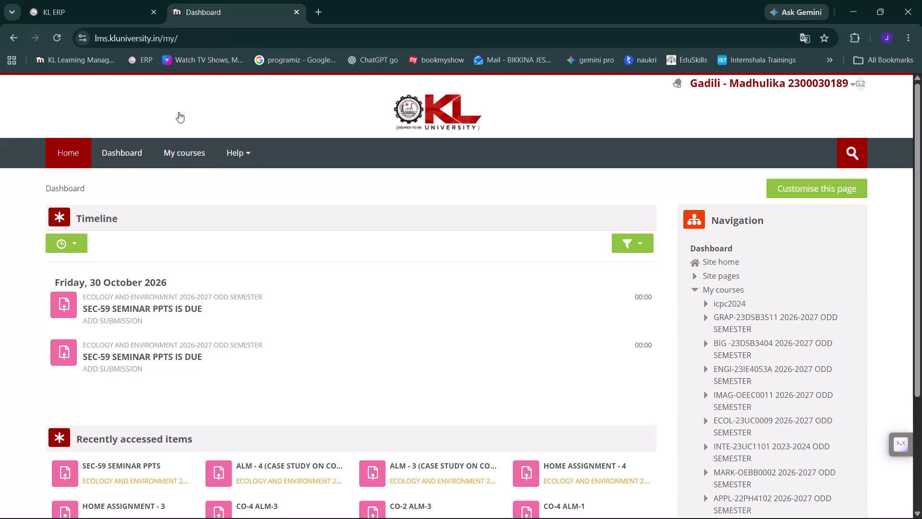
In the KL ERP portal, list the course material for academic year 2026-2027, Odd Sem.
left_click(107, 0)
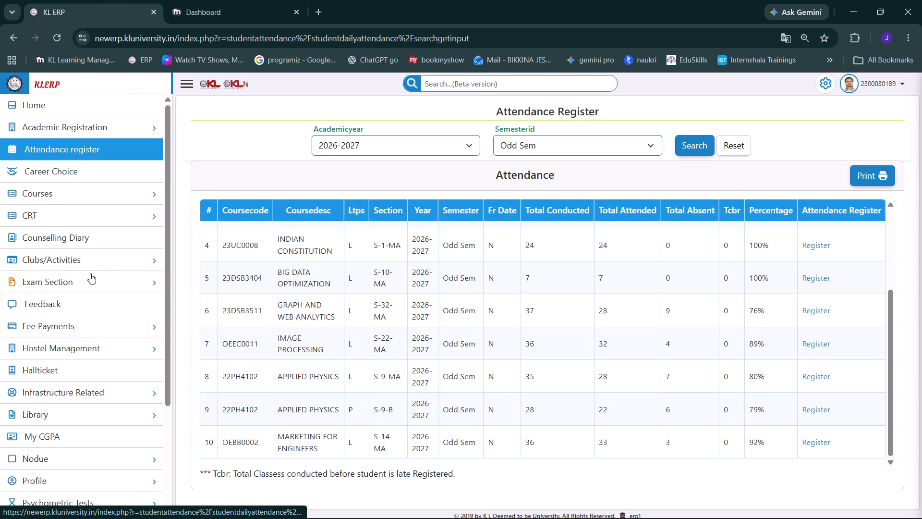
scroll(62, 330, "up", 1)
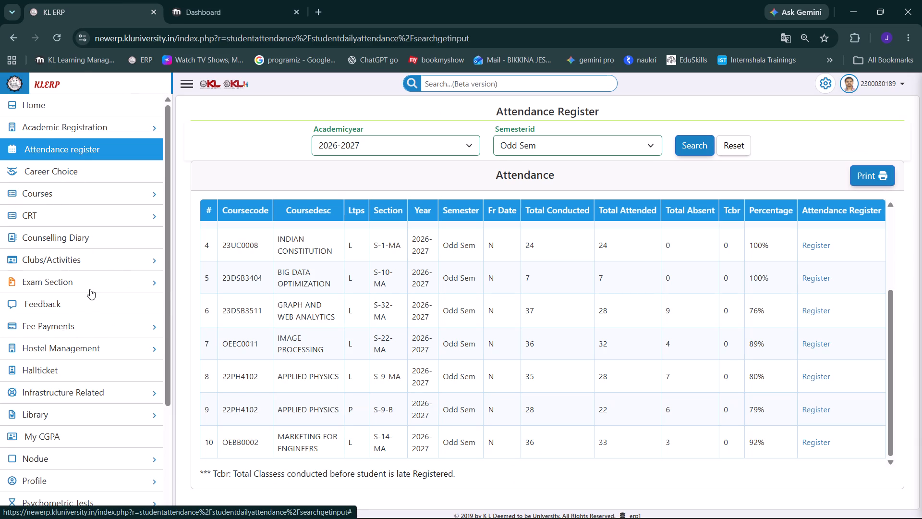
scroll(96, 378, "right", 1)
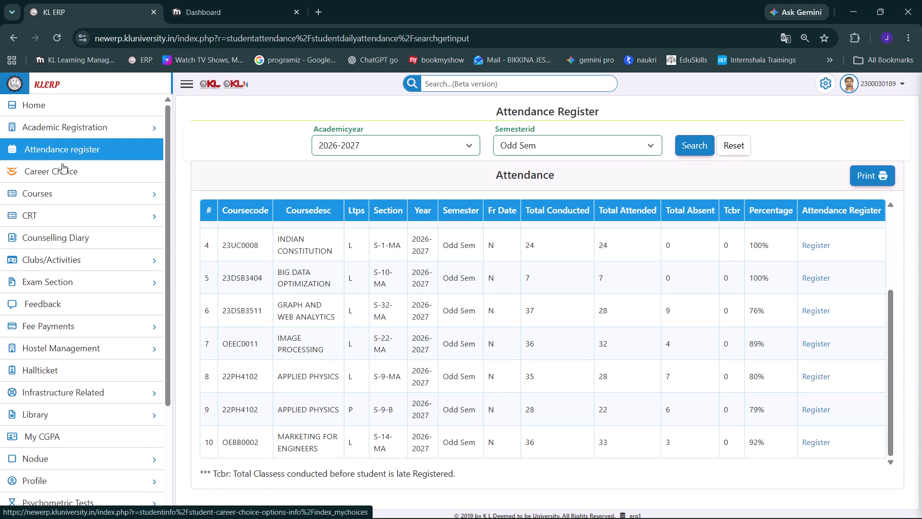
left_click(67, 199)
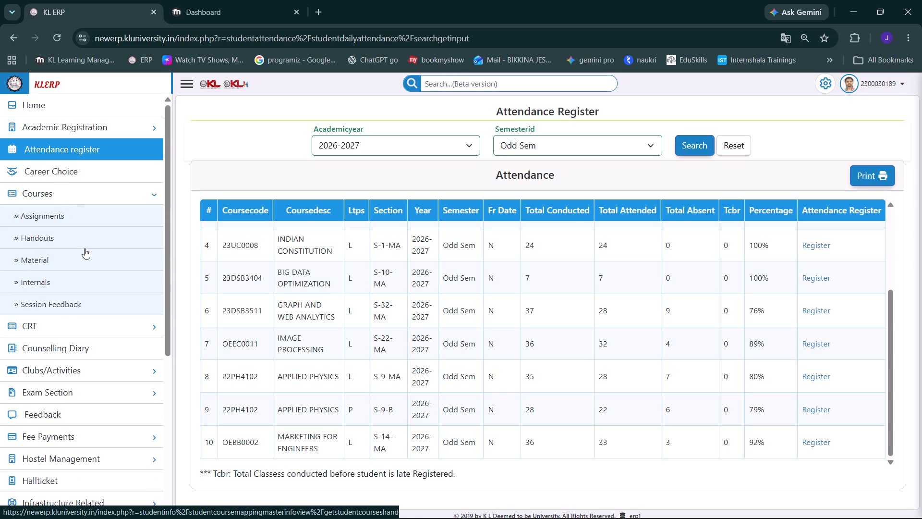
left_click(85, 249)
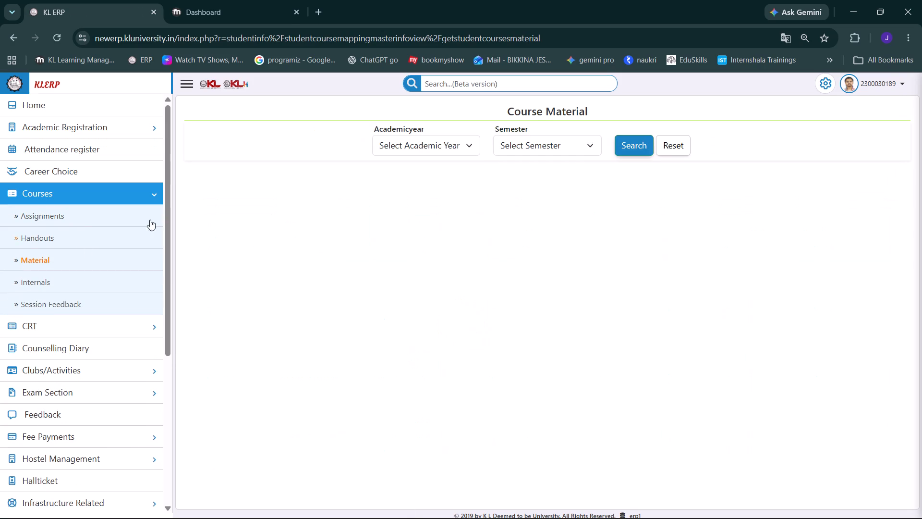
left_click(409, 148)
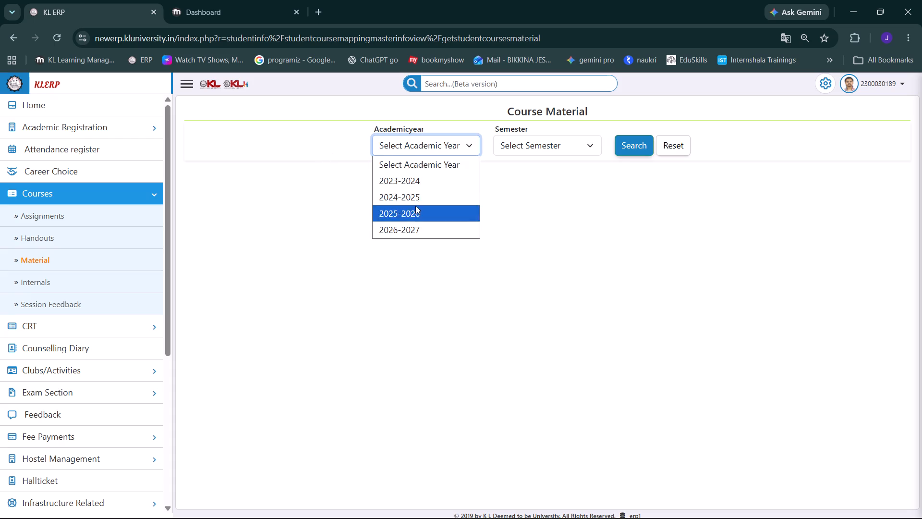
left_click(437, 234)
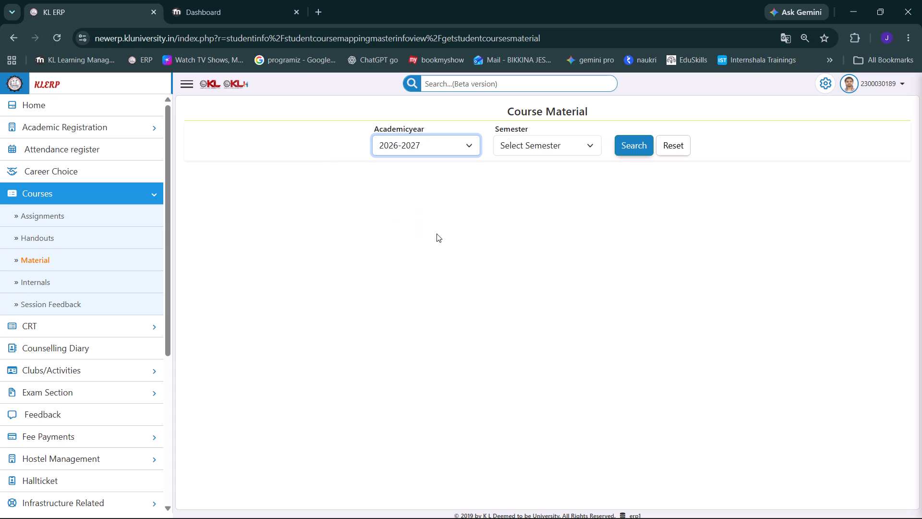
left_click(548, 133)
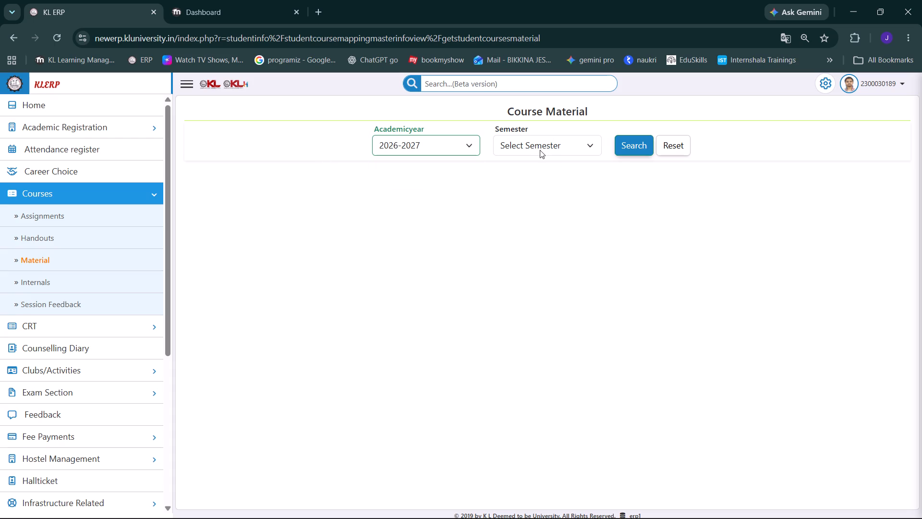
left_click(540, 150)
left_click(555, 175)
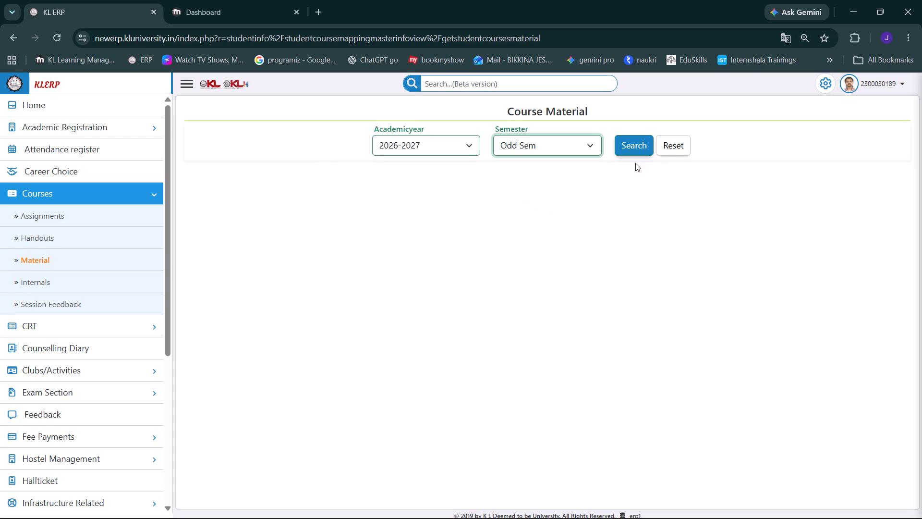
left_click(640, 144)
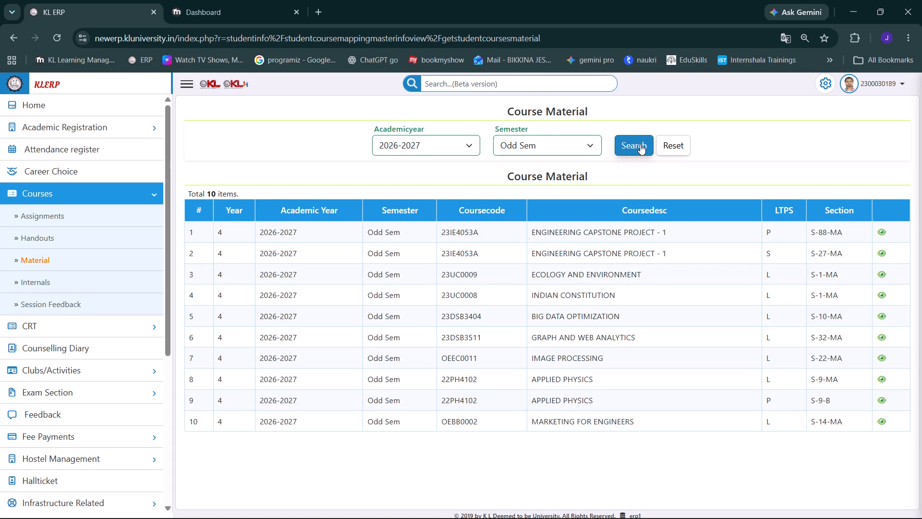
scroll(640, 144, "down", 2)
scroll(658, 189, "down", 1)
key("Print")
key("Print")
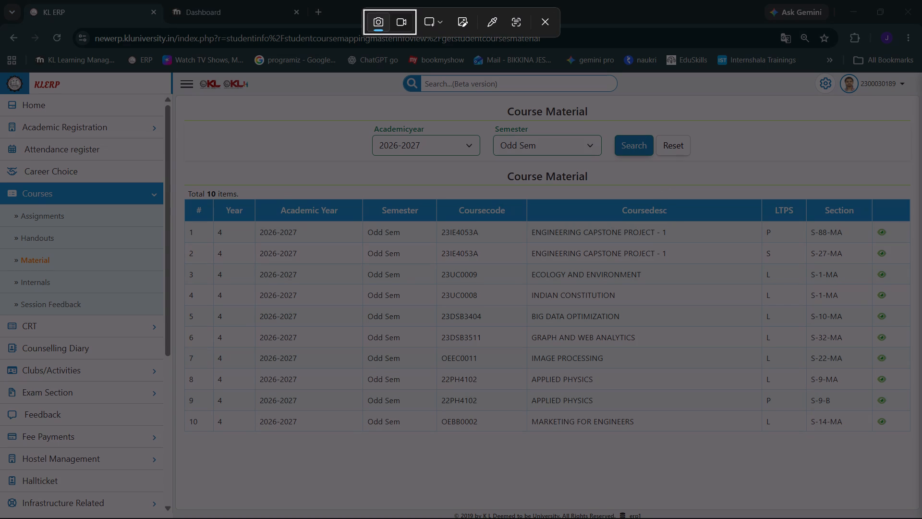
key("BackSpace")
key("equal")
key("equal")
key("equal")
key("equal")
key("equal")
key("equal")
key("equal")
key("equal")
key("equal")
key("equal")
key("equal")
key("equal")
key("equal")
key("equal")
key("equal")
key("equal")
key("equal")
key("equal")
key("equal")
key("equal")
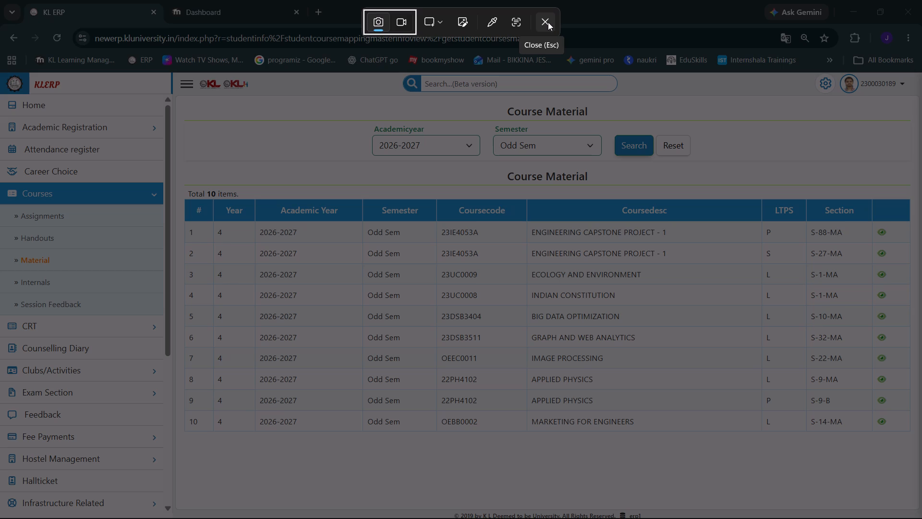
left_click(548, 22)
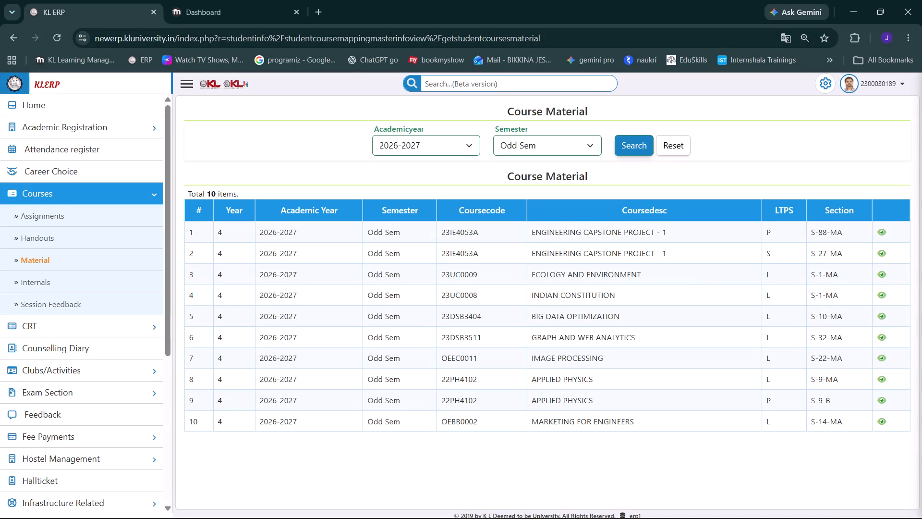
View the course material for Ecology and Environment and for Indian Constitution, closing each view.
left_click(881, 275)
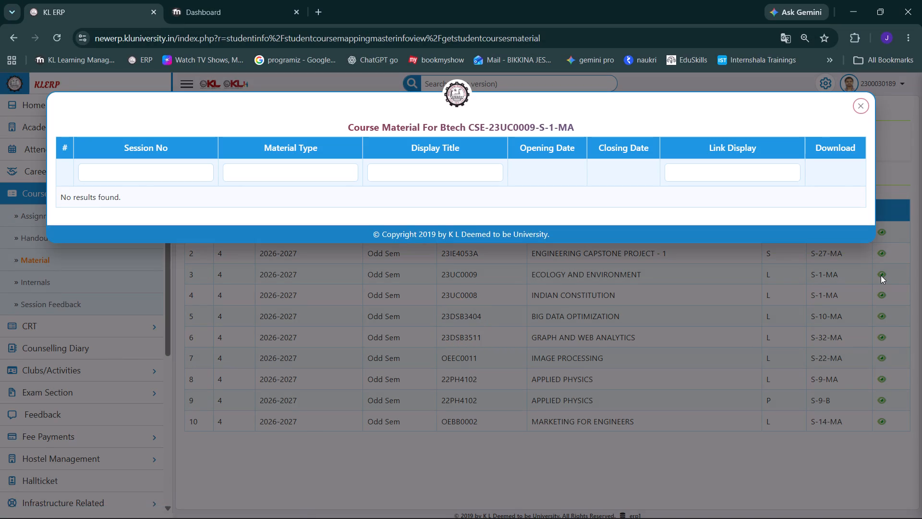
left_click(861, 101)
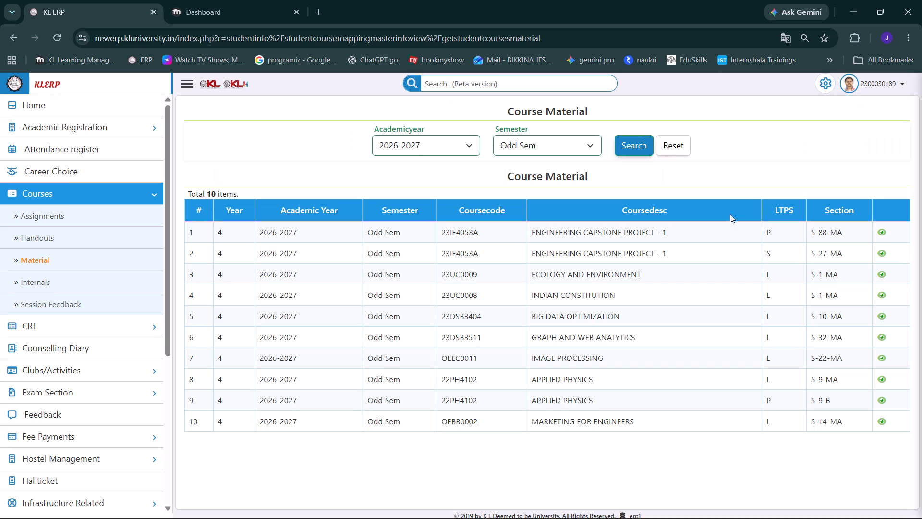
left_click(886, 292)
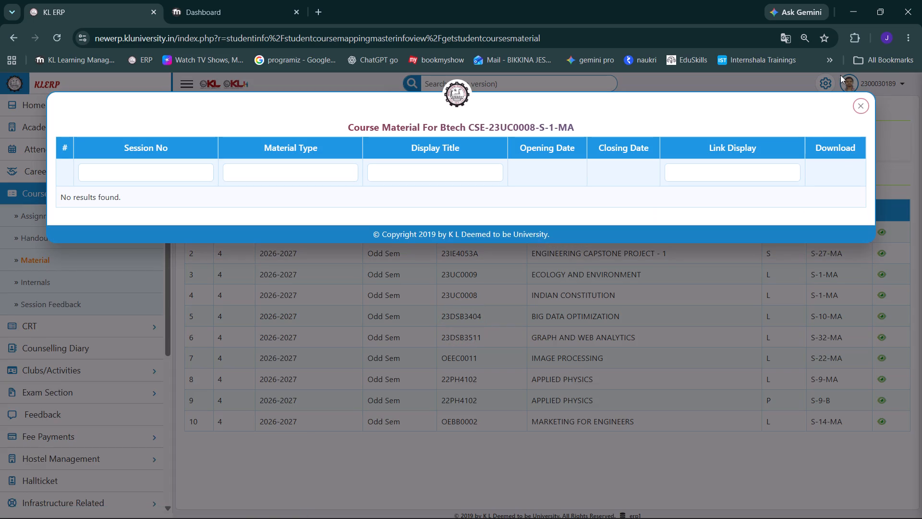
left_click(863, 104)
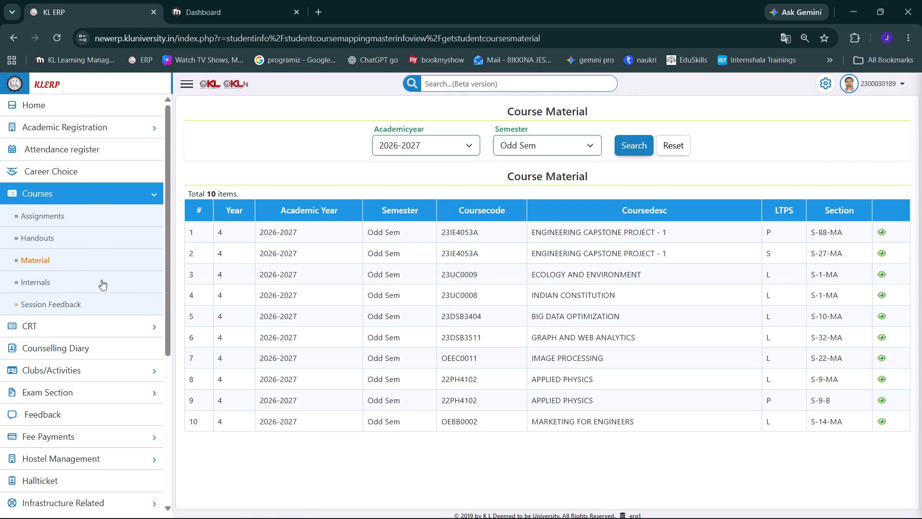
List the course handouts for academic year 2026-2027, Odd Sem.
left_click(96, 235)
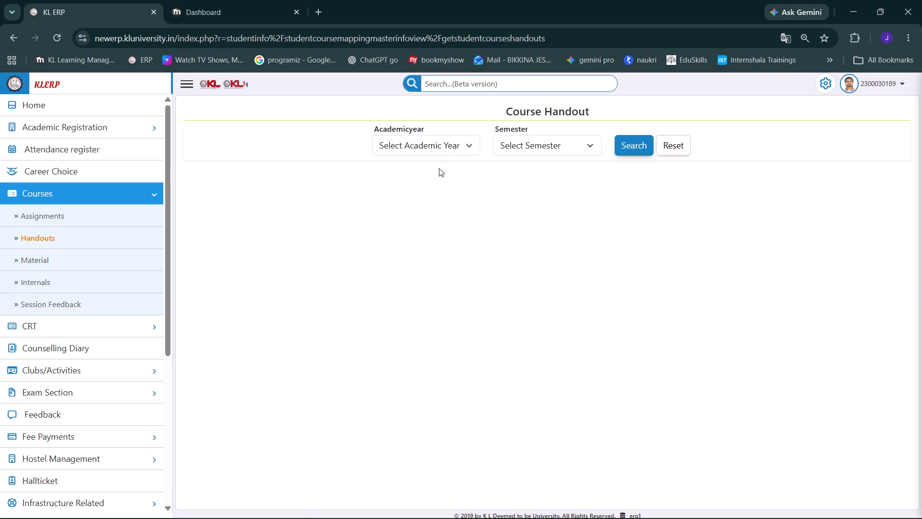
left_click(461, 148)
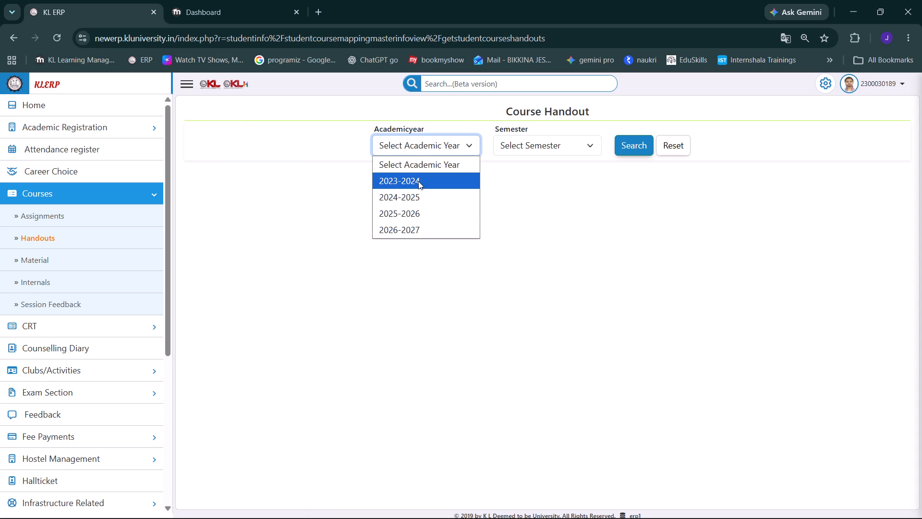
left_click(418, 181)
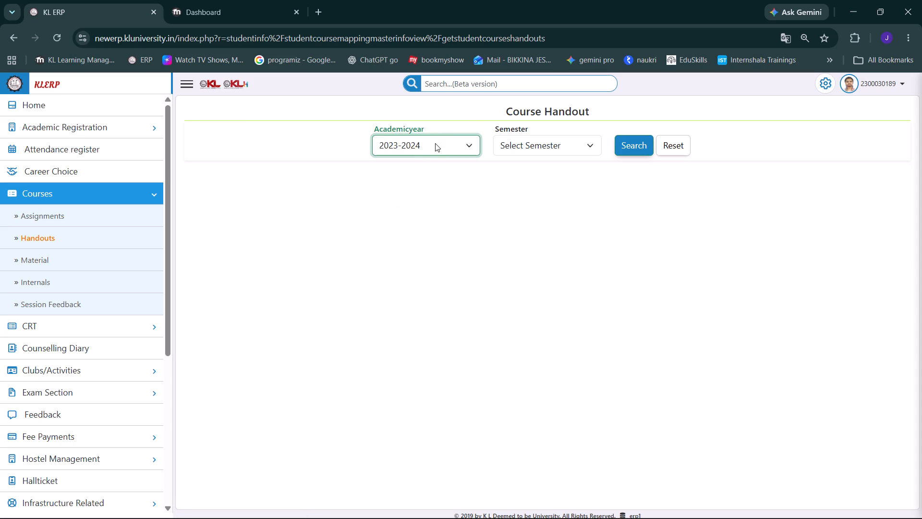
left_click(435, 143)
left_click(427, 231)
left_click(526, 145)
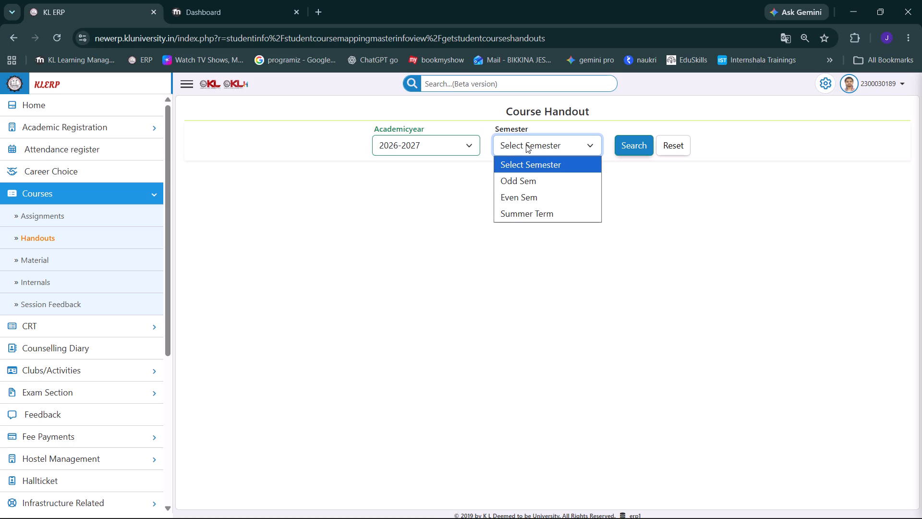
left_click(541, 176)
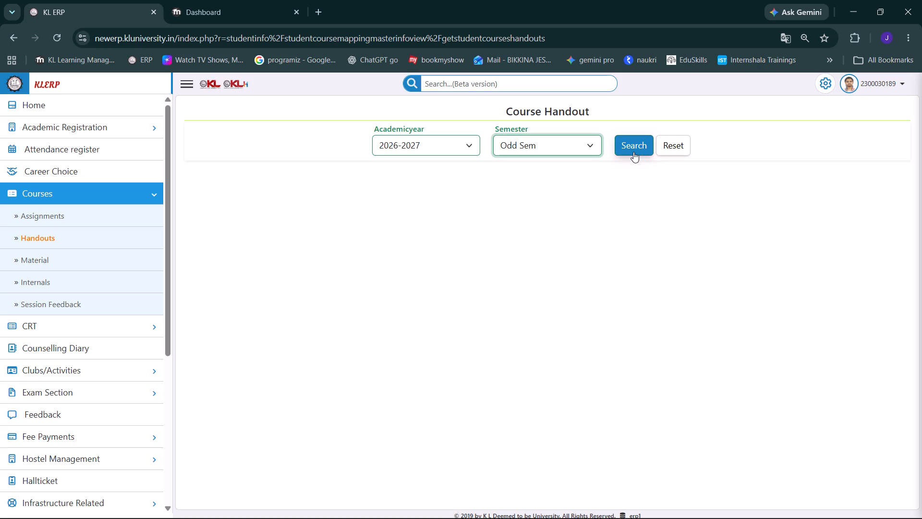
left_click(633, 152)
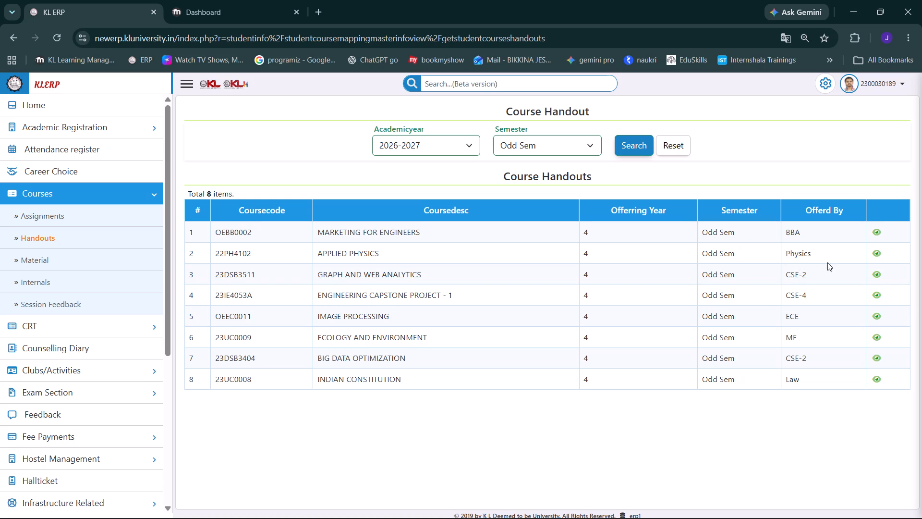
Open the Marketing for Engineers (OEBB0002) handout and read its syllabus, textbooks, objectives, course outcomes and outcome indicators.
left_click(877, 236)
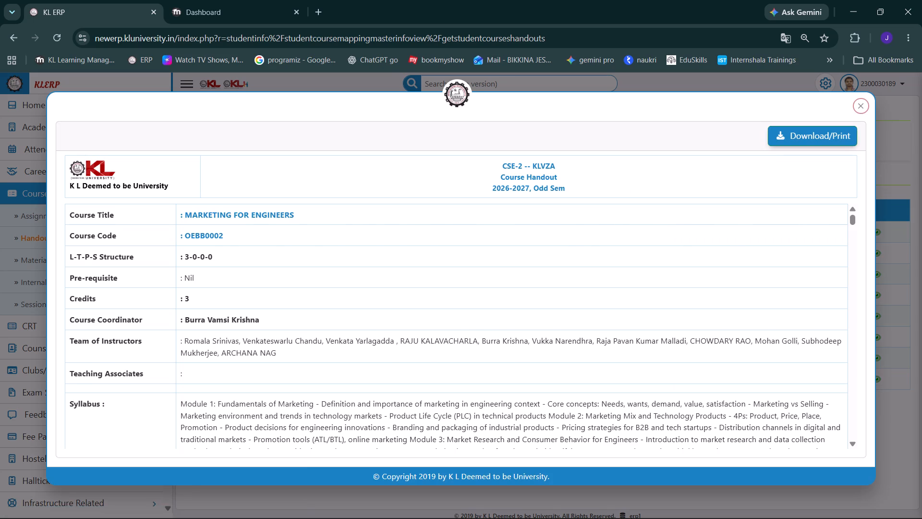
scroll(457, 346, "down", 4)
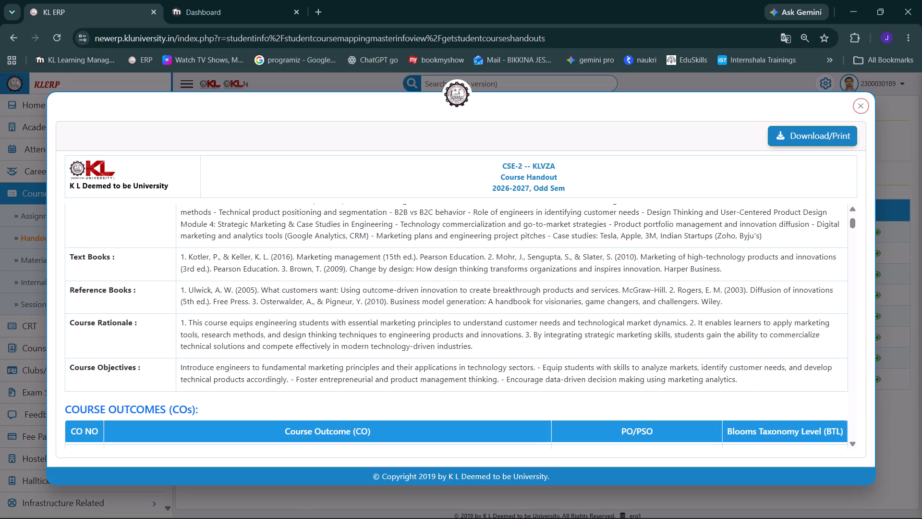
scroll(370, 355, "down", 4)
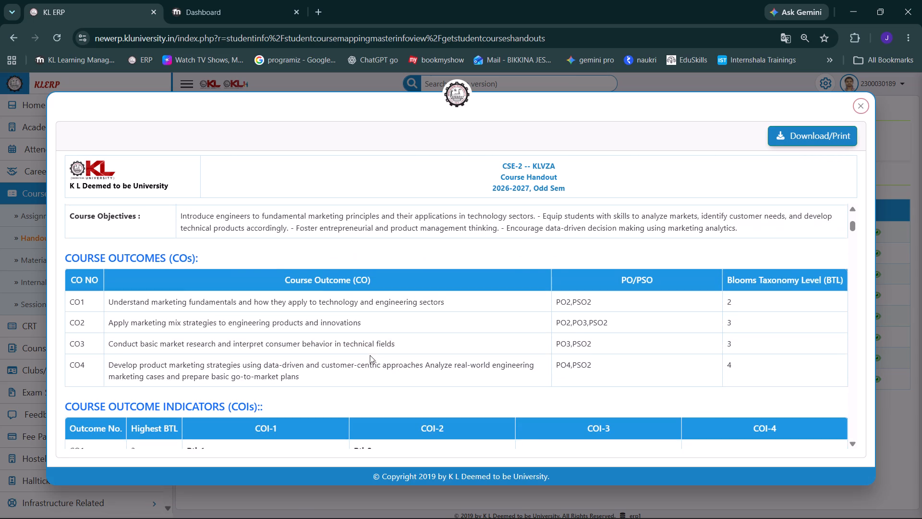
scroll(370, 355, "down", 2)
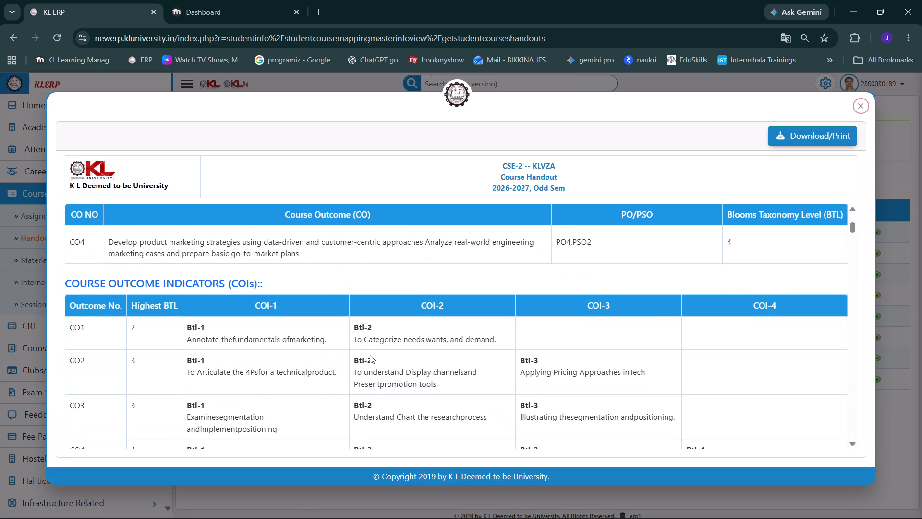
scroll(370, 355, "down", 8)
Examine the lecture course delivery plan in the Marketing for Engineers handout, including session topics, book references, teaching methods and evaluation components.
scroll(370, 355, "down", 2)
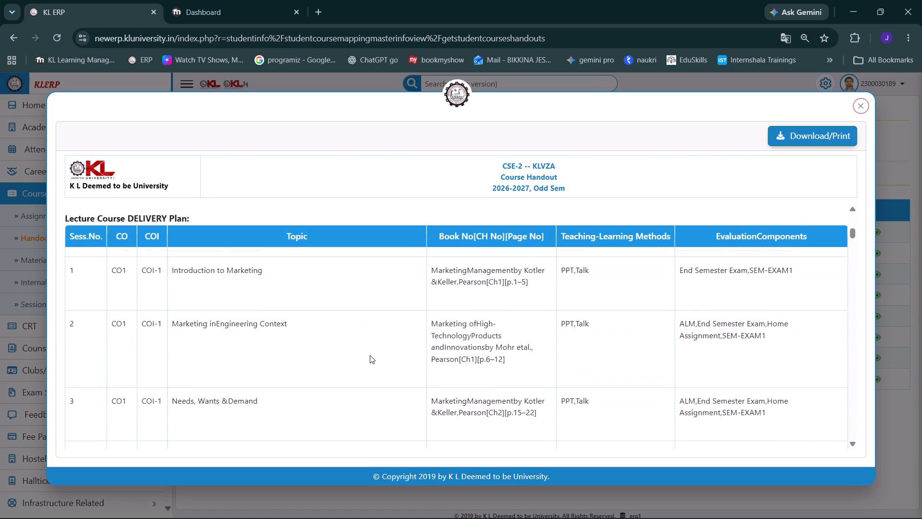
scroll(370, 355, "down", 13)
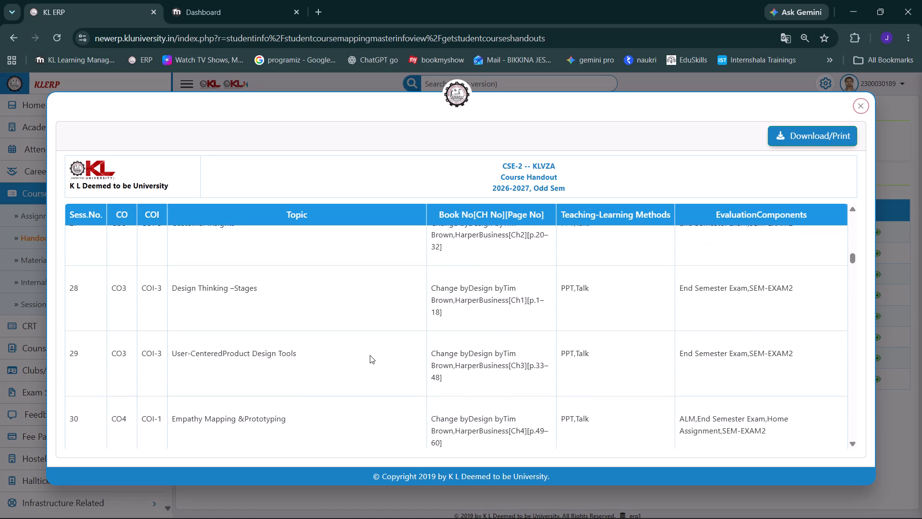
scroll(370, 355, "down", 3)
scroll(370, 355, "up", 7)
scroll(370, 355, "down", 12)
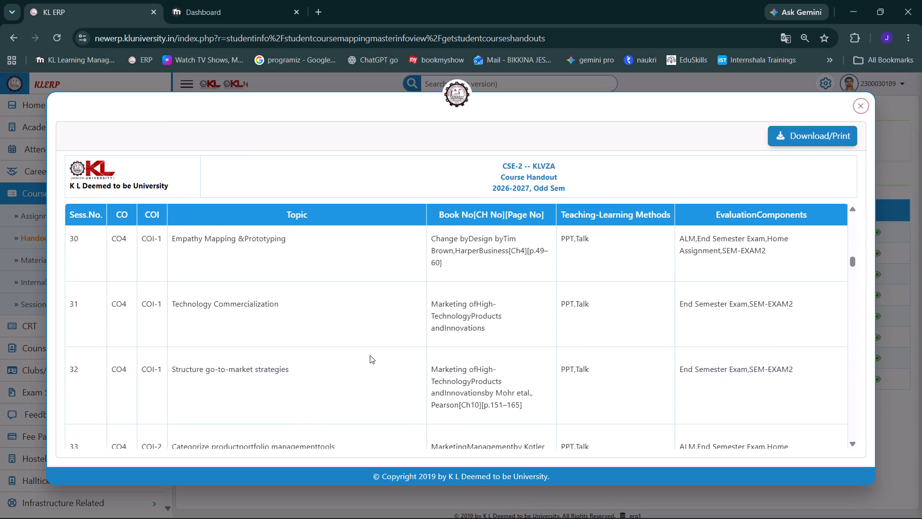
scroll(370, 355, "down", 3)
scroll(370, 355, "up", 4)
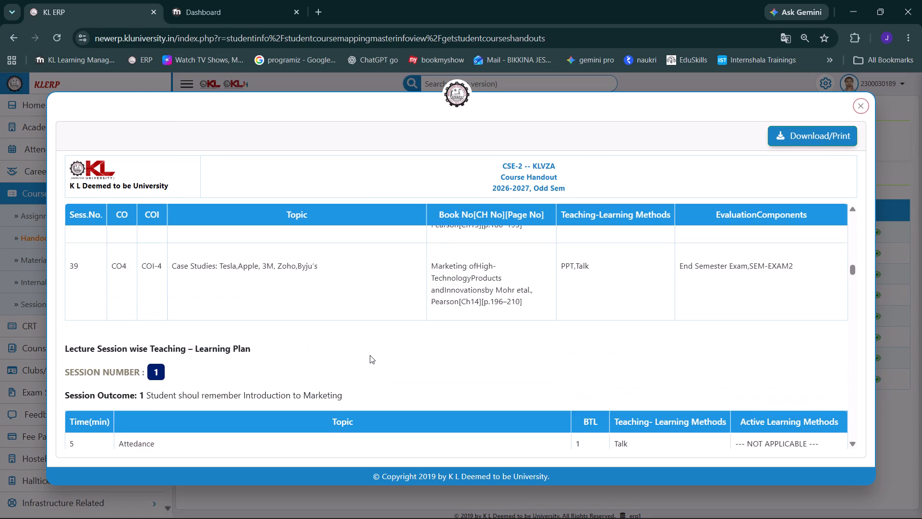
scroll(370, 355, "up", 7)
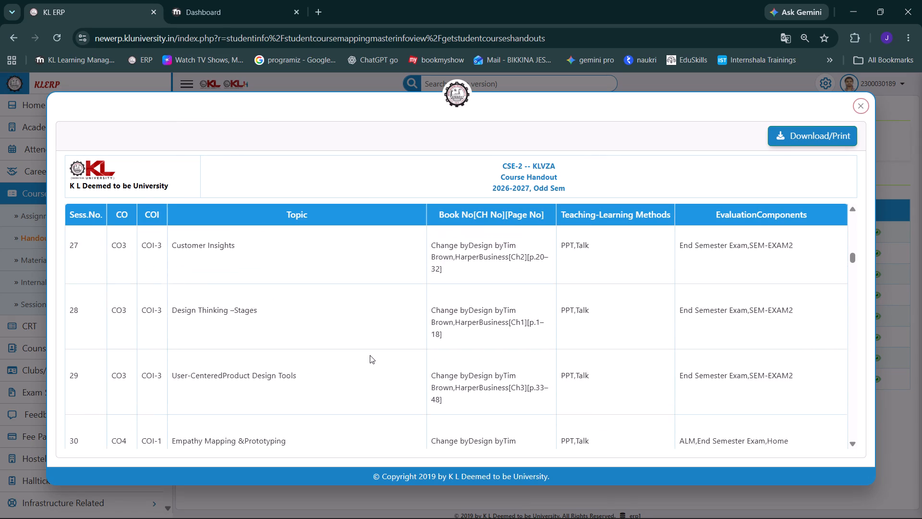
scroll(370, 355, "up", 8)
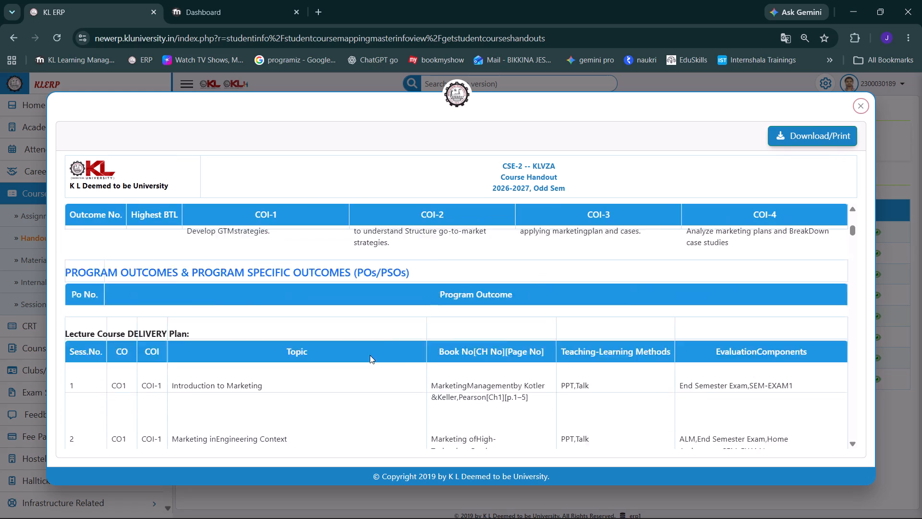
scroll(370, 355, "up", 1)
scroll(370, 355, "down", 9)
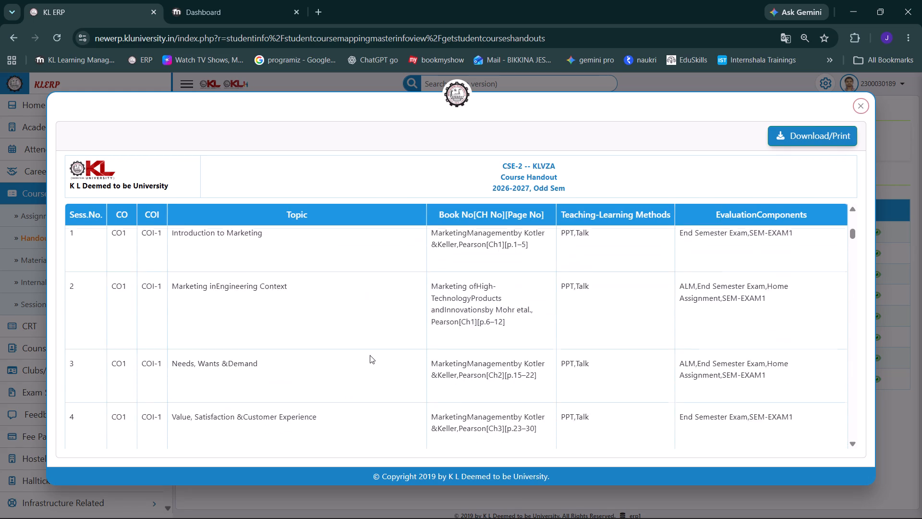
scroll(370, 355, "up", 2)
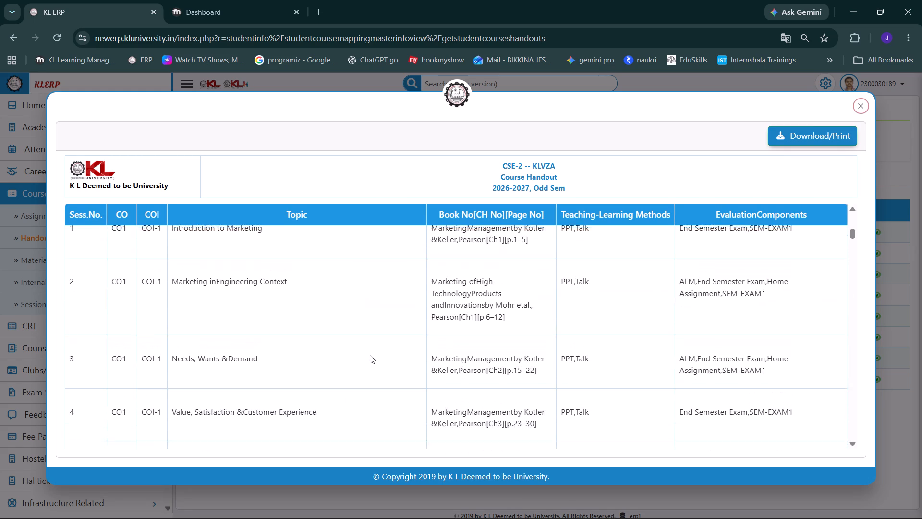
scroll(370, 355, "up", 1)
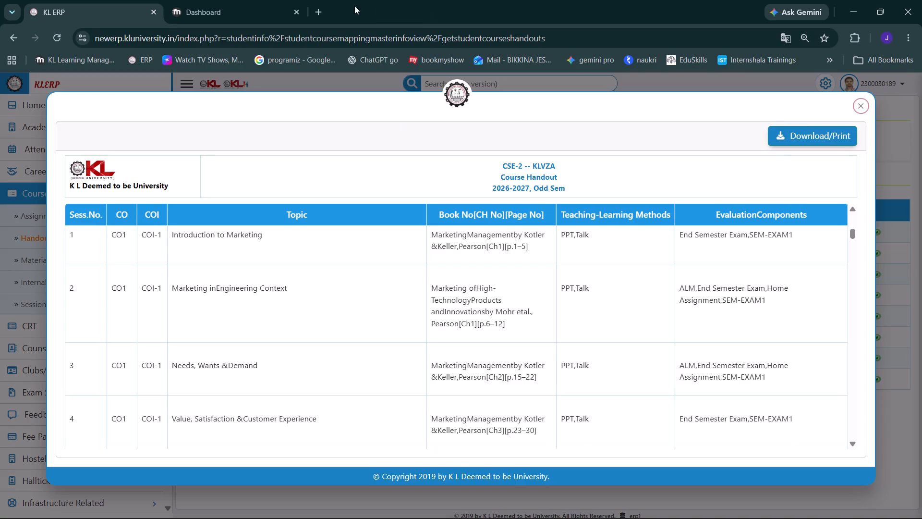
Open a new browser tab and show the list of available Google accounts.
left_click(322, 4)
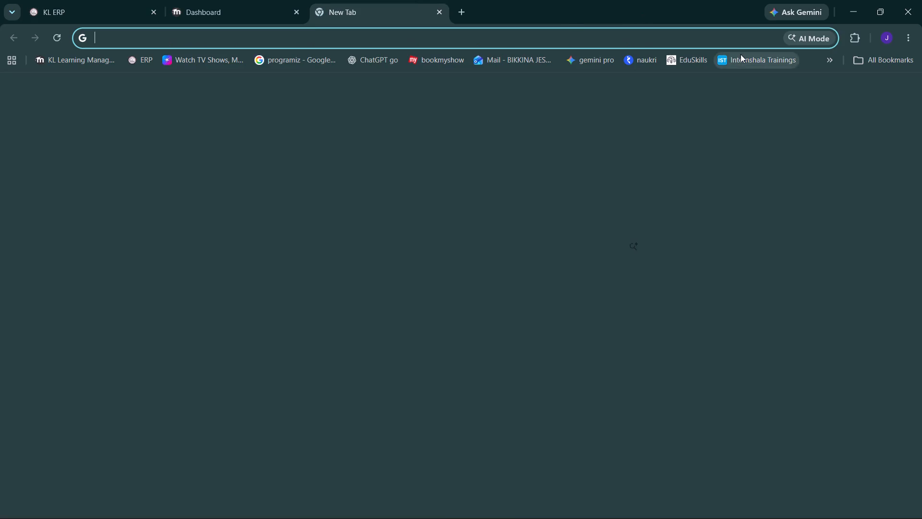
left_click(901, 89)
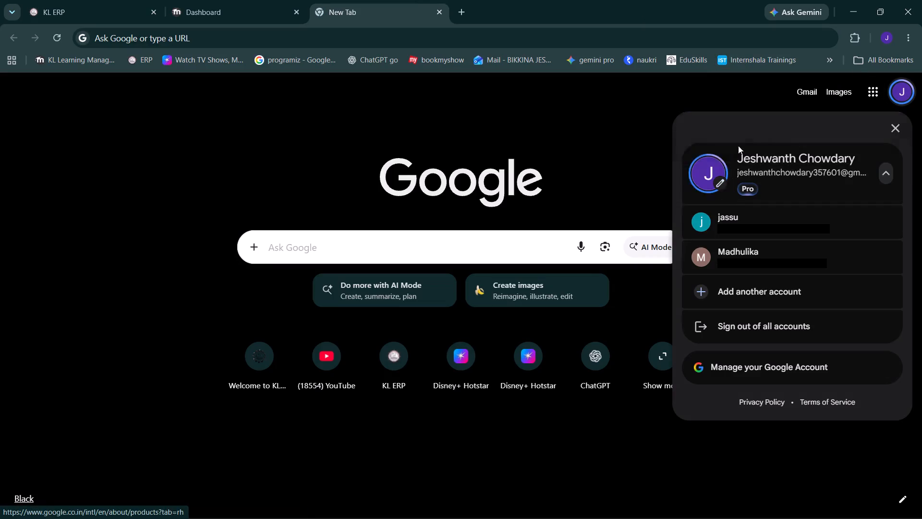
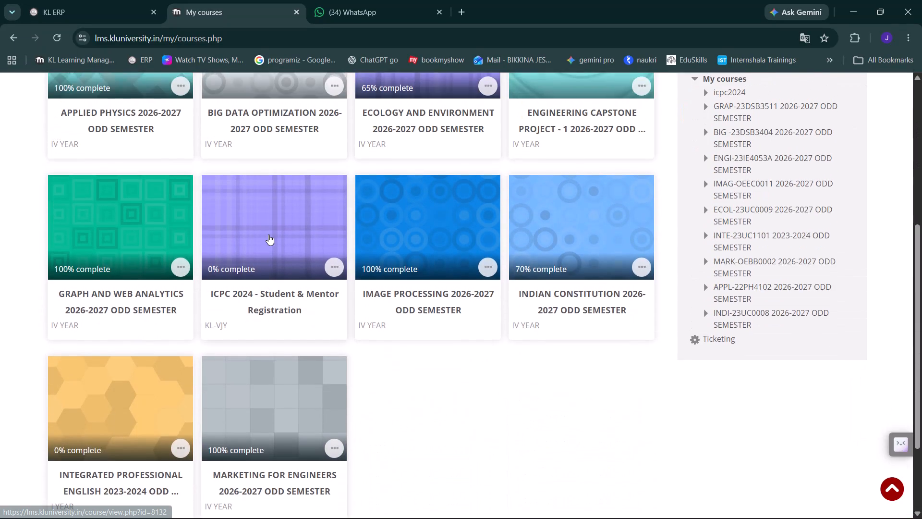
Return from the My courses overview to the LMS dashboard with its timeline.
scroll(268, 235, "up", 4)
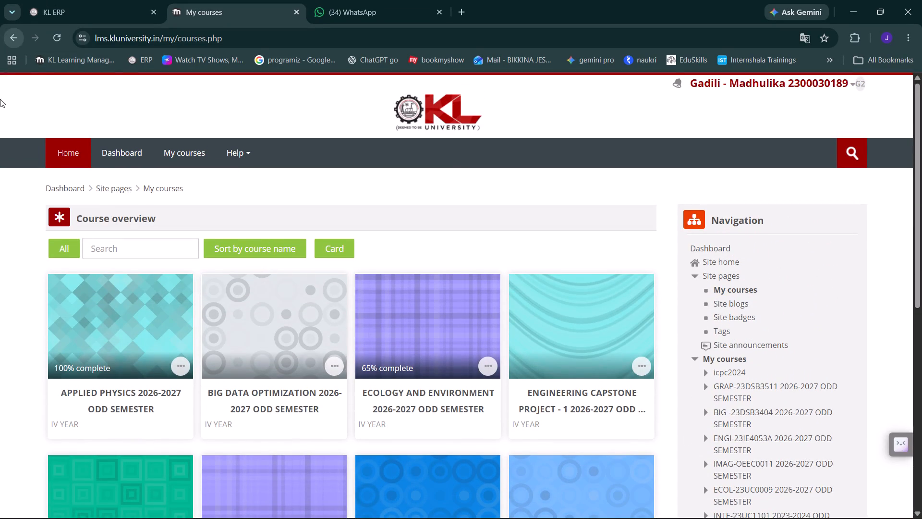
left_click(13, 36)
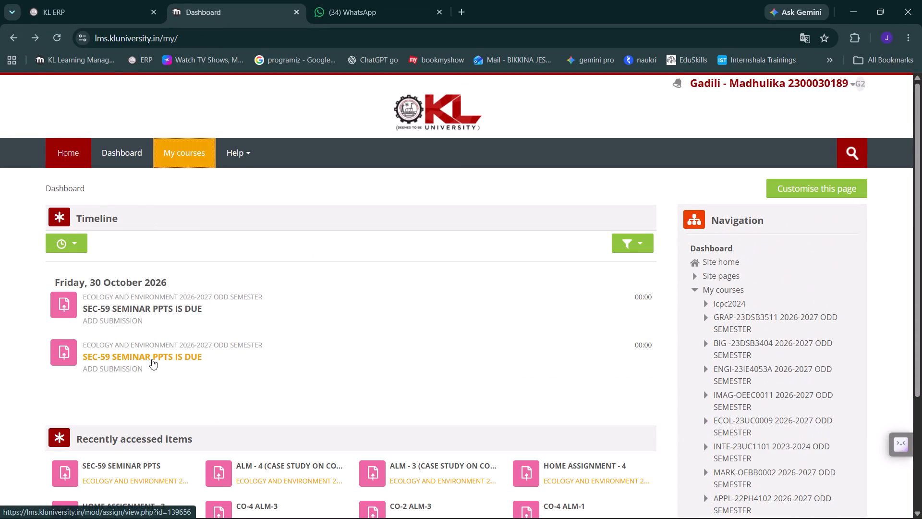
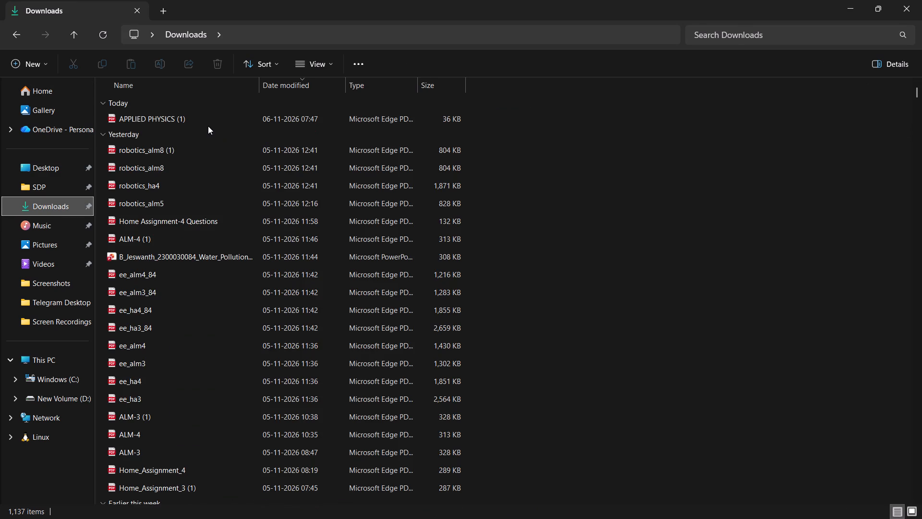
Bring up the choice of apps for opening the APPLIED PHYSICS (1) PDF in the Downloads folder.
left_click(221, 118)
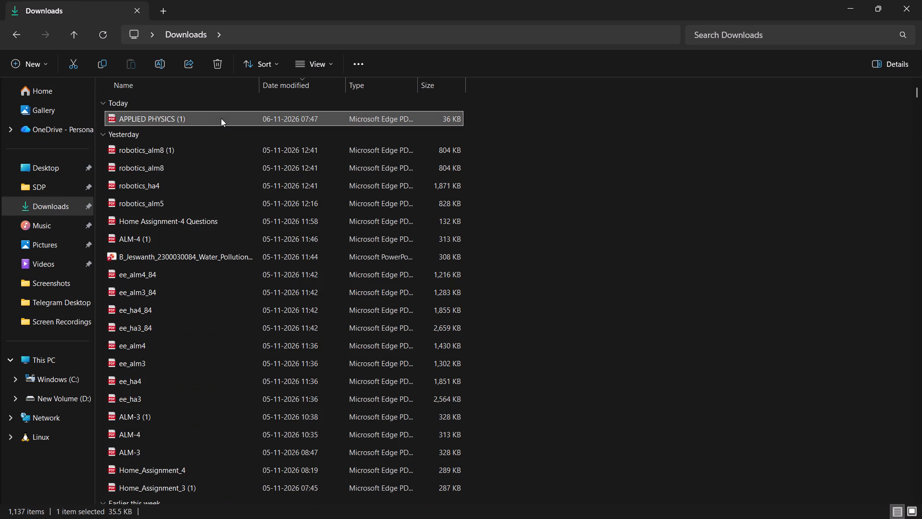
right_click(221, 118)
left_click(221, 118)
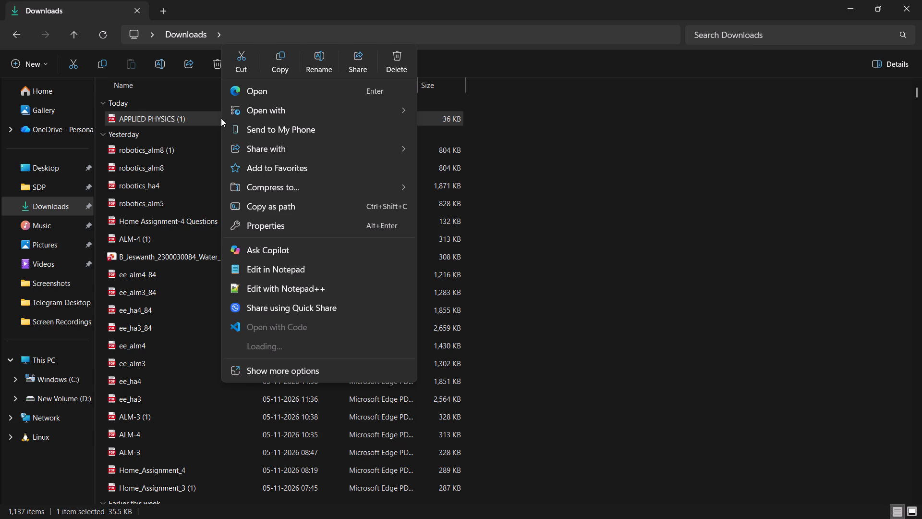
left_click(400, 109)
left_click(494, 174)
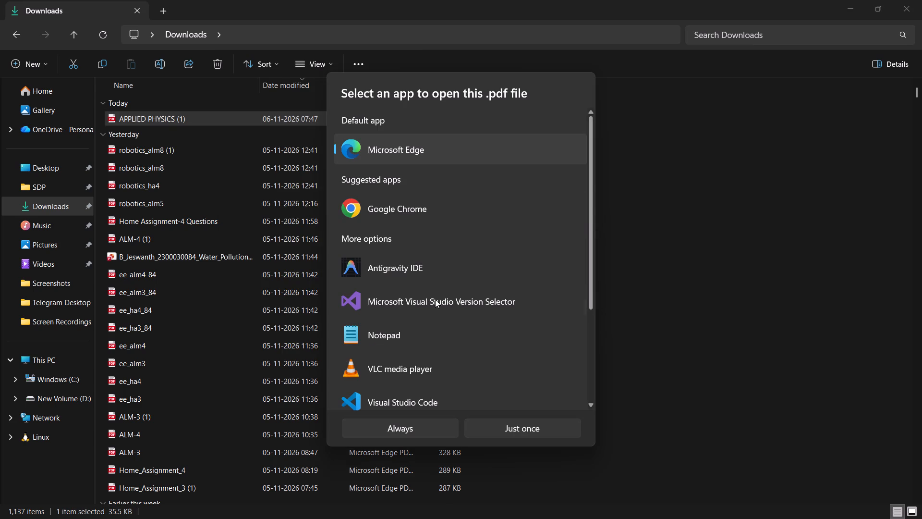
Open the APPLIED PHYSICS (1) PDF in Word for this one time, convert it to an editable document and enable editing.
scroll(422, 335, "down", 4)
left_click(422, 330)
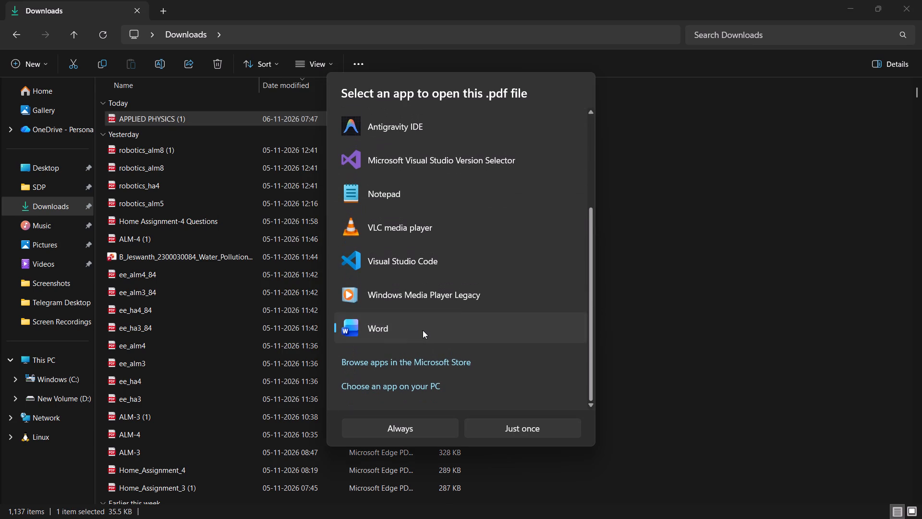
left_click(423, 331)
left_click(525, 425)
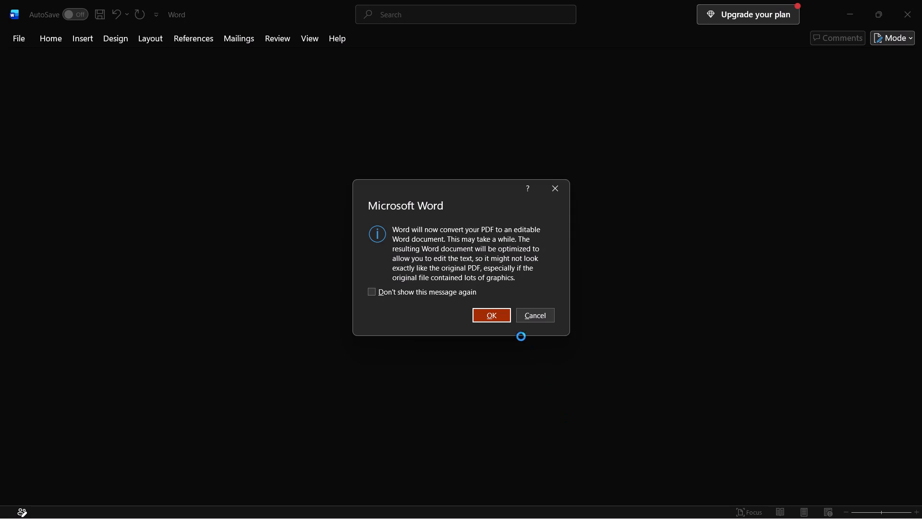
left_click(488, 317)
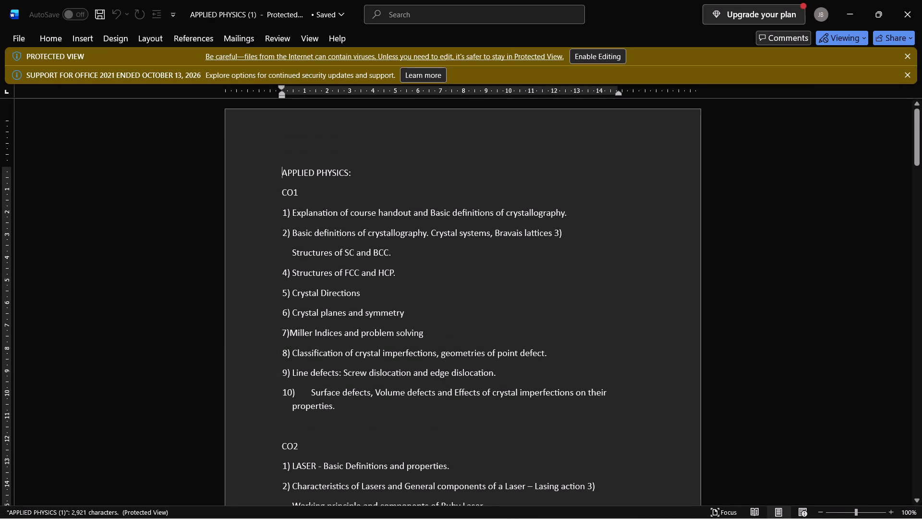
left_click(610, 59)
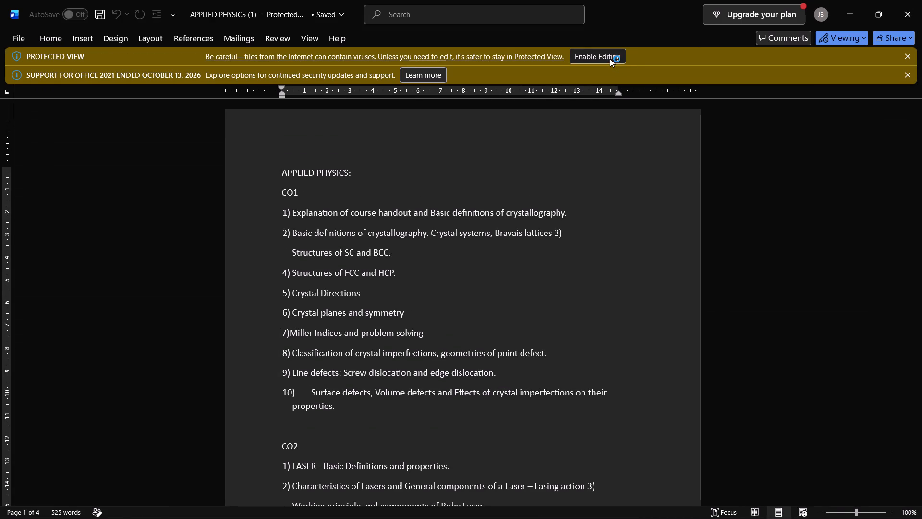
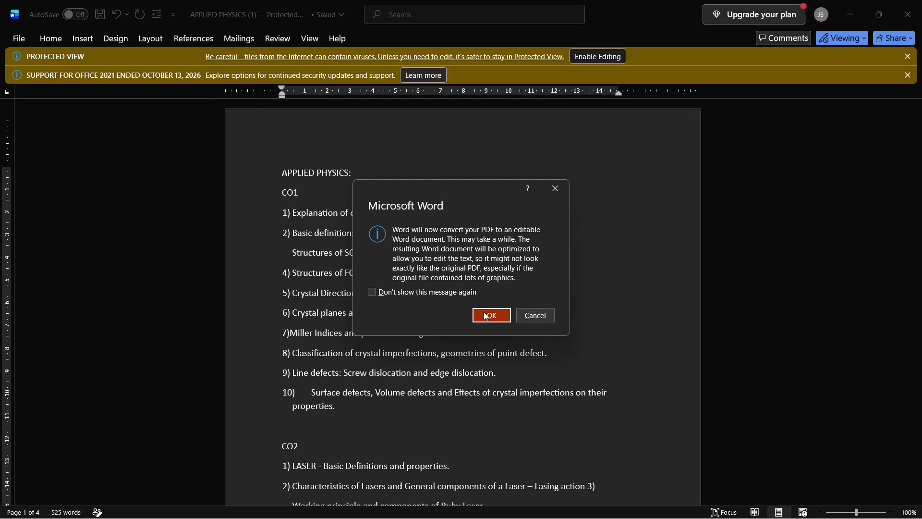
Accept the conversion of the APPLIED PHYSICS (1) PDF into an editable Word document.
left_click(491, 309)
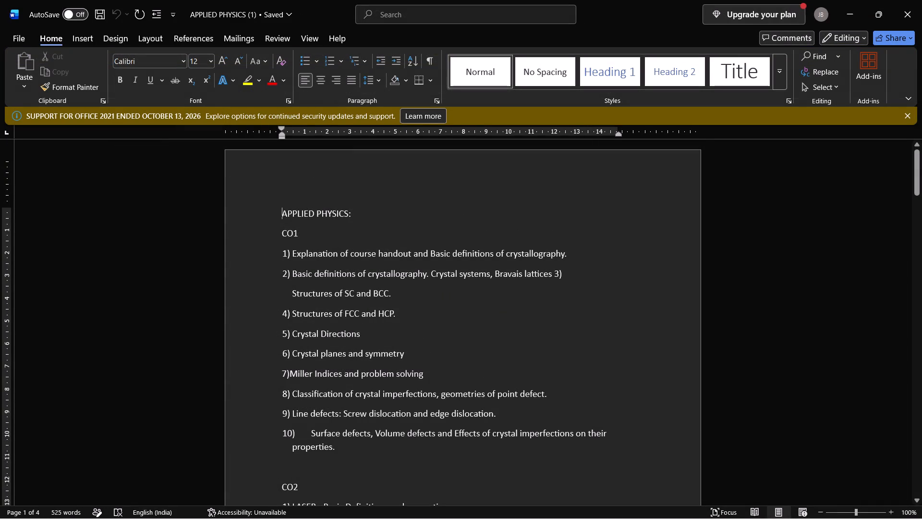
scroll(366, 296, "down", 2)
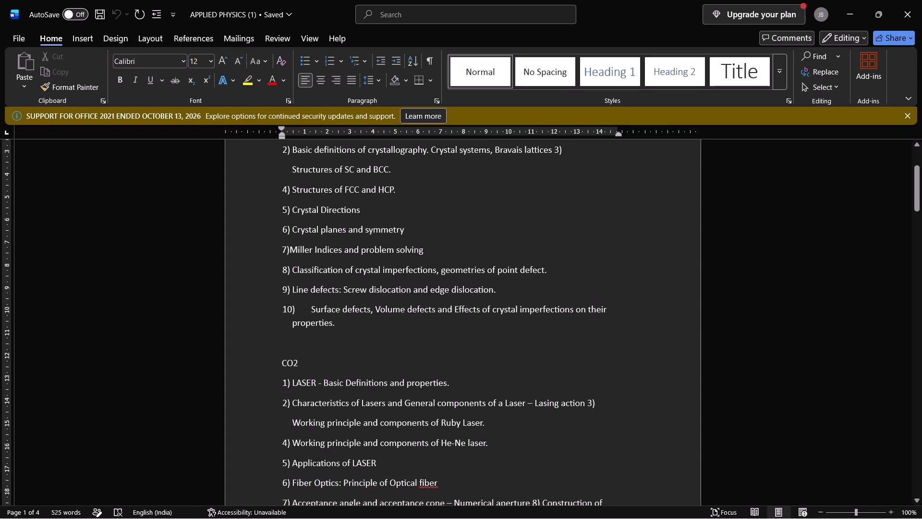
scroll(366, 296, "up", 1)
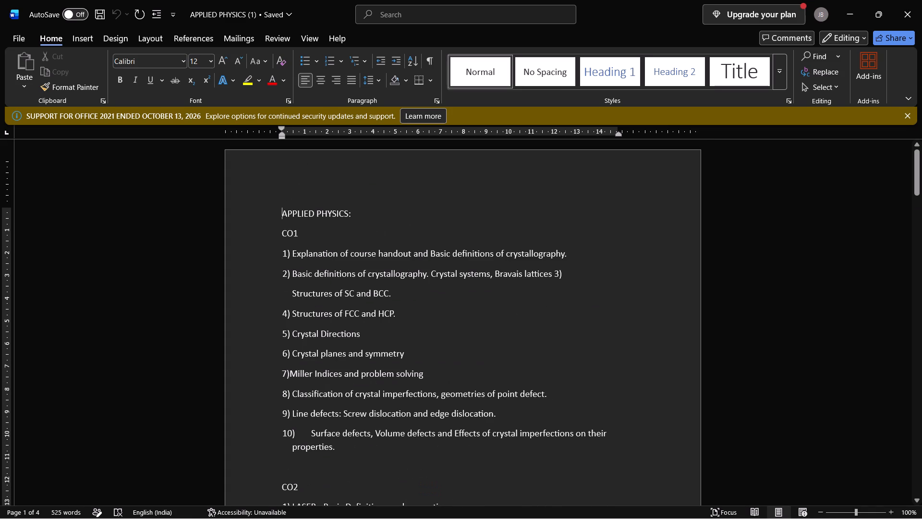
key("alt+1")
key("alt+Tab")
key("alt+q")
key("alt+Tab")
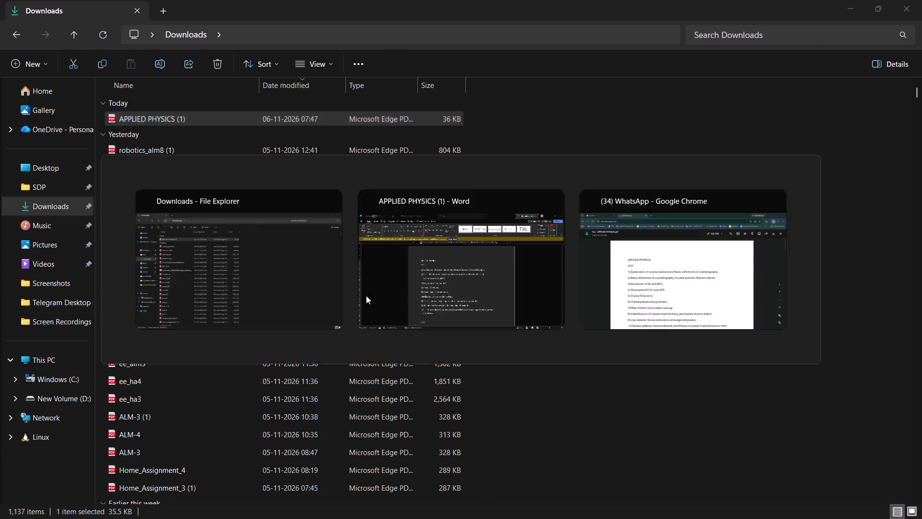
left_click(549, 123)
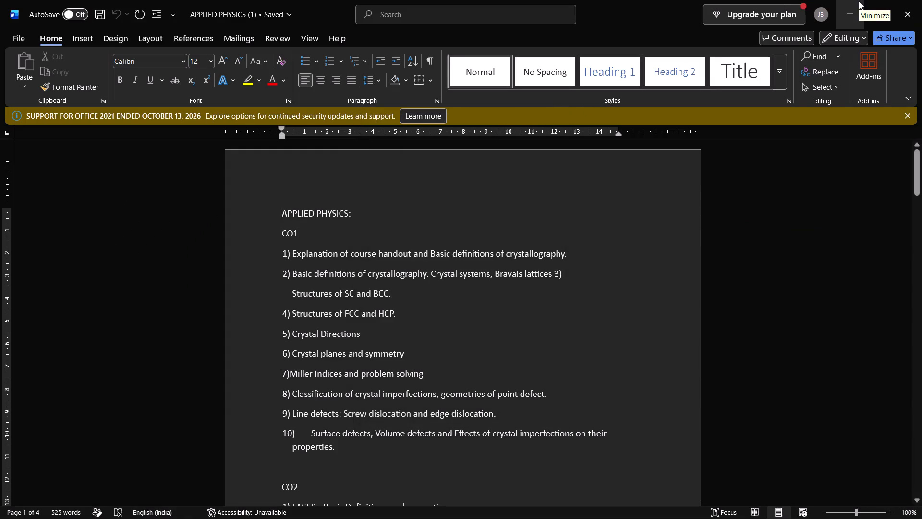
Switch from Word to the Downloads folder in File Explorer.
key("alt+Tab")
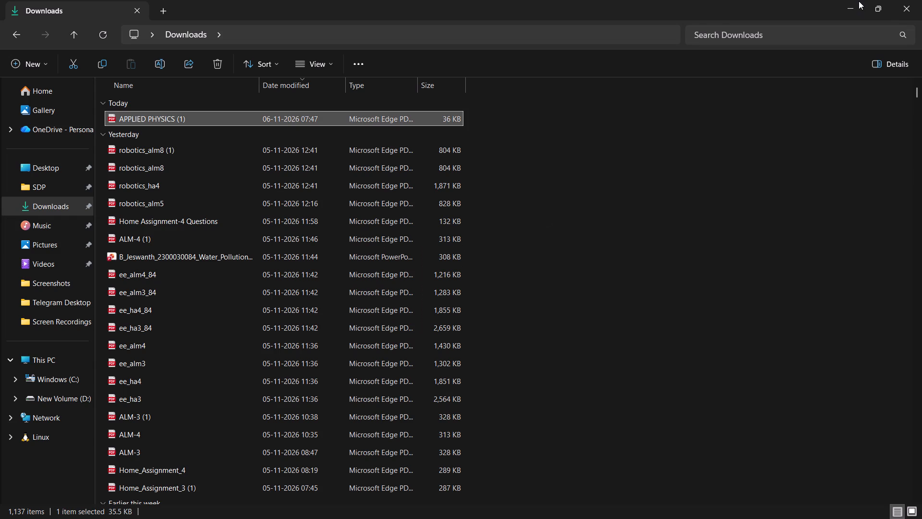
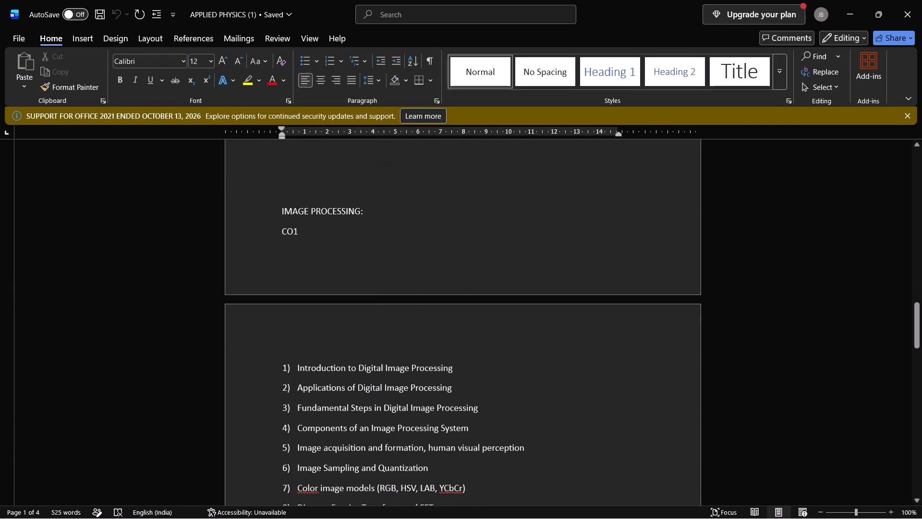
Move the MARKETING FOR ENGINEERS heading onto the same page as its CO1 topics by adding two blank lines above it.
scroll(294, 343, "down", 6)
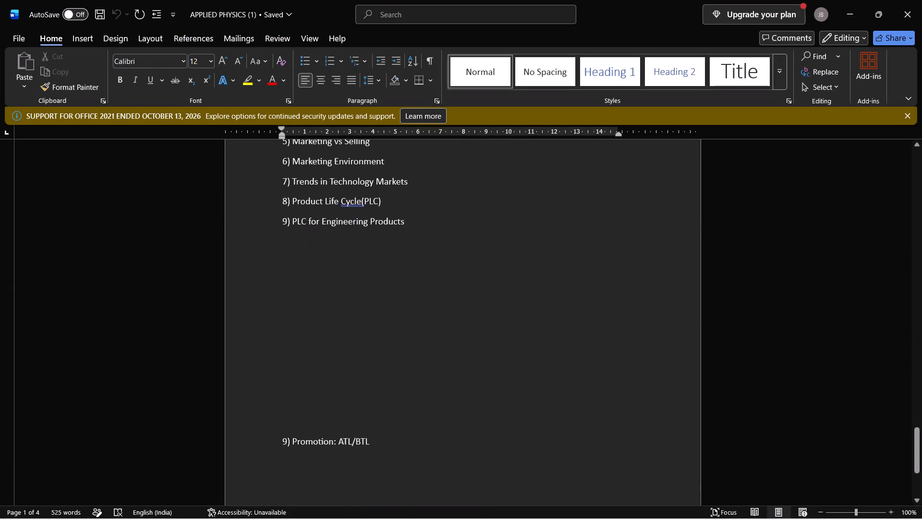
scroll(294, 343, "down", 1)
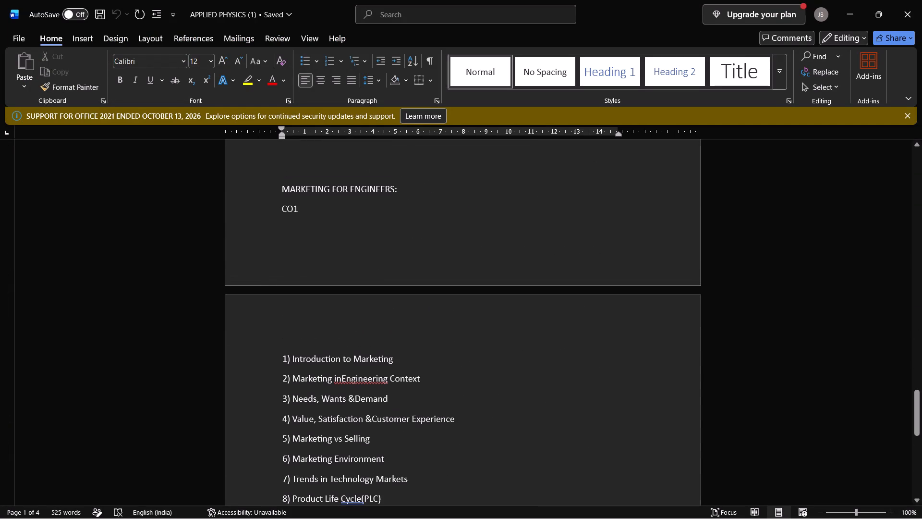
left_click(316, 159)
key("Return")
key("Return")
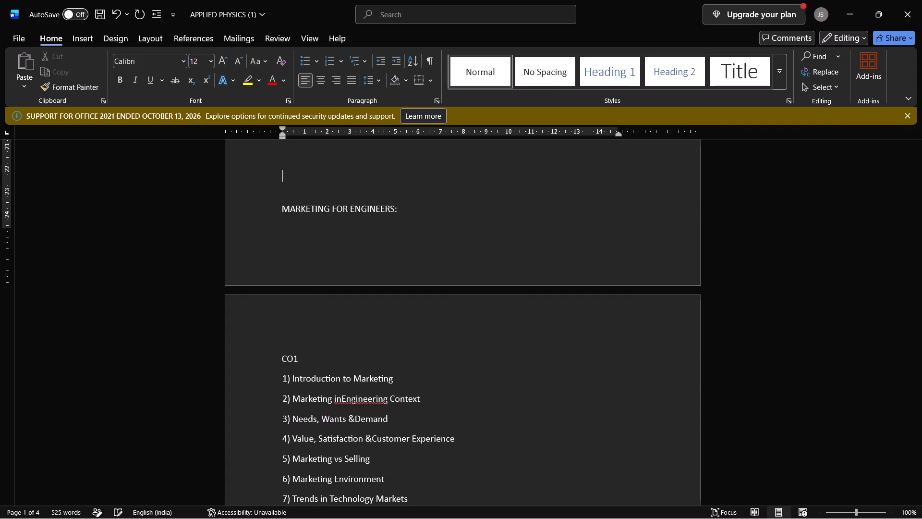
scroll(425, 383, "down", 2)
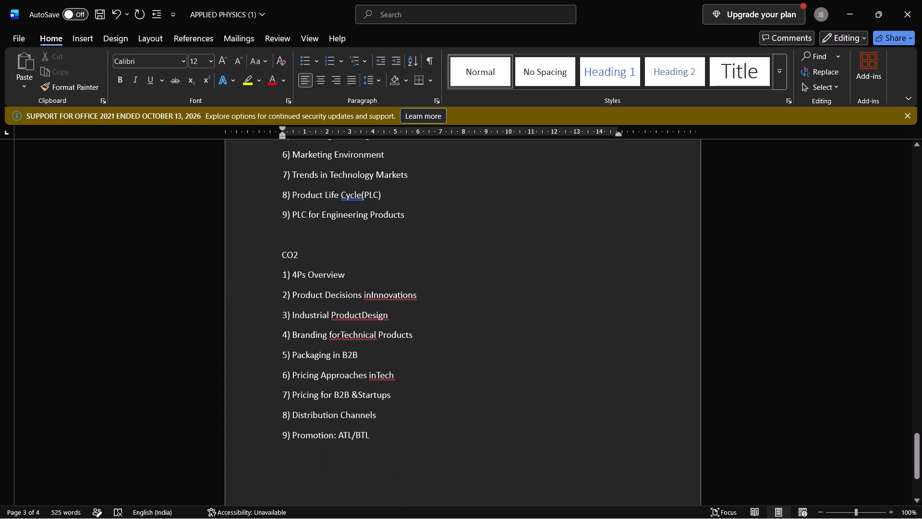
scroll(425, 383, "down", 1)
scroll(425, 383, "right", 1)
scroll(425, 383, "up", 1)
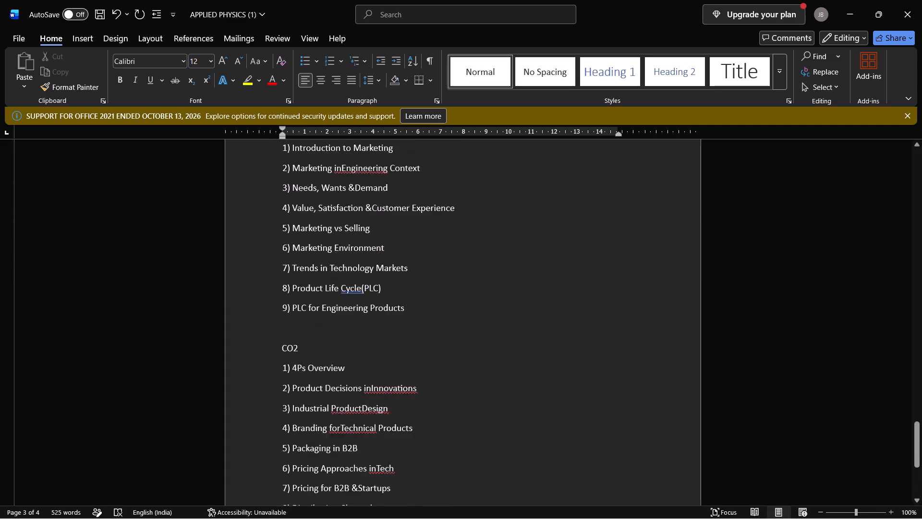
scroll(425, 383, "up", 1)
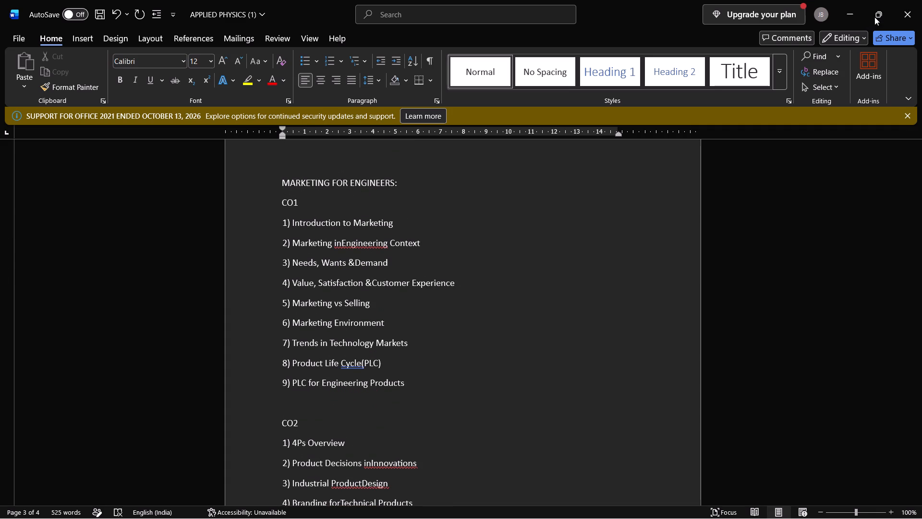
Arrange the Word document side by side with the browser showing the KL ERP course handout.
left_click(801, 37)
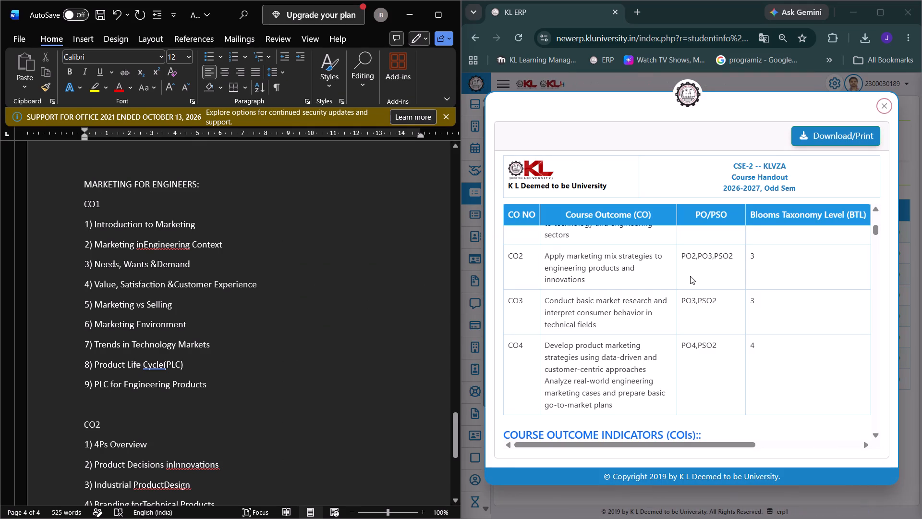
Compare the CO1 marketing topics in the document with the CO1 sessions in the handout's Lecture Course Delivery Plan.
scroll(690, 276, "up", 3)
scroll(690, 276, "down", 3)
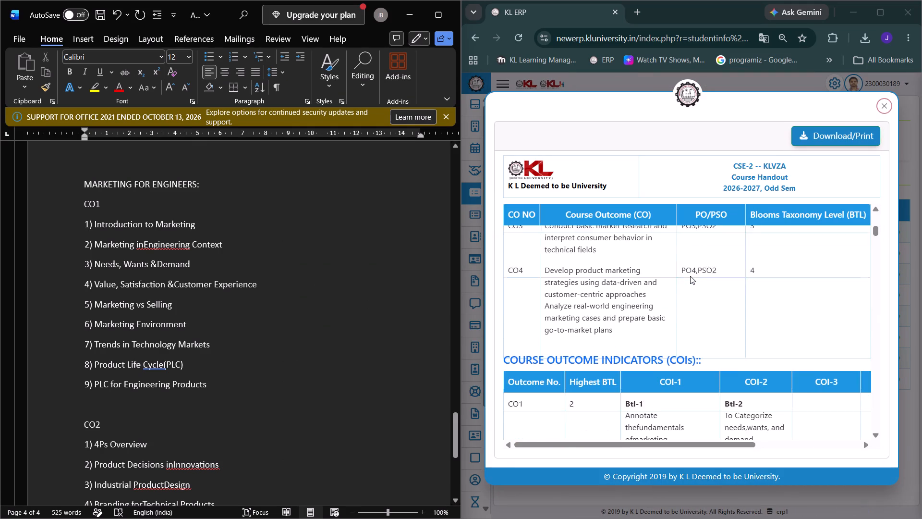
scroll(690, 276, "down", 9)
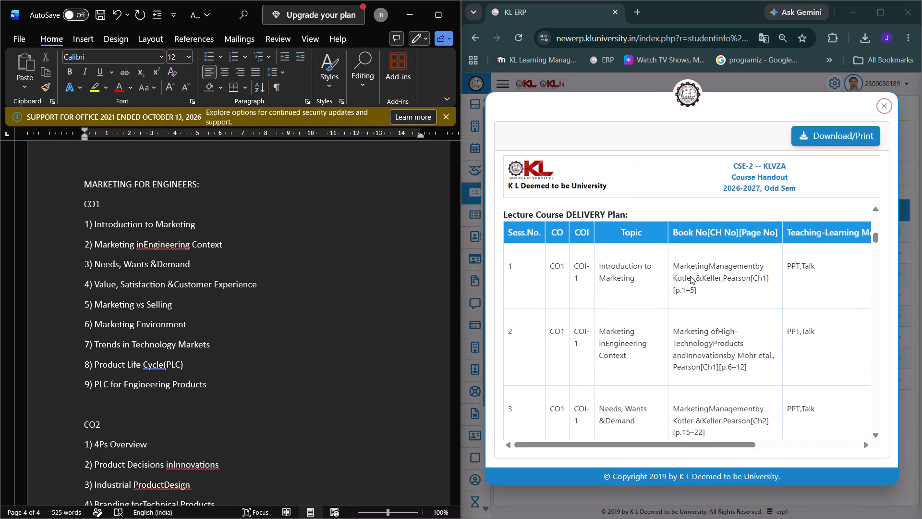
scroll(690, 276, "down", 1)
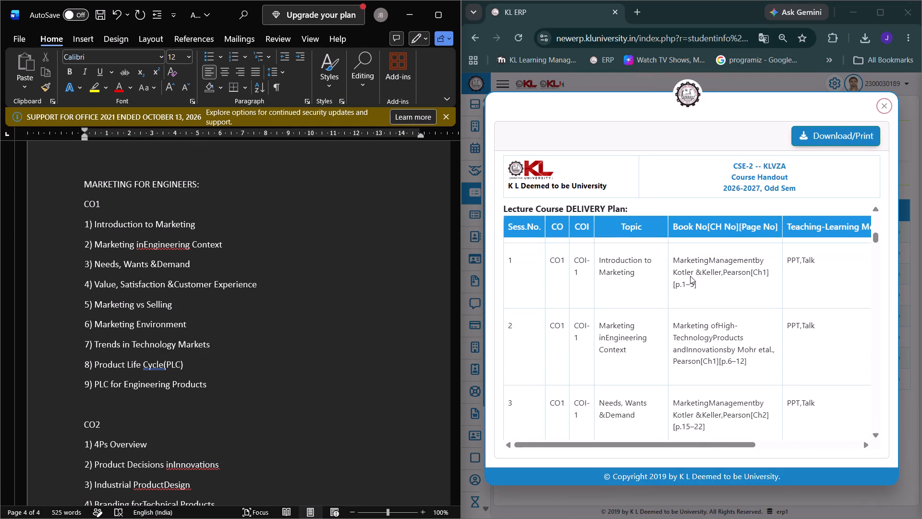
scroll(690, 276, "down", 1)
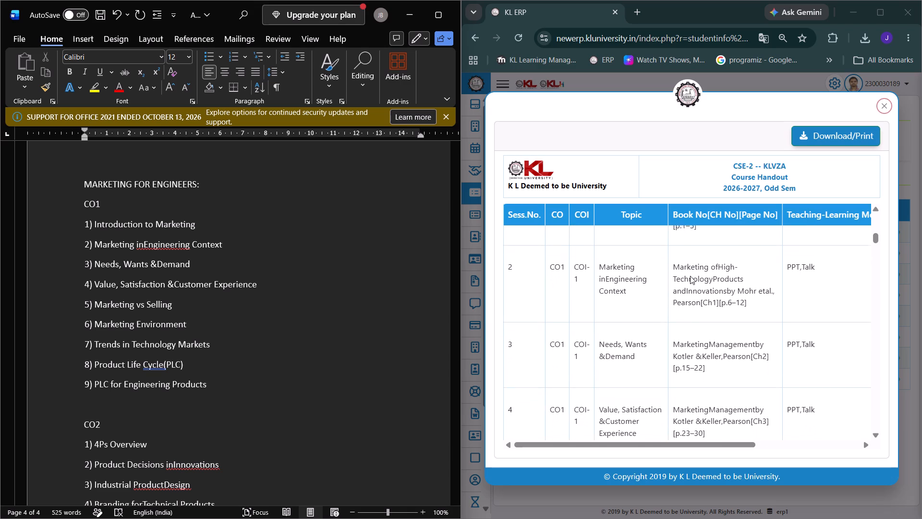
scroll(690, 276, "down", 2)
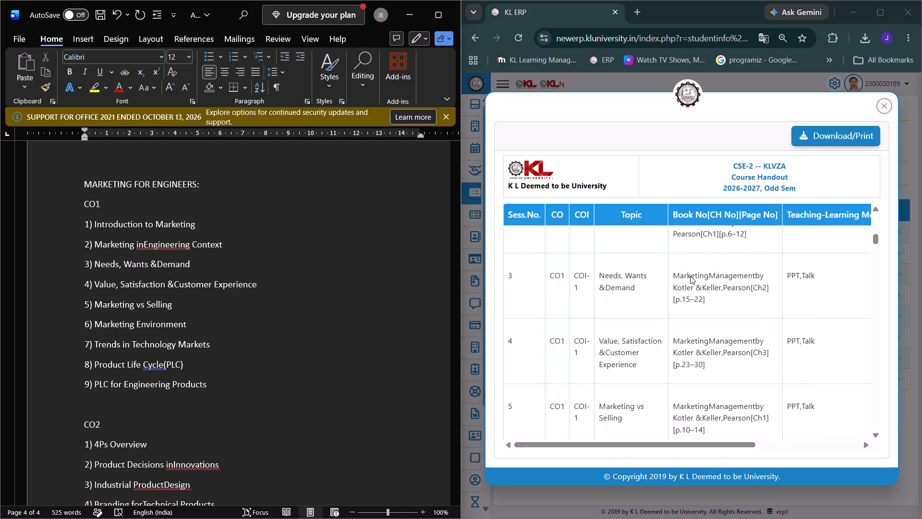
scroll(690, 276, "down", 2)
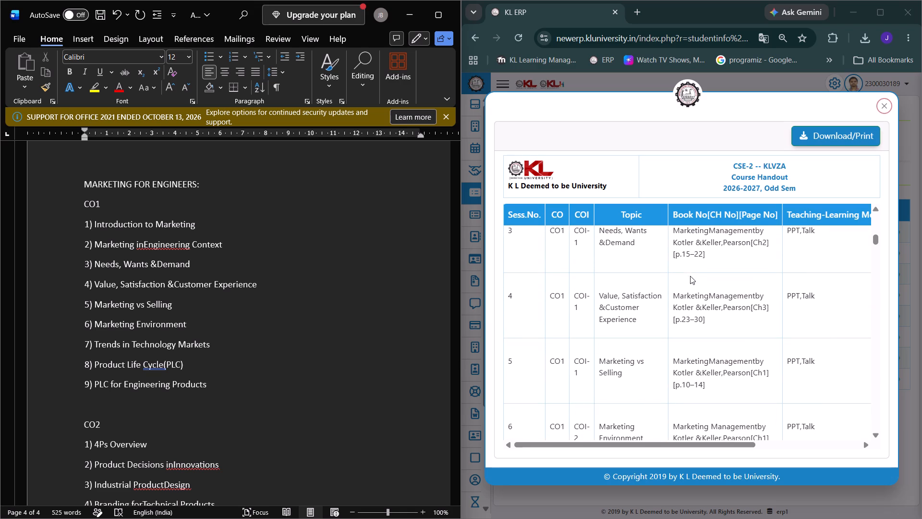
scroll(690, 276, "down", 2)
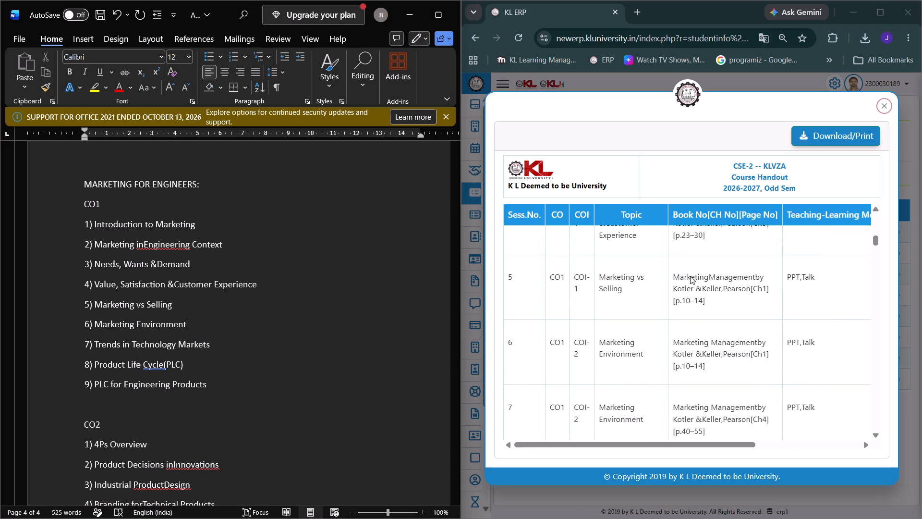
scroll(690, 276, "down", 2)
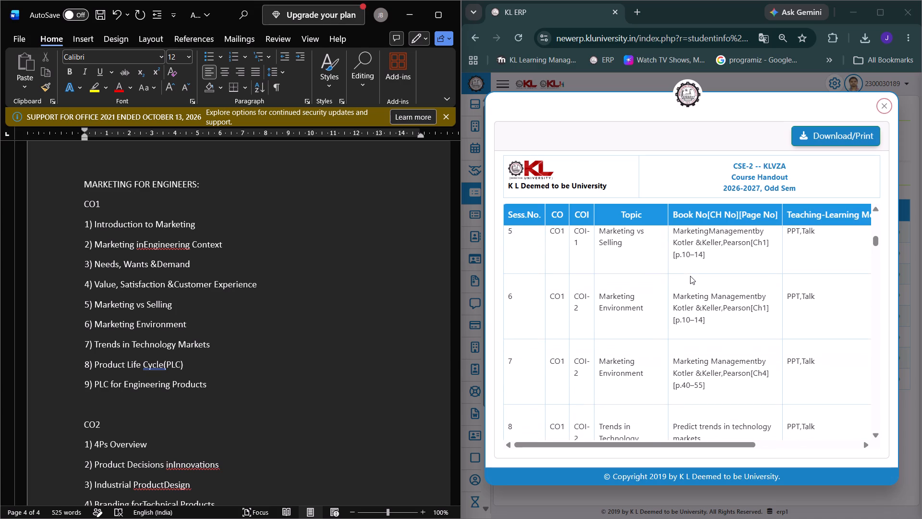
scroll(690, 276, "down", 1)
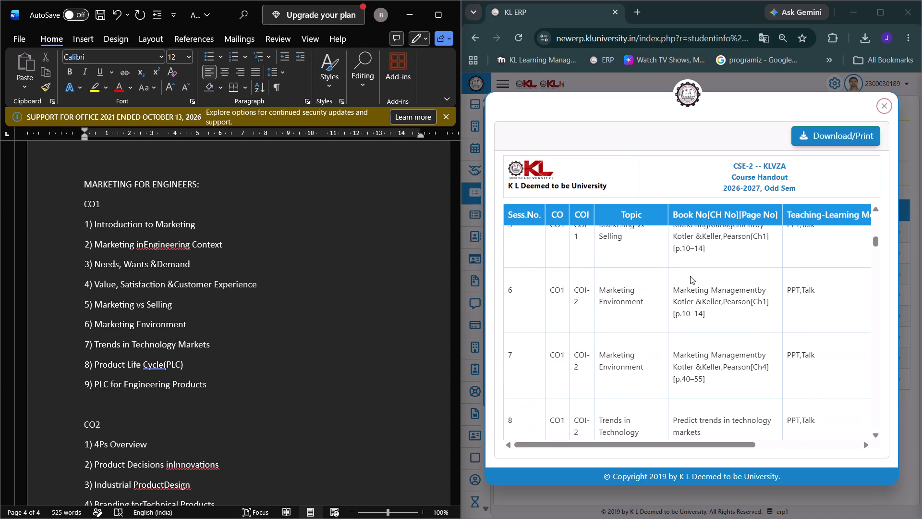
scroll(690, 276, "down", 2)
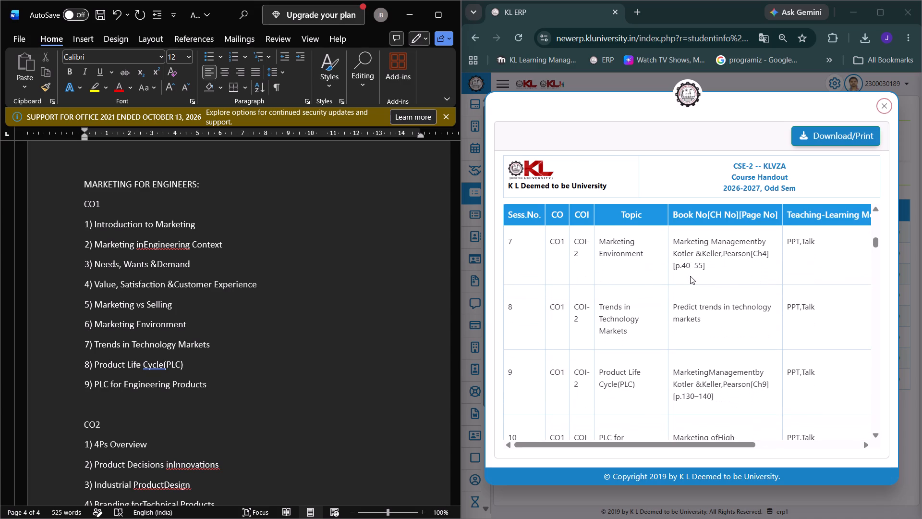
scroll(690, 276, "down", 1)
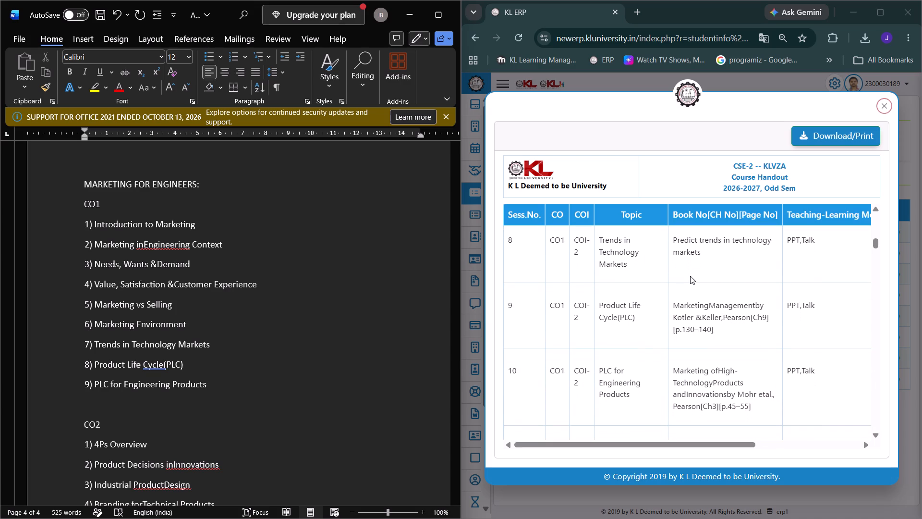
scroll(690, 276, "down", 2)
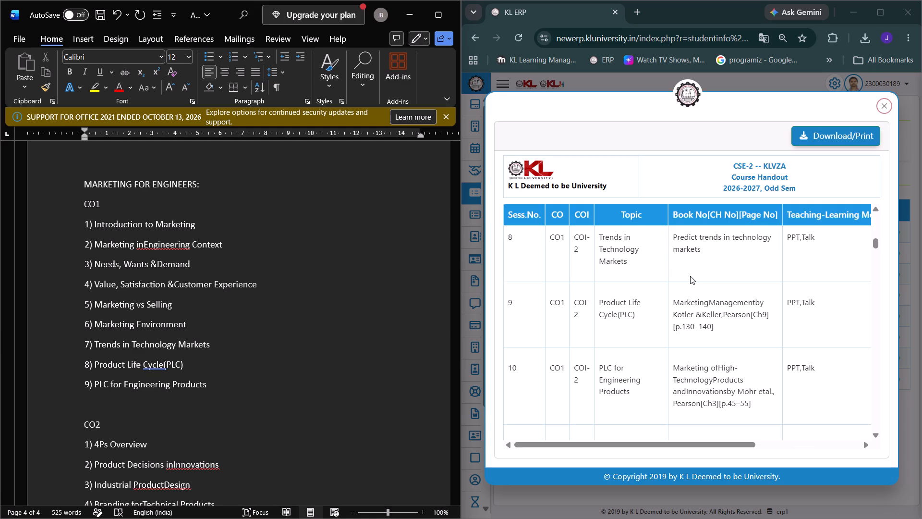
scroll(690, 276, "down", 2)
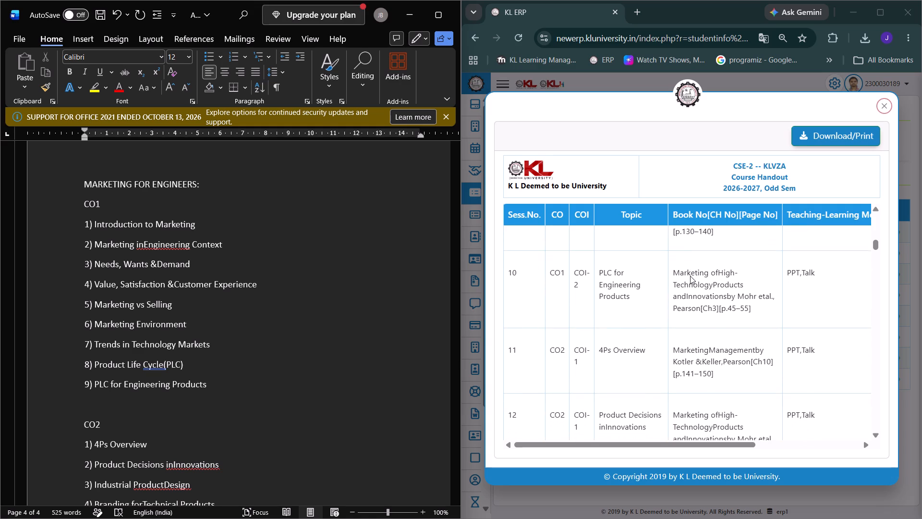
scroll(690, 276, "down", 1)
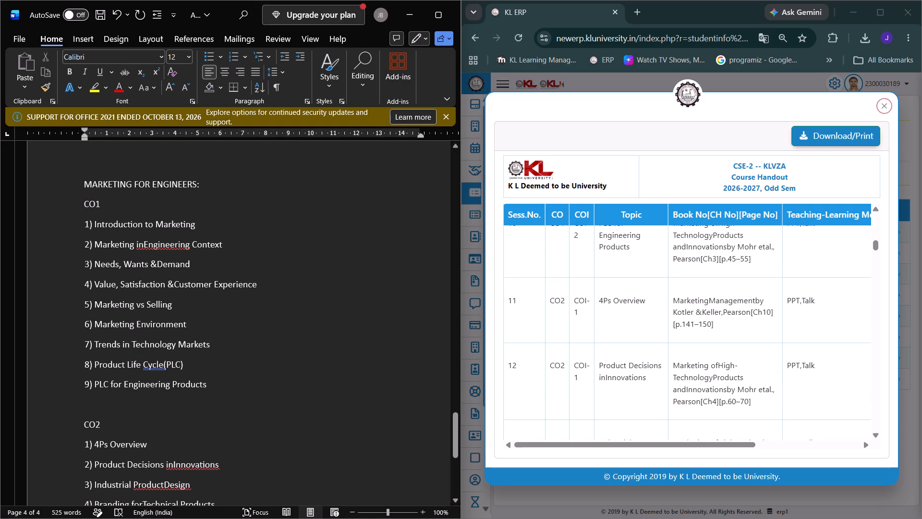
Retype the last word of the second CO2 topic, Product Decisions, as "inlnnovations".
scroll(267, 382, "down", 2)
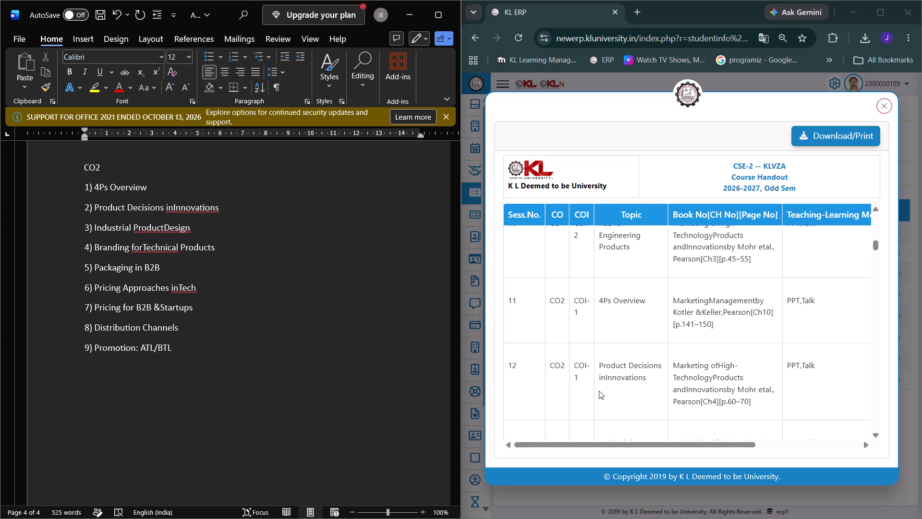
scroll(598, 414, "down", 1)
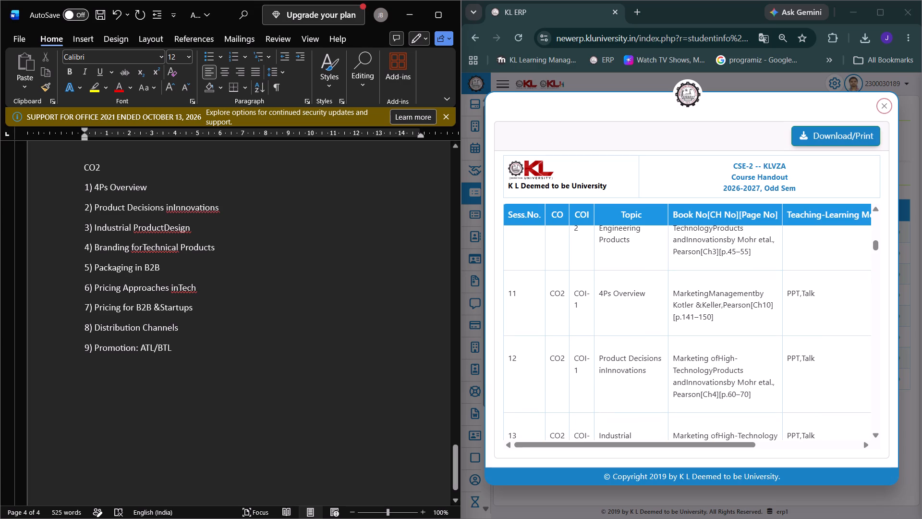
left_click(175, 210)
key("BackSpace")
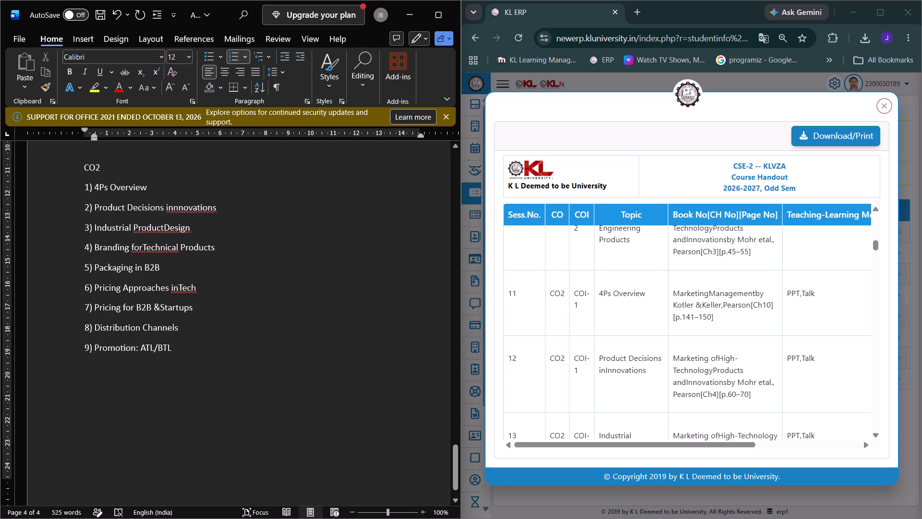
key("BackSpace")
type("ln")
key("BackSpace")
key("BackSpace")
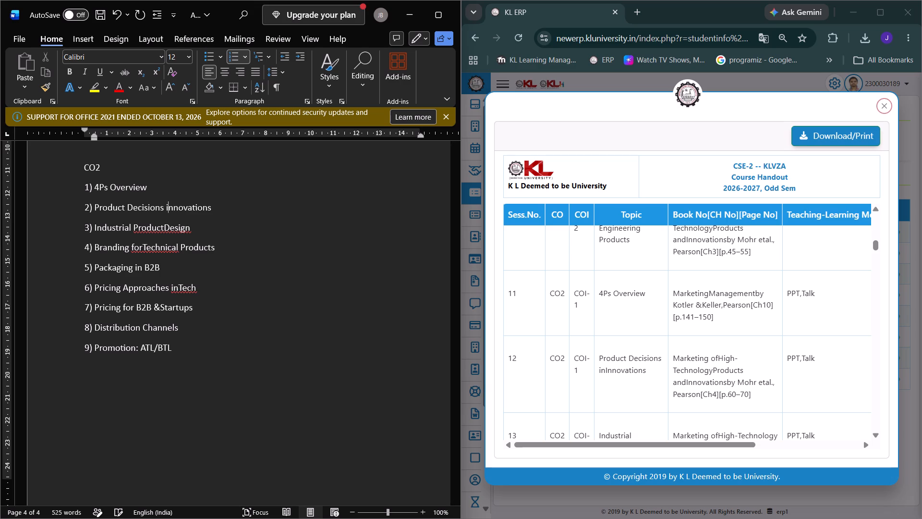
type("nl")
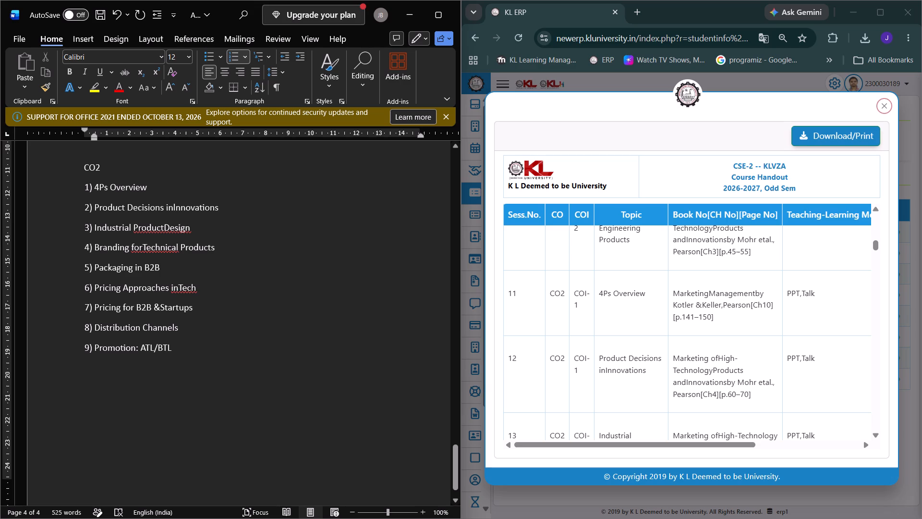
Compare the remaining CO2 marketing topics in the document with the CO2 sessions in the handout's delivery plan.
scroll(545, 376, "down", 3)
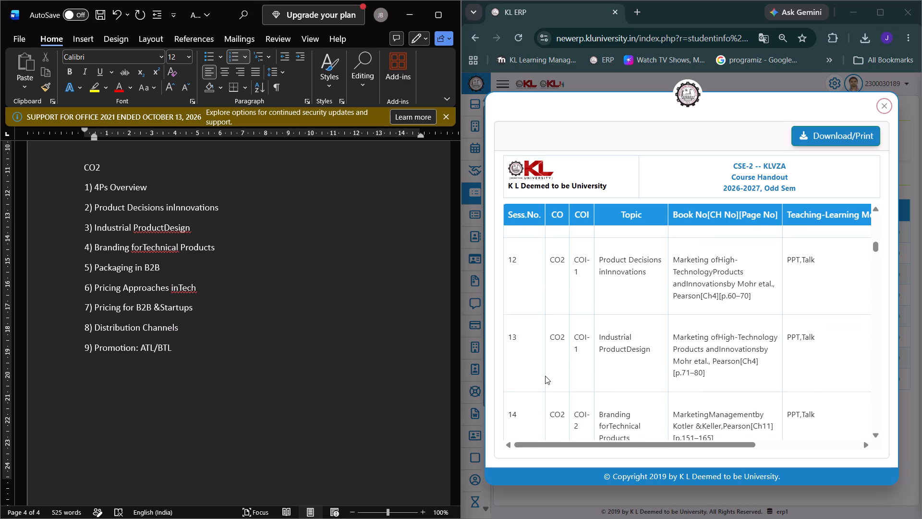
scroll(545, 376, "down", 1)
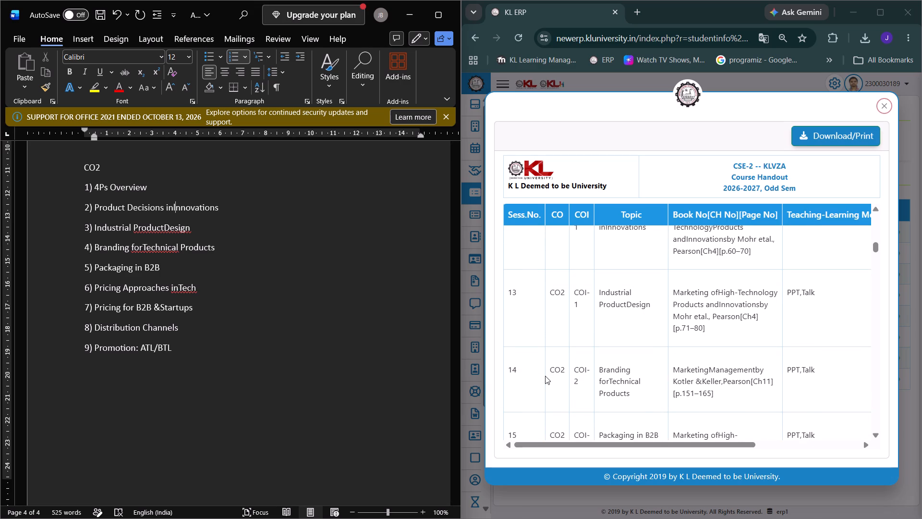
scroll(545, 376, "down", 2)
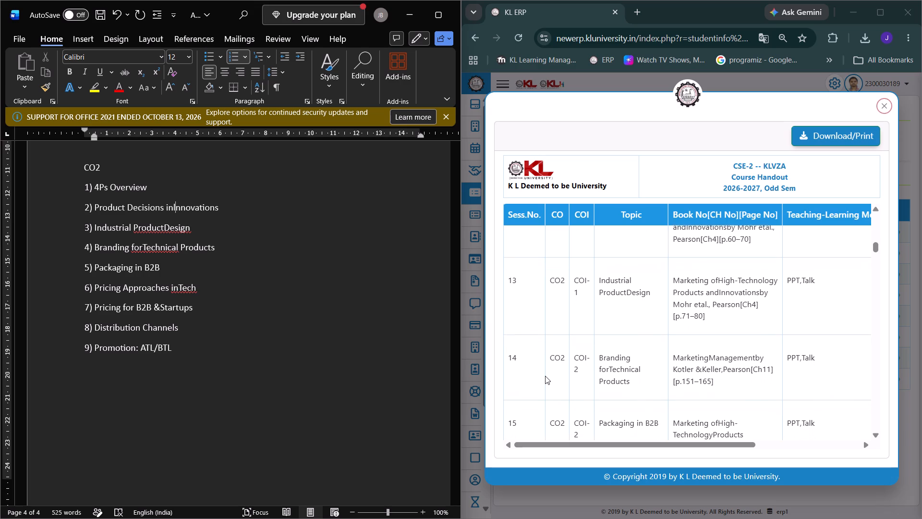
scroll(545, 376, "down", 2)
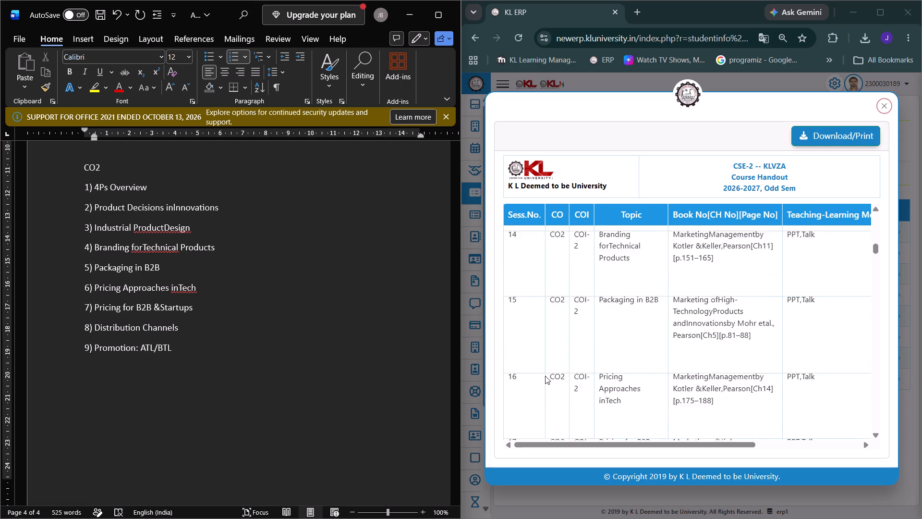
scroll(545, 376, "down", 1)
scroll(545, 376, "up", 1)
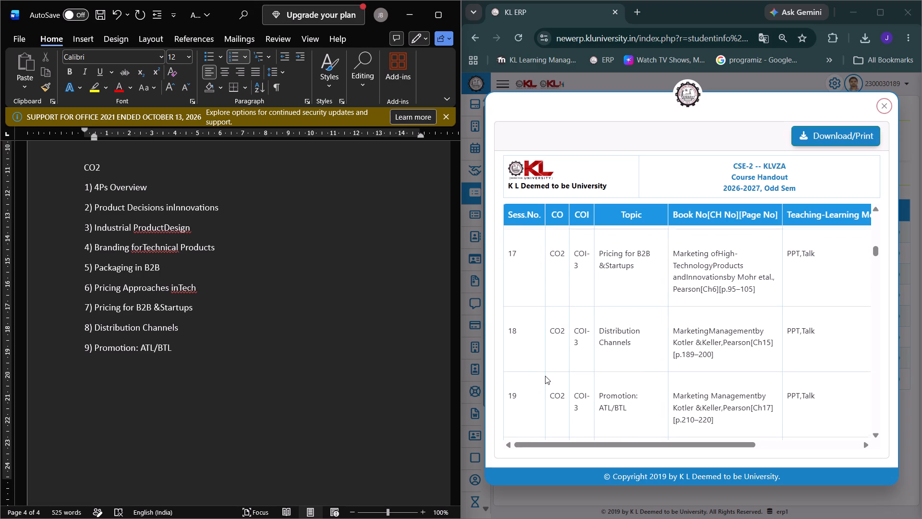
scroll(545, 376, "up", 1)
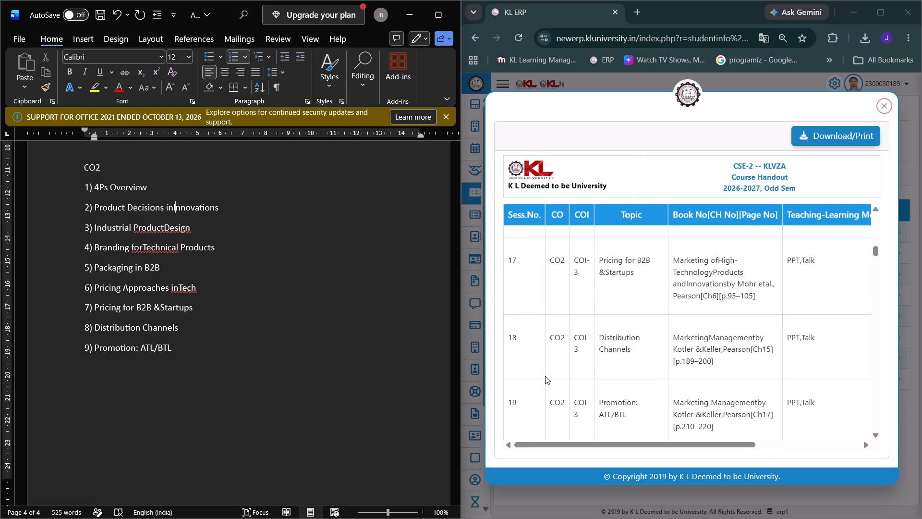
scroll(545, 376, "up", 3)
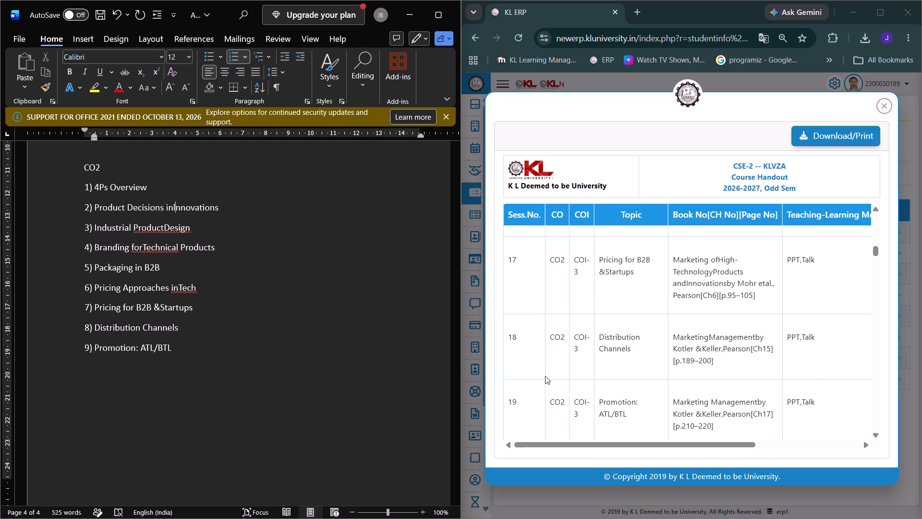
scroll(545, 376, "up", 3)
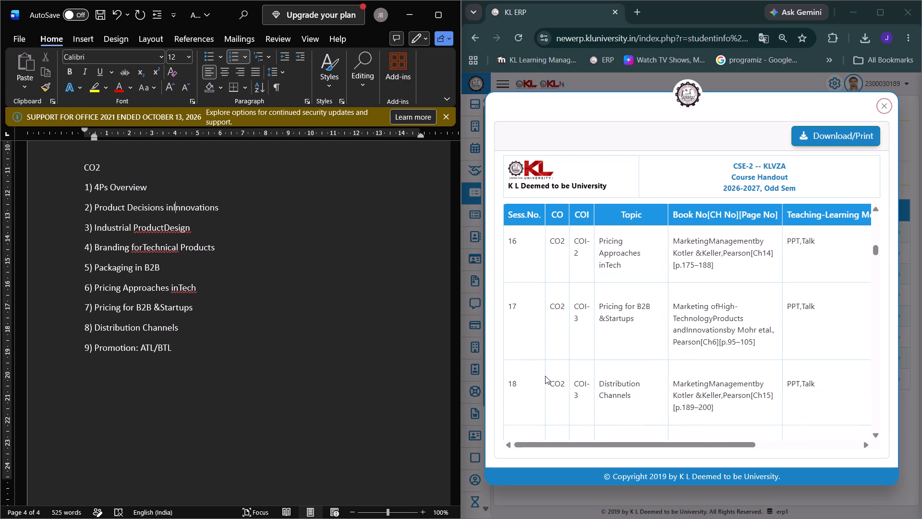
Add a CO3 heading below the CO2 topic list, separated by a blank line and outside the numbering.
scroll(545, 376, "up", 1)
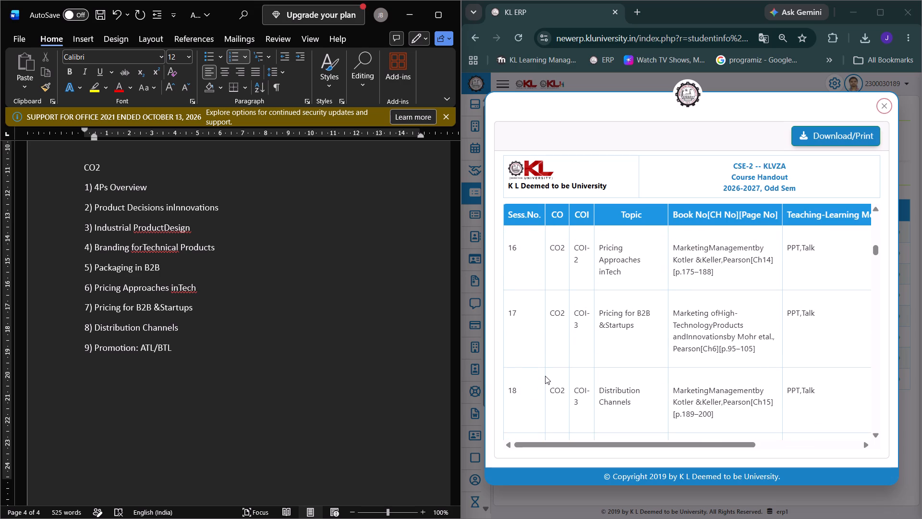
scroll(545, 376, "down", 1)
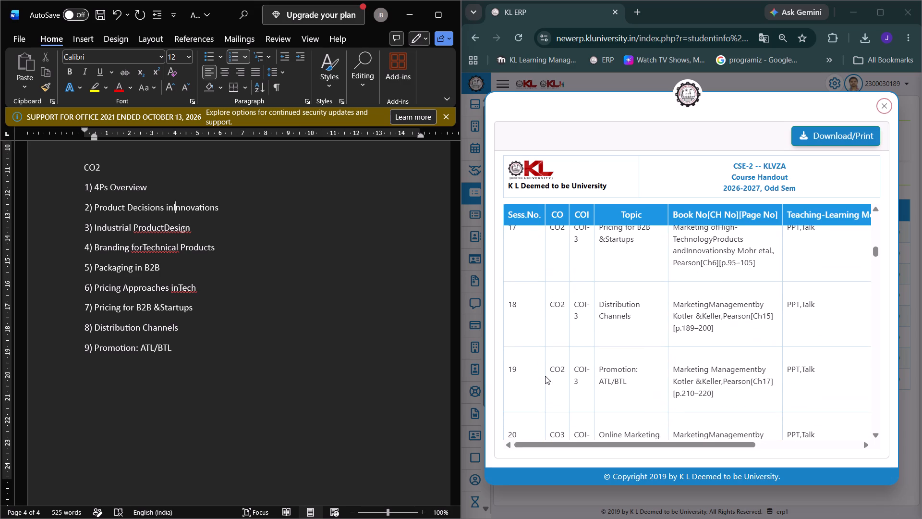
scroll(545, 376, "down", 3)
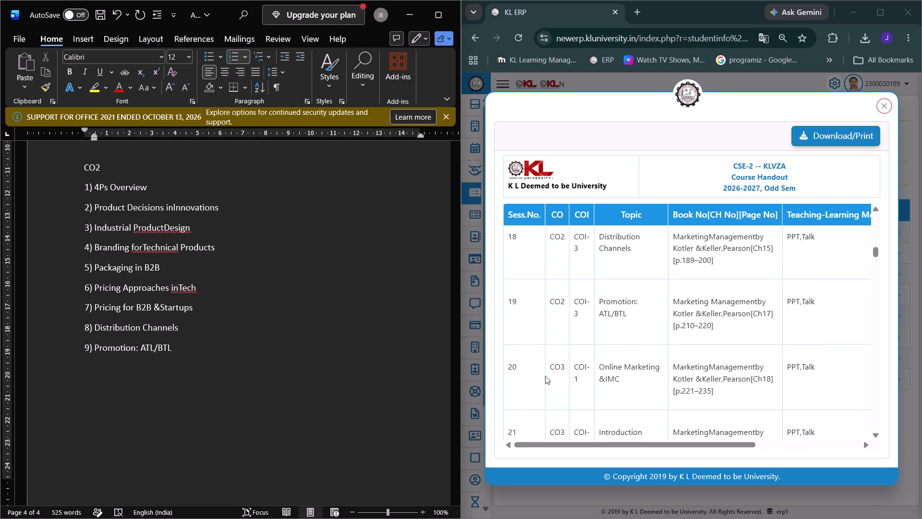
left_click(149, 356)
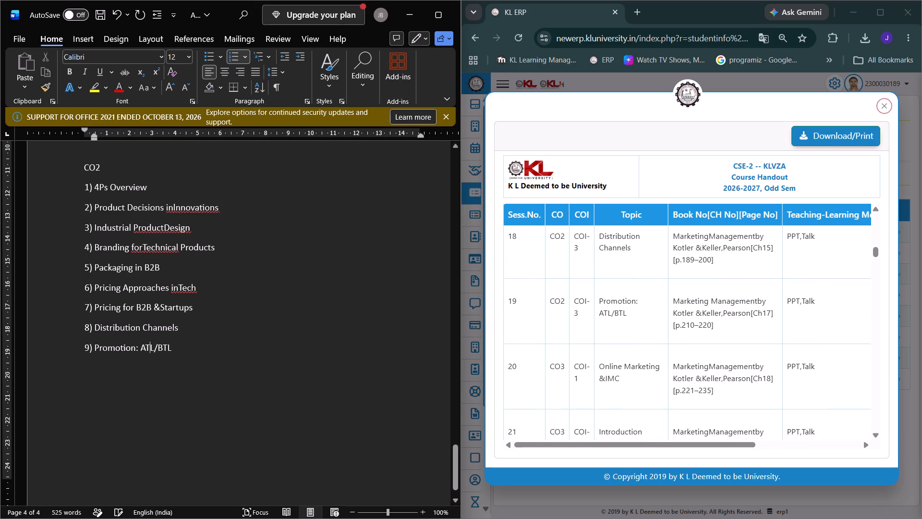
scroll(186, 332, "right", 1)
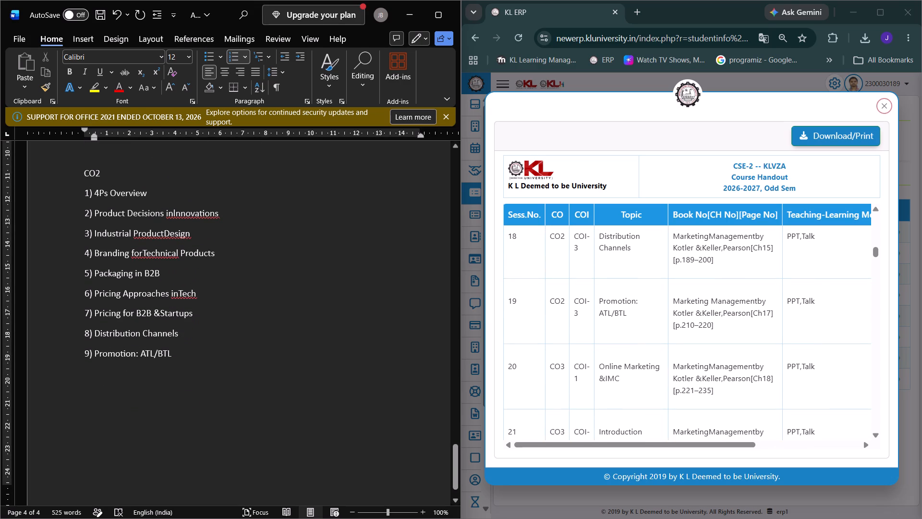
left_click(217, 357)
key("Return")
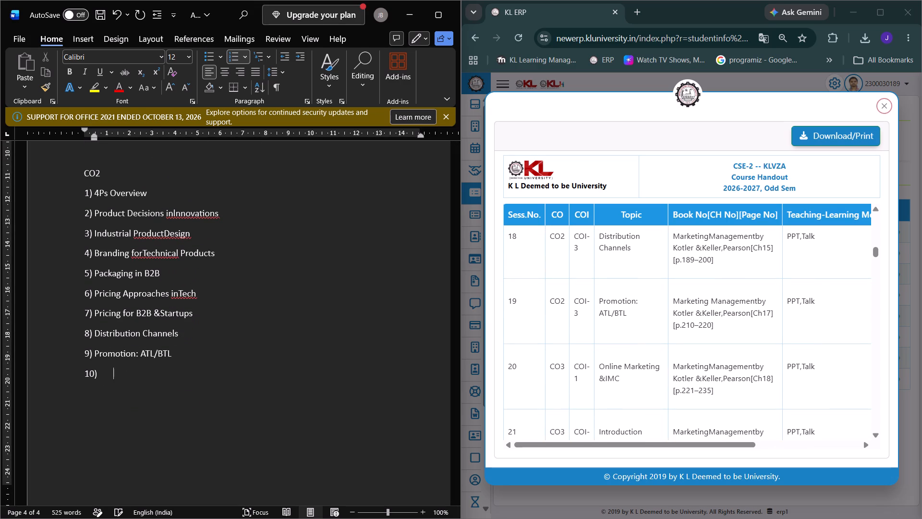
key("BackSpace")
key("BackSpace")
key("Return")
type("CO")
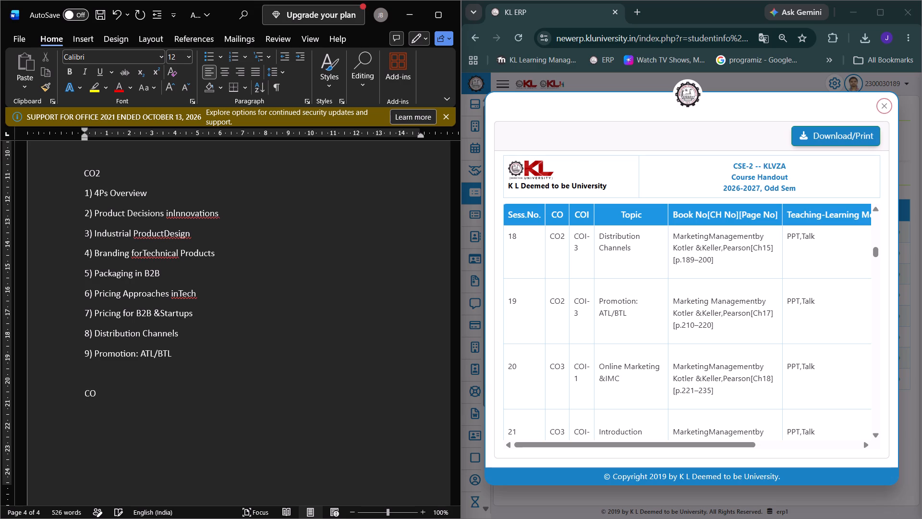
key("3")
key("Return")
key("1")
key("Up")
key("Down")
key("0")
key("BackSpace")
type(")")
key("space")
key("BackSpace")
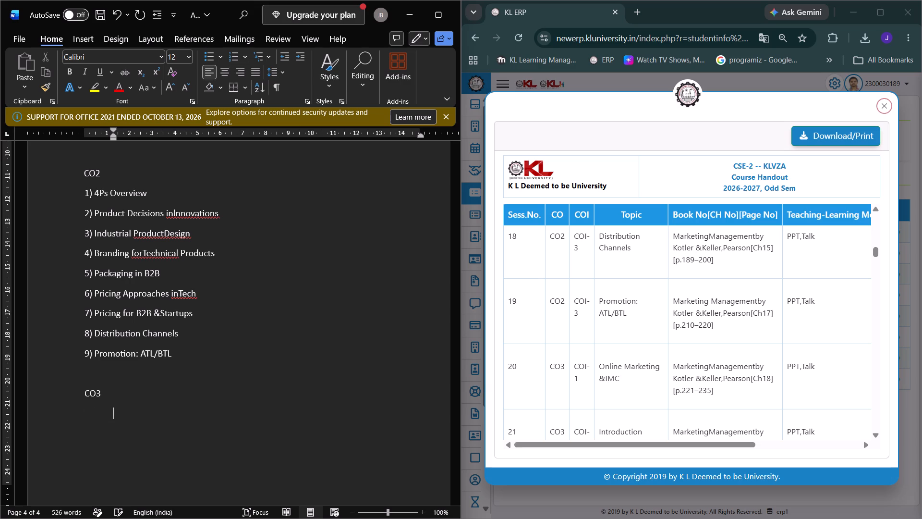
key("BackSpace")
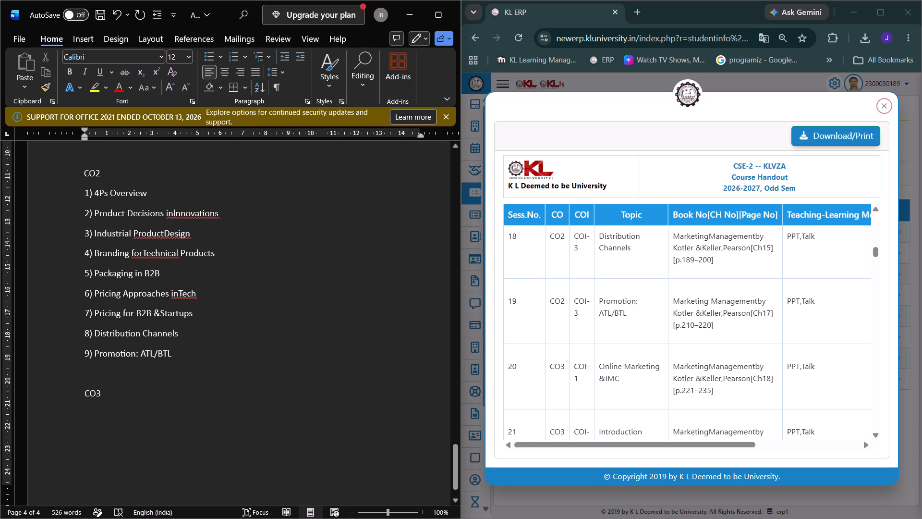
Copy the session 20 topic "Online Marketing &IMC" from the handout into the Word document as the first line under CO3.
scroll(604, 386, "down", 2)
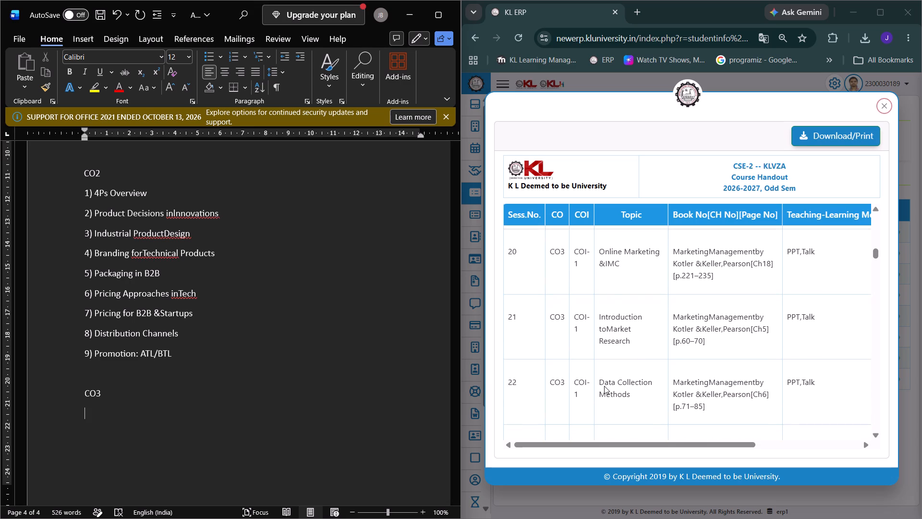
scroll(604, 386, "down", 1)
scroll(604, 386, "right", 1)
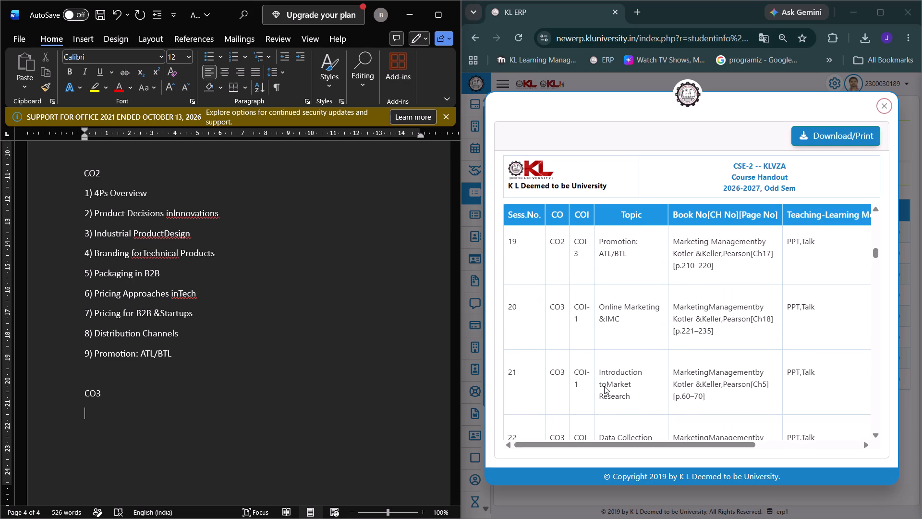
scroll(604, 386, "right", 1)
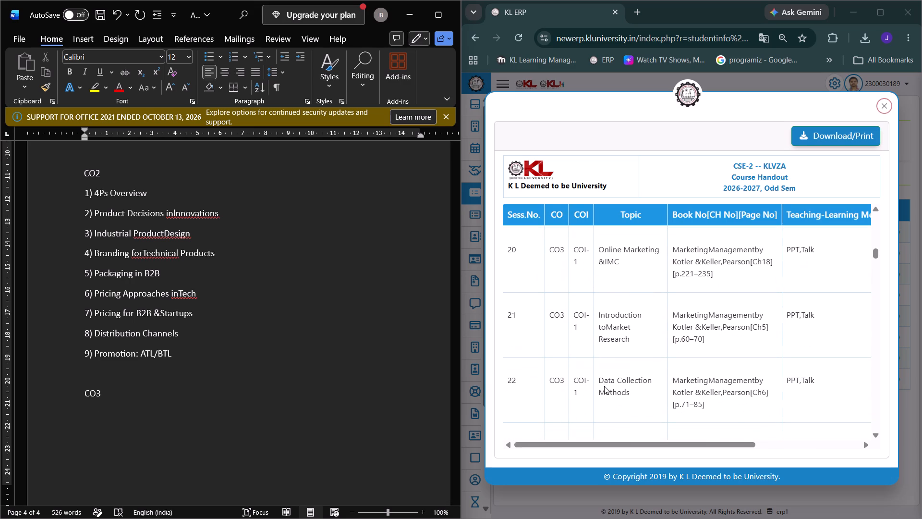
left_click_drag(598, 253, 626, 265)
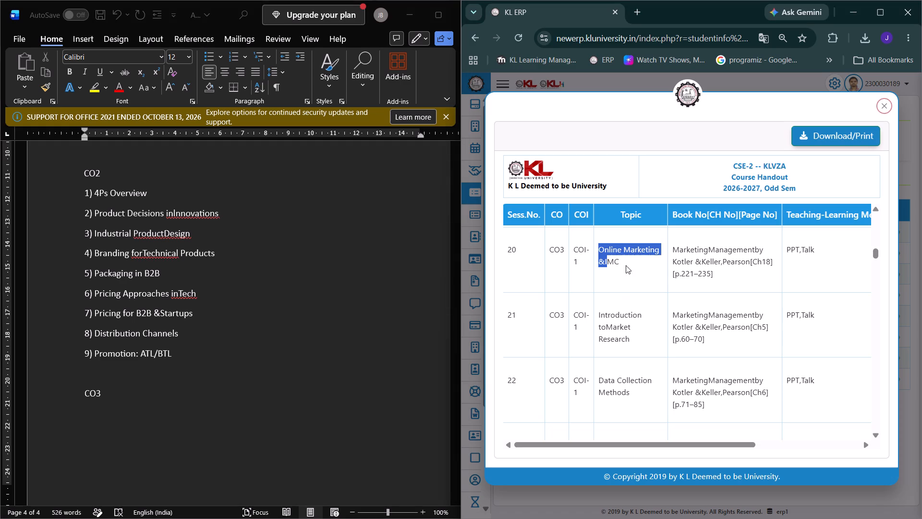
left_click_drag(626, 265, 650, 274)
key("ctrl+c")
left_click(98, 408)
key("ctrl+v")
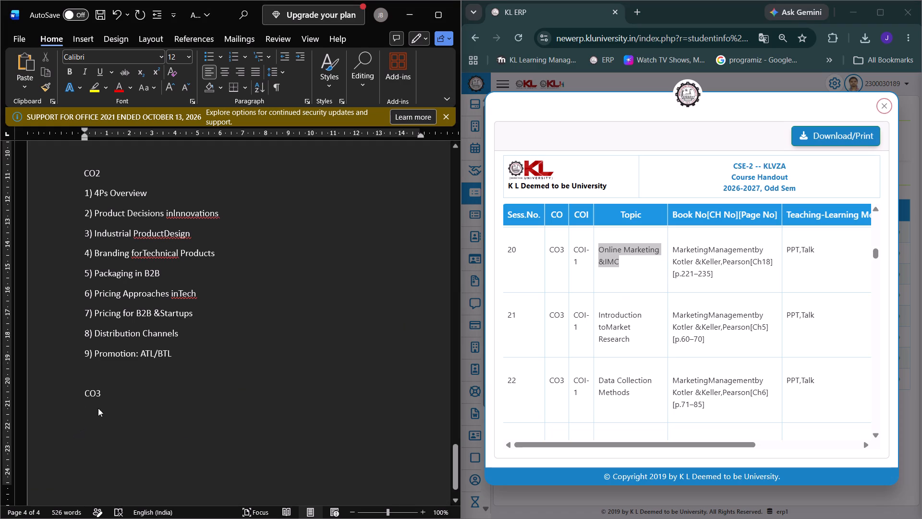
key("Return")
Copy the session 21 topic "Introduction toMarket Research" from the handout onto the next line of the CO3 list.
left_click_drag(598, 313, 618, 321)
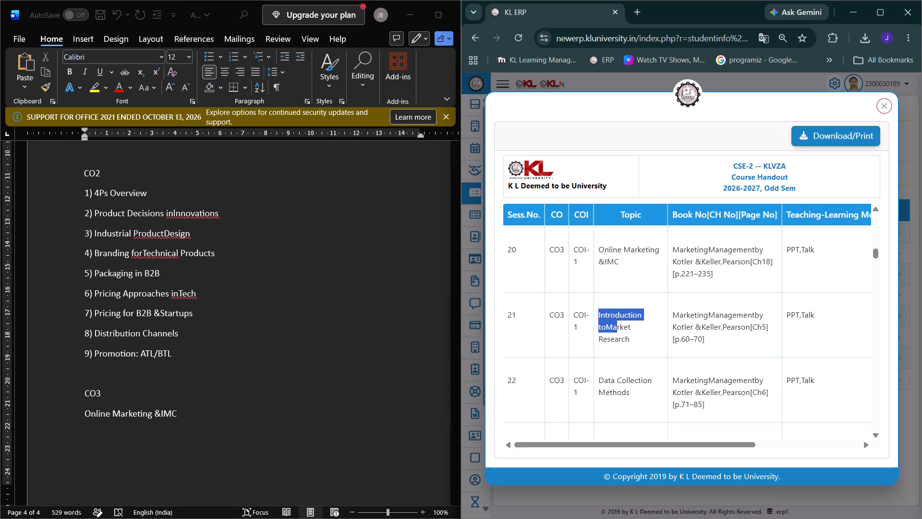
left_click_drag(618, 321, 638, 338)
key("ctrl+c")
left_click(113, 432)
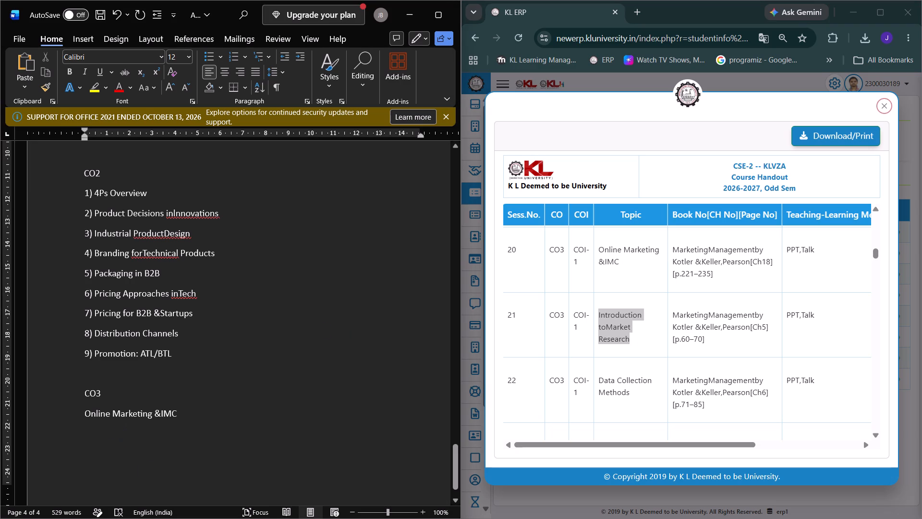
key("ctrl+v")
key("Return")
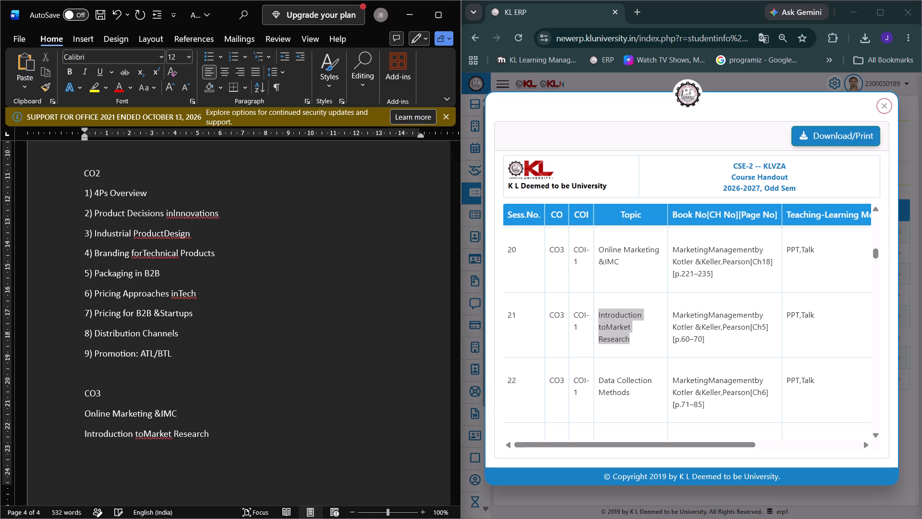
Copy the session 22 topic "Data Collection Methods" from the handout onto the next line of the CO3 list.
scroll(534, 381, "down", 2)
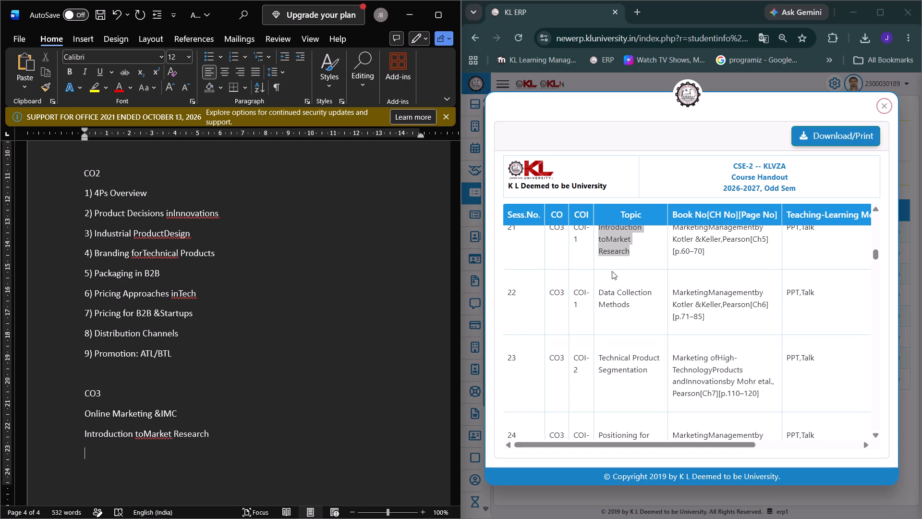
left_click_drag(596, 289, 642, 307)
key("ctrl+c")
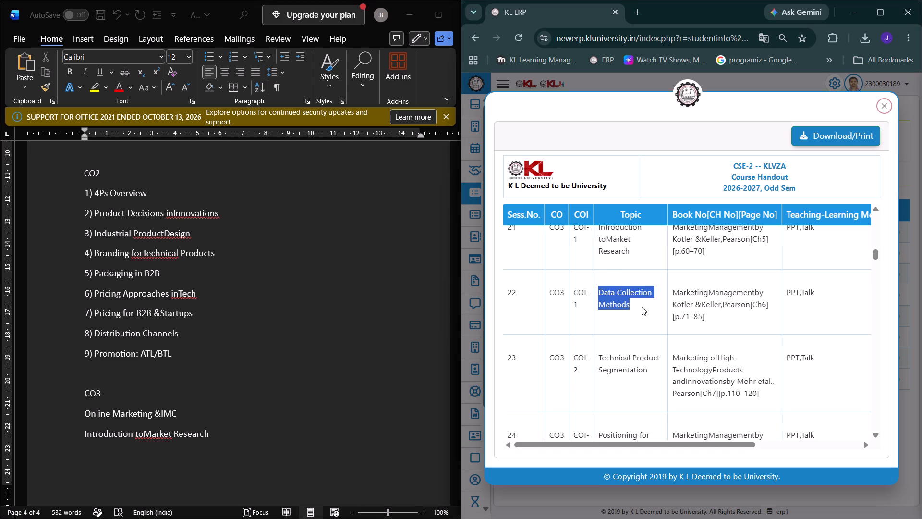
left_click(264, 447)
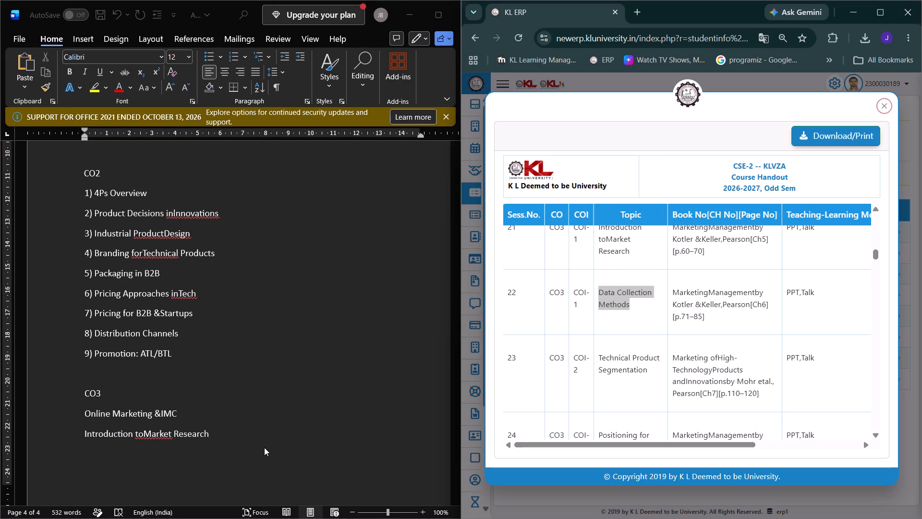
key("ctrl+v")
key("Return")
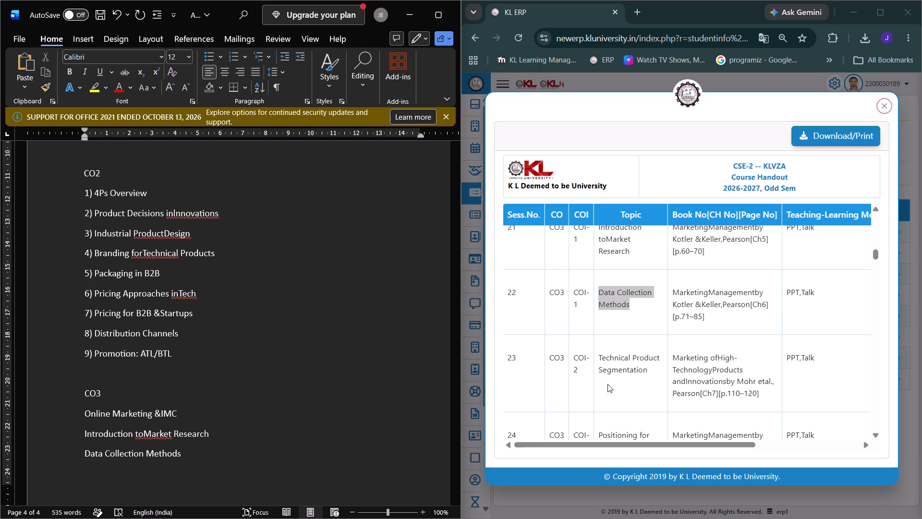
Copy the session 23 topic "Technical Product Segmentation" from the handout onto the next line of the CO3 list.
left_click_drag(598, 361, 659, 372)
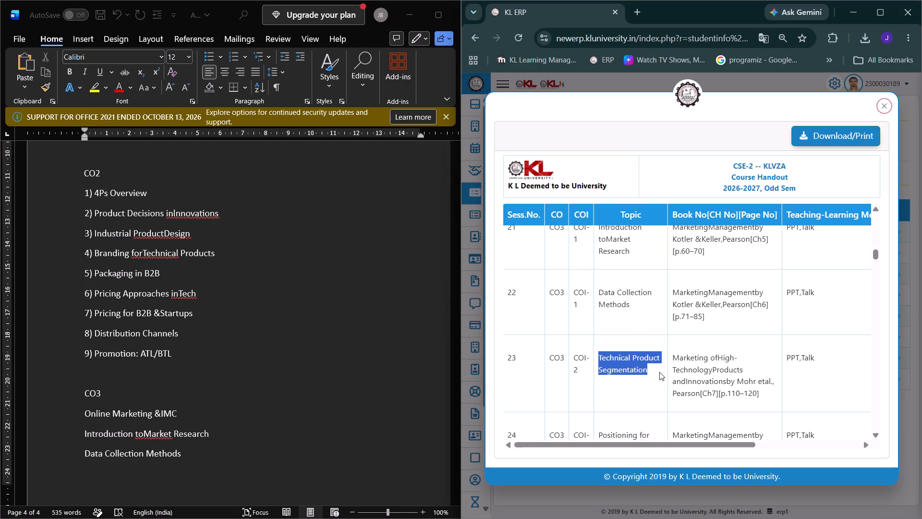
key("ctrl+c")
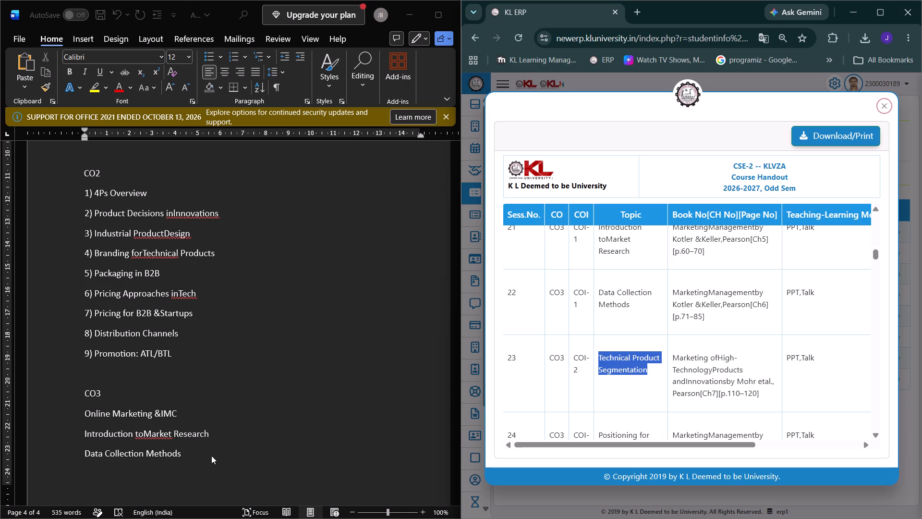
left_click(211, 456)
key("ctrl+v")
key("Return")
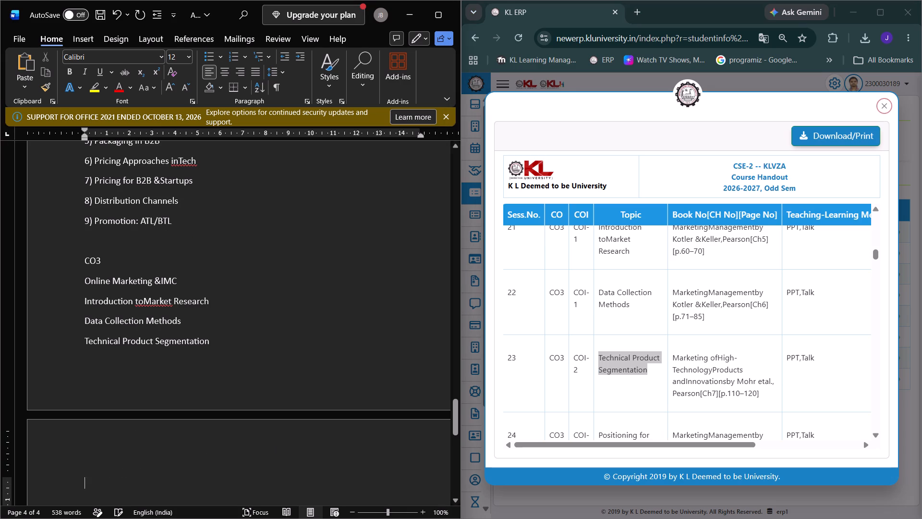
Copy the session 24 topic "Positioning for Engineering" from the handout onto the next line of the CO3 list.
scroll(519, 376, "down", 1)
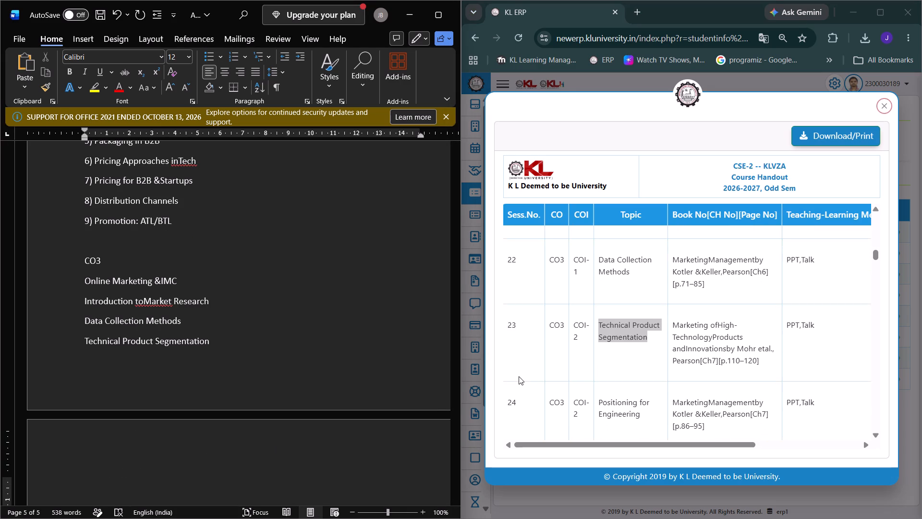
scroll(519, 376, "down", 3)
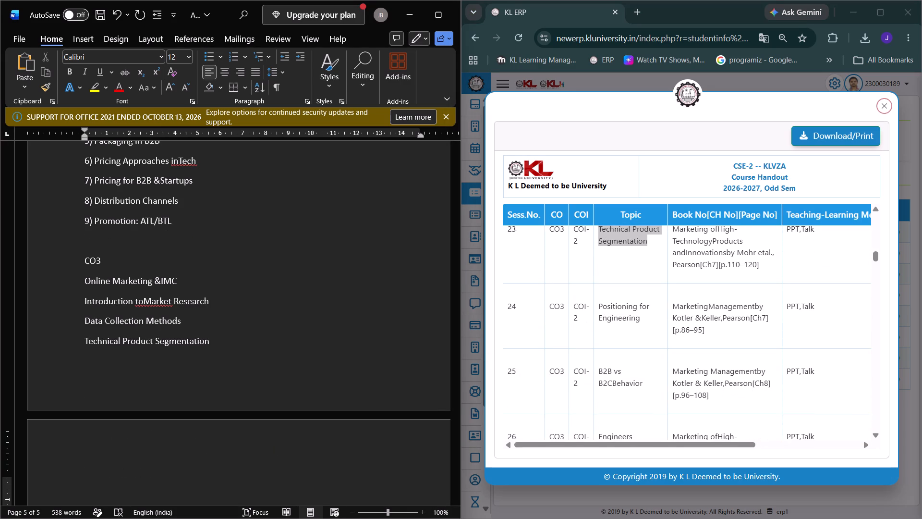
left_click_drag(599, 299, 653, 314)
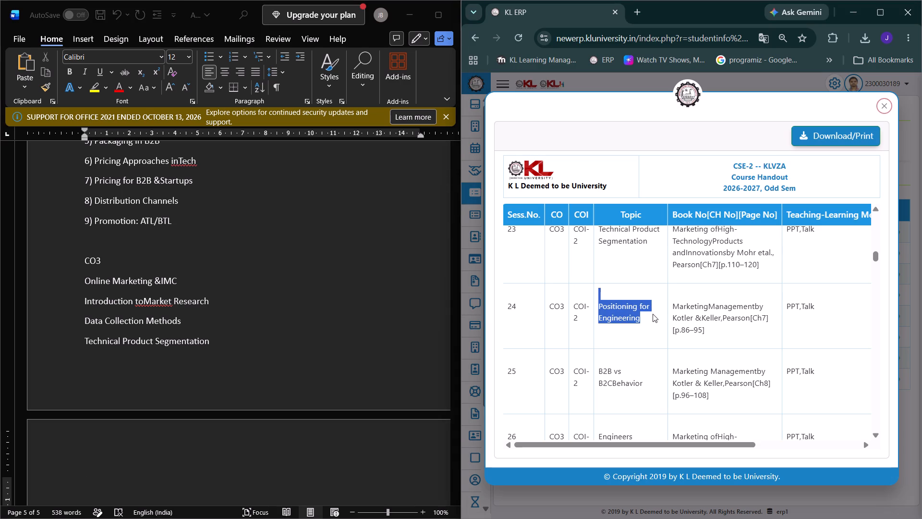
left_click_drag(653, 314, 652, 314)
left_click(587, 304)
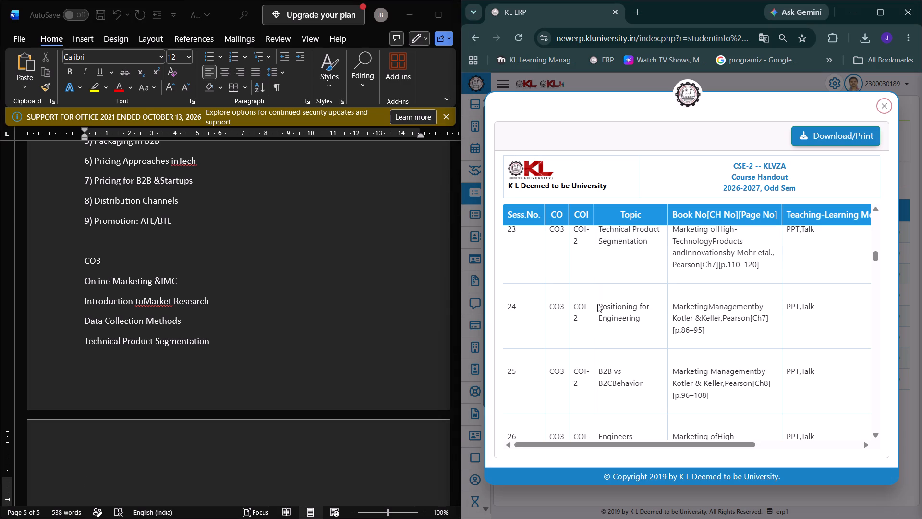
left_click_drag(598, 304, 655, 317)
key("ctrl+c")
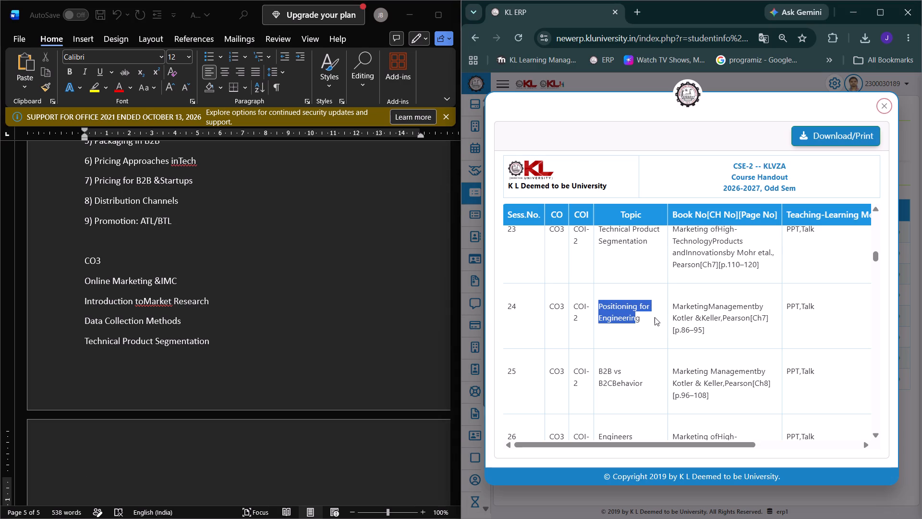
left_click(177, 465)
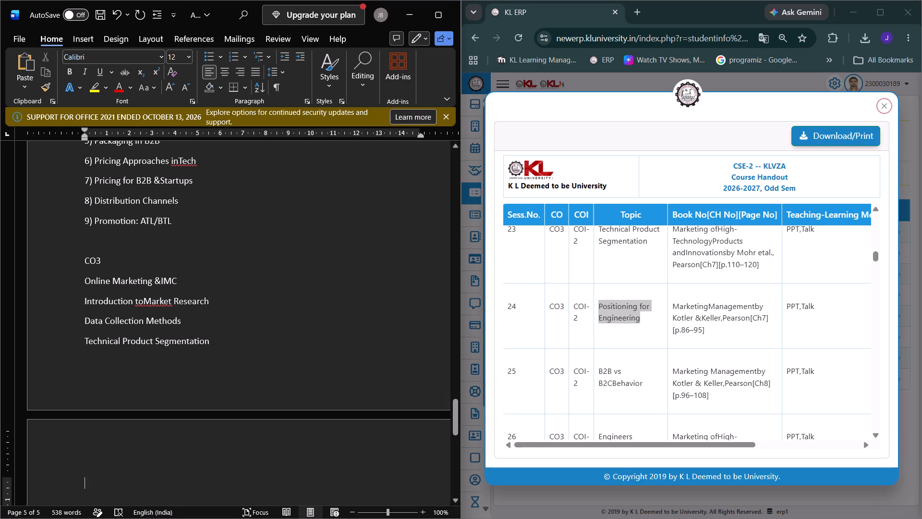
key("ctrl+v")
key("Return")
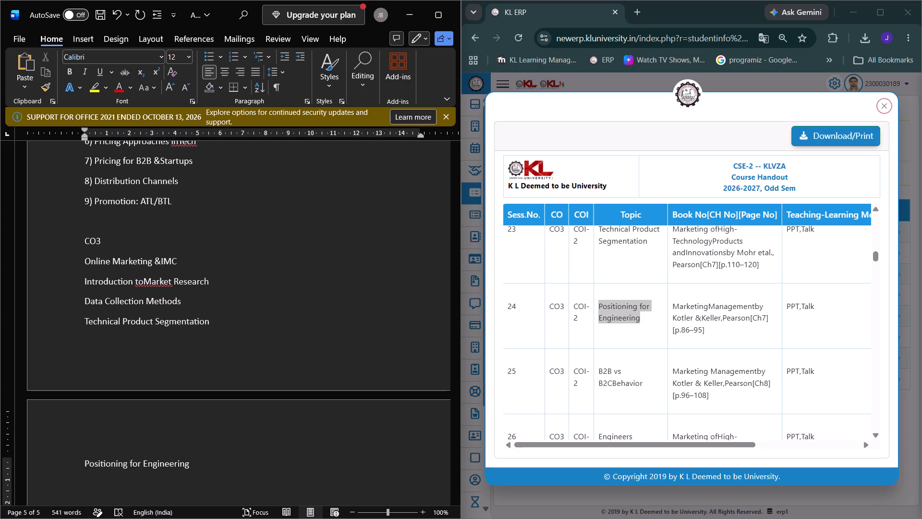
Copy the session 25 topic "B2B vs B2CBehavior" from the handout onto the next line of the CO3 list.
left_click_drag(599, 374, 658, 388)
key("ctrl+c")
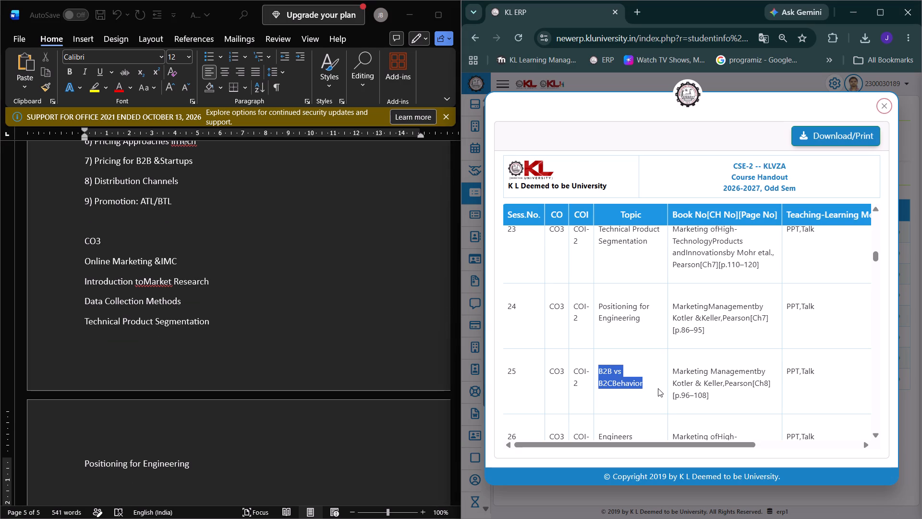
key("alt+Tab")
key("ctrl+v")
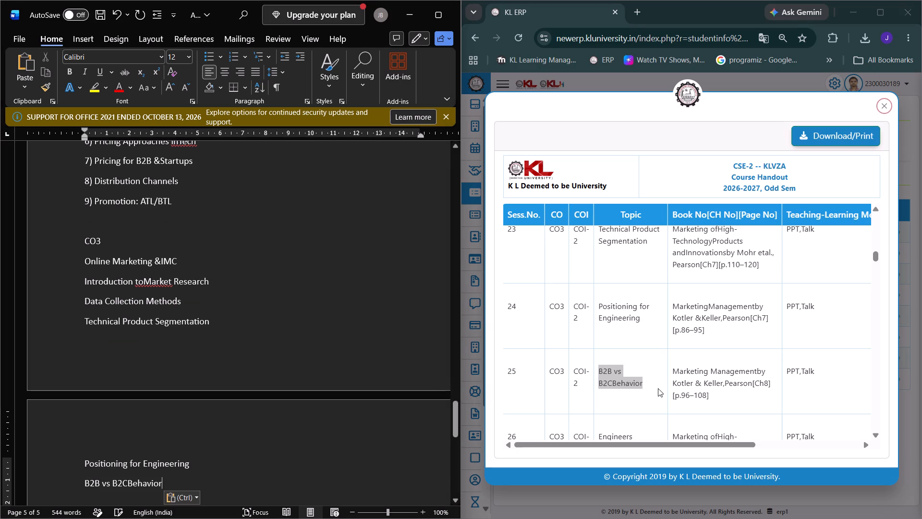
Copy the session 26 topic "Engineers inCustomer Need Identification." from the handout onto its own line below "B2B vs B2CBehavior".
key("alt+Tab")
scroll(619, 403, "down", 1)
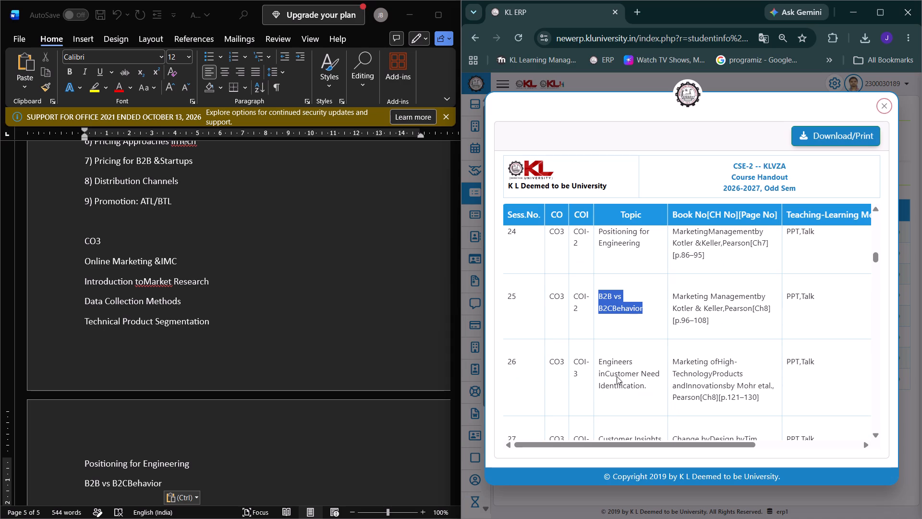
left_click_drag(597, 363, 631, 380)
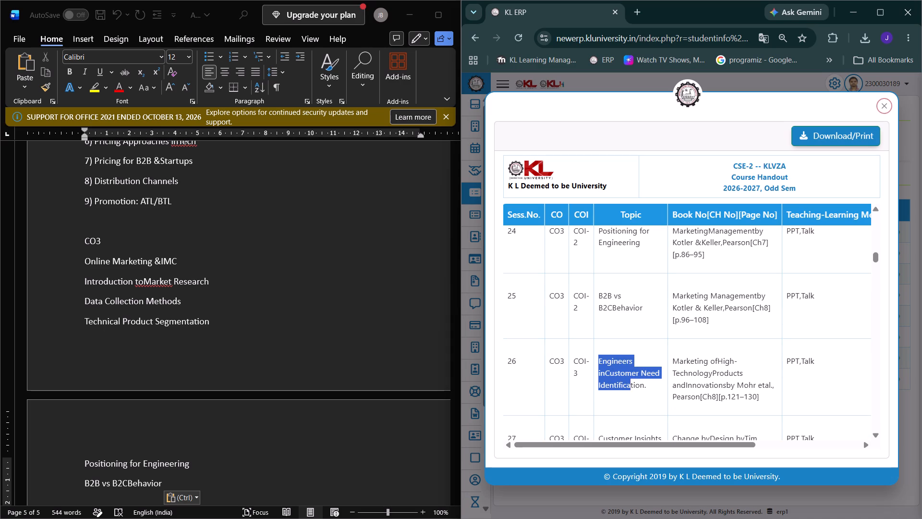
left_click_drag(631, 380, 654, 391)
key("ctrl+c")
key("alt+Tab")
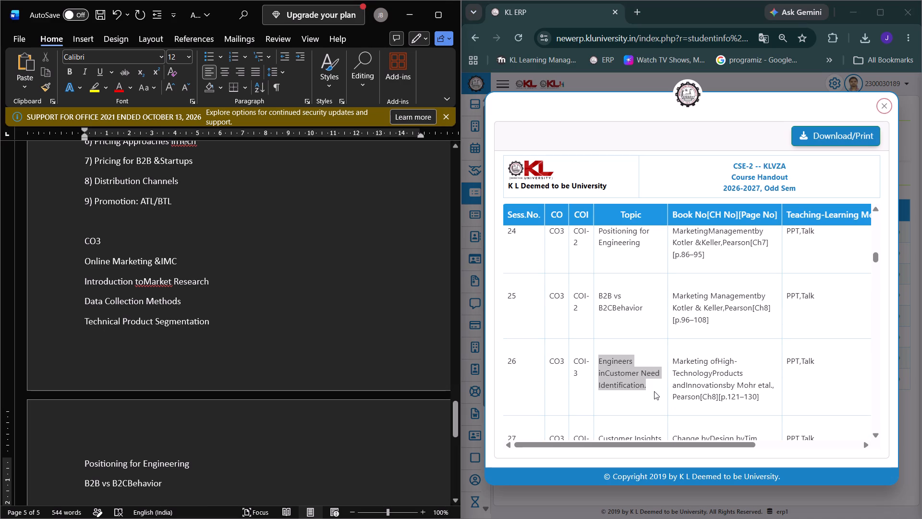
key("ctrl+v")
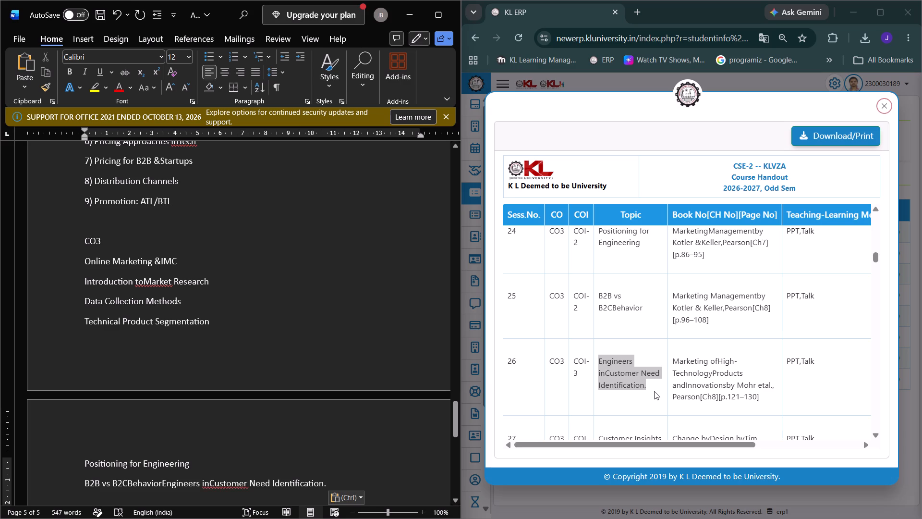
key("ctrl+z")
key("Return")
key("ctrl+v")
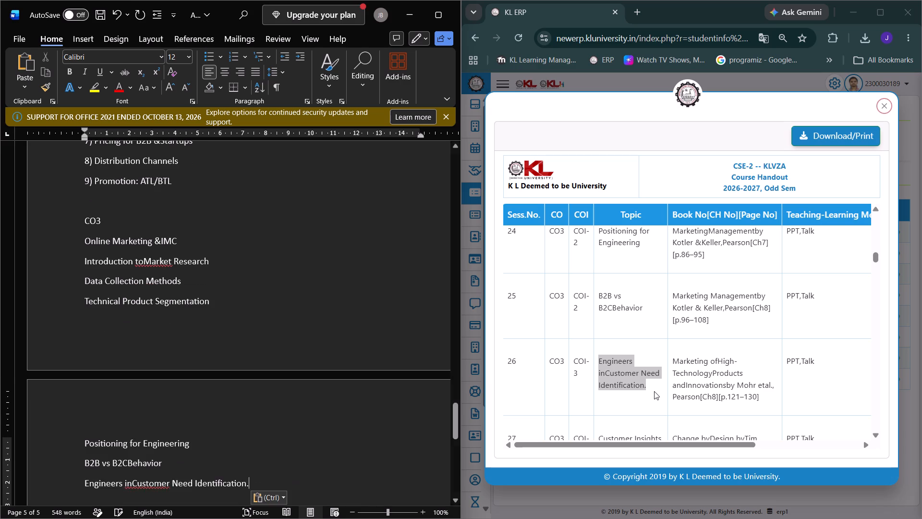
key("Return")
Copy the session 27 topic "Customer Insights" from the handout onto the next line of the CO3 list.
scroll(677, 389, "down", 1)
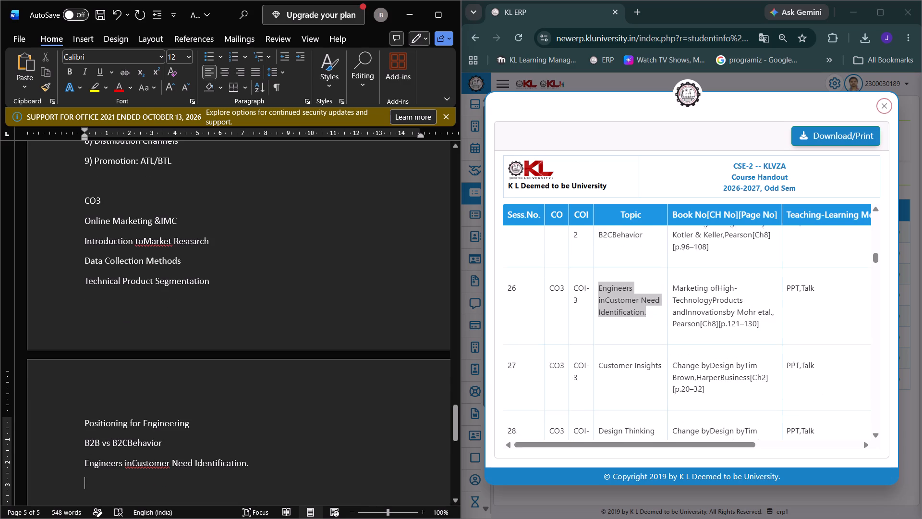
scroll(677, 389, "down", 2)
scroll(612, 345, "down", 1)
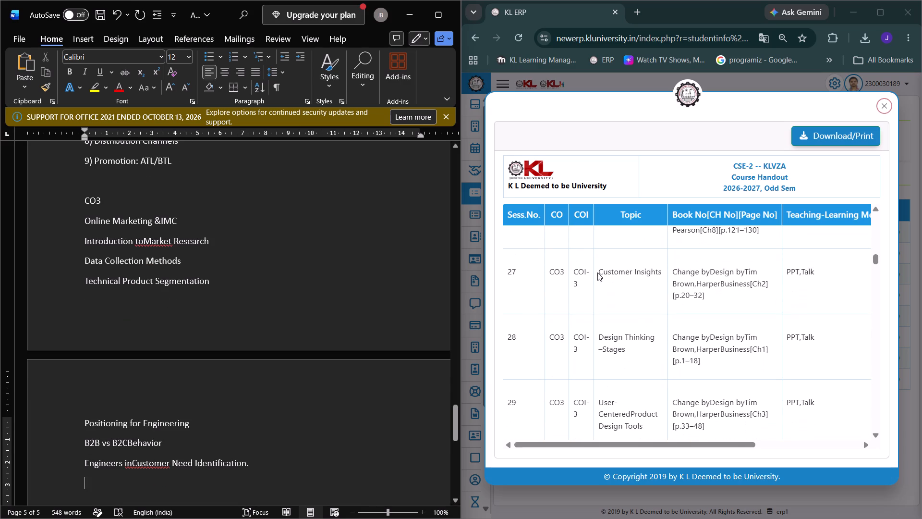
left_click_drag(592, 272, 643, 274)
left_click(643, 274)
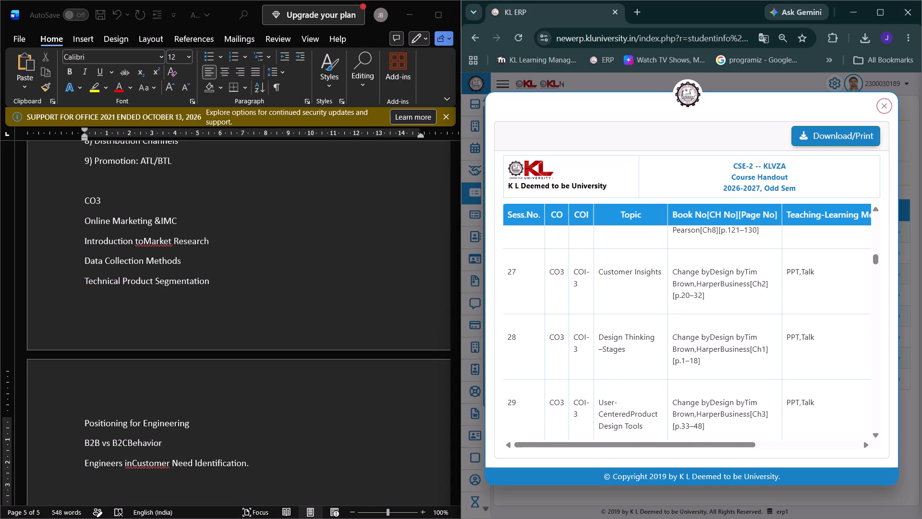
left_click_drag(598, 273, 662, 274)
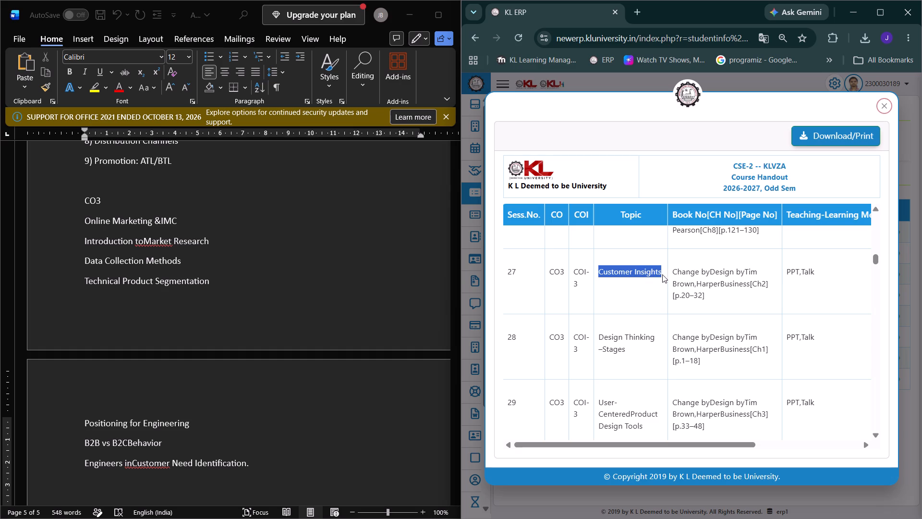
left_click_drag(662, 274, 663, 274)
key("ctrl+c")
key("alt+Tab")
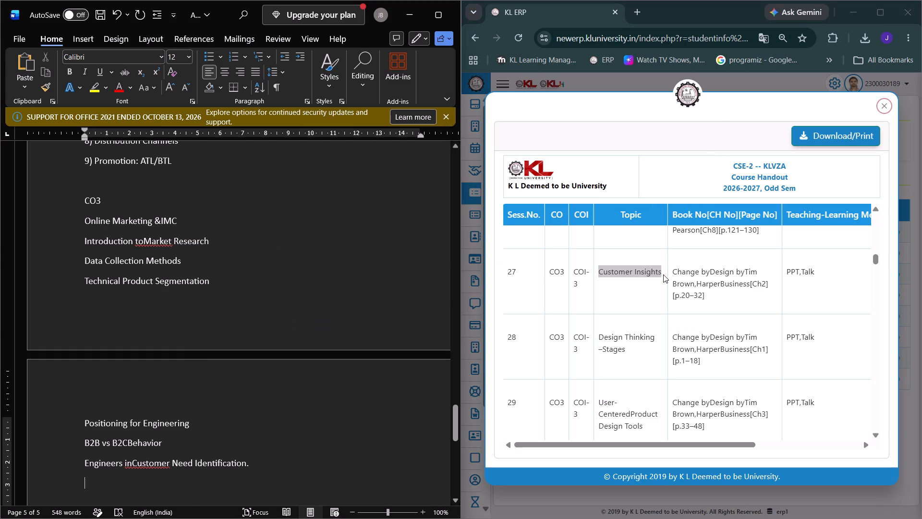
key("ctrl+v")
key("Return")
Copy the session 28 topic "Design Thinking –Stages" from the handout onto the next line of the CO3 list.
key("alt+Tab")
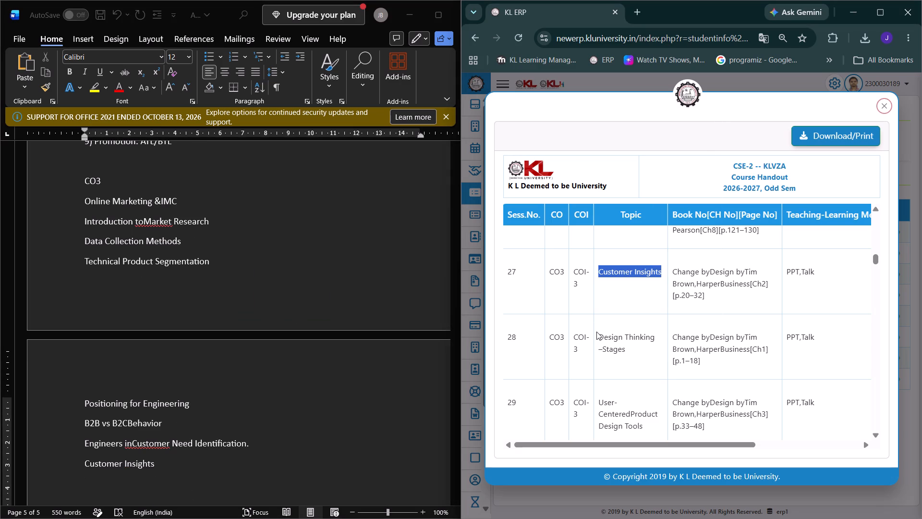
left_click_drag(597, 336, 643, 355)
key("ctrl+c")
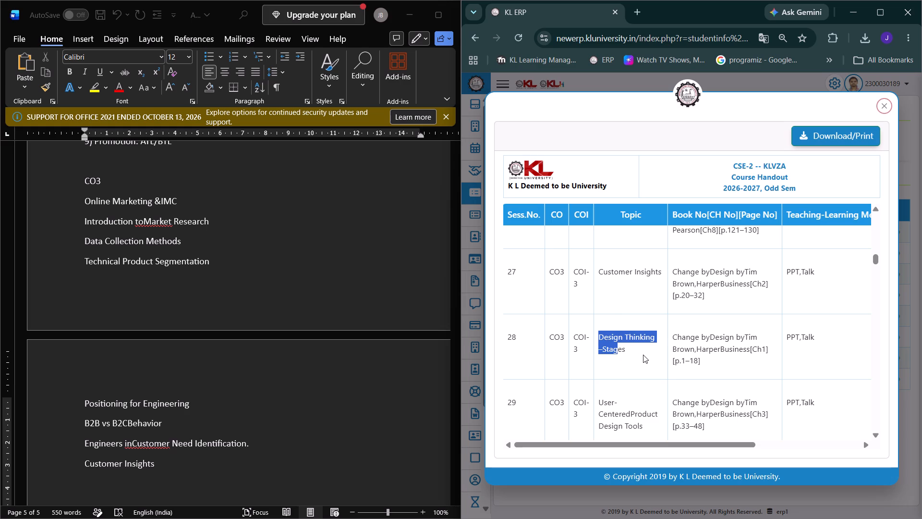
key("alt+Tab")
key("ctrl+v")
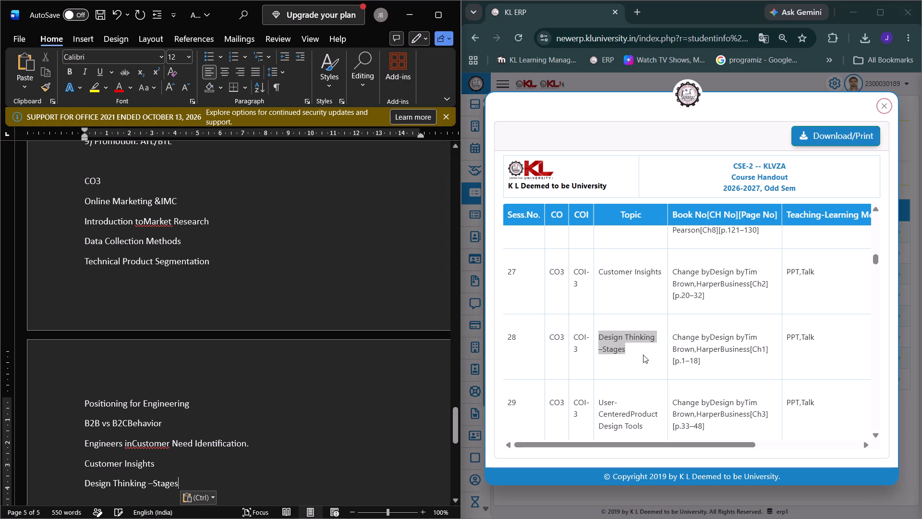
key("Return")
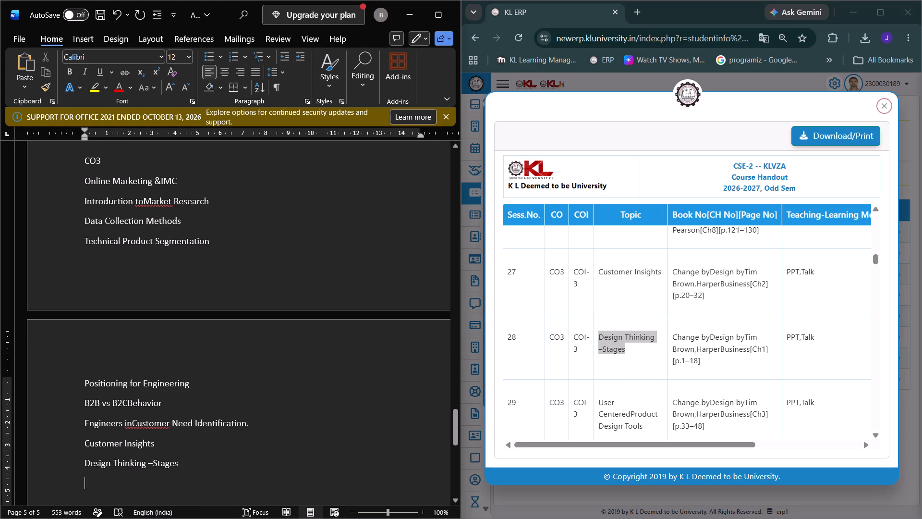
Copy the session 29 topic "User-CenteredProduct Design Tools" from the handout onto the next line of the CO3 list.
scroll(603, 397, "down", 3)
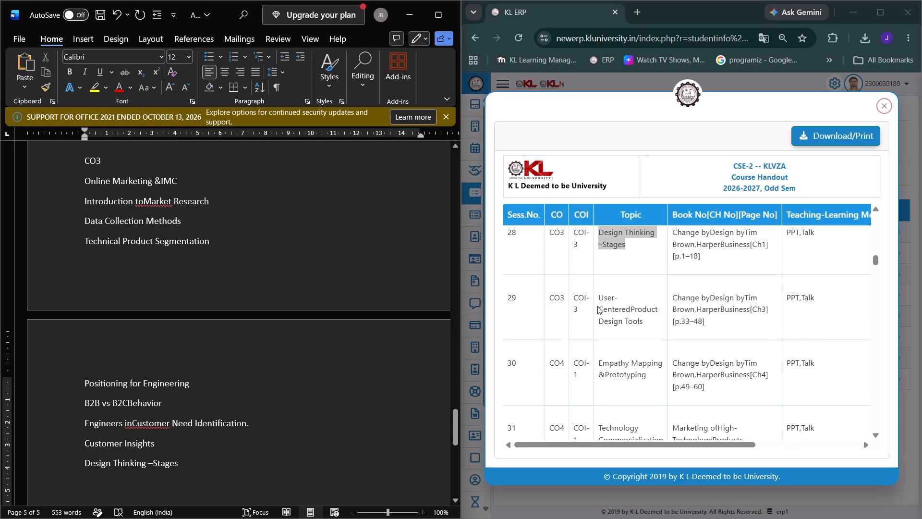
left_click_drag(597, 299, 654, 326)
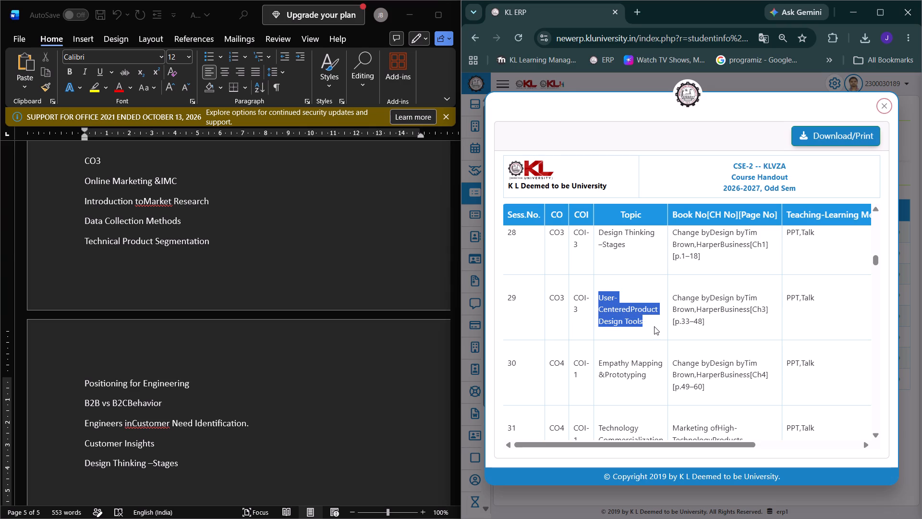
key("ctrl+c")
key("alt+Tab")
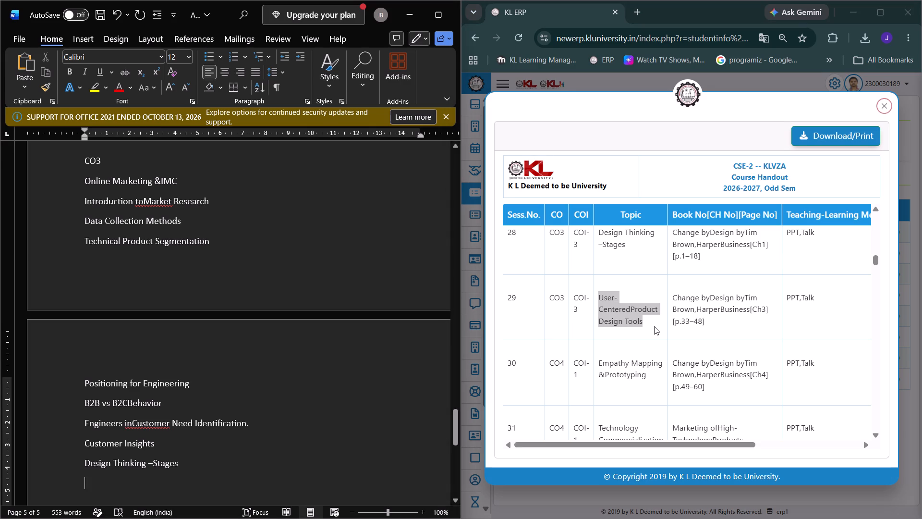
key("ctrl+v")
left_click(654, 326)
key("Return")
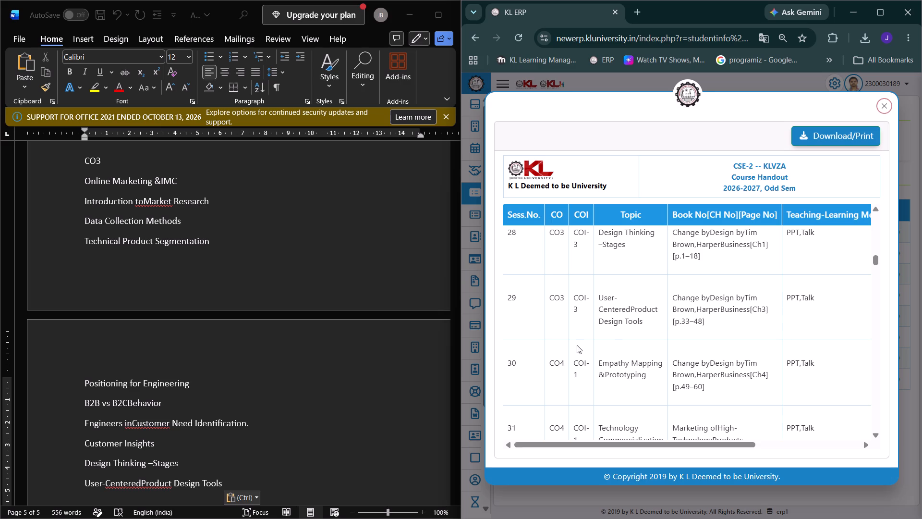
Add the heading "CO4" below the CO3 list in the Word document, separated by a blank line, and start a new line under it.
scroll(577, 345, "down", 1)
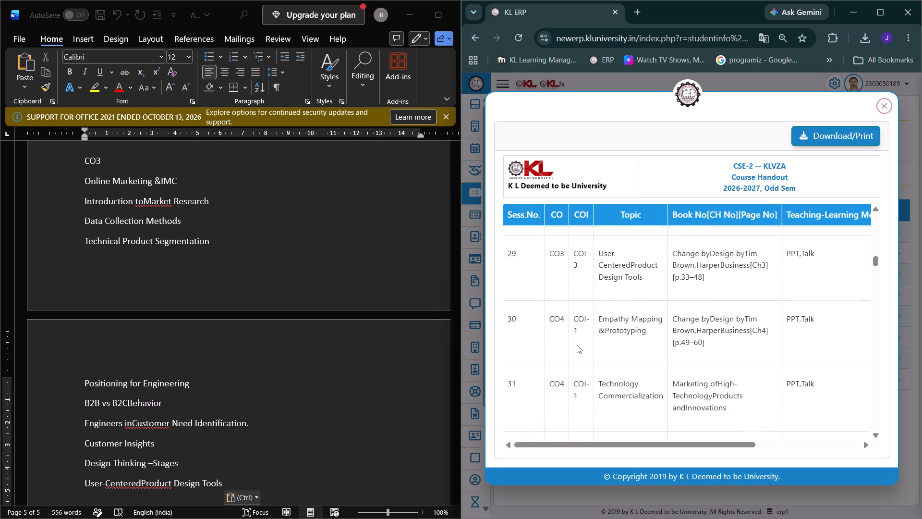
scroll(577, 345, "down", 2)
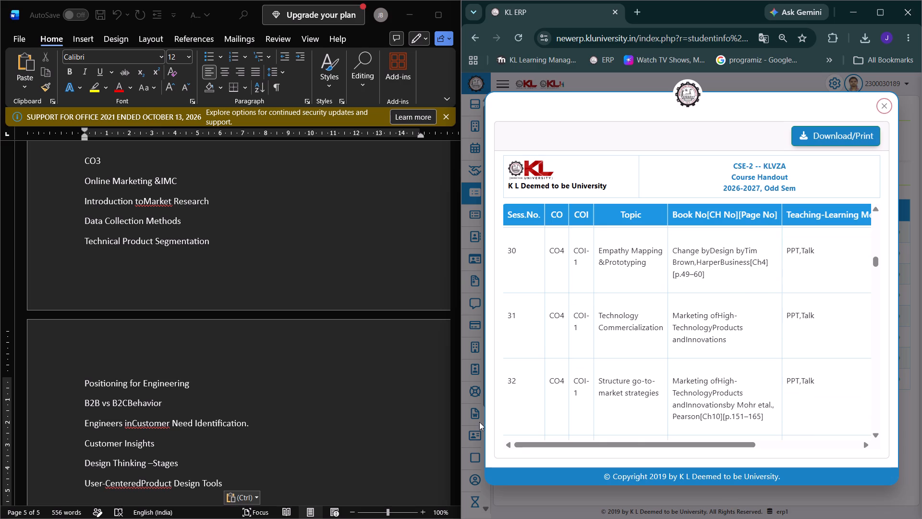
scroll(367, 422, "down", 2)
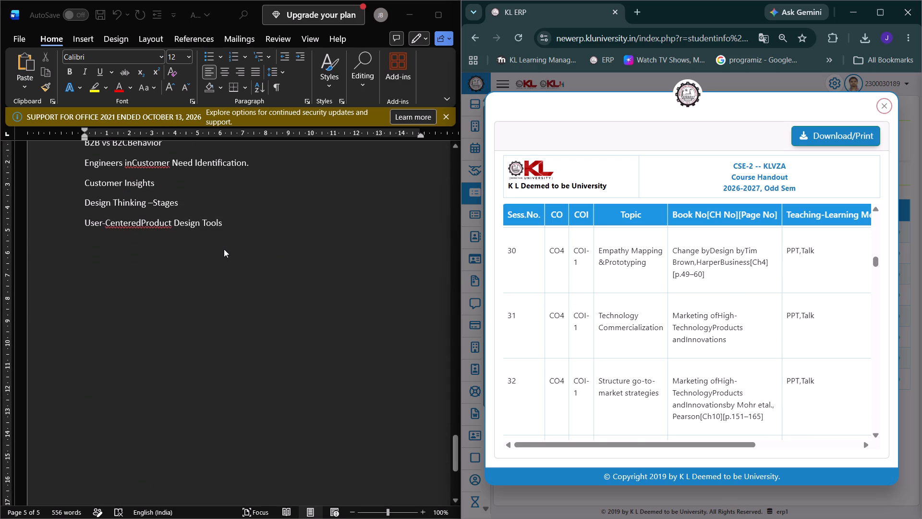
left_click(224, 249)
key("Return")
key("Return")
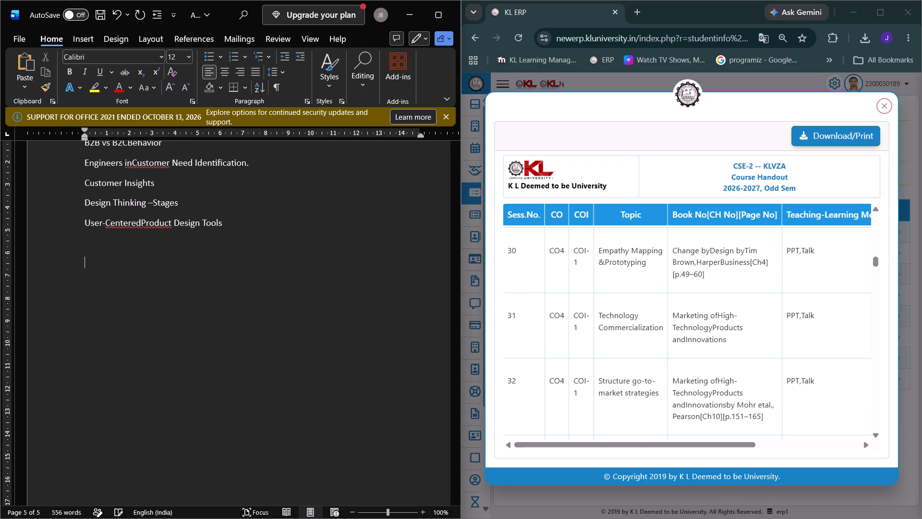
key("c")
type("O4")
key("Return")
Copy the session 30 topic "Empathy Mapping &Prototyping" from the handout onto the line under the CO4 heading and start a new line.
left_click_drag(597, 248, 653, 268)
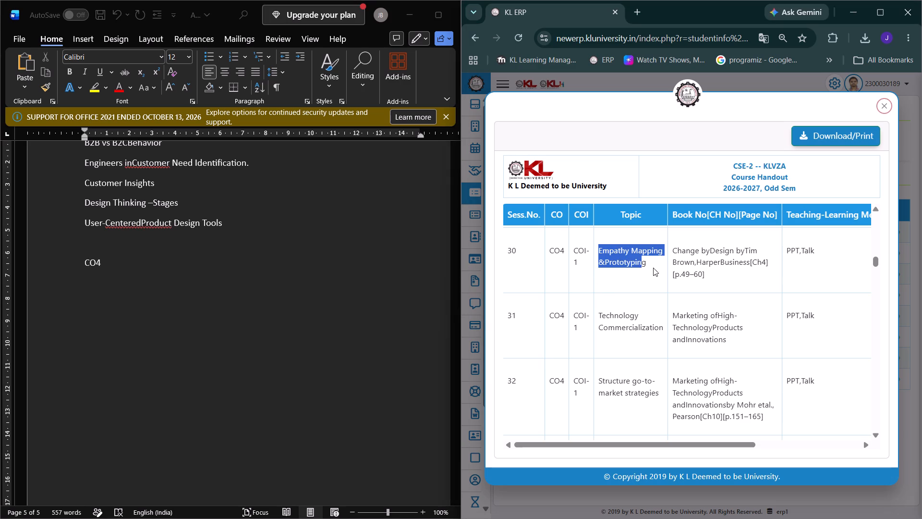
left_click_drag(653, 268, 653, 268)
key("ctrl+c")
left_click(101, 279)
key("ctrl+v")
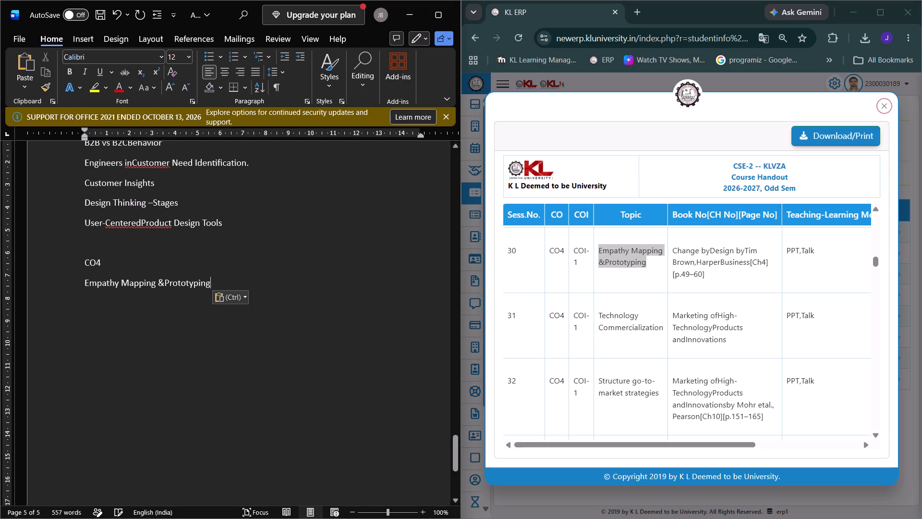
key("Return")
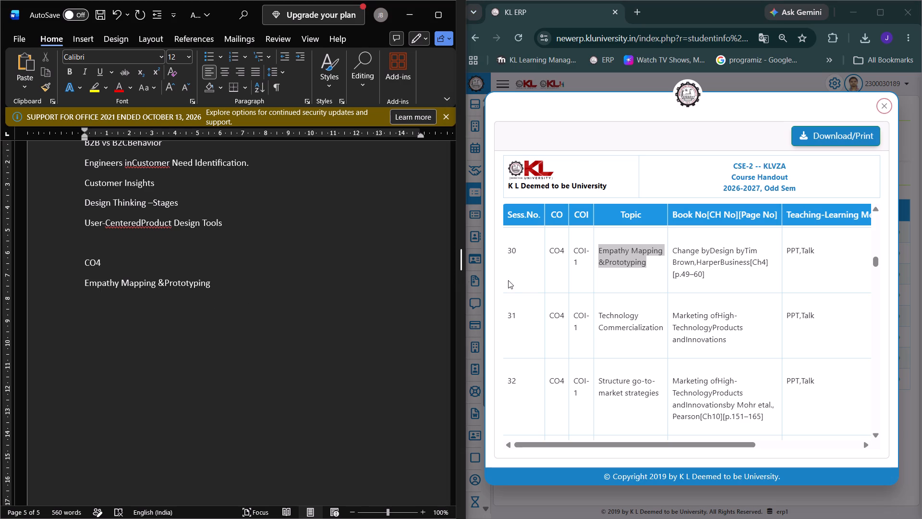
Copy the session 31 topic "Technology Commercialization" from the handout onto the next line of the CO4 list.
left_click_drag(598, 316, 661, 331)
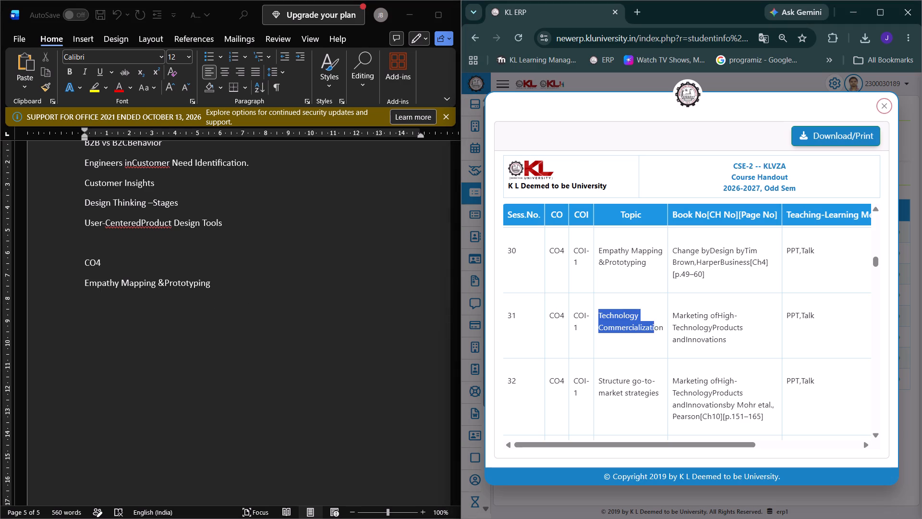
left_click_drag(661, 331, 662, 331)
key("ctrl+c")
key("alt+Tab")
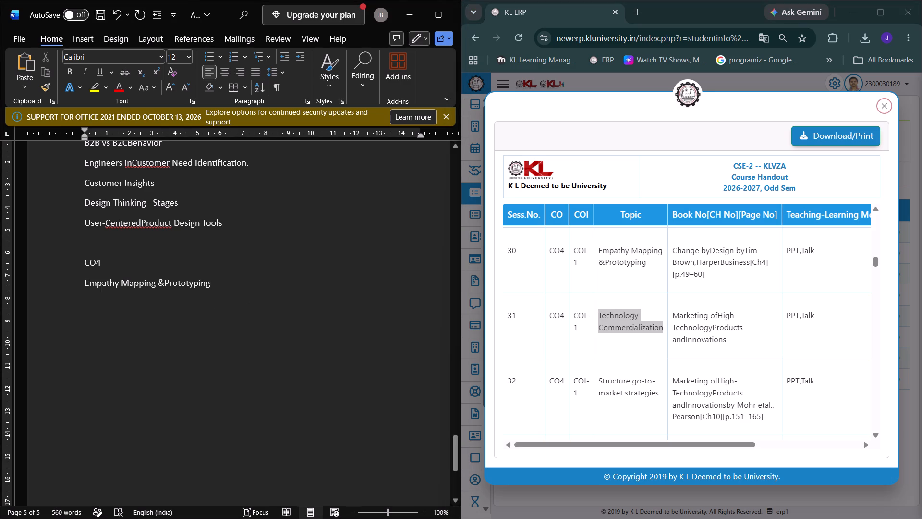
key("ctrl+v")
key("Return")
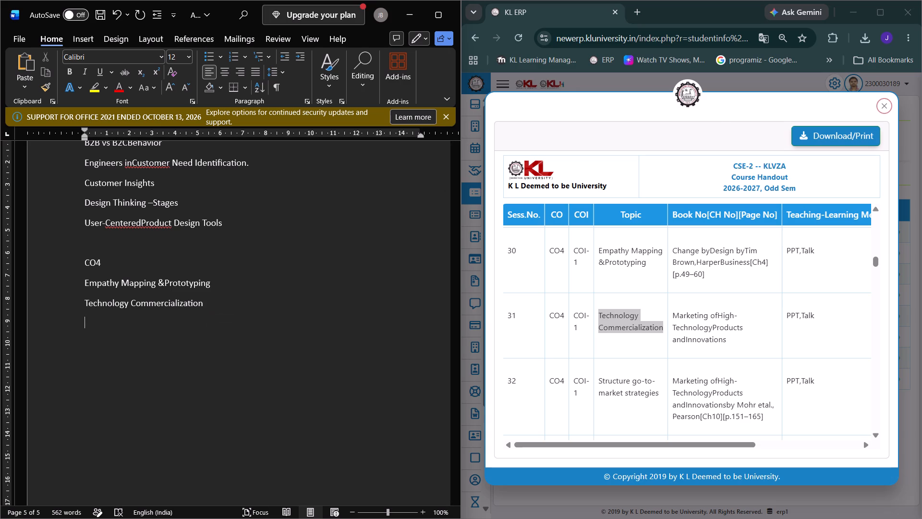
Copy the session 32 topic "Structure go-to-market strategies" from the handout onto the next line of the CO4 list.
key("alt+Tab")
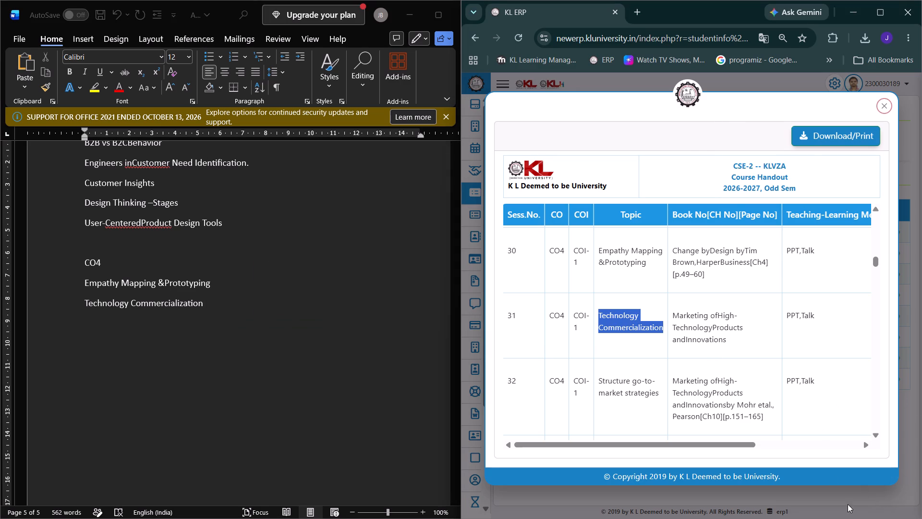
left_click(921, 458)
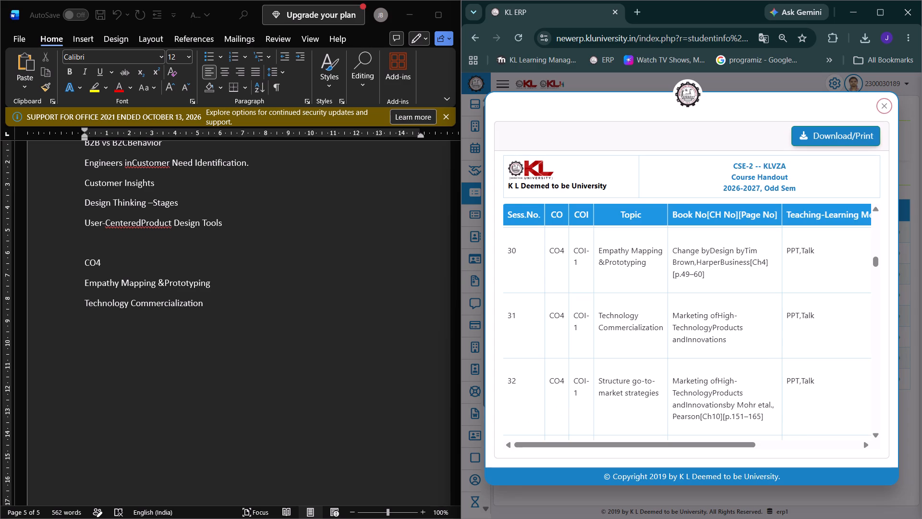
scroll(607, 397, "down", 2)
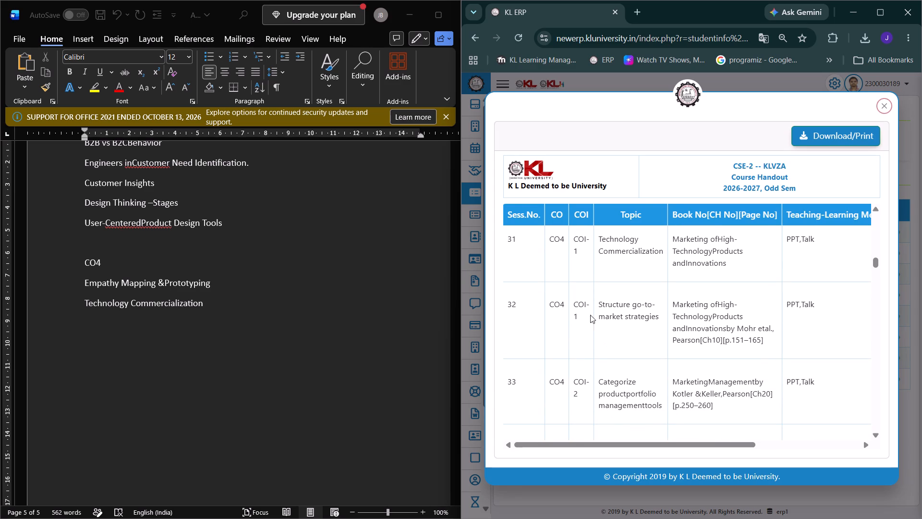
left_click_drag(597, 301, 664, 333)
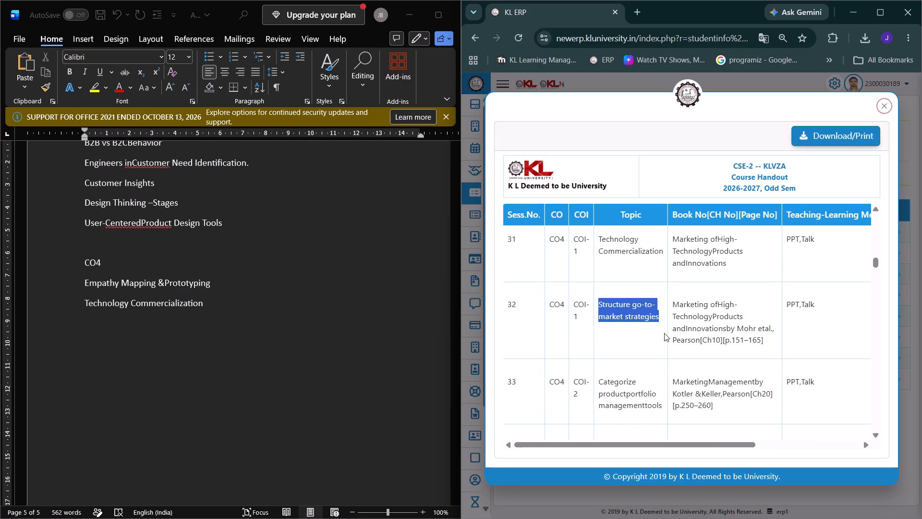
left_click_drag(664, 333, 664, 333)
key("ctrl+c")
key("alt+Tab")
key("ctrl+v")
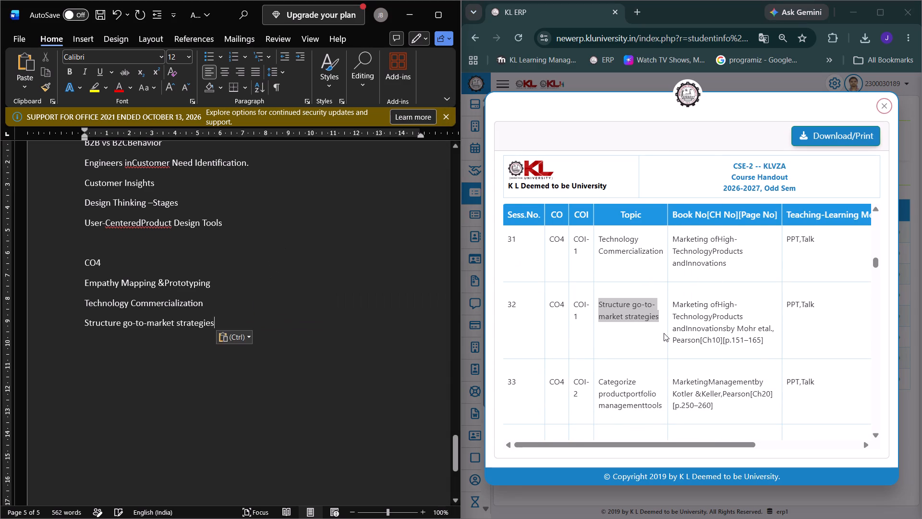
key("Return")
Copy the session 33 topic "Categorize productportfolio managementtools" from the handout onto the next line of the CO4 list.
key("alt+Tab")
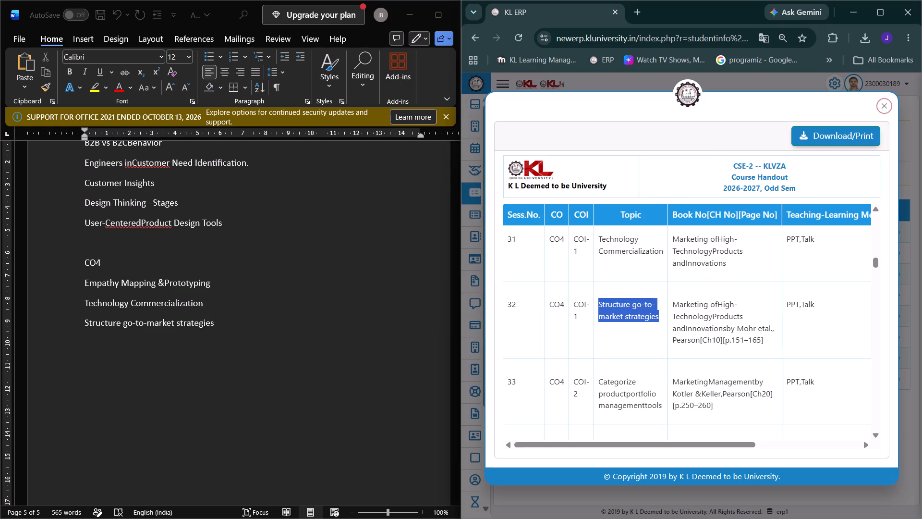
left_click_drag(597, 381, 666, 411)
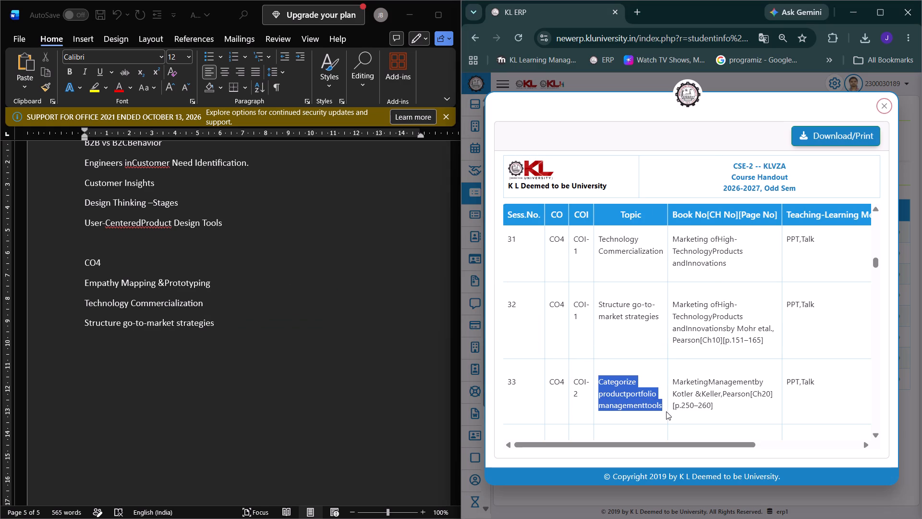
left_click_drag(666, 411, 666, 411)
key("ctrl+c")
key("alt+Tab")
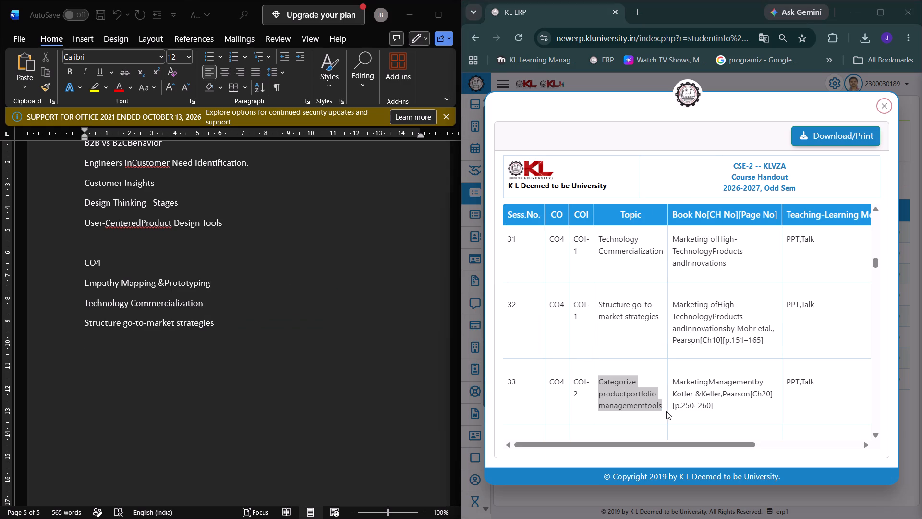
key("ctrl+v")
key("Return")
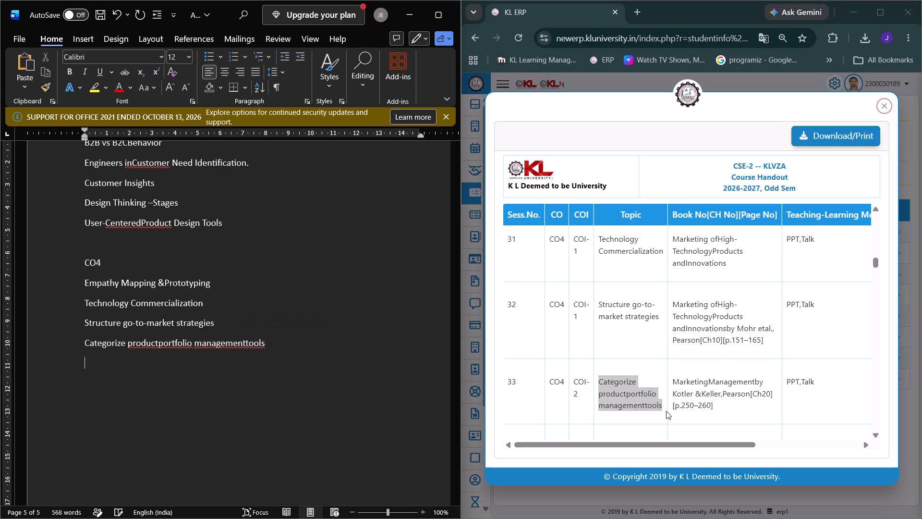
Copy the session 34 topic "Illustrate innovation diffusion models" from the handout onto the next line of the CO4 list.
scroll(666, 411, "down", 3)
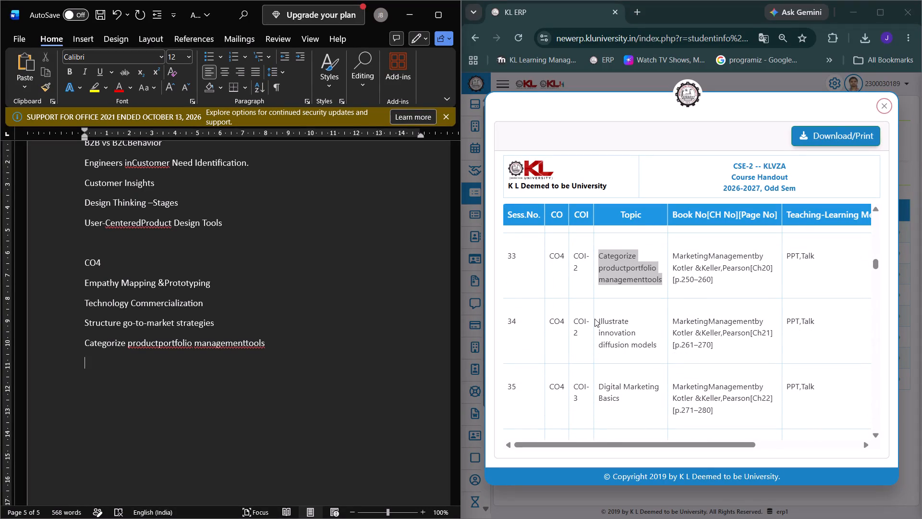
left_click_drag(594, 319, 659, 347)
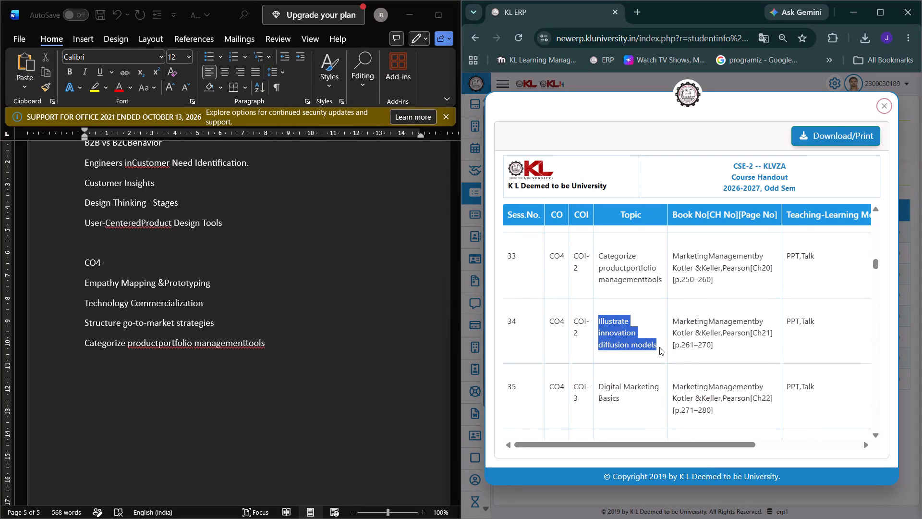
key("ctrl+c")
key("alt+Tab")
key("ctrl+v")
key("Return")
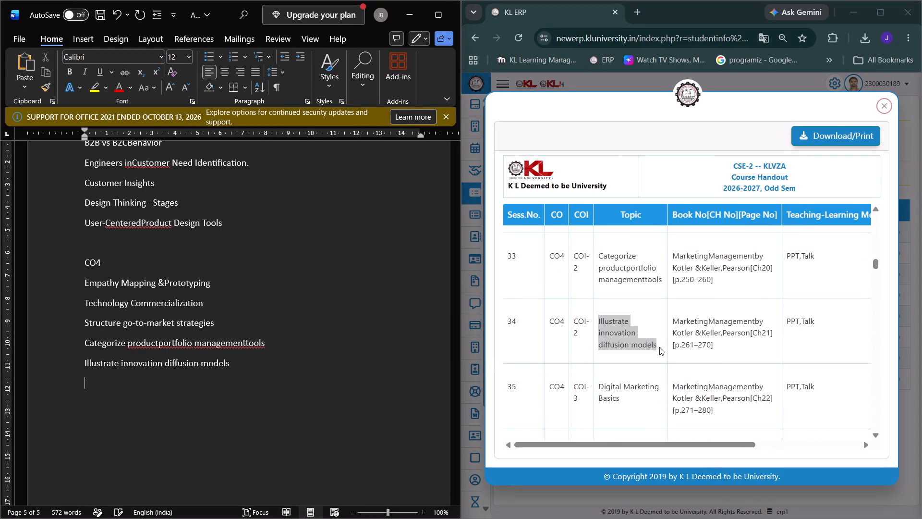
Copy the session 35 topic "Digital Marketing Basics" from the handout onto the next line of the CO4 list.
scroll(617, 402, "down", 2)
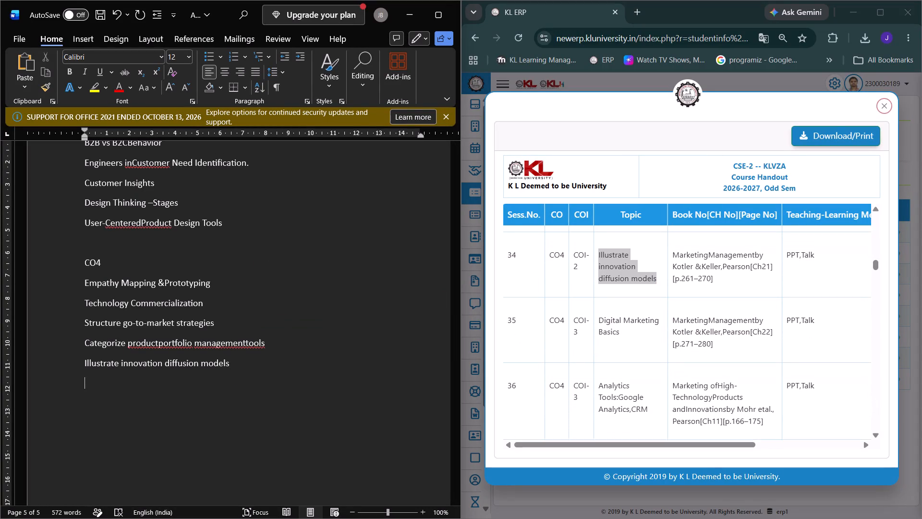
left_click_drag(598, 320, 633, 331)
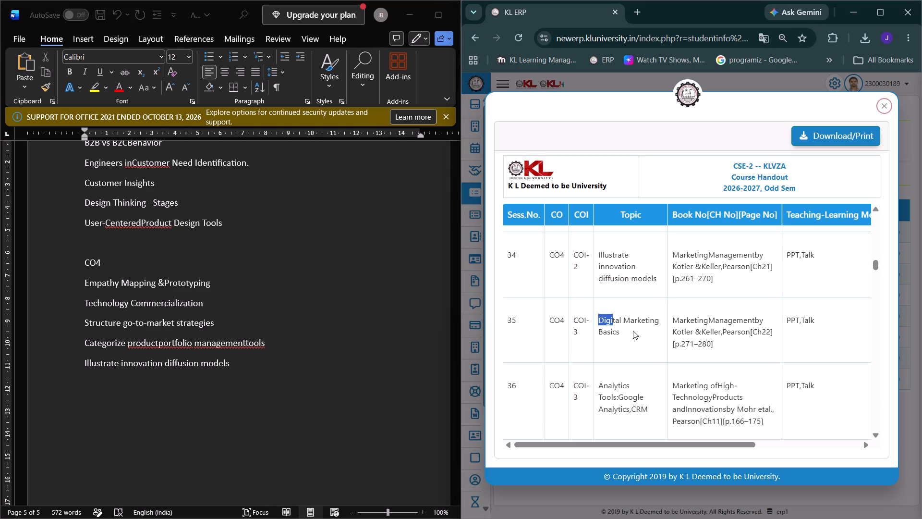
left_click_drag(633, 331, 632, 331)
key("ctrl+c")
key("alt+Tab")
key("ctrl+v")
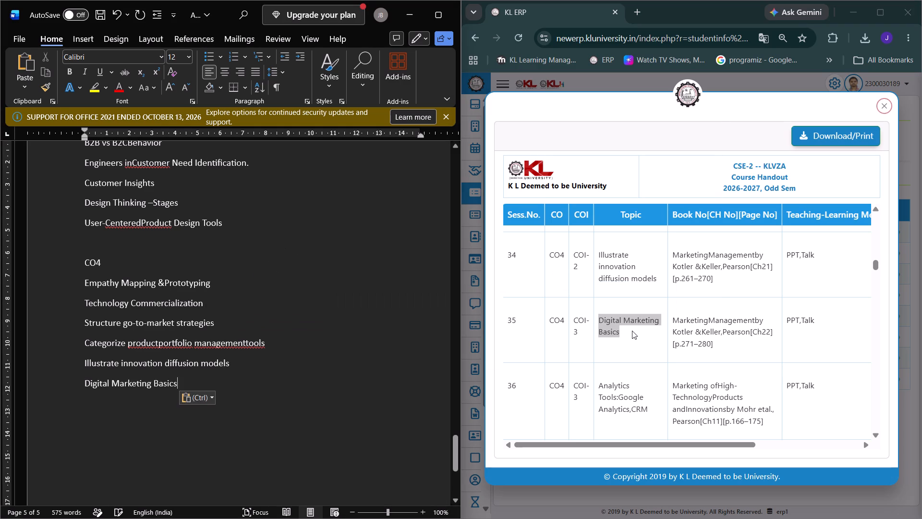
key("Return")
Copy the session 36 topic "Analytics Tools:Google Analytics,CRM" from the handout onto the next line of the CO4 list.
scroll(627, 411, "down", 1)
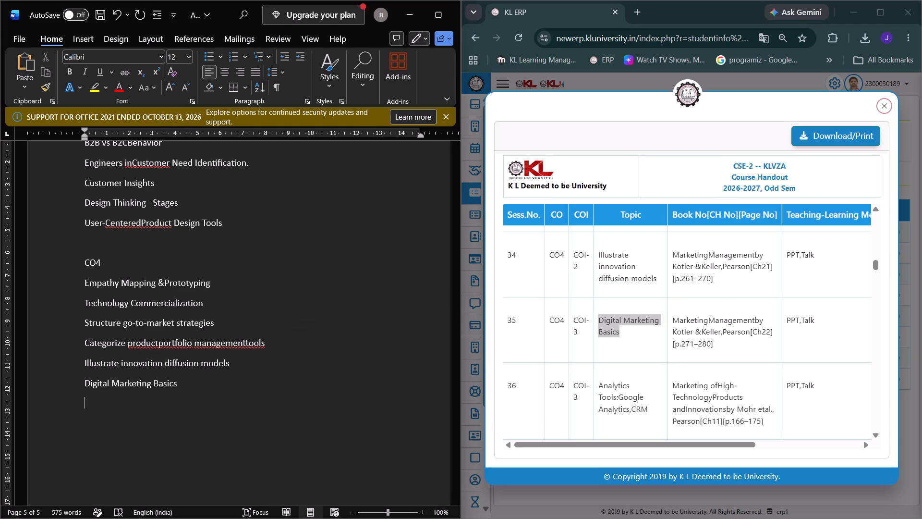
scroll(627, 411, "down", 2)
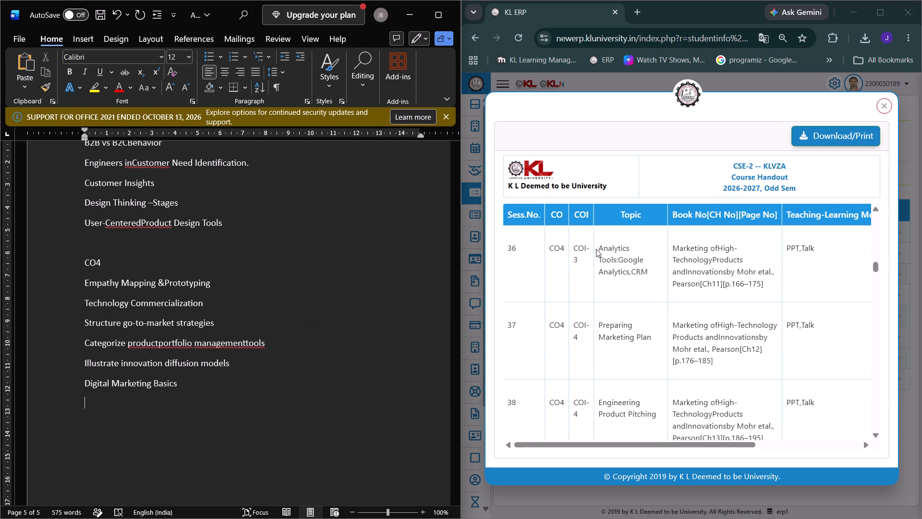
left_click_drag(596, 247, 653, 274)
key("ctrl+c")
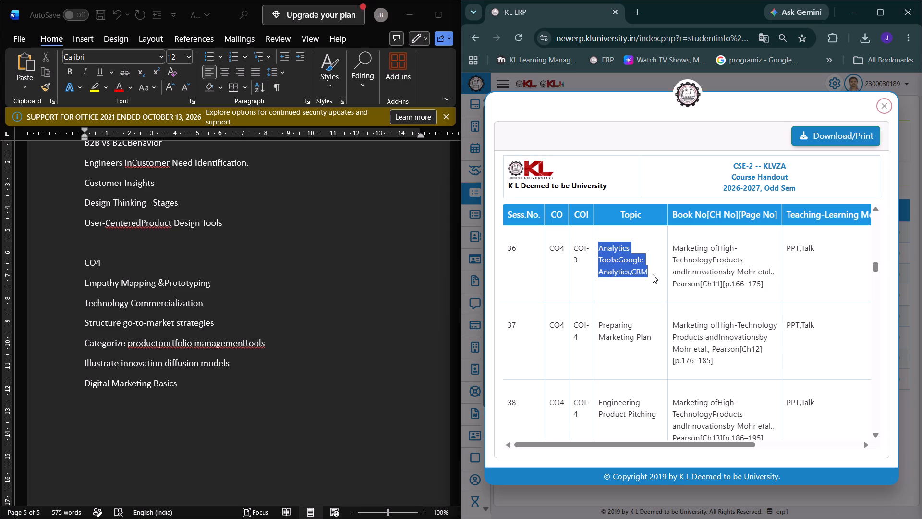
key("alt+Tab")
key("ctrl+v")
key("Return")
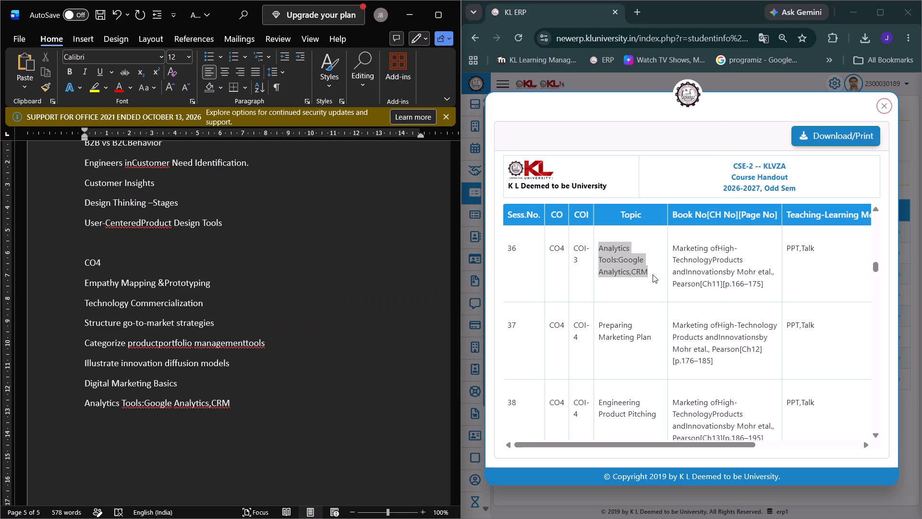
Copy the session 37 topic "Preparing Marketing Plan" from the handout onto the next line of the CO4 list.
left_click_drag(596, 326, 662, 350)
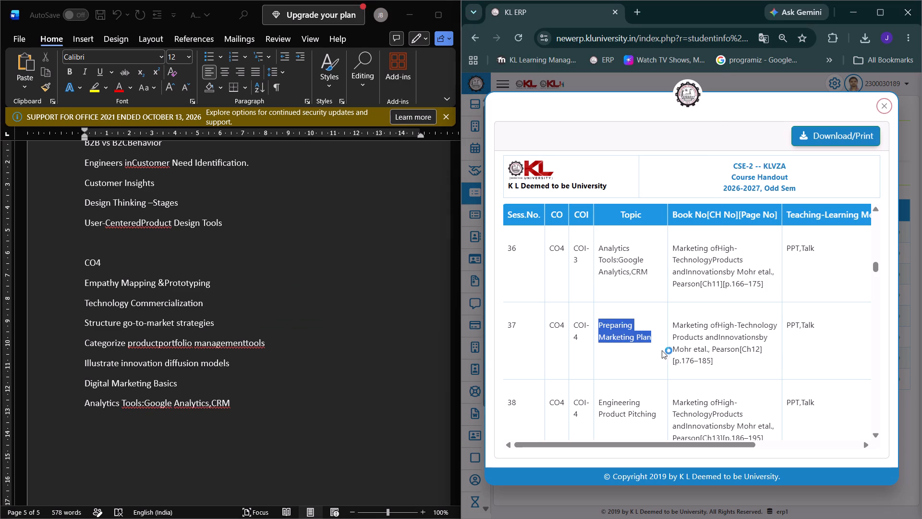
left_click_drag(662, 350, 663, 351)
key("ctrl+v")
key("ctrl+c")
key("ctrl+c")
key("ctrl+c")
left_click(243, 404)
key("ctrl+v")
key("Return")
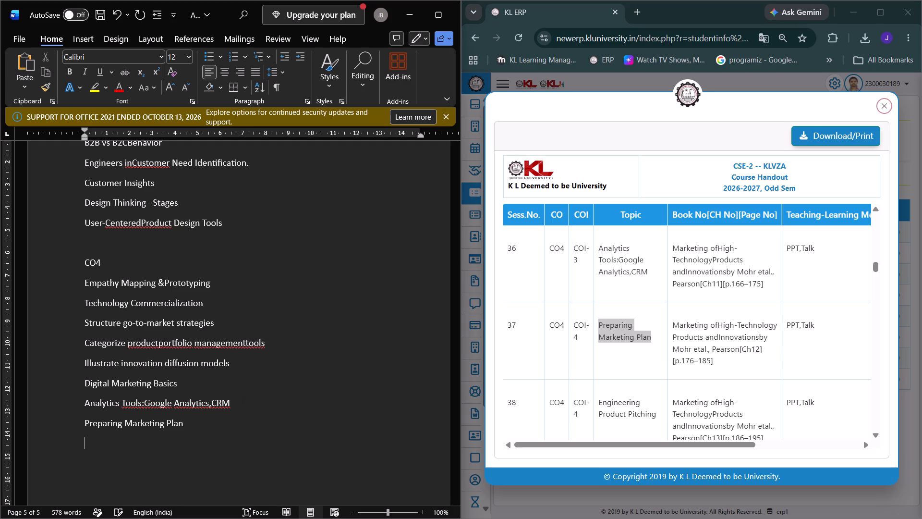
Copy the session 38 topic "Engineering Product Pitching" from the handout onto the next line of the CO4 list.
scroll(534, 390, "down", 1)
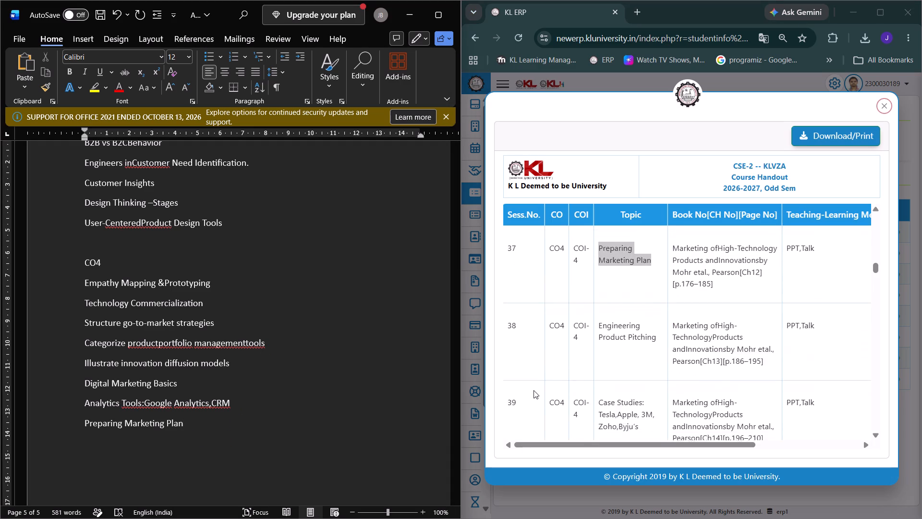
scroll(534, 390, "down", 2)
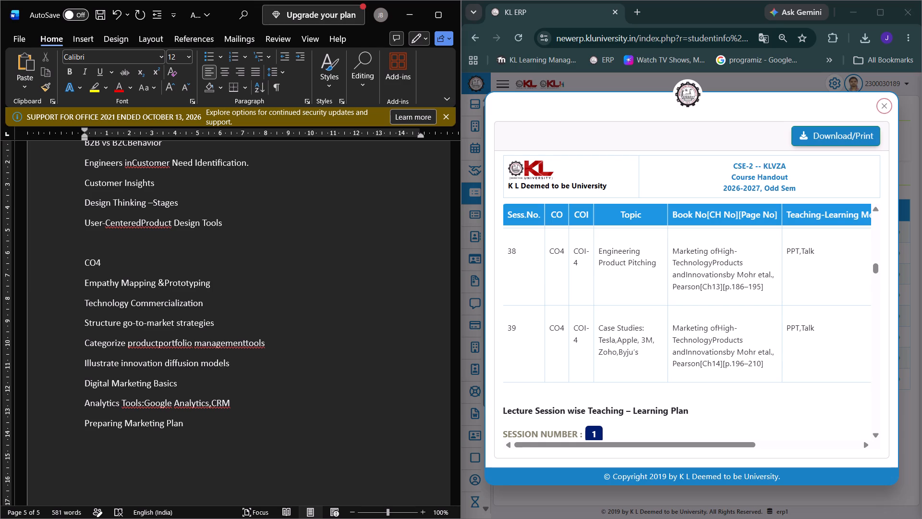
left_click_drag(599, 248, 657, 267)
key("ctrl+c")
key("alt+Tab")
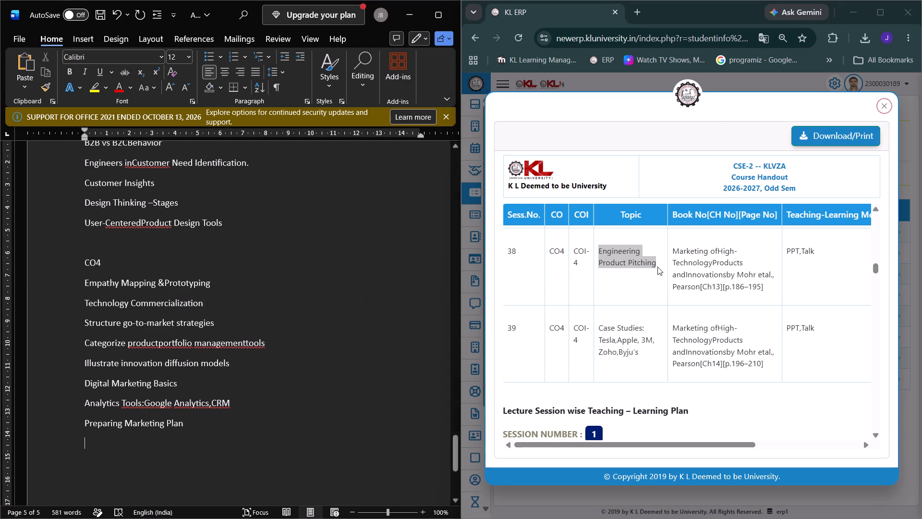
key("ctrl+v")
key("Return")
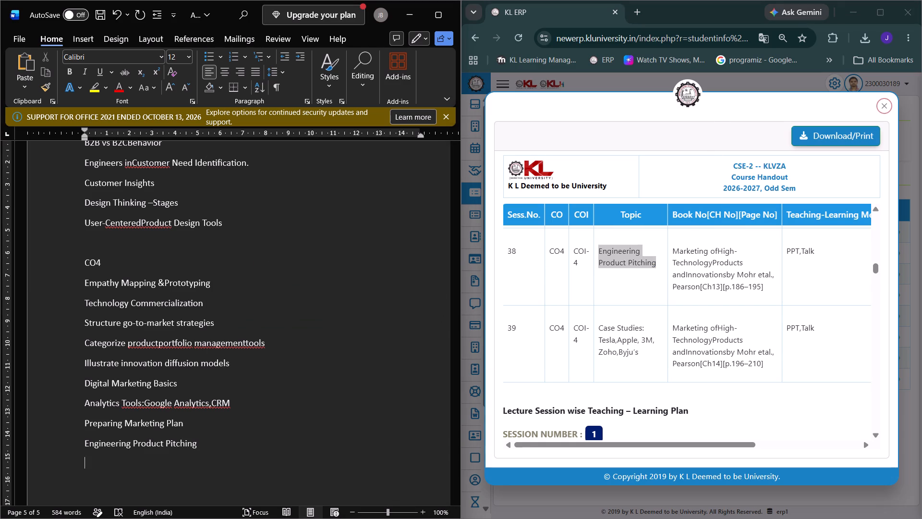
Copy the session 39 topic "Case Studies: Tesla,Apple, 3M, Zoho,Byju's" from the handout onto the empty last line of the CO4 list.
left_click_drag(596, 330, 650, 369)
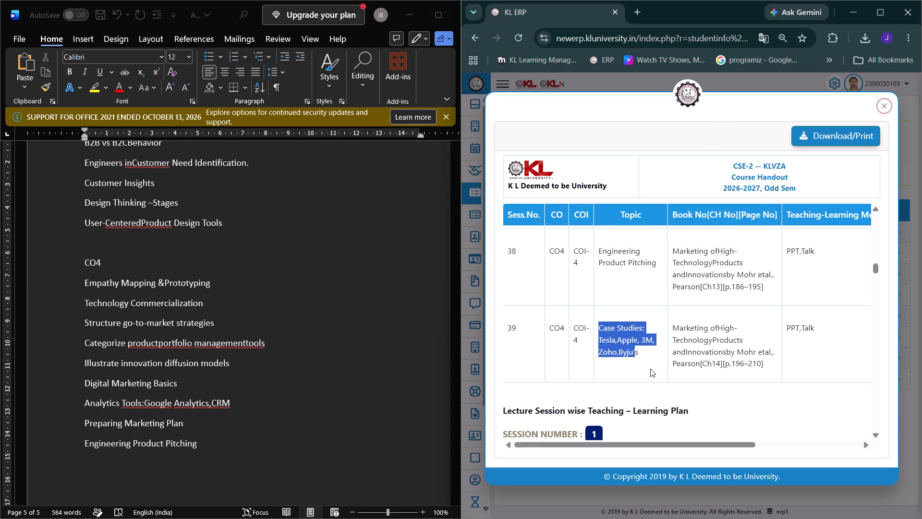
key("ctrl+c")
key("alt+Tab")
key("ctrl+v")
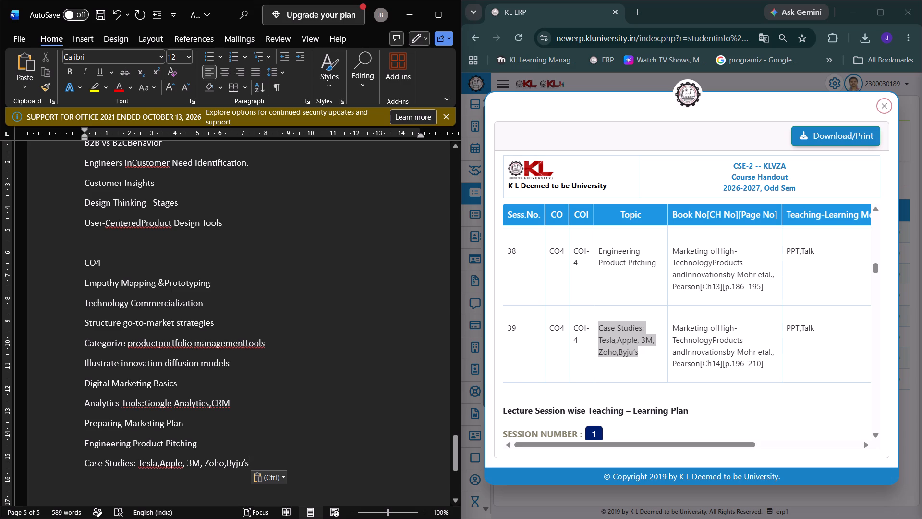
Check the document's CO4 topic list against handout sessions 39 back to 30.
scroll(627, 335, "up", 1)
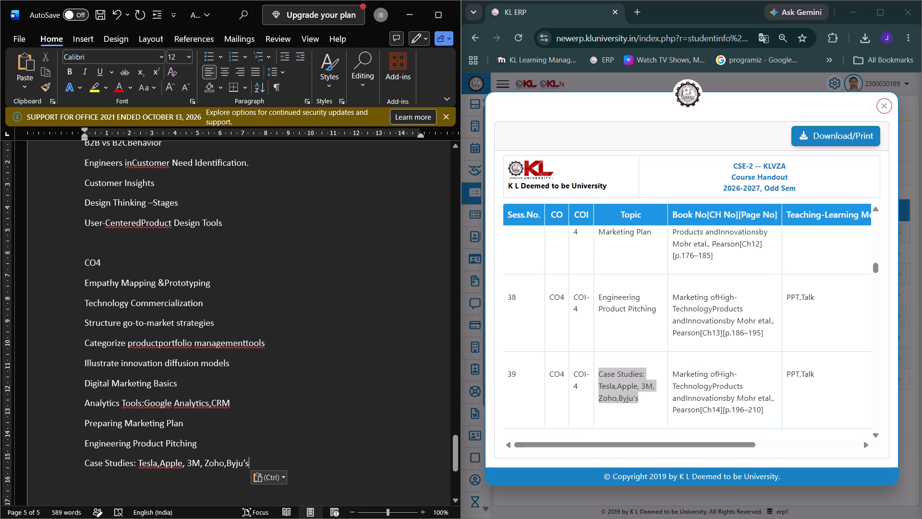
scroll(627, 335, "up", 3)
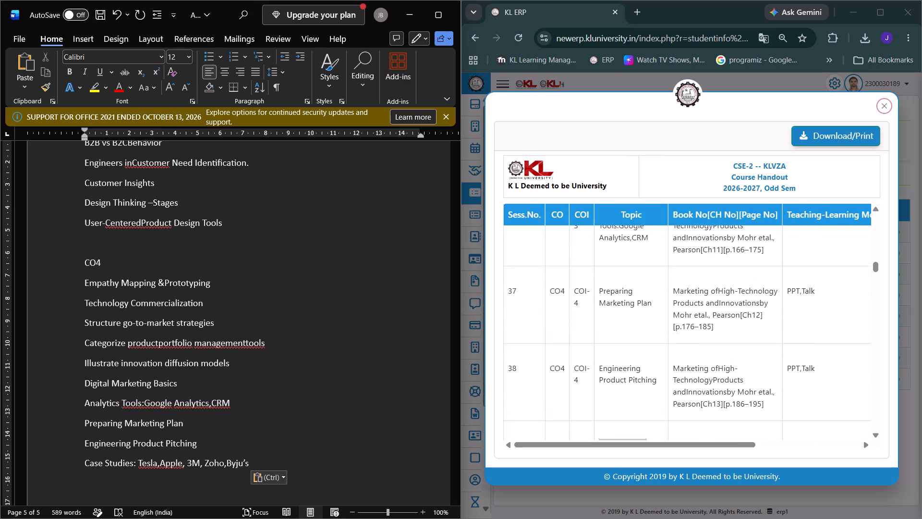
scroll(627, 335, "up", 2)
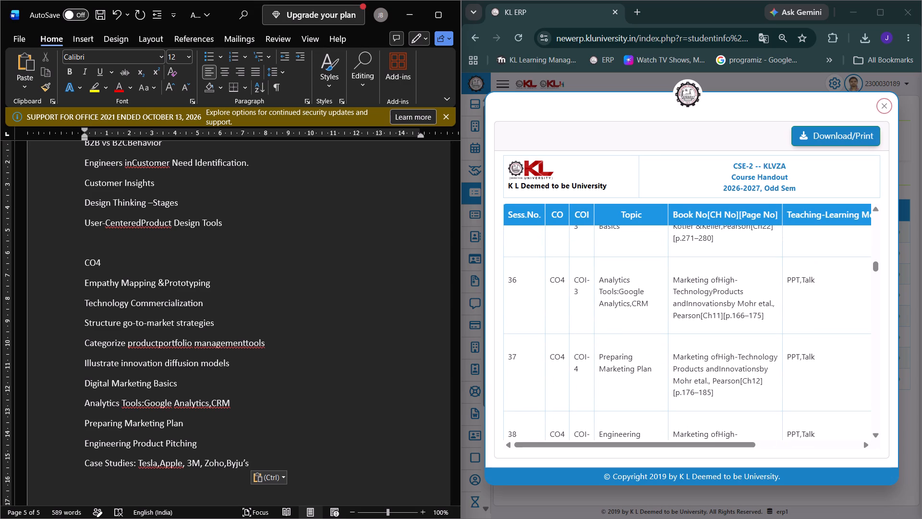
scroll(627, 335, "up", 2)
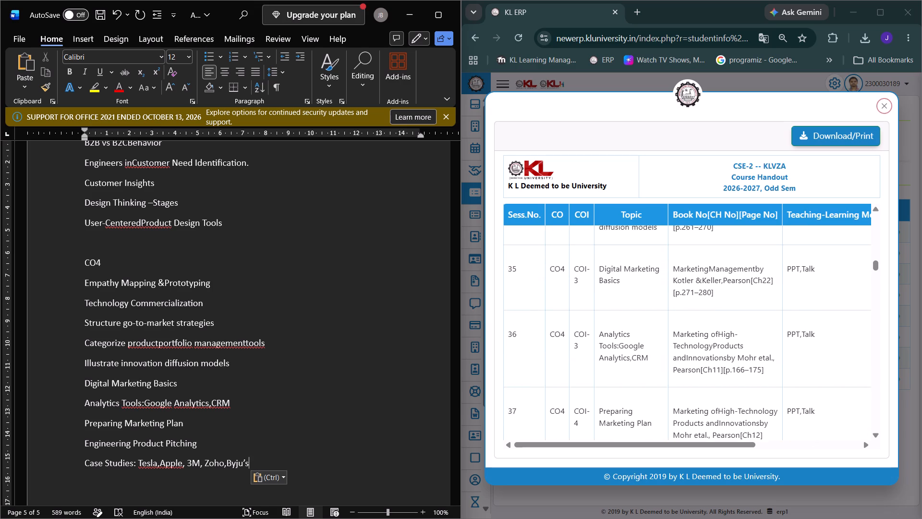
scroll(627, 335, "up", 2)
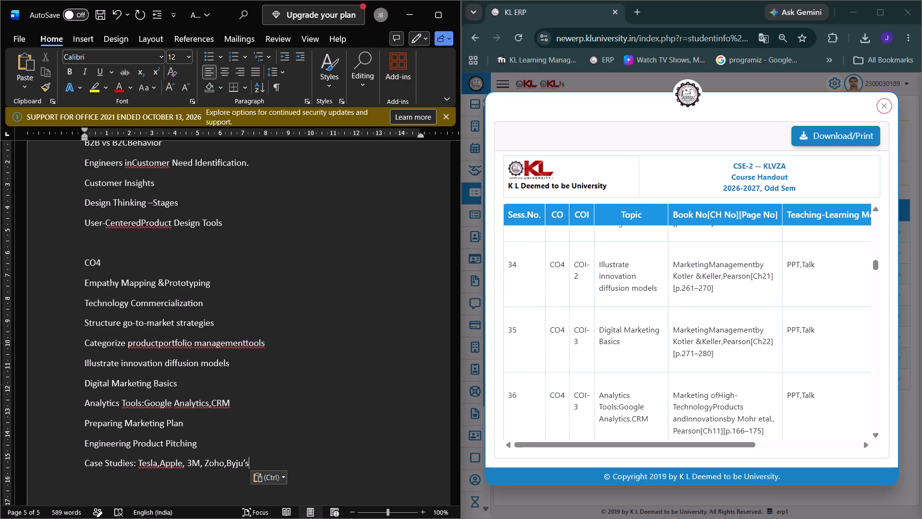
scroll(641, 352, "up", 2)
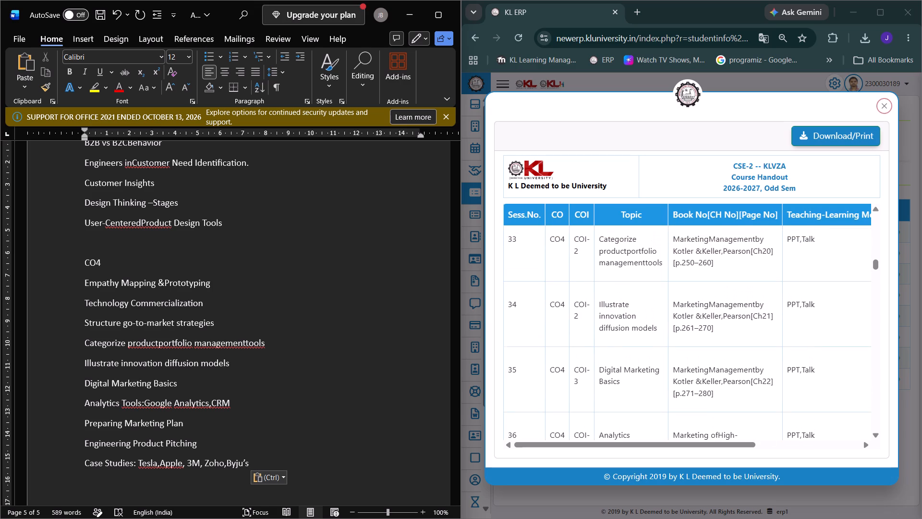
scroll(641, 352, "up", 1)
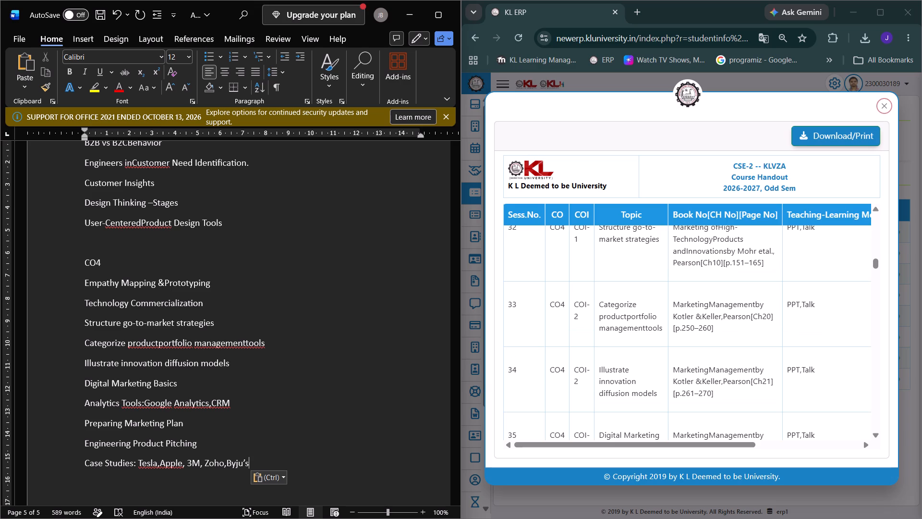
scroll(641, 352, "up", 2)
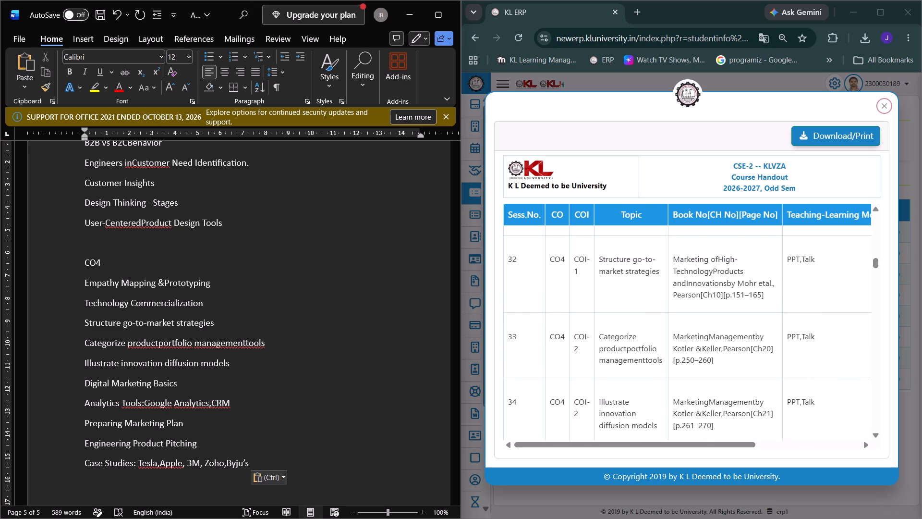
scroll(641, 352, "up", 1)
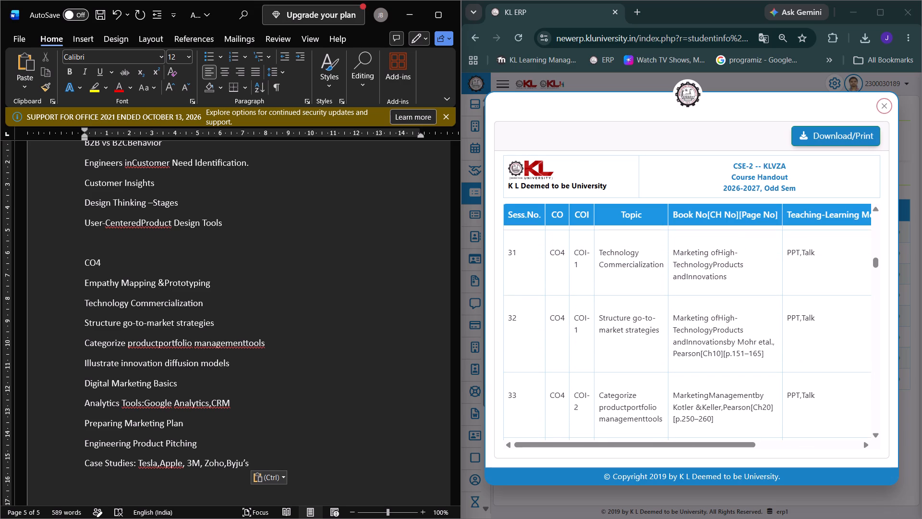
scroll(641, 352, "up", 1)
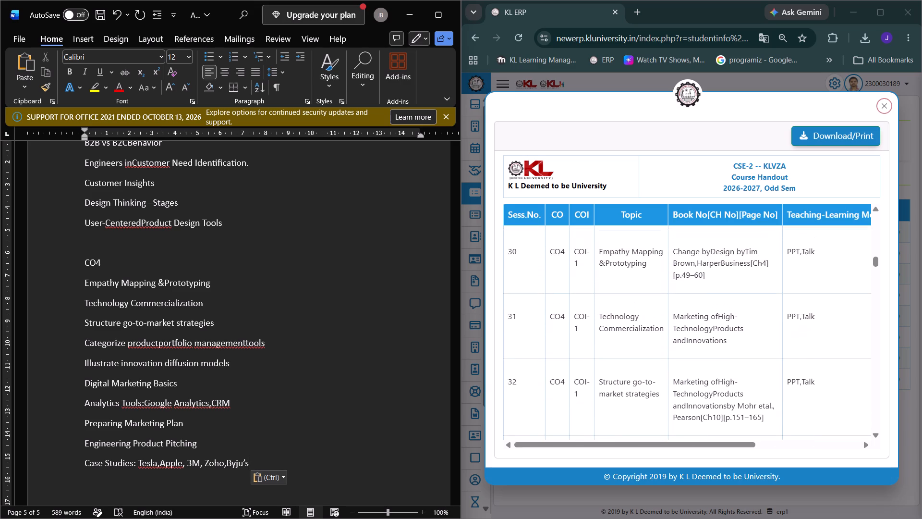
Check the document's CO3 topic list against handout sessions 29 back to 20, and close the marketing course handout.
scroll(641, 352, "up", 2)
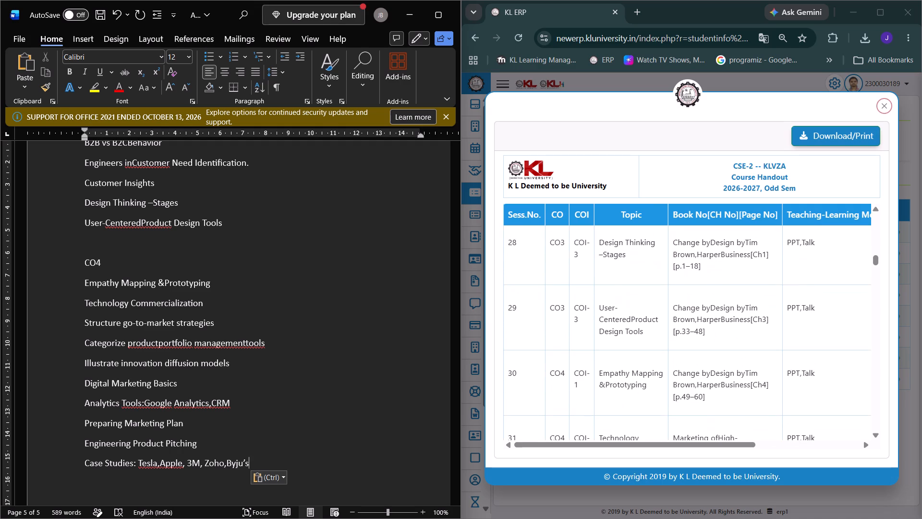
scroll(641, 352, "up", 3)
scroll(641, 352, "right", 1)
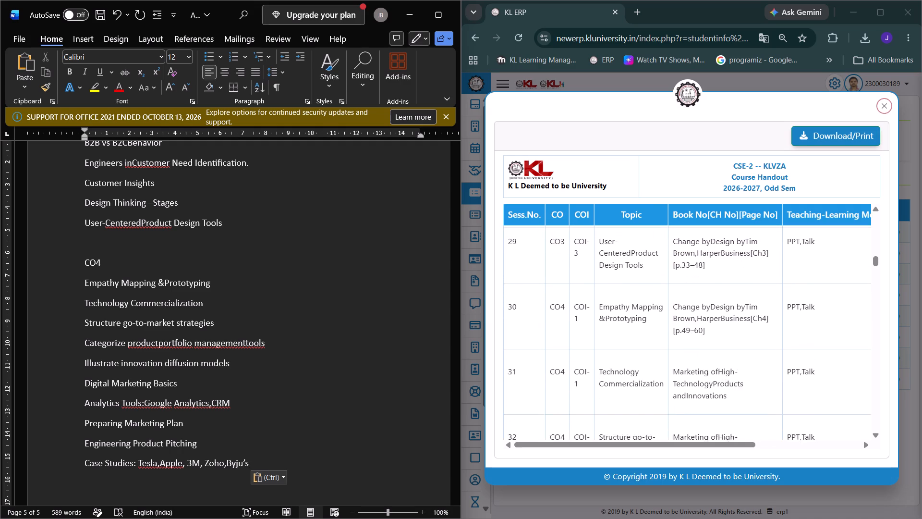
scroll(641, 352, "right", 1)
scroll(641, 352, "up", 1)
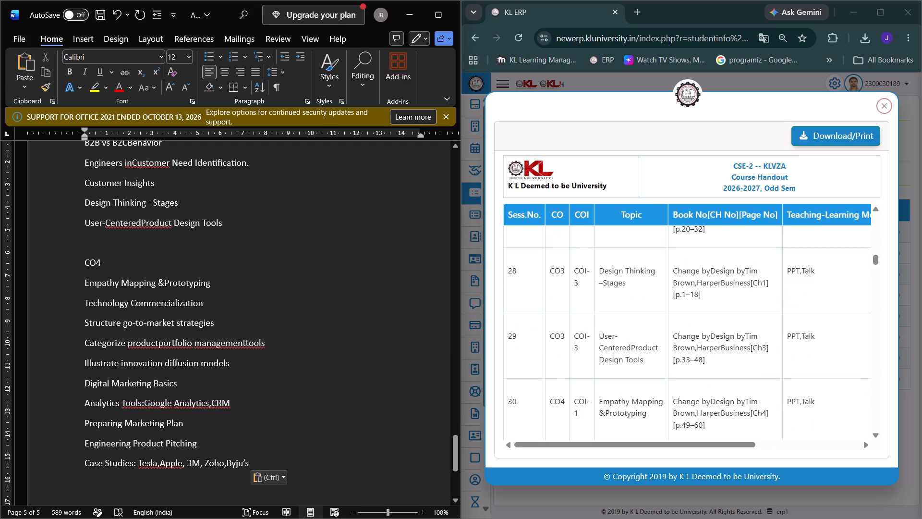
scroll(336, 260, "right", 1)
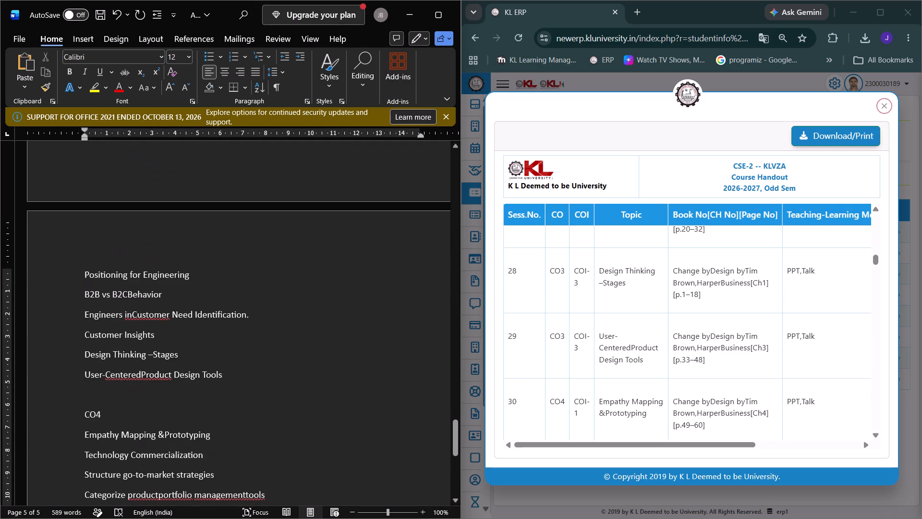
scroll(336, 260, "up", 1)
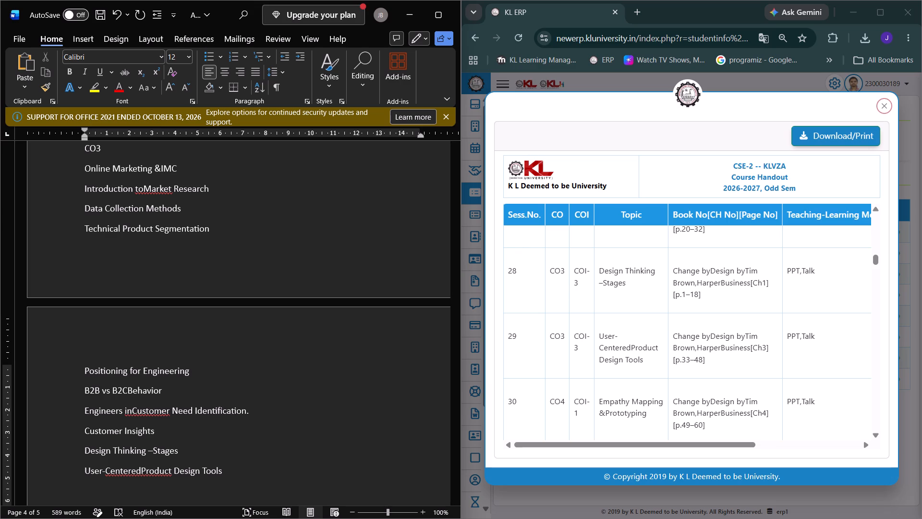
scroll(581, 332, "up", 2)
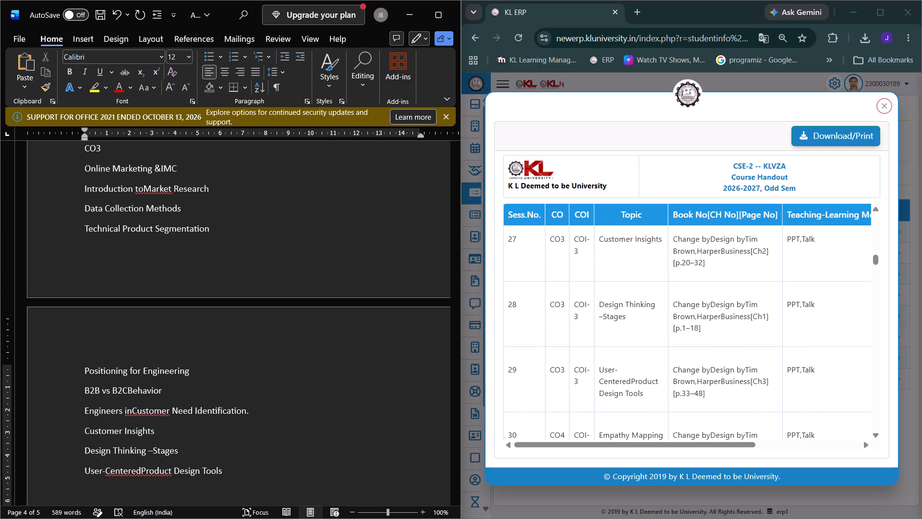
scroll(581, 332, "up", 2)
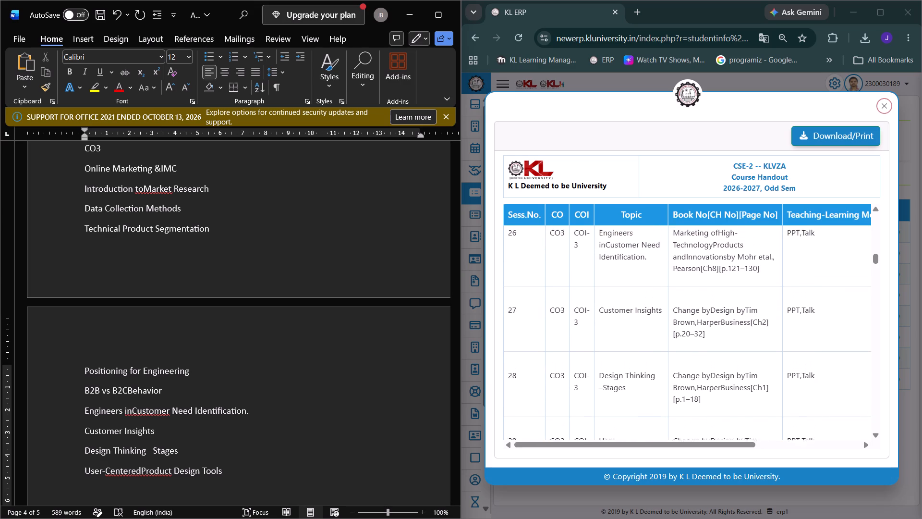
scroll(581, 332, "up", 1)
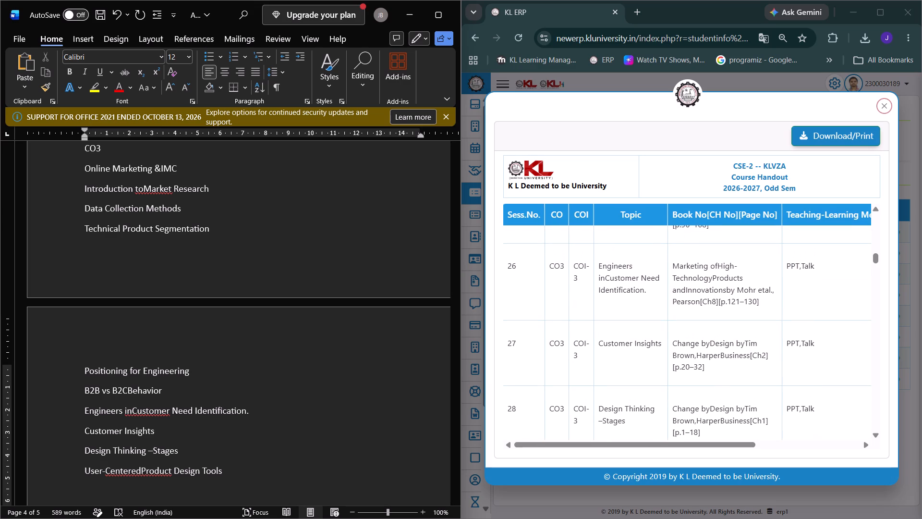
scroll(581, 332, "up", 3)
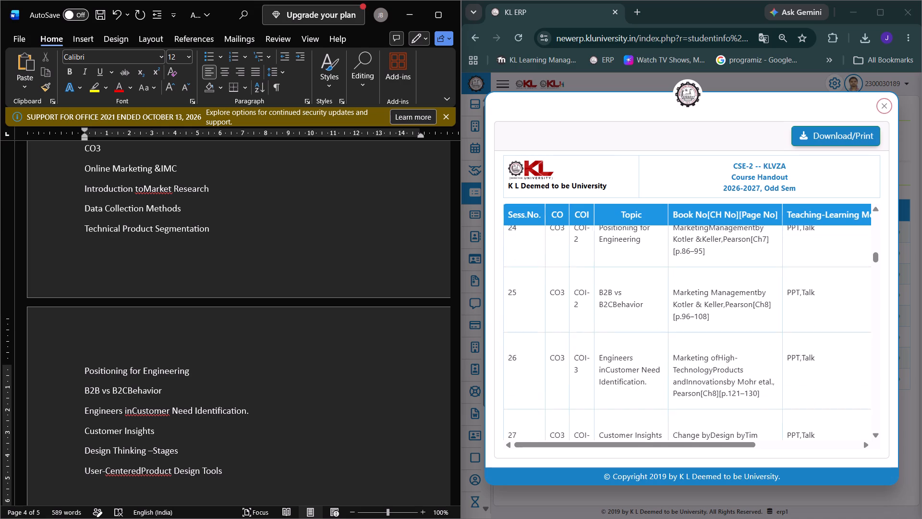
scroll(581, 332, "up", 4)
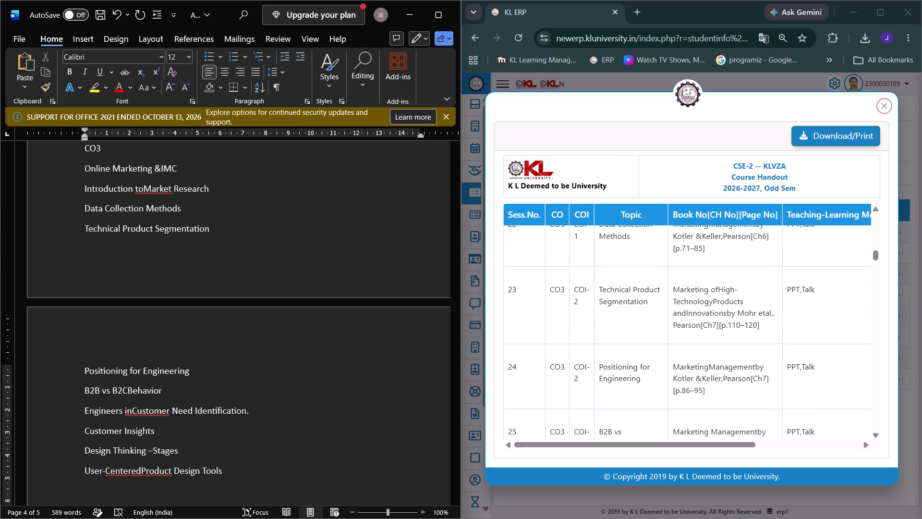
scroll(581, 332, "up", 2)
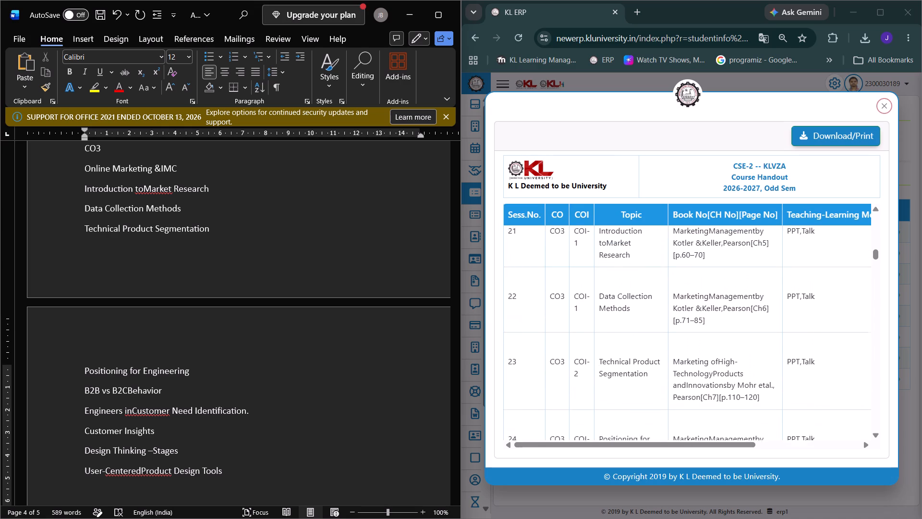
scroll(581, 332, "up", 2)
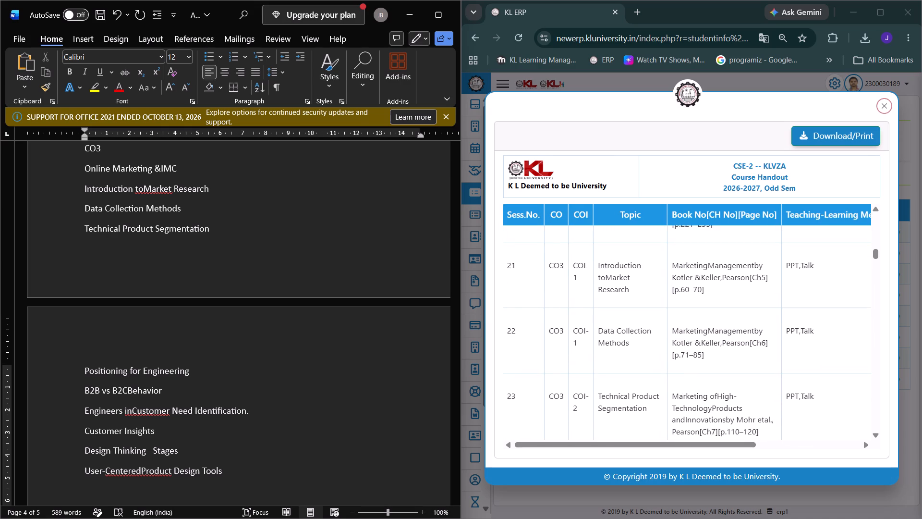
scroll(581, 332, "up", 2)
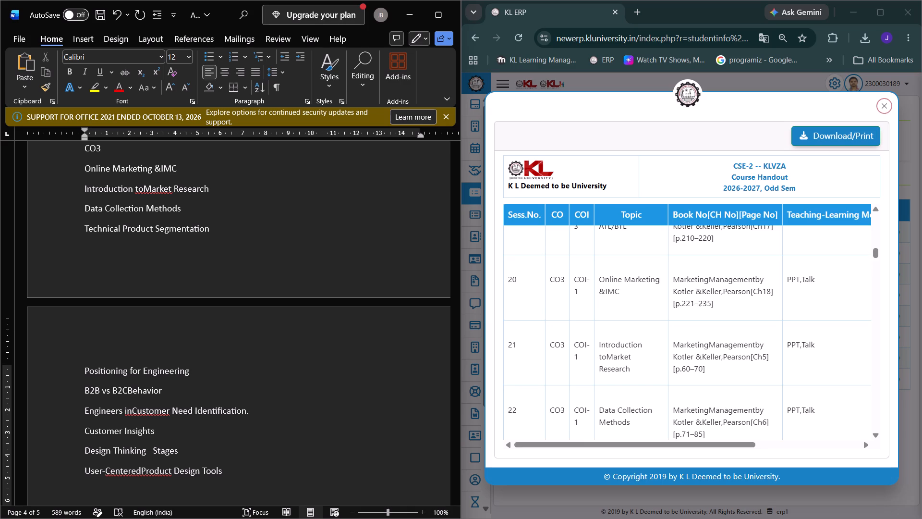
scroll(581, 332, "up", 1)
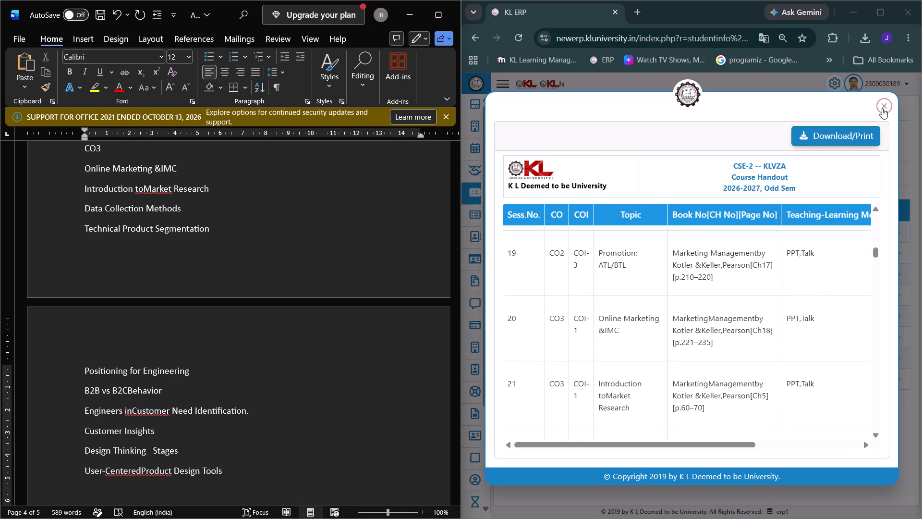
left_click(882, 108)
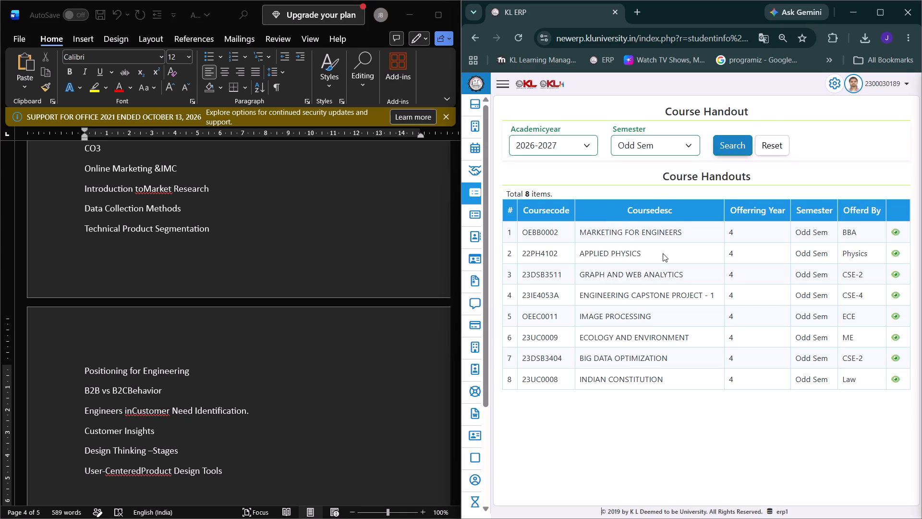
Add a "CO3" heading in the Applied Physics section, below the last CO2 topic on optical fiber applications and Fiber optic communication.
scroll(458, 216, "up", 12)
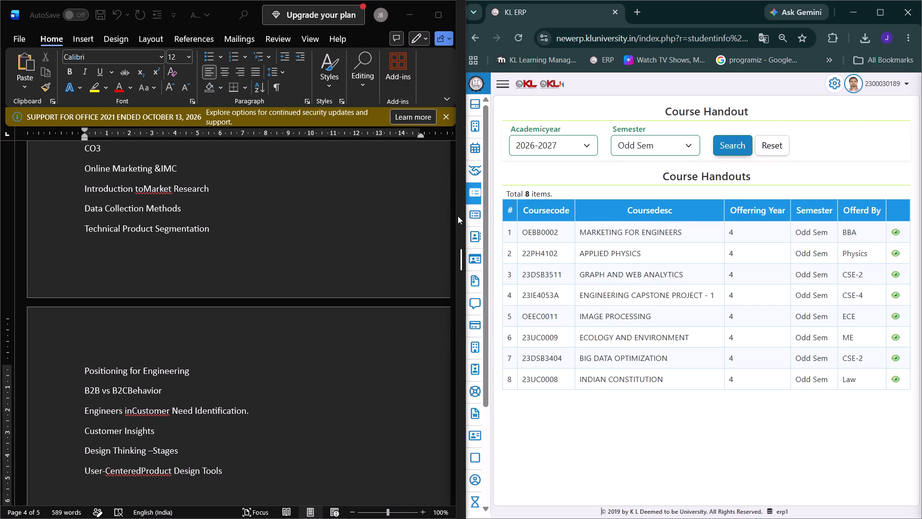
scroll(344, 219, "up", 20)
scroll(344, 219, "up", 6)
scroll(303, 294, "up", 2)
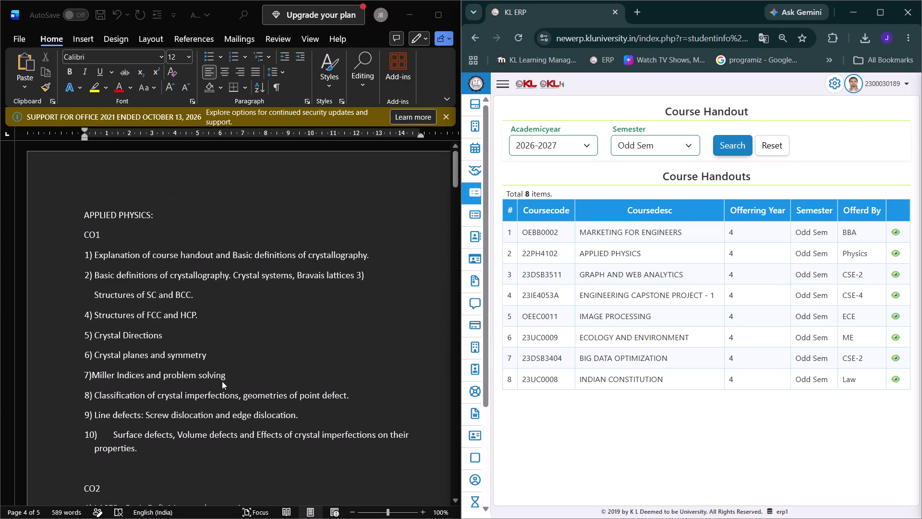
scroll(222, 381, "right", 1)
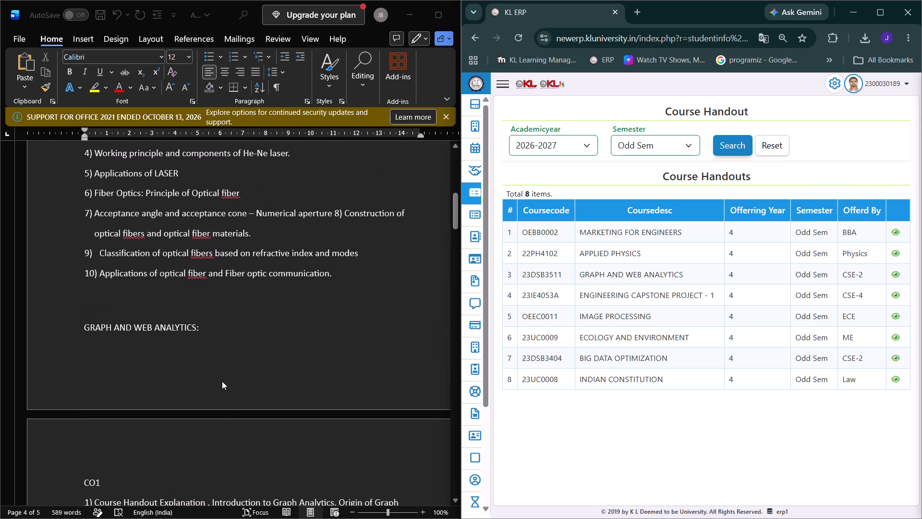
scroll(222, 381, "right", 1)
scroll(222, 381, "down", 1)
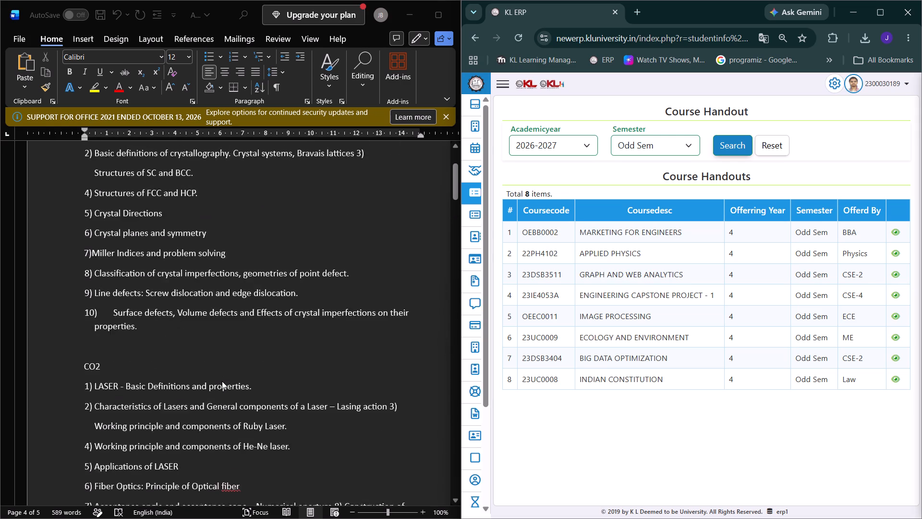
scroll(222, 381, "down", 3)
left_click(353, 334)
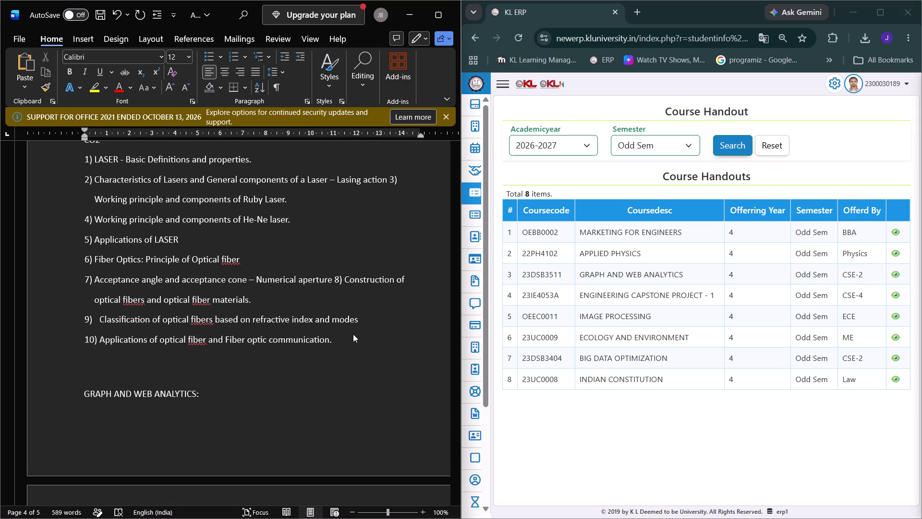
left_click(345, 334)
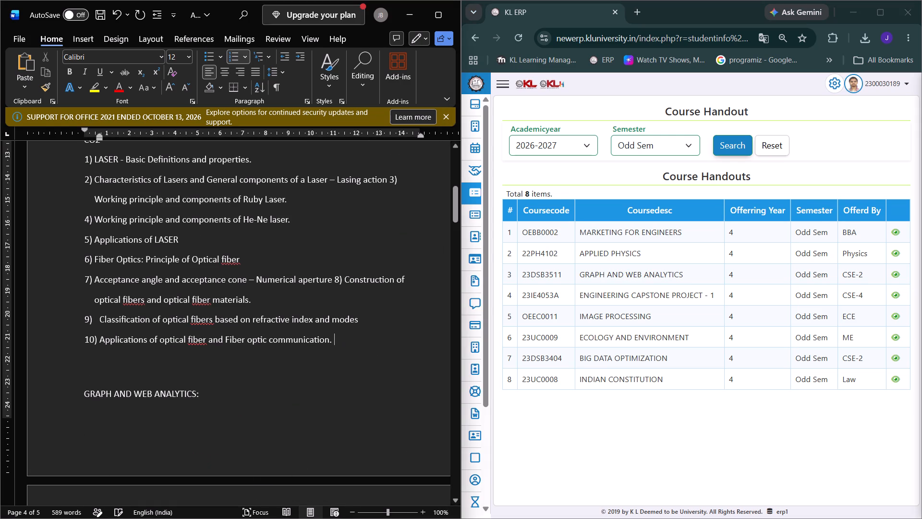
key("Return")
key("Return")
key("Return")
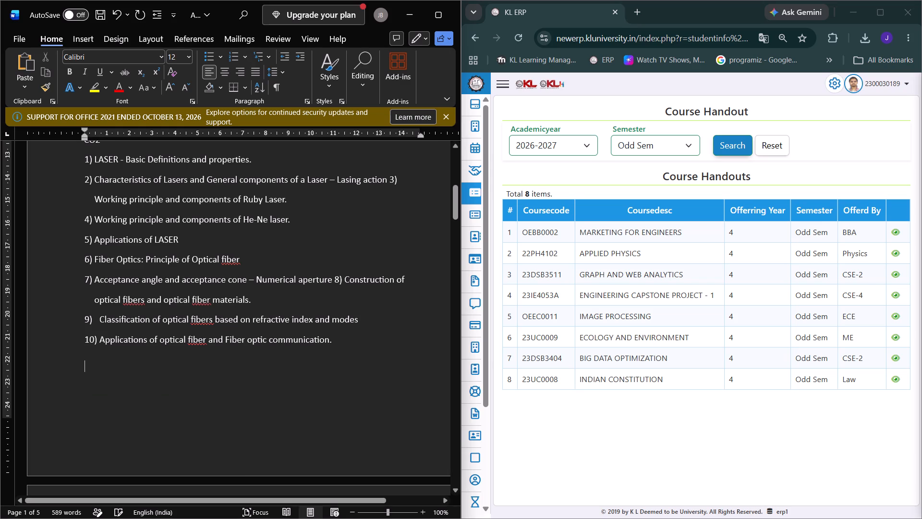
type("CO3")
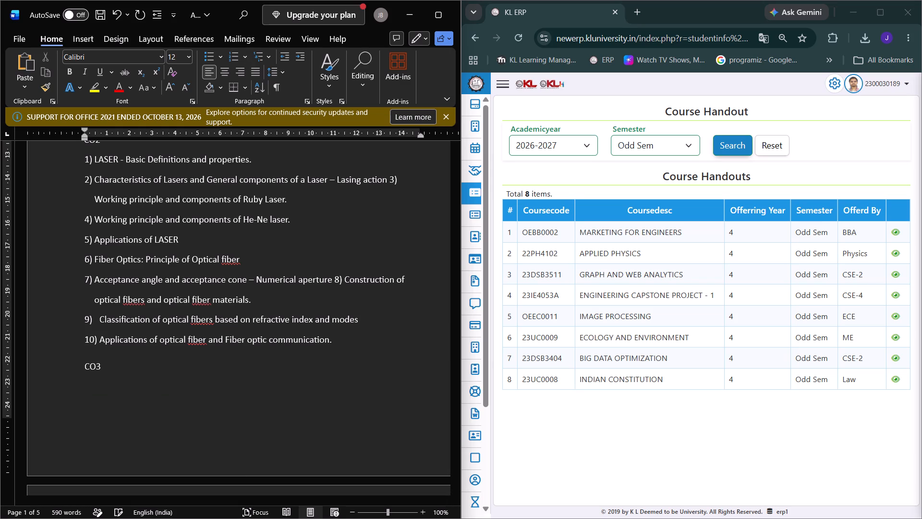
Start a new line below the Applied Physics "CO3" heading.
key("Return")
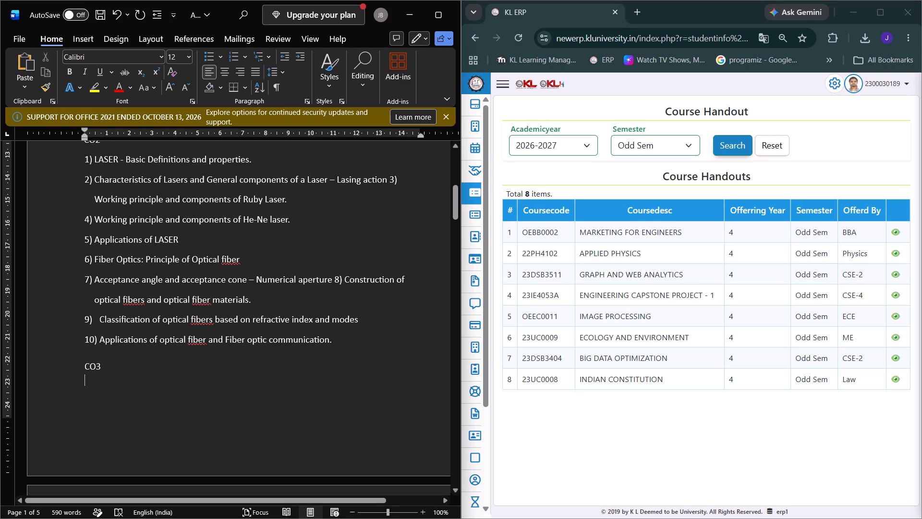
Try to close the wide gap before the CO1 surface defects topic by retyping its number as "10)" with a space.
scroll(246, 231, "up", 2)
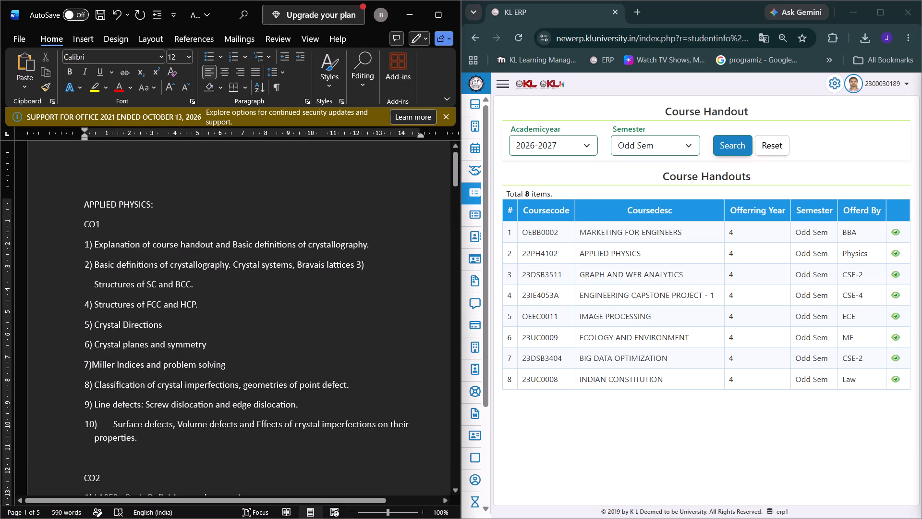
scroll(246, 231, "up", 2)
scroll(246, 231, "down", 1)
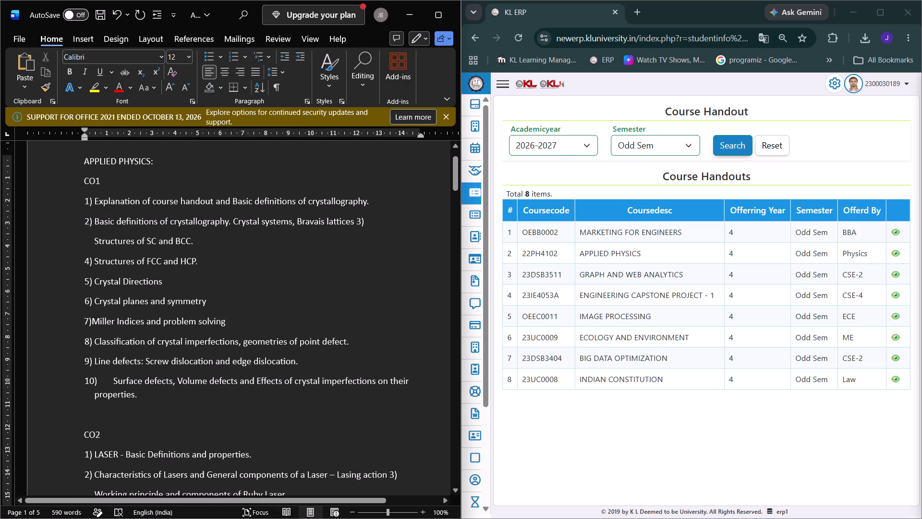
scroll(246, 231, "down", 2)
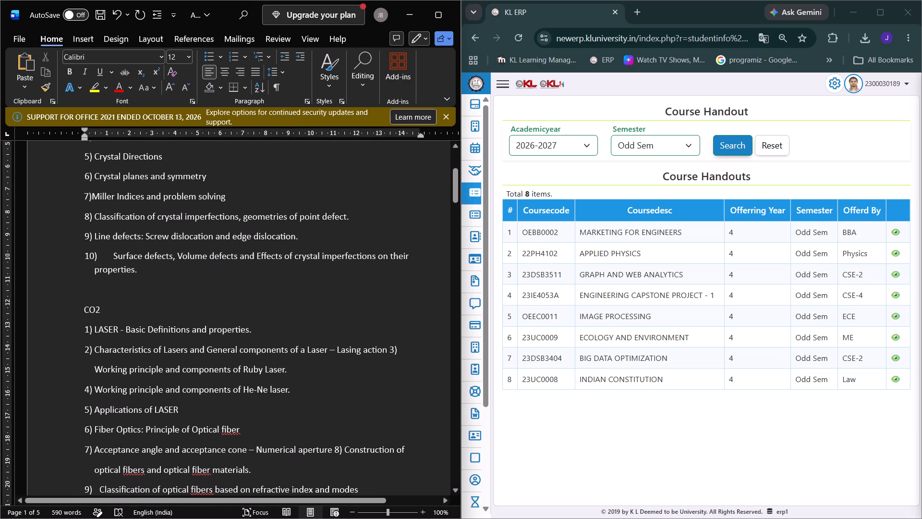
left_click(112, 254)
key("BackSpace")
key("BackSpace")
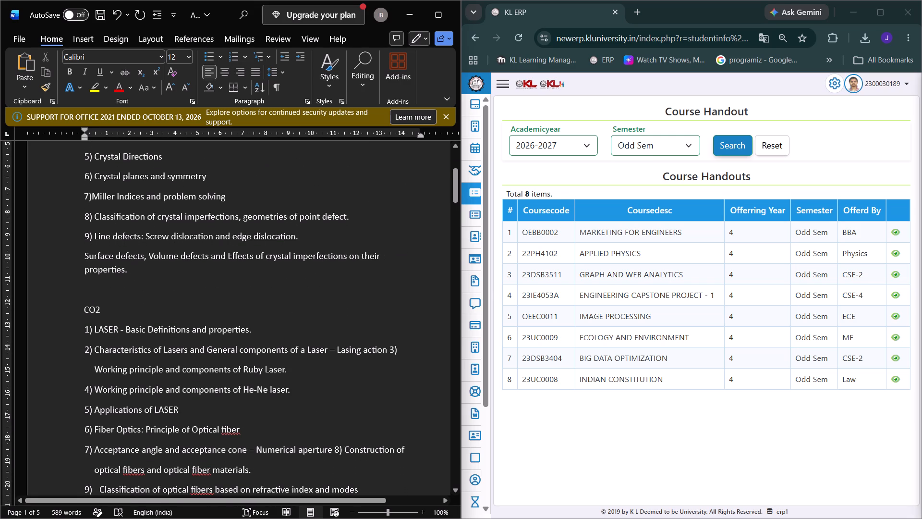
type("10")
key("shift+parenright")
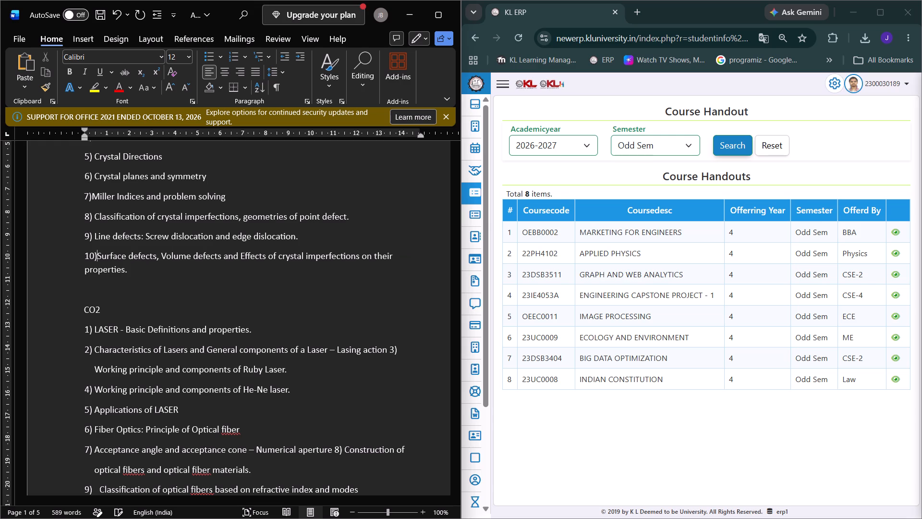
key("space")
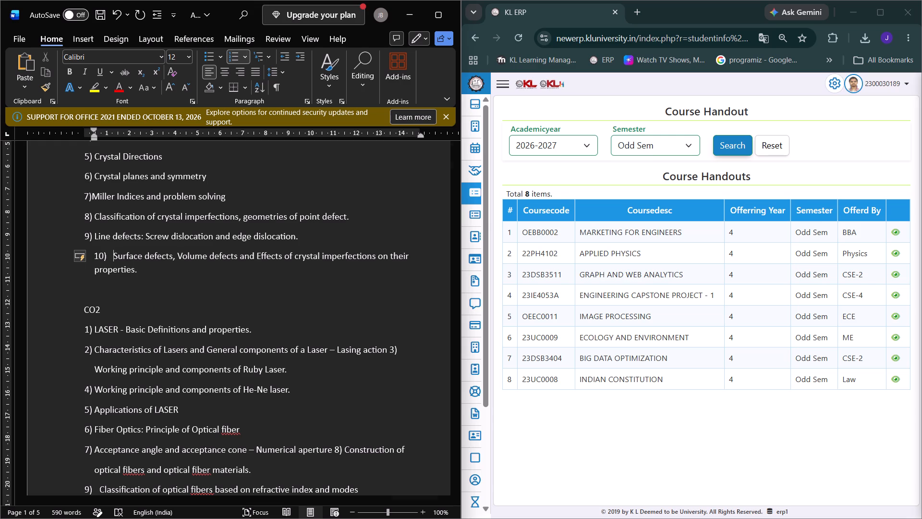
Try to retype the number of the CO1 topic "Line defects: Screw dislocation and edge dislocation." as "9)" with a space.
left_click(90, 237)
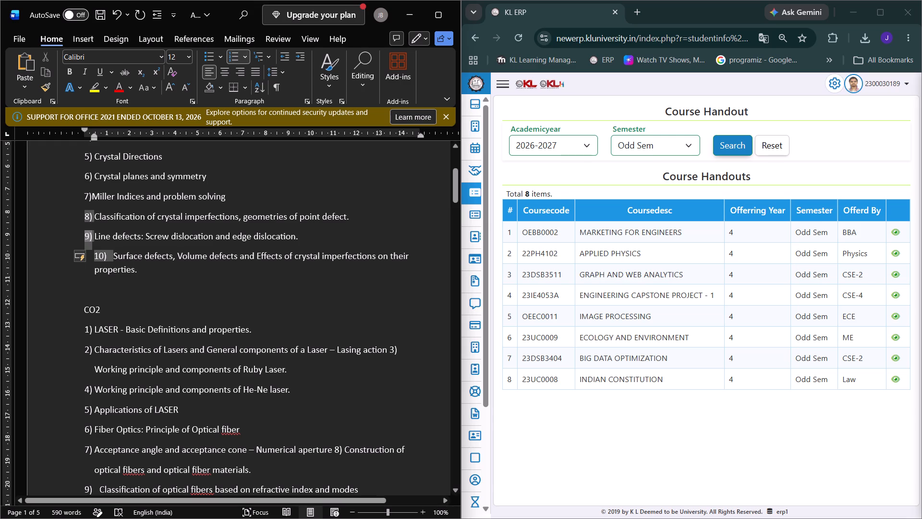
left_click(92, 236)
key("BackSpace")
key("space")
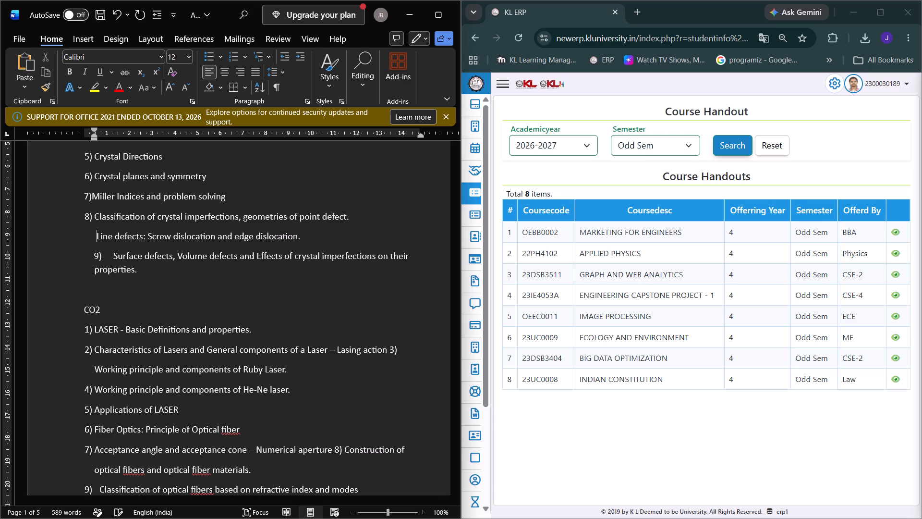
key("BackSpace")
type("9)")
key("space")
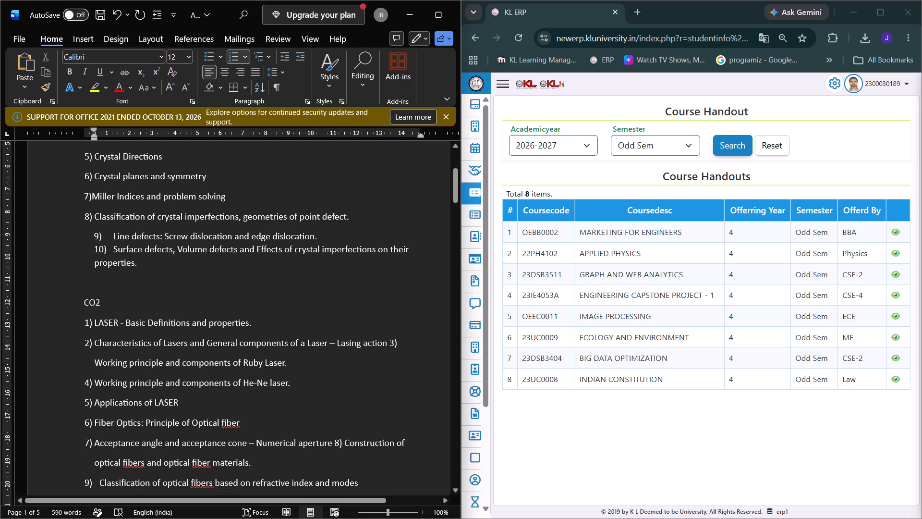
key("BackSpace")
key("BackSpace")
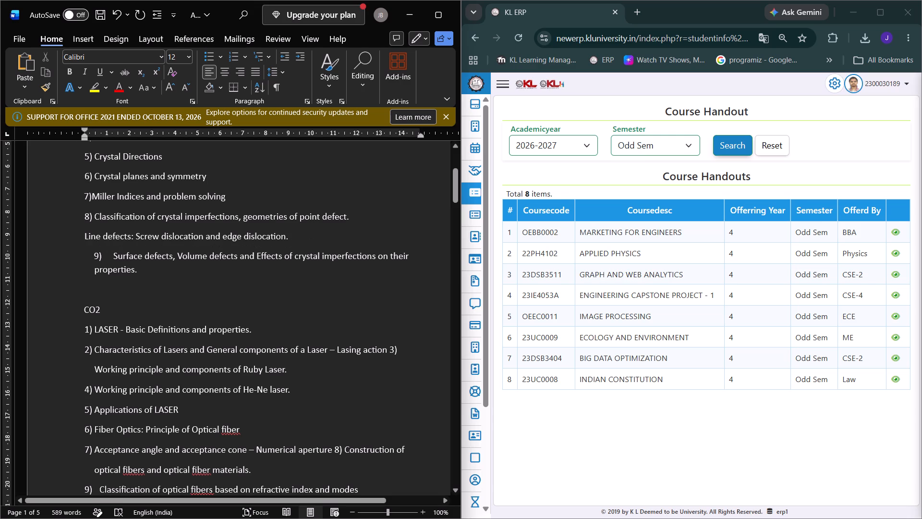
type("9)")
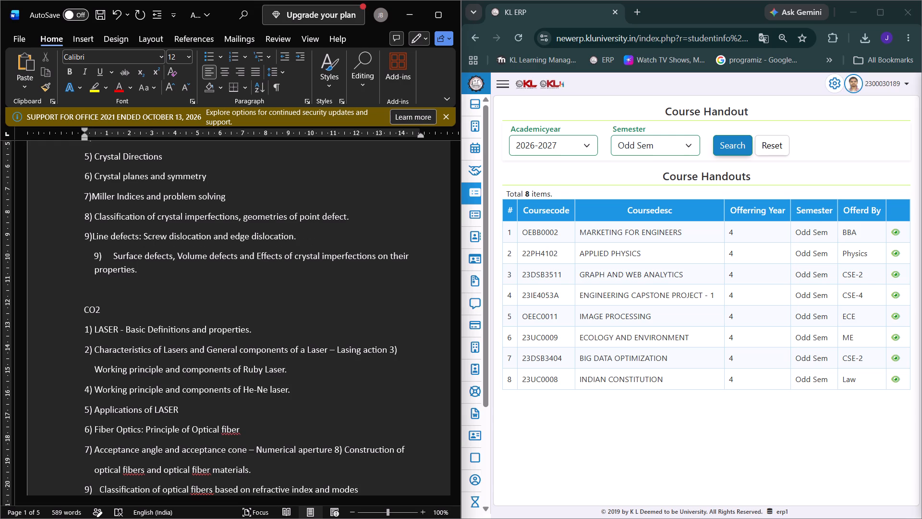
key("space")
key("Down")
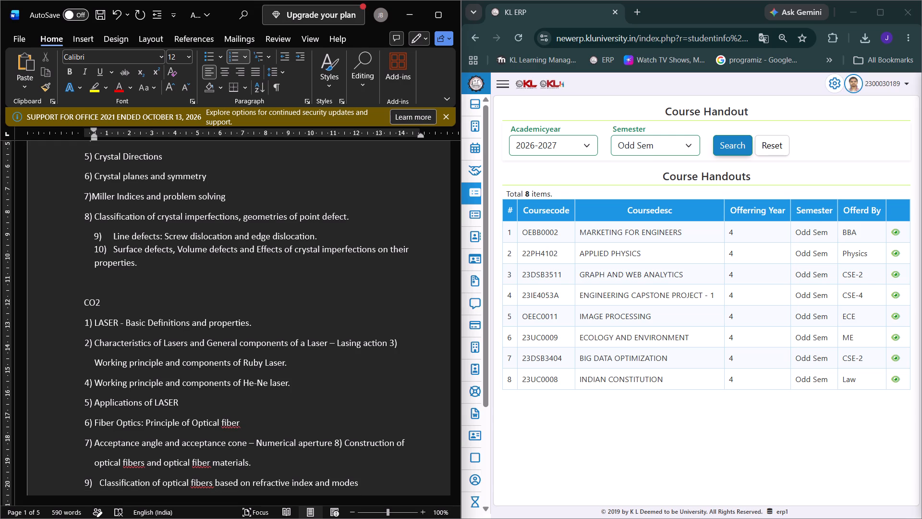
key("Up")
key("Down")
Renumber the last two CO1 topics, line defects and surface defects, as plain-text "9)" and "10)" with no space after the numbers.
key("Up")
key("BackSpace")
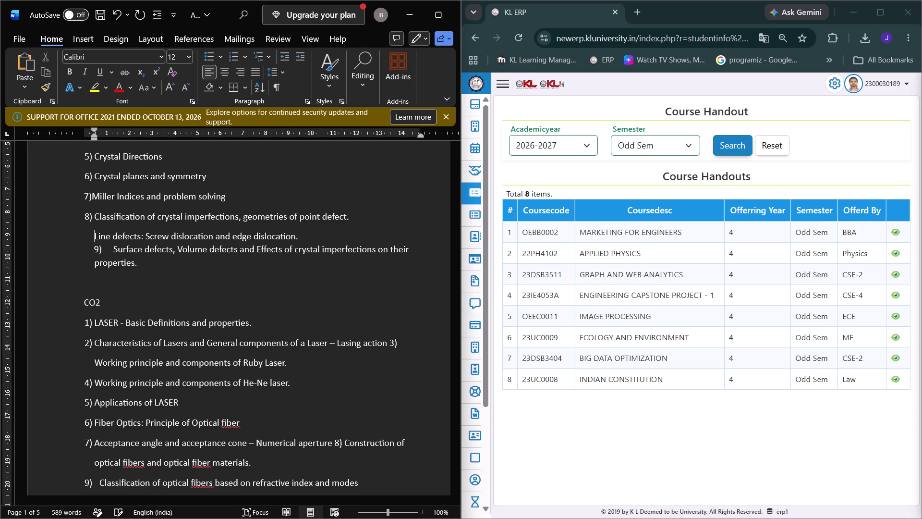
key("BackSpace")
key("9")
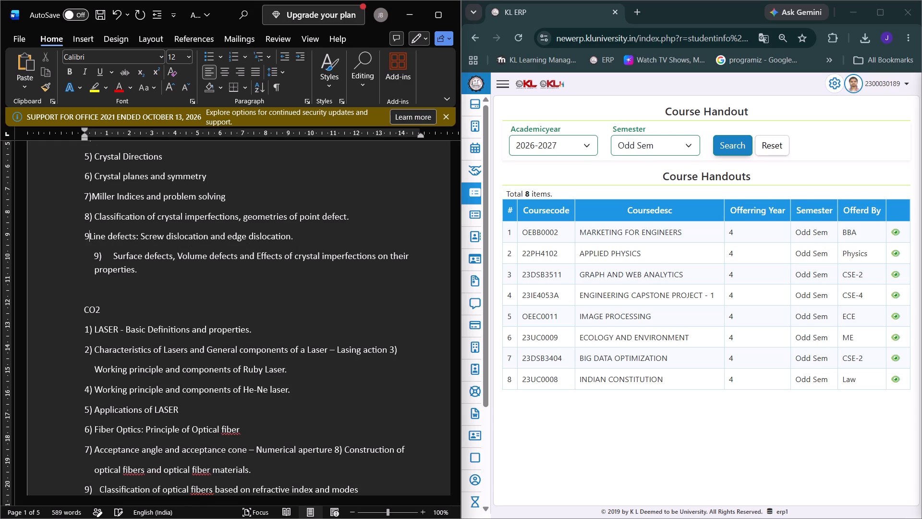
key("shift+parenright")
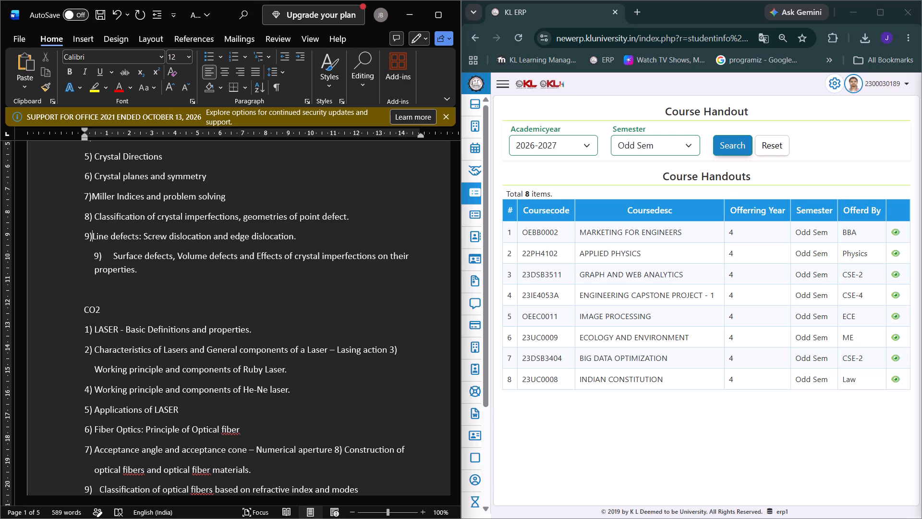
key("Down")
key("BackSpace")
key("BackSpace")
type("10)")
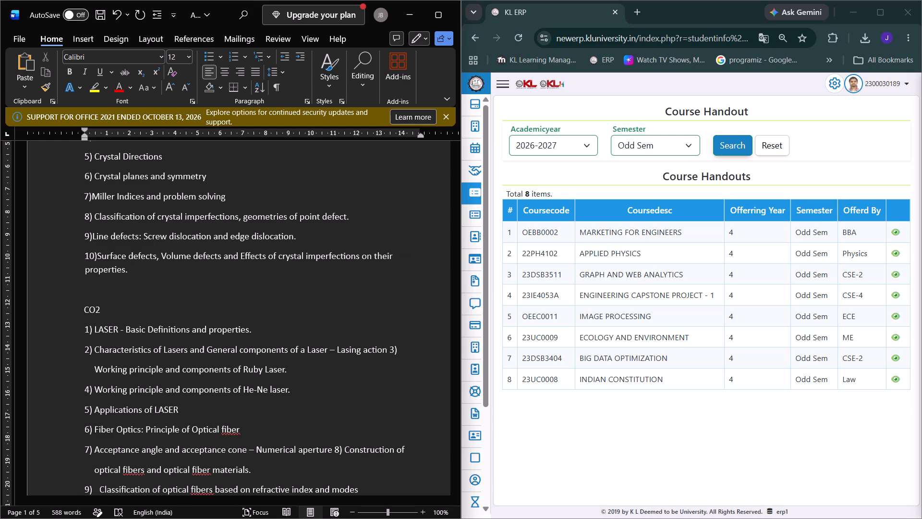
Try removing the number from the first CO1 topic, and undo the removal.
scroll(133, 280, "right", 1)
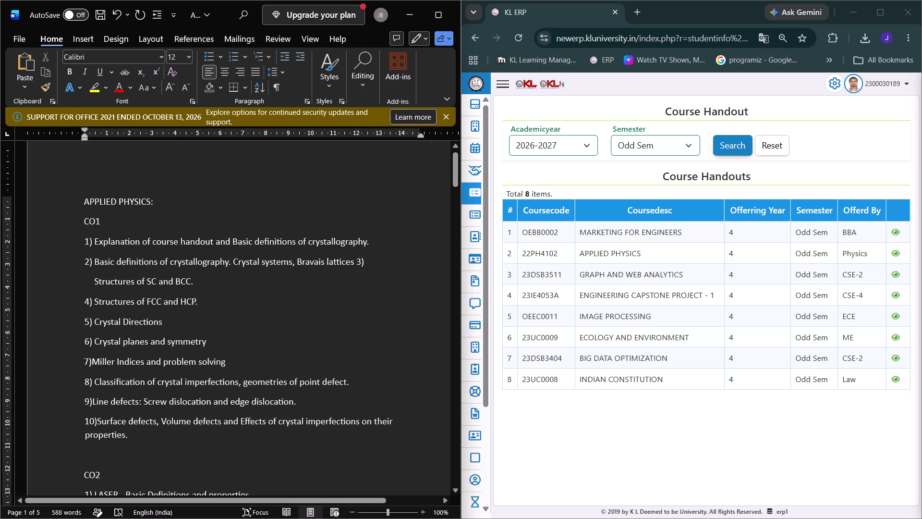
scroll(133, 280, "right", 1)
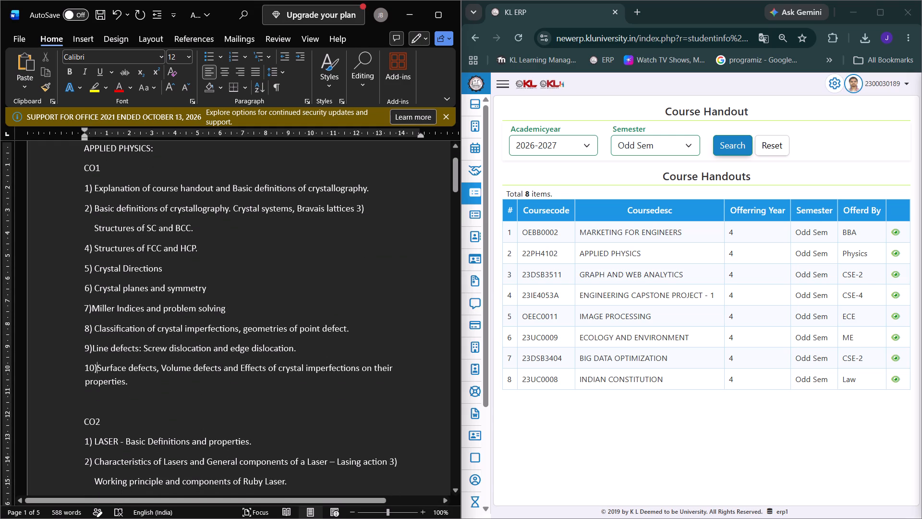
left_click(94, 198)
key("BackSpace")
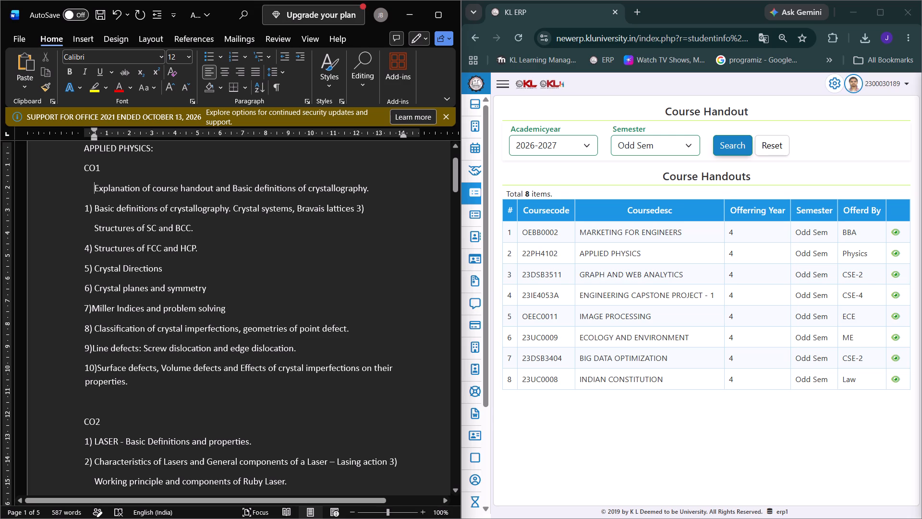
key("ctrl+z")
Insert a space after "7)" in the CO1 topic "Miller Indices and problem solving", undoing the automatic list formatting.
left_click(92, 307)
key("space")
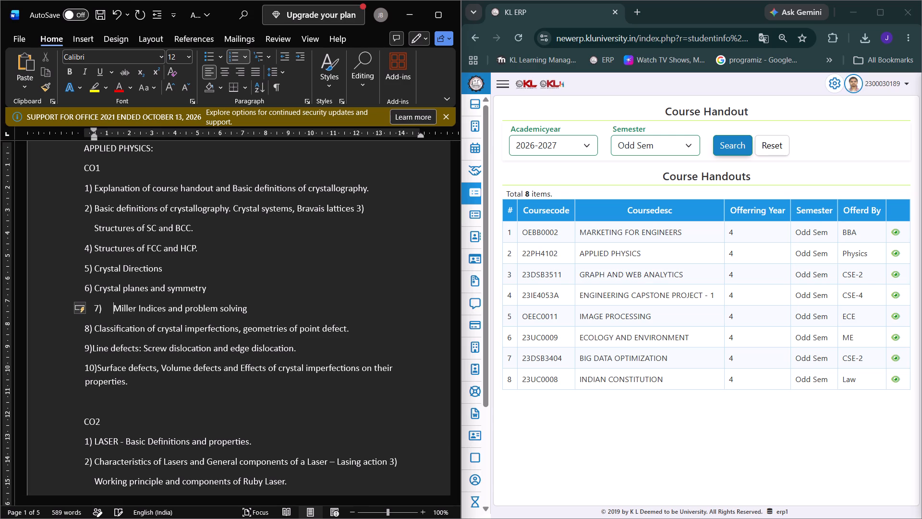
key("BackSpace")
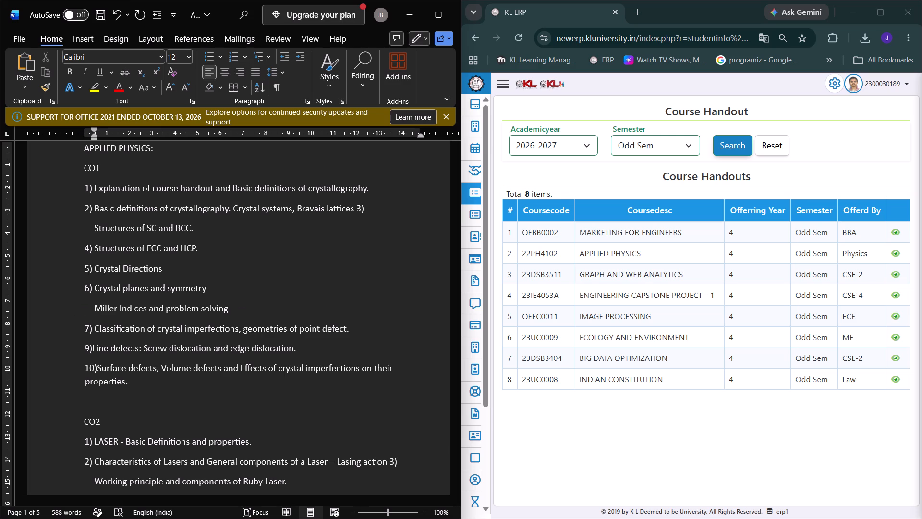
key("ctrl+z")
key("ctrl+z")
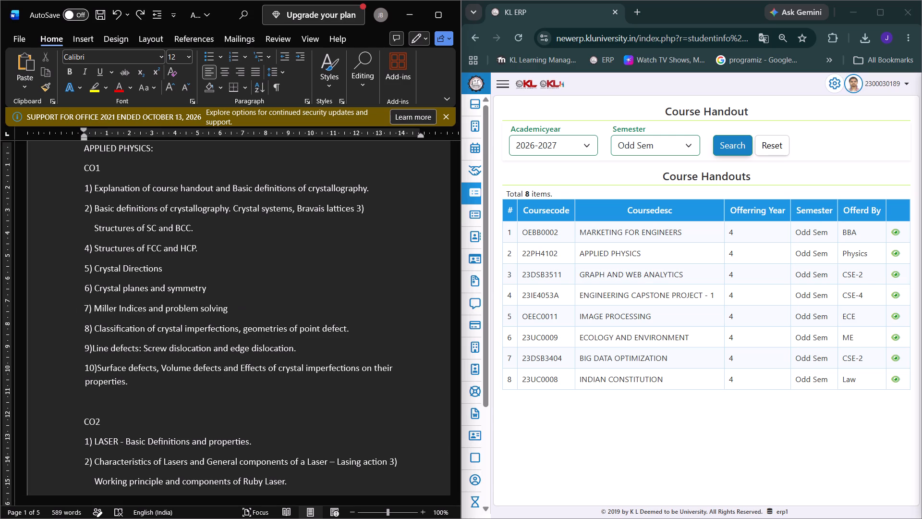
Add a colon to the Applied Physics "CO3" heading and start its topic list with a plain "1)" on the line below.
scroll(153, 323, "down", 3)
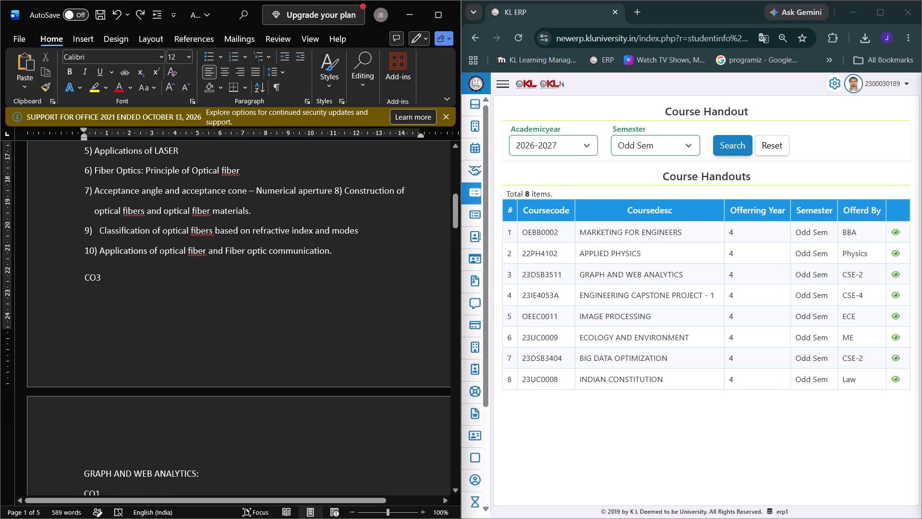
left_click(106, 280)
key("shift+colon")
key("Return")
key("1")
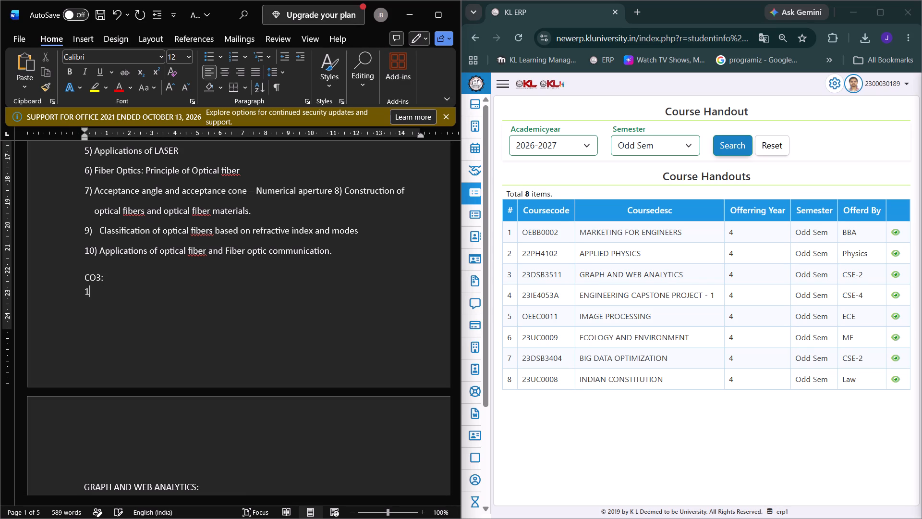
type(")")
key("space")
key("BackSpace")
key("BackSpace")
key("1")
key("shift+parenright")
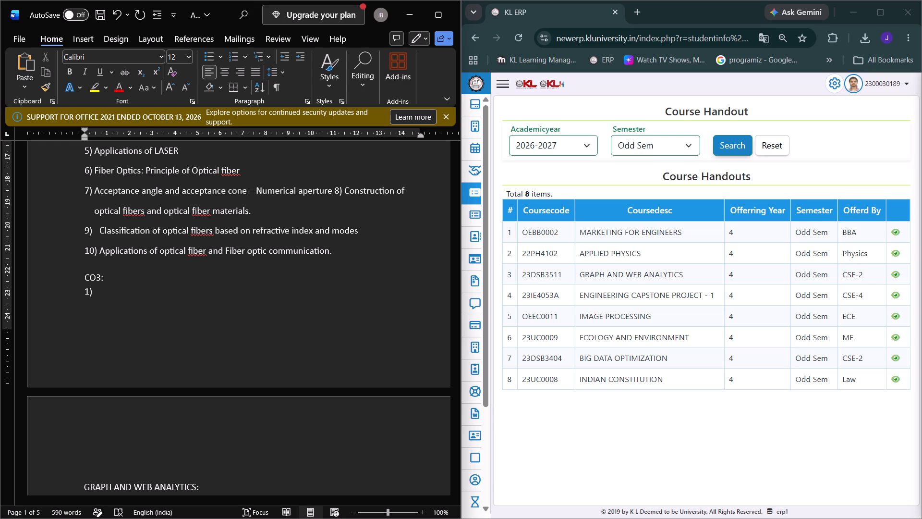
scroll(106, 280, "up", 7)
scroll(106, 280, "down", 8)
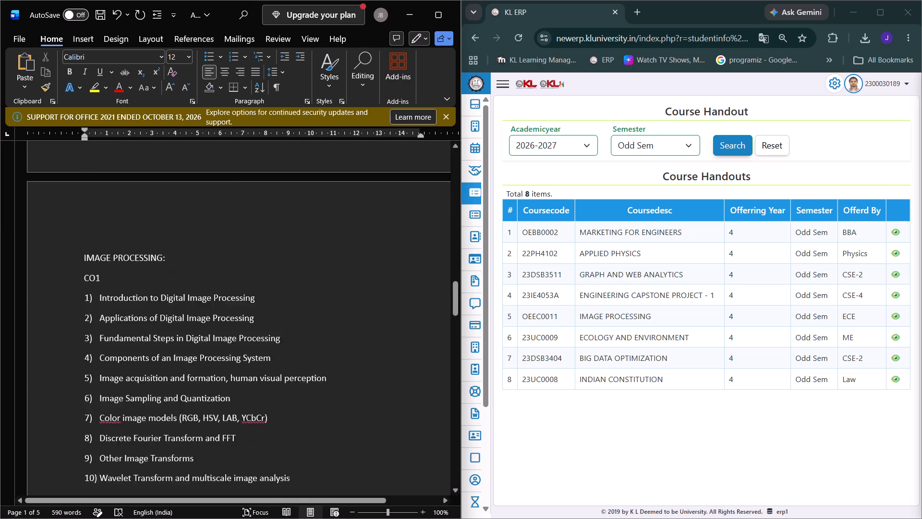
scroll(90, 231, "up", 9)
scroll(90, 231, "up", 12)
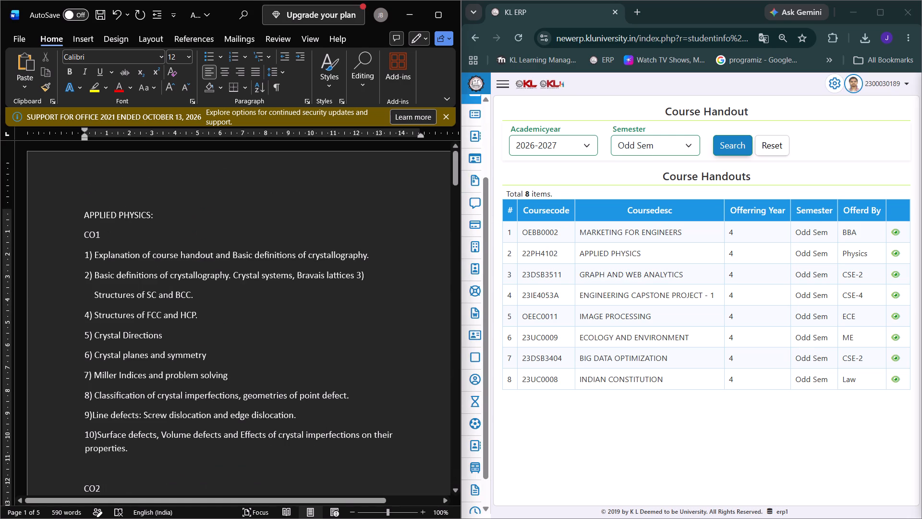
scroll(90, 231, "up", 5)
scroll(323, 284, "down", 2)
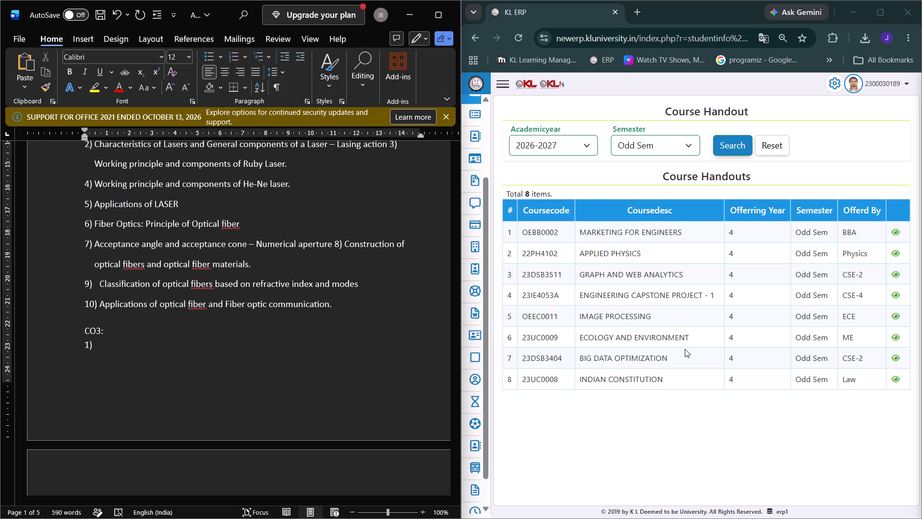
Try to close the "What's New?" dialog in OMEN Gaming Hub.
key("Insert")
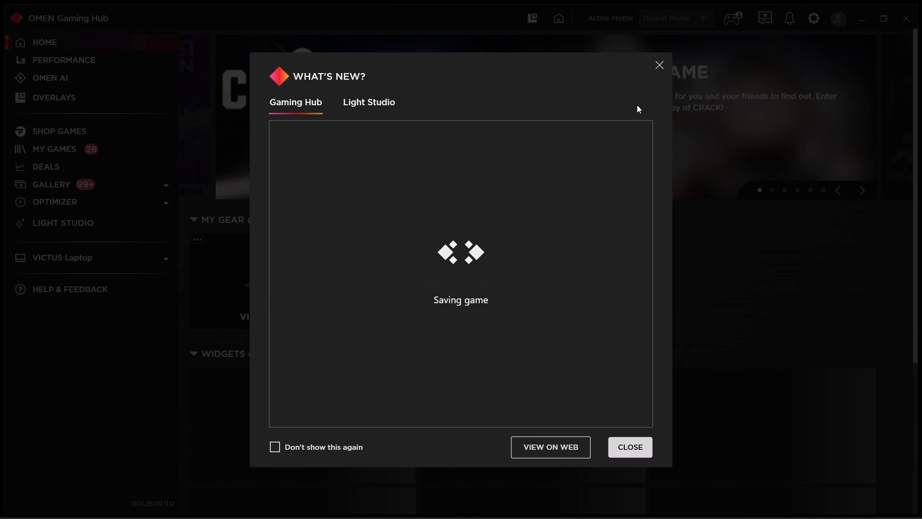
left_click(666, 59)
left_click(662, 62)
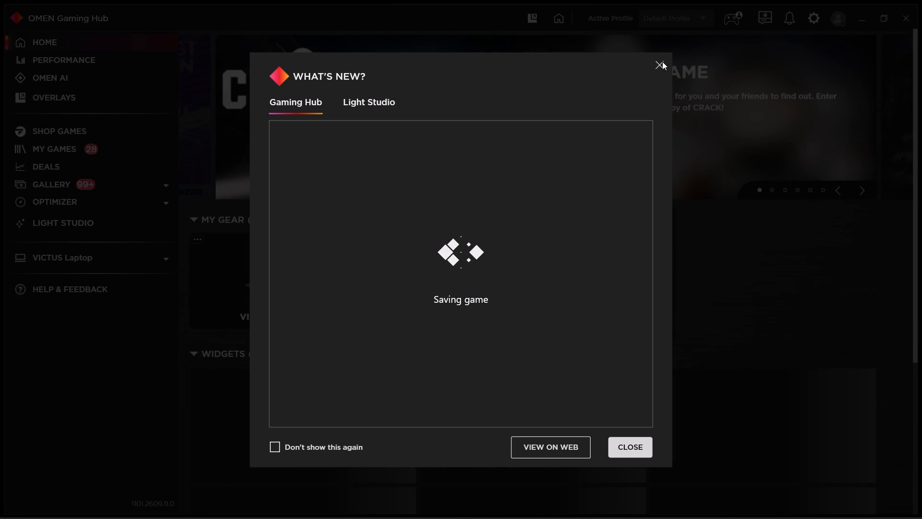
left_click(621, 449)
Switch to the browser window with the KL ERP course handouts and minimize it.
key("alt+Tab")
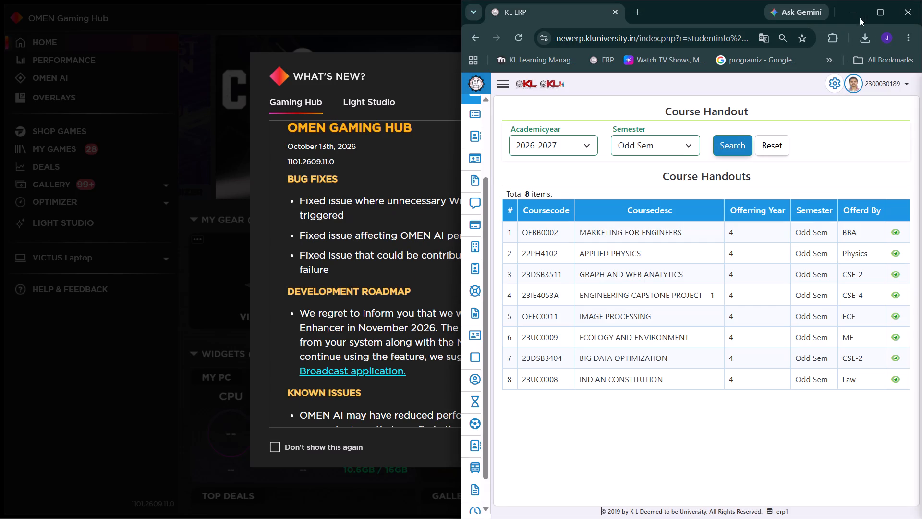
left_click(860, 15)
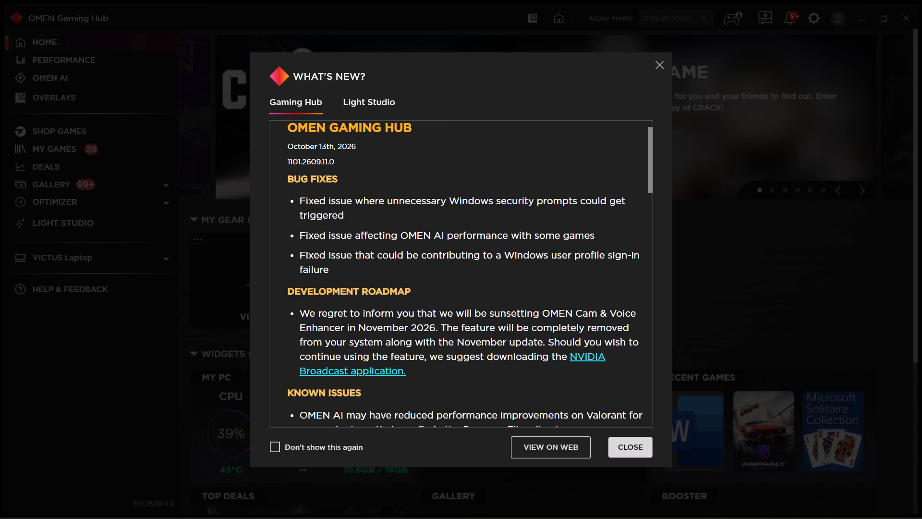
Put the computer to sleep.
key("super+x")
type("US")
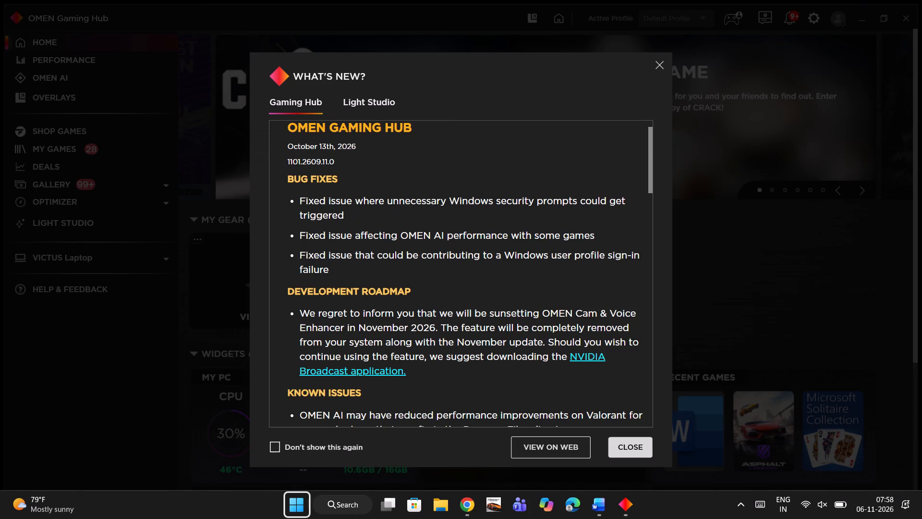
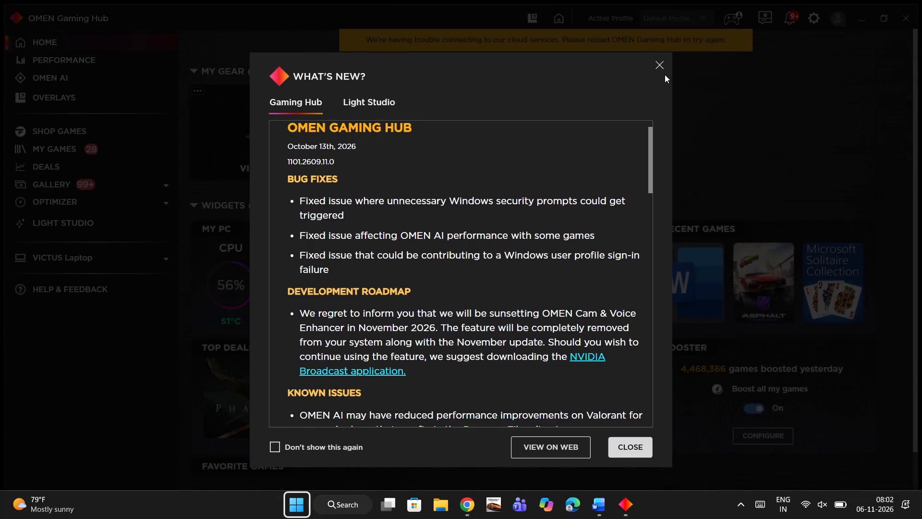
Dismiss the "What's New?" dialog and close OMEN Gaming Hub.
left_click(662, 65)
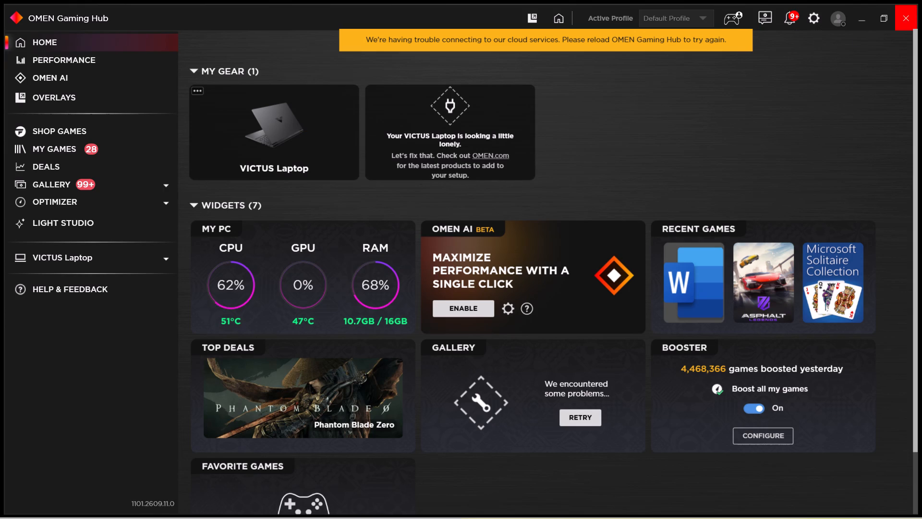
left_click(921, 11)
left_click(913, 12)
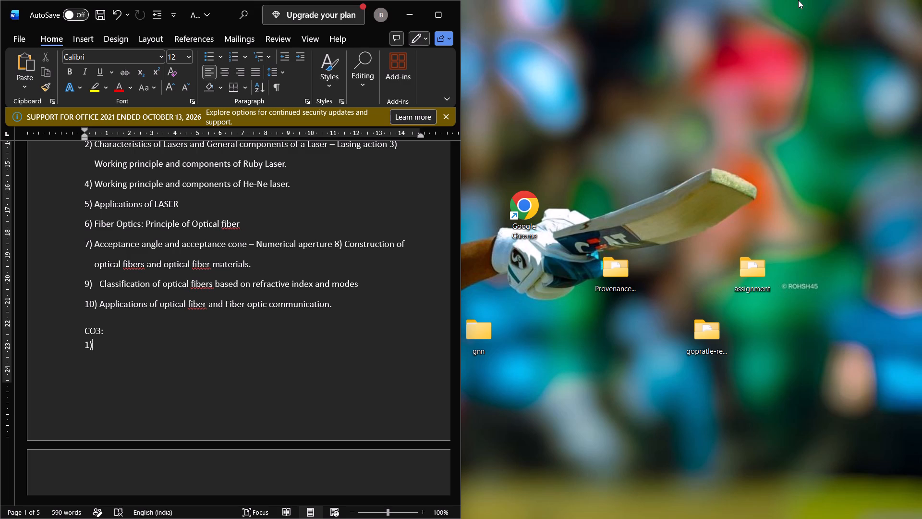
Maximize the Word window containing the Applied Physics topic lists.
left_click(444, 12)
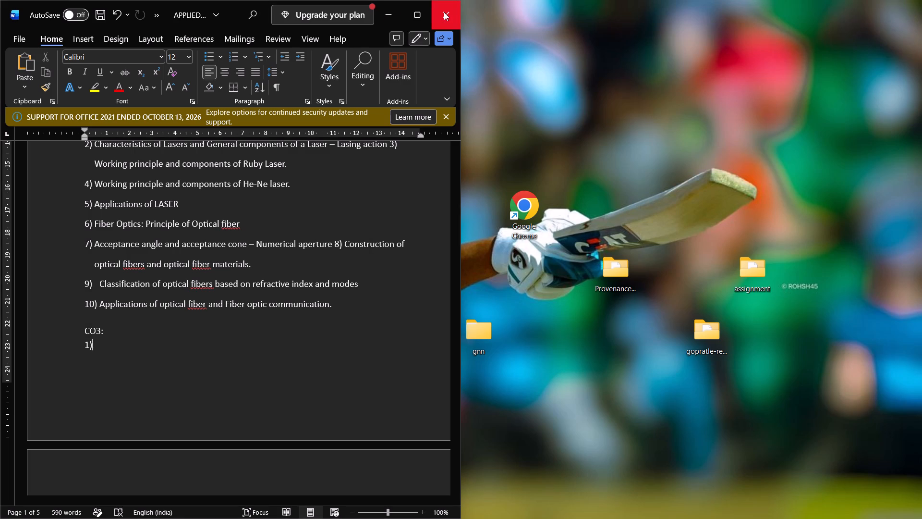
left_click(330, 351)
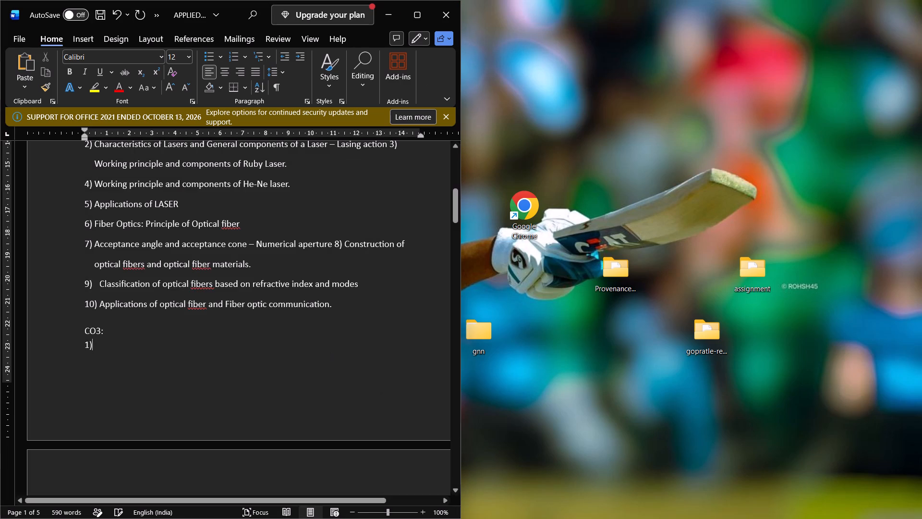
left_click(415, 7)
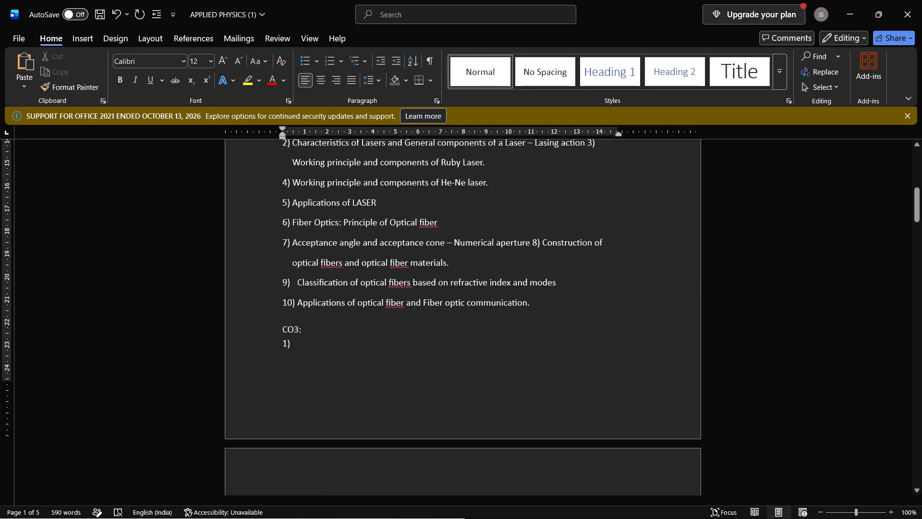
Switch to Chrome, open the Applied Physics course handout, and compare its lecture delivery plan with the CO1 topics in Word.
key("alt+Tab")
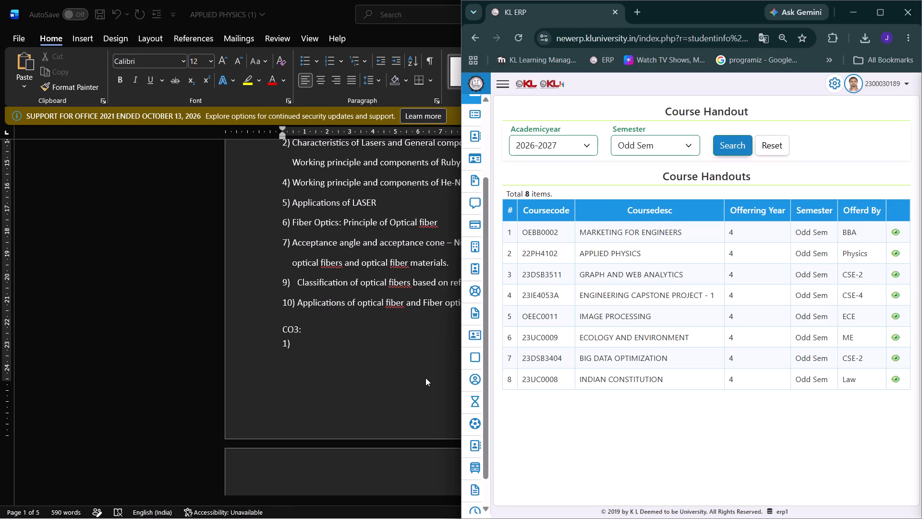
scroll(347, 393, "left", 2)
left_click(897, 251)
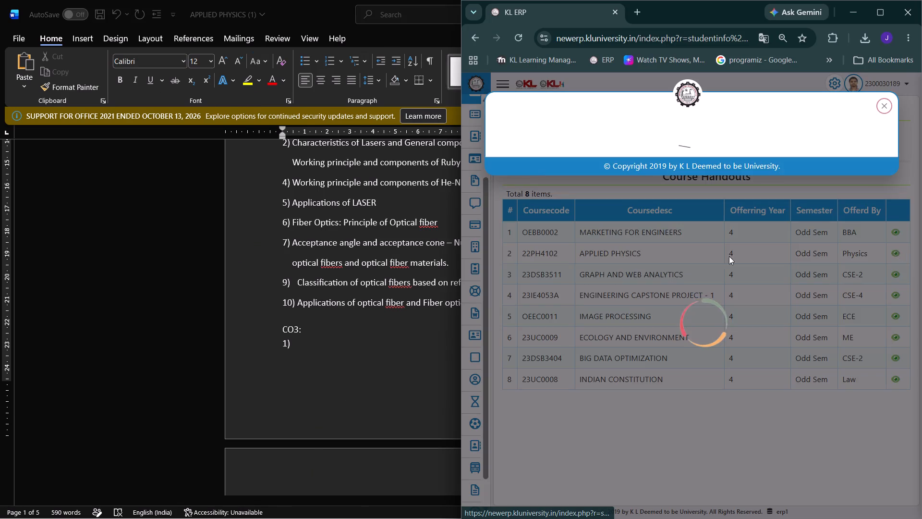
scroll(654, 385, "down", 13)
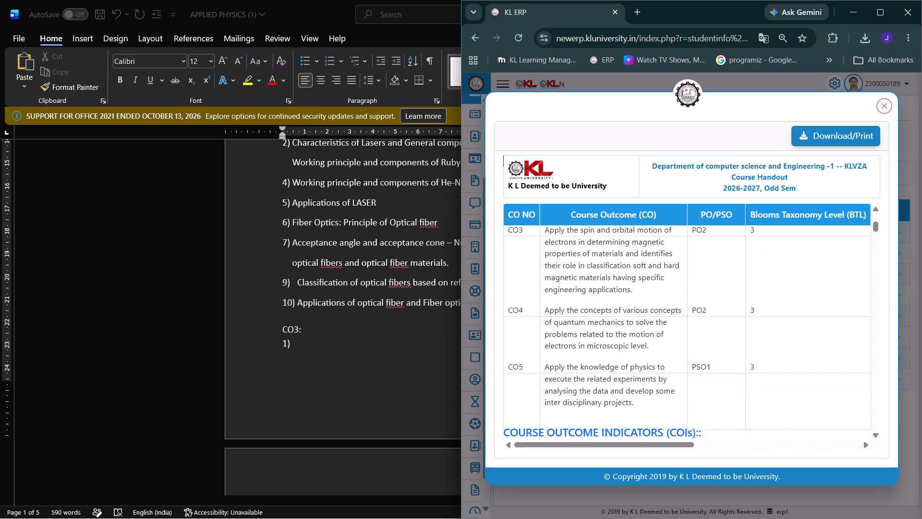
scroll(654, 385, "down", 7)
scroll(654, 385, "up", 2)
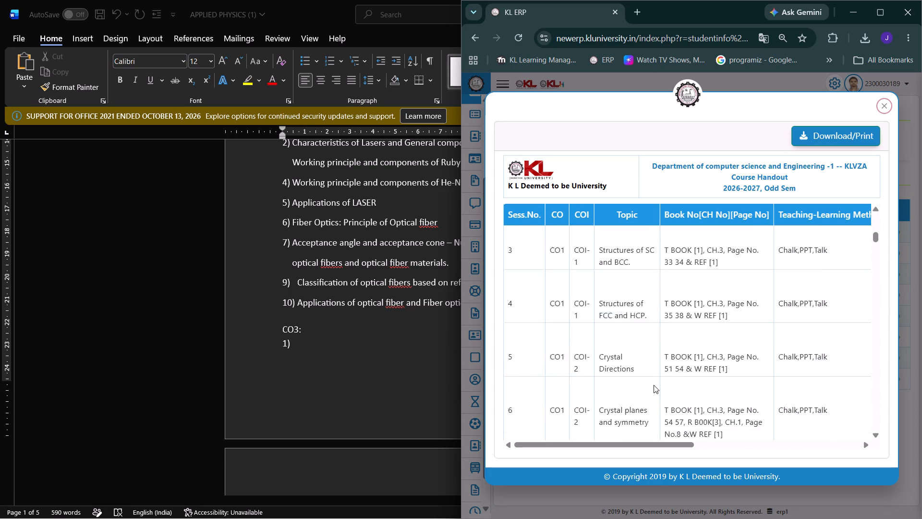
scroll(654, 385, "up", 3)
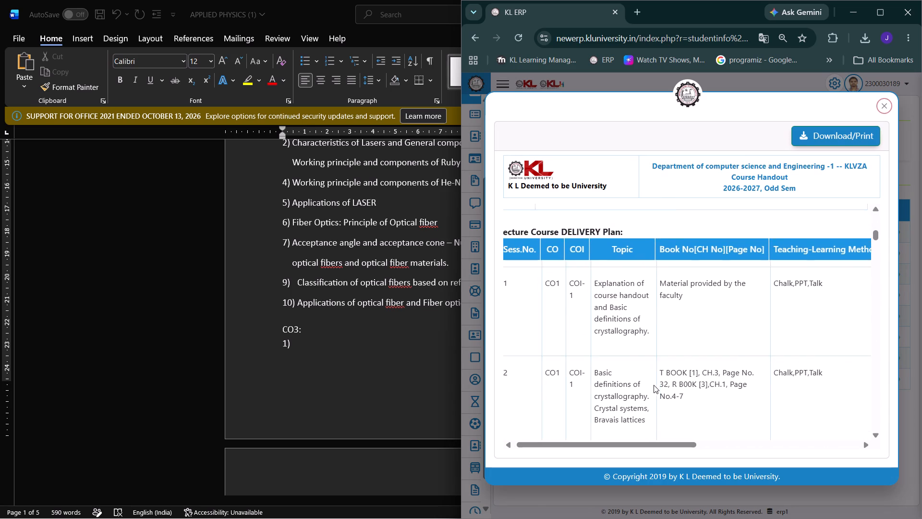
scroll(654, 385, "up", 1)
scroll(392, 161, "up", 4)
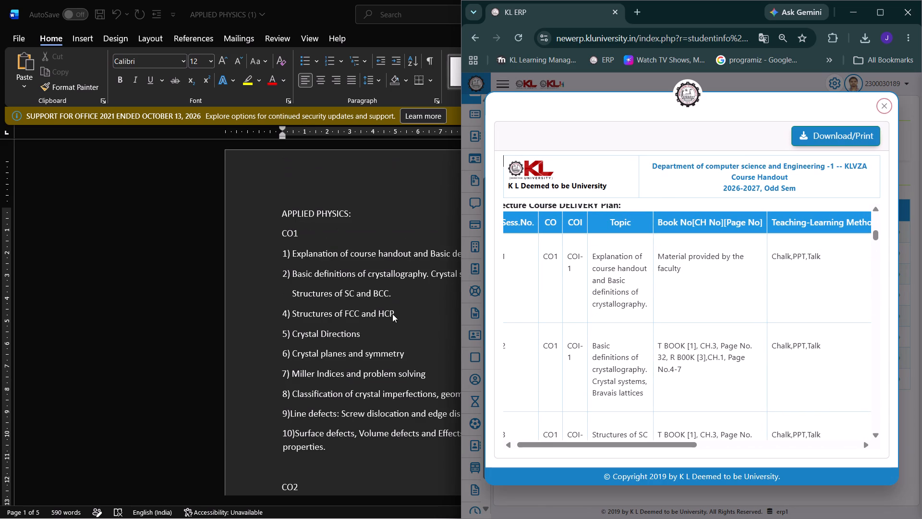
scroll(392, 314, "down", 1)
scroll(354, 326, "down", 1)
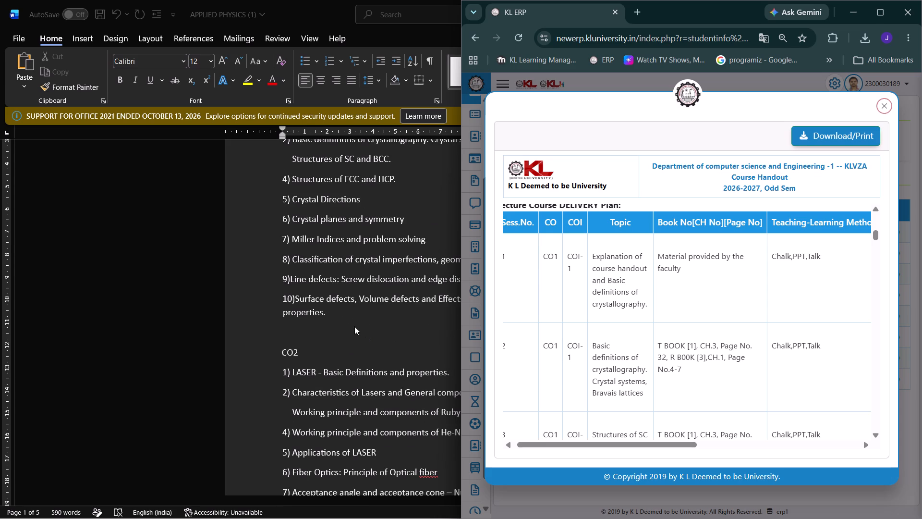
scroll(528, 397, "down", 2)
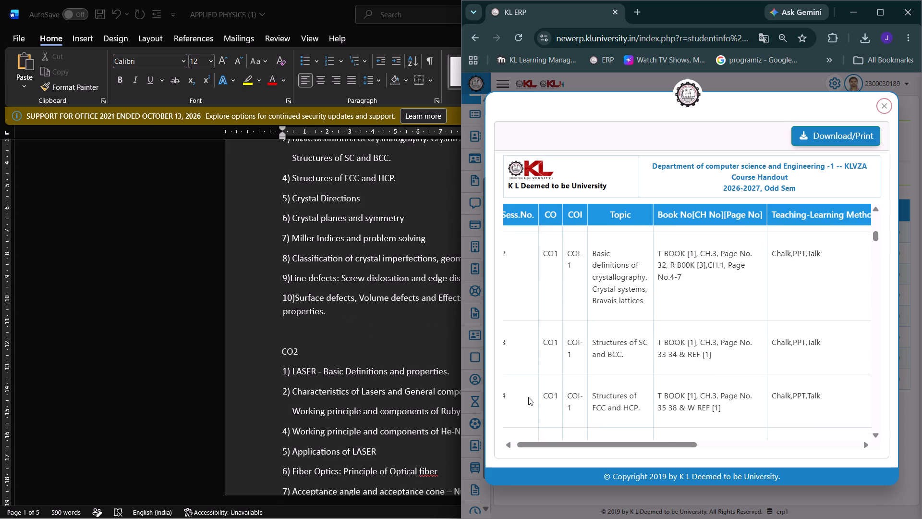
scroll(528, 397, "down", 1)
scroll(528, 397, "right", 1)
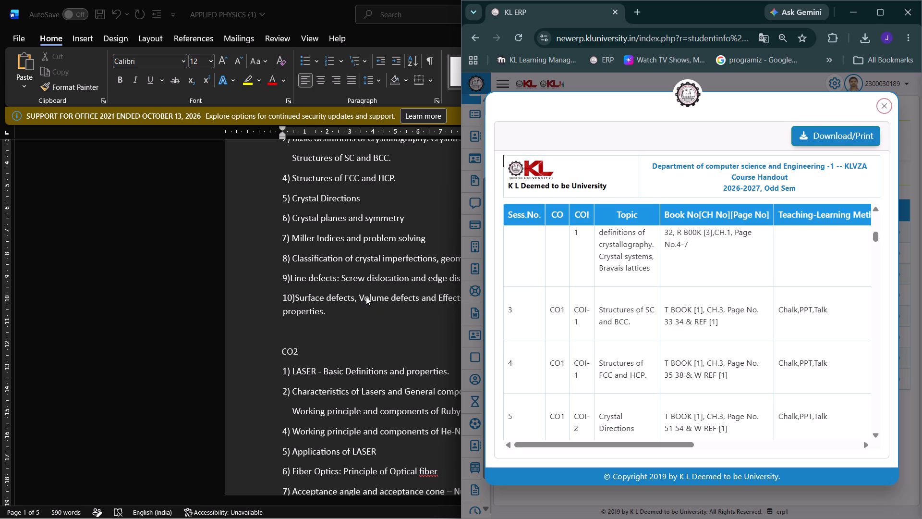
In the Word document's CO1 list, split "Structures of SC and BCC." from item 2 into its own automatically numbered item 3.
scroll(366, 297, "up", 1)
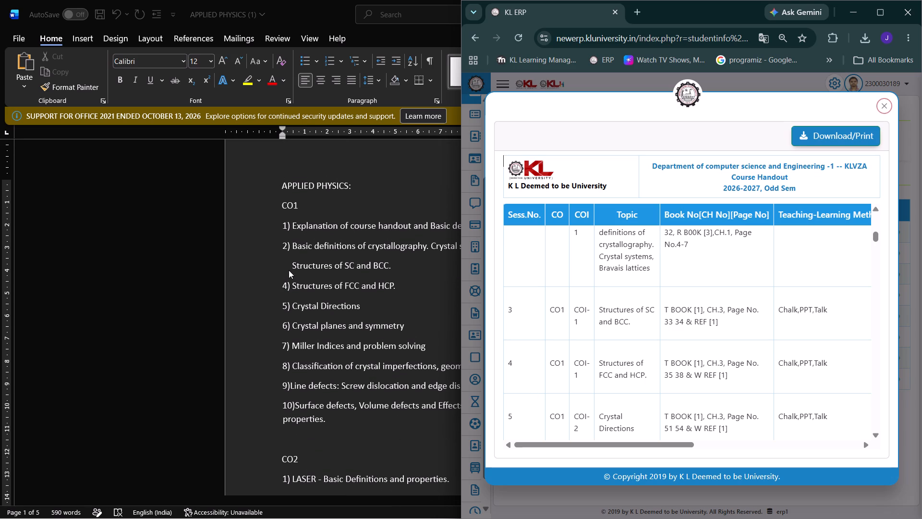
left_click(289, 270)
left_click(289, 270)
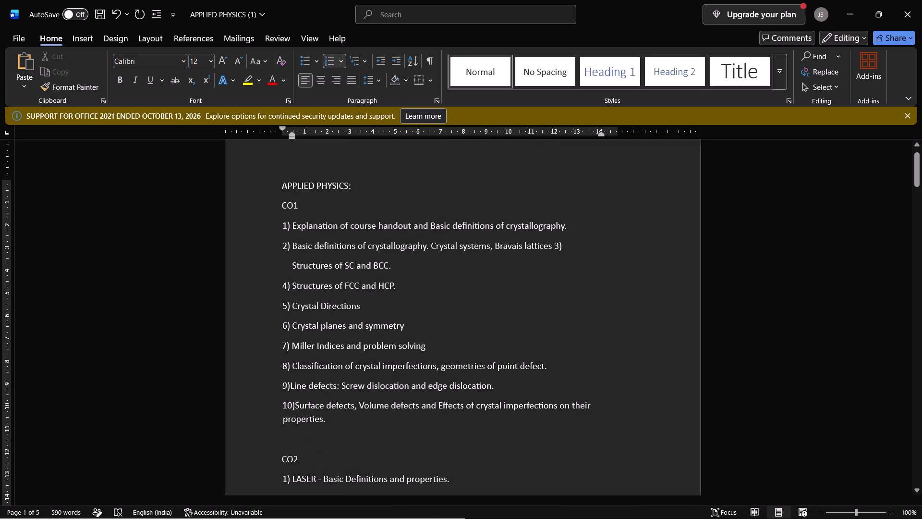
left_click(552, 244)
key("Right")
key("Return")
key("Right")
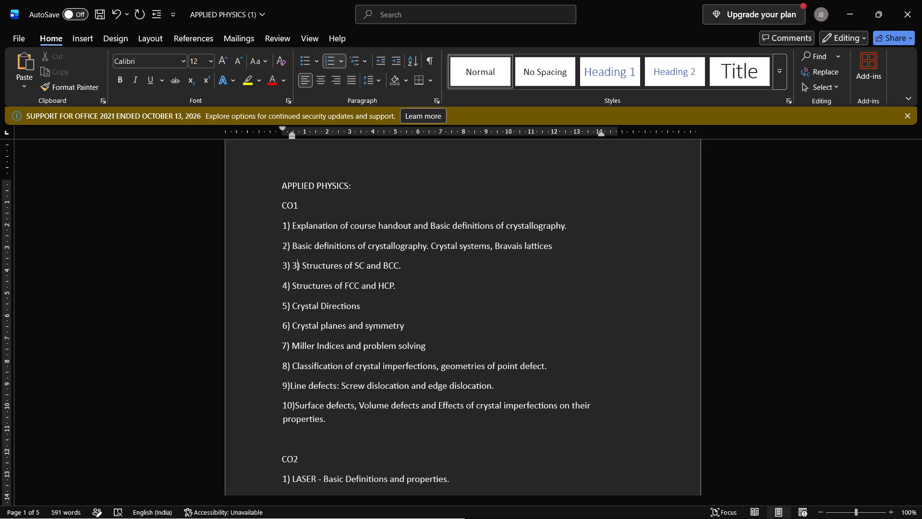
key("Right")
key("Right")
key("BackSpace")
key("BackSpace")
key("BackSpace")
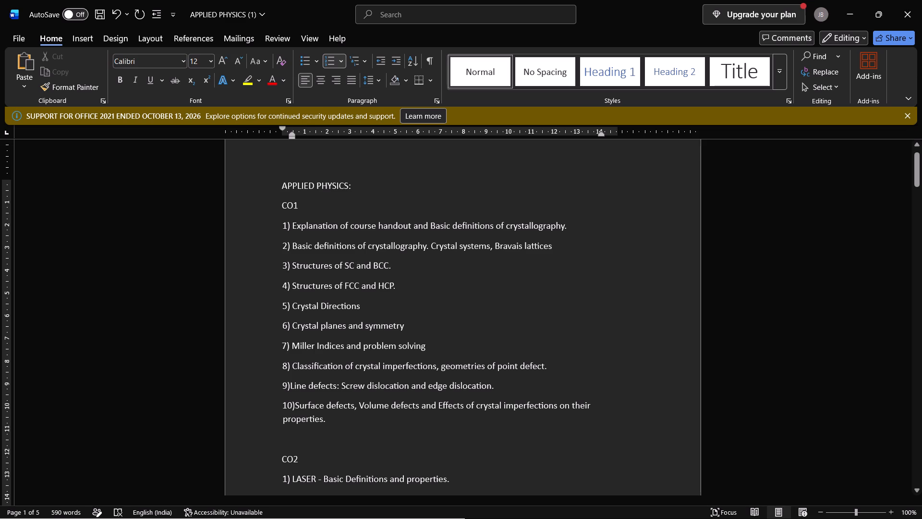
Rewrite the number of the CO1 "Surface defects" topic as "10) " with a trailing space, keeping it on its own line.
scroll(486, 297, "down", 1)
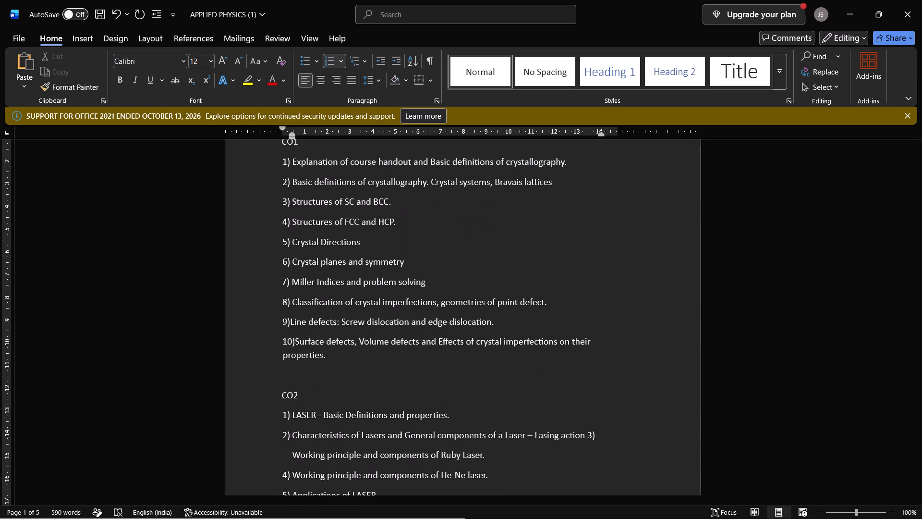
left_click(291, 343)
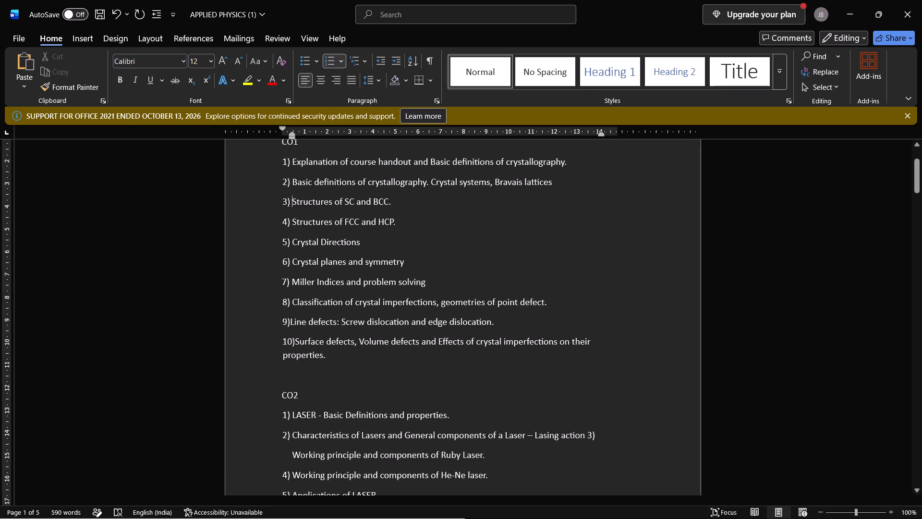
left_click(294, 343)
key("BackSpace")
key("BackSpace")
key("BackSpace")
key("BackSpace")
key("BackSpace")
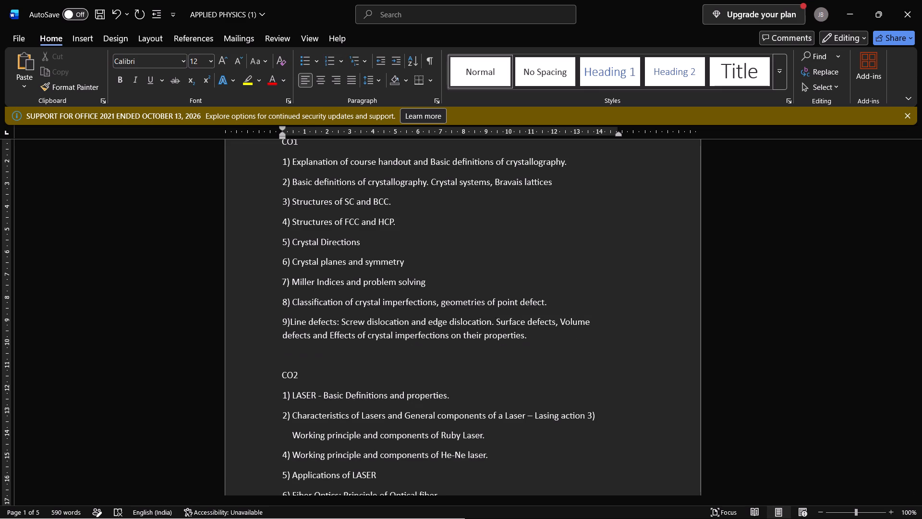
type("10")
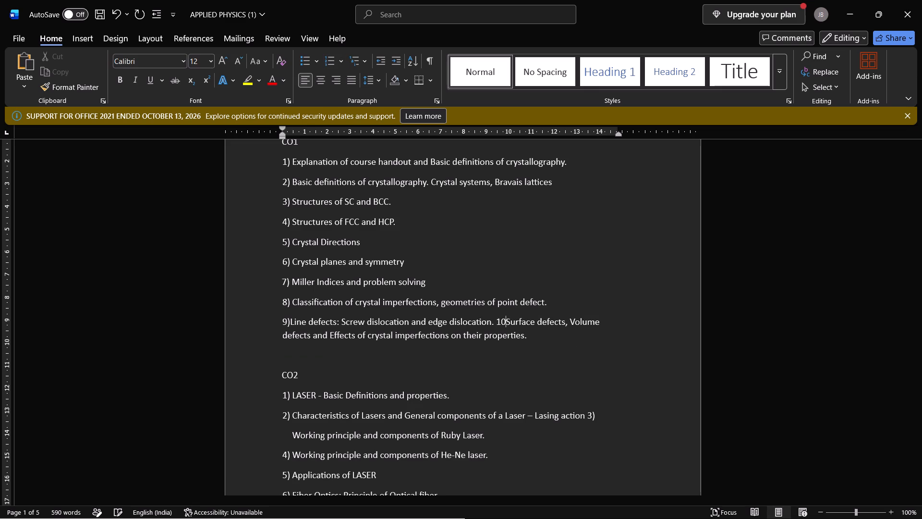
type(")")
key("space")
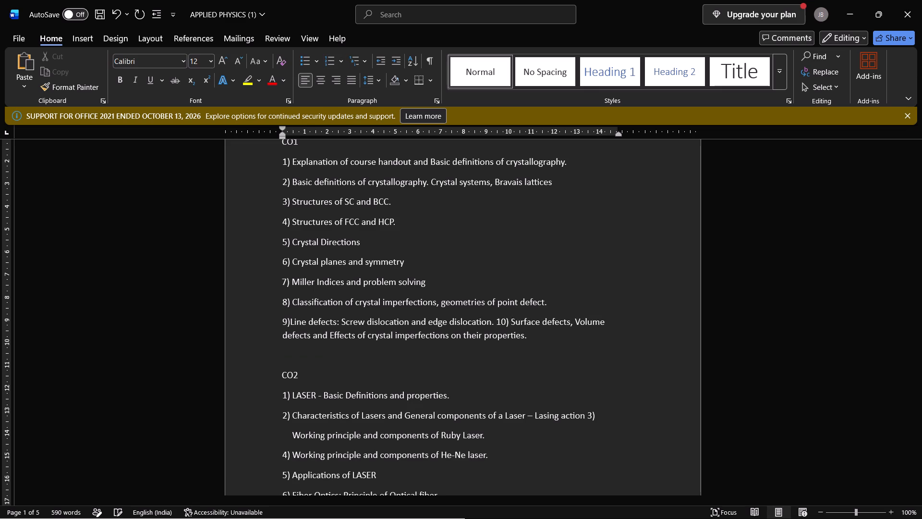
key("Left")
key("Left")
key("Left")
key("Left")
key("Return")
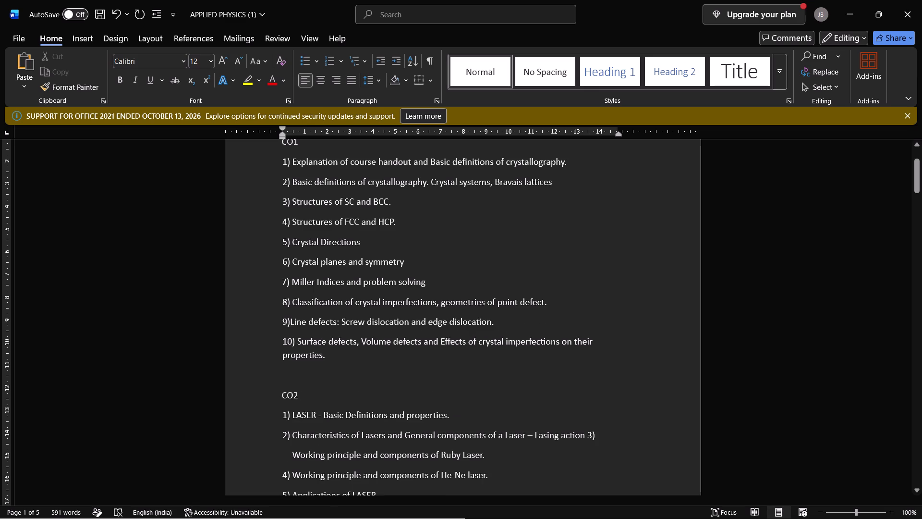
Join the CO1 "Line defects" topic onto the end of item 8 and add a space after its "9)".
left_click(280, 321)
key("BackSpace")
key("Right")
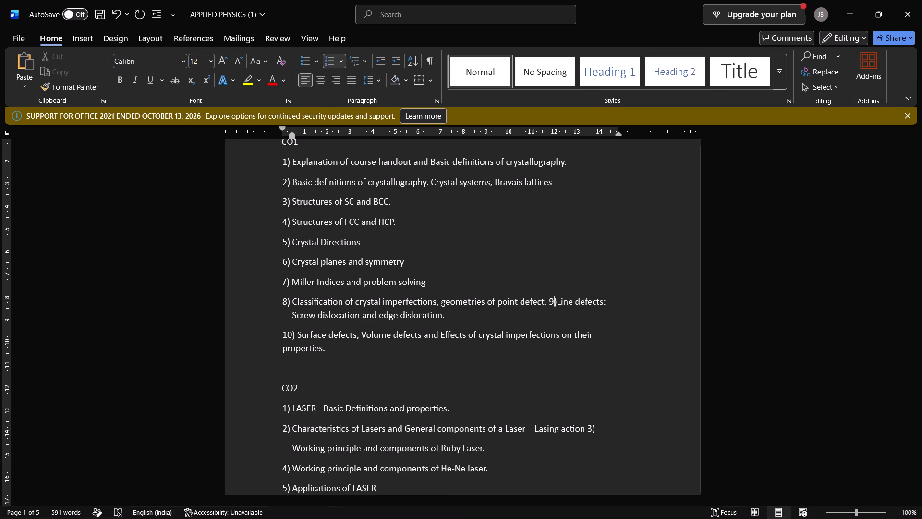
key("space")
key("Left")
key("space")
key("Right")
key("BackSpace")
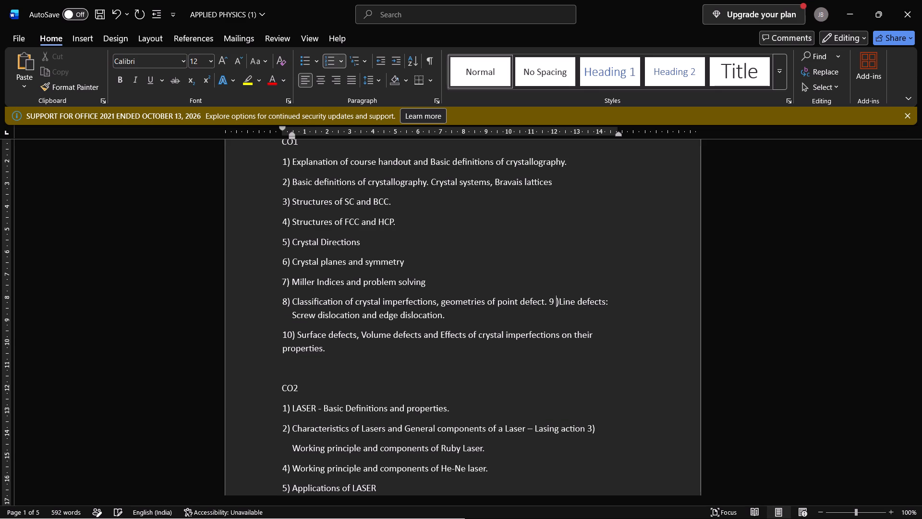
key("BackSpace")
key("Right")
key("space")
Split "Line defects: Screw dislocation and edge dislocation." into its own automatically numbered item 9, removing the duplicate typed "9)".
key("Left")
key("Left")
key("Left")
key("Return")
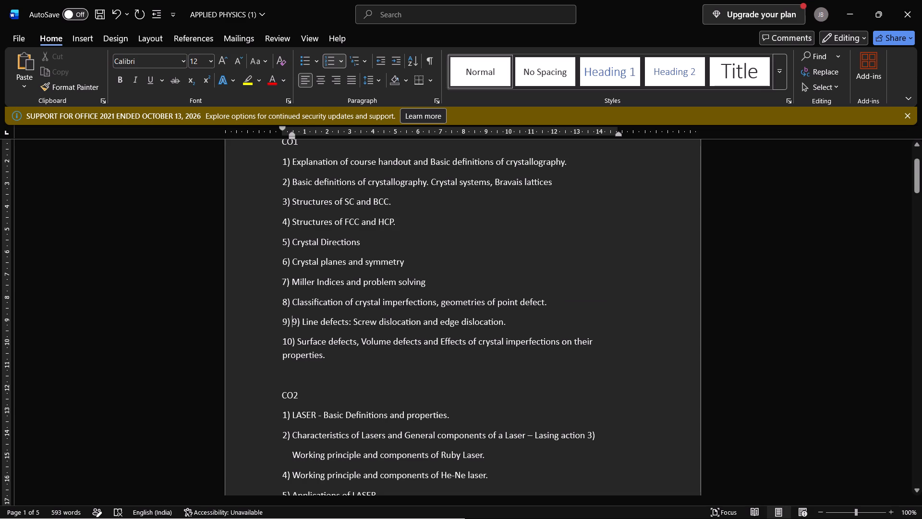
left_click(299, 324)
key("BackSpace")
key("BackSpace")
key("BackSpace")
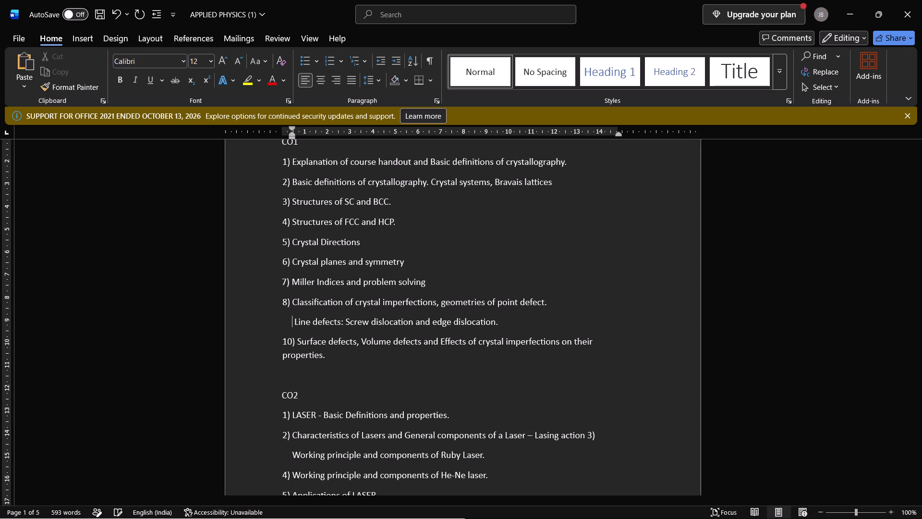
key("ctrl+z")
Restore the Word window to half the screen, beside the Chrome course handout.
scroll(287, 357, "down", 3)
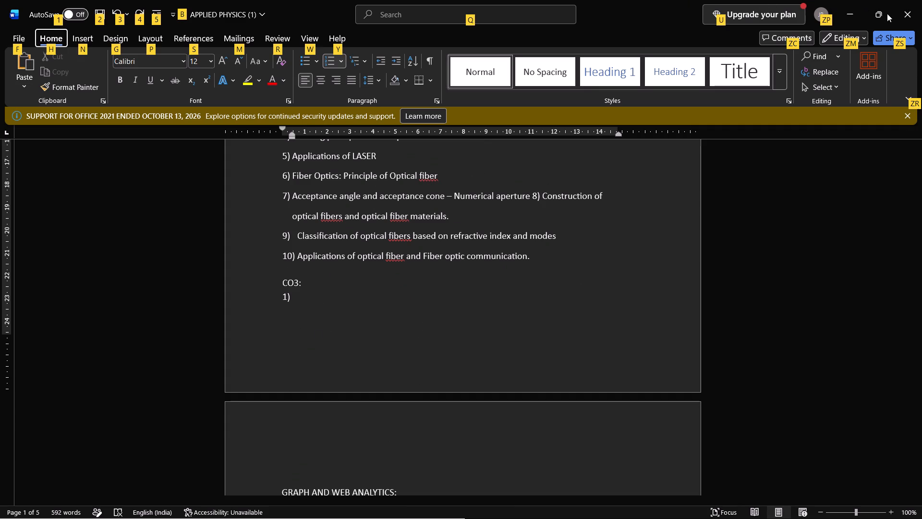
left_click(809, 40)
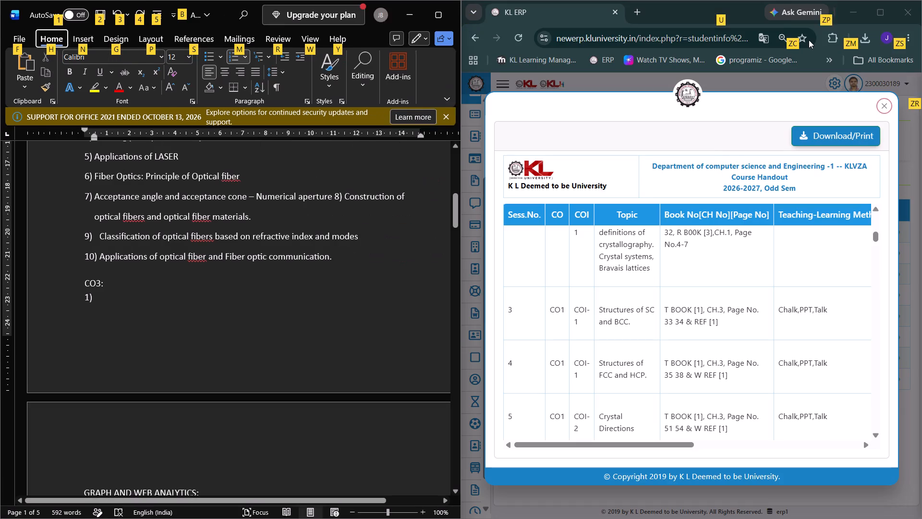
Compare the handout's remaining CO1 sessions and first CO2 sessions with the Applied Physics topics in the Word document.
scroll(612, 303, "down", 1)
scroll(306, 333, "up", 2)
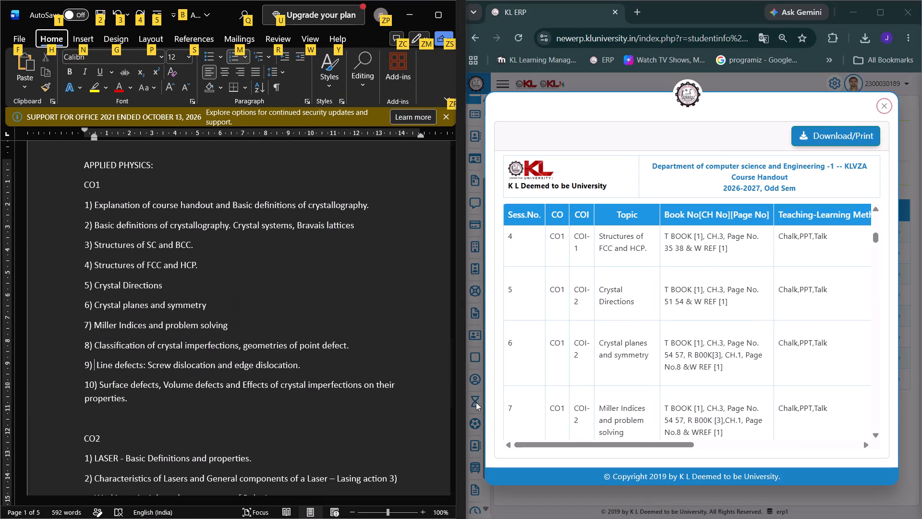
scroll(556, 400, "down", 1)
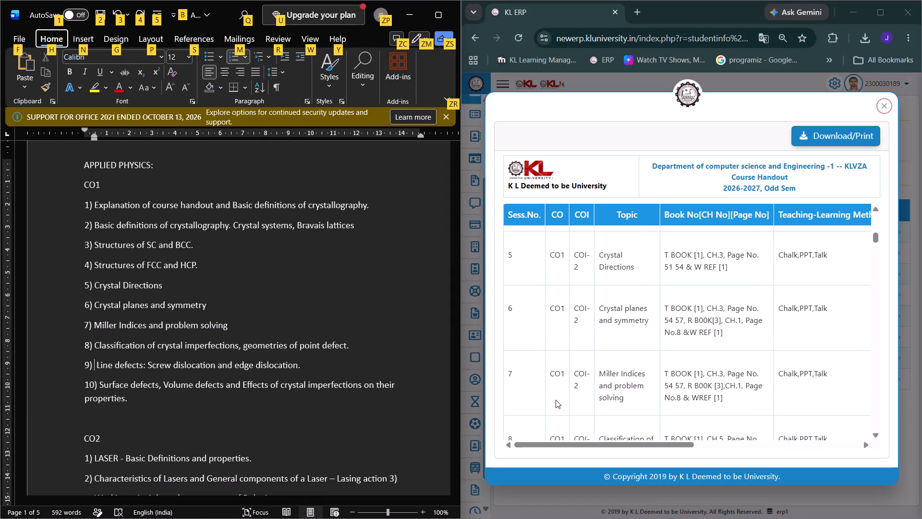
scroll(556, 400, "down", 1)
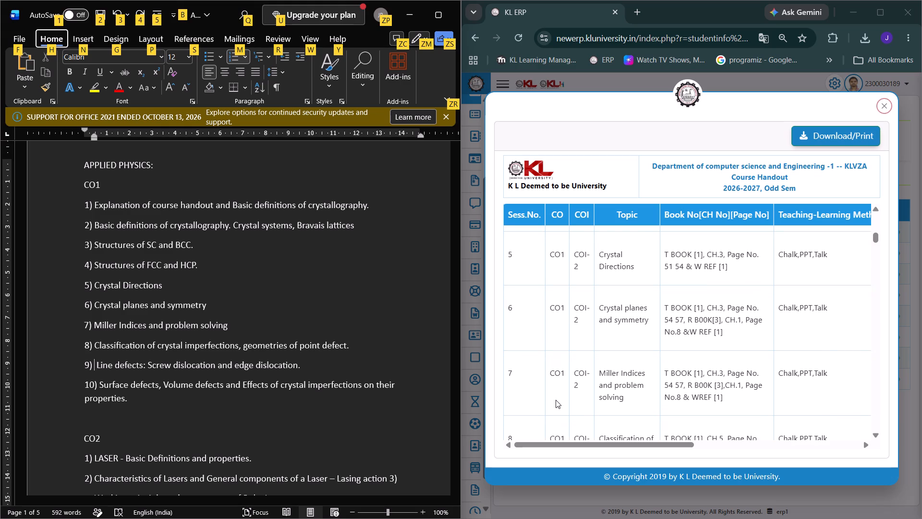
scroll(556, 400, "down", 1)
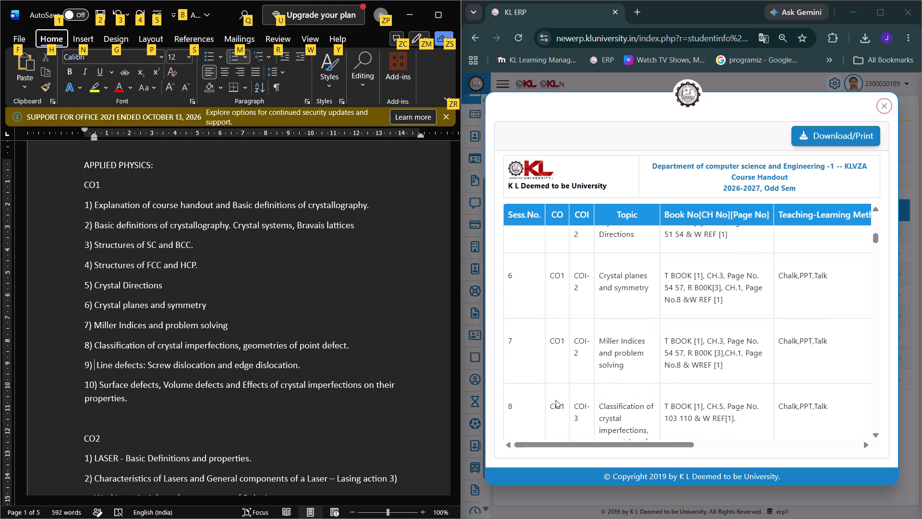
scroll(556, 400, "down", 1)
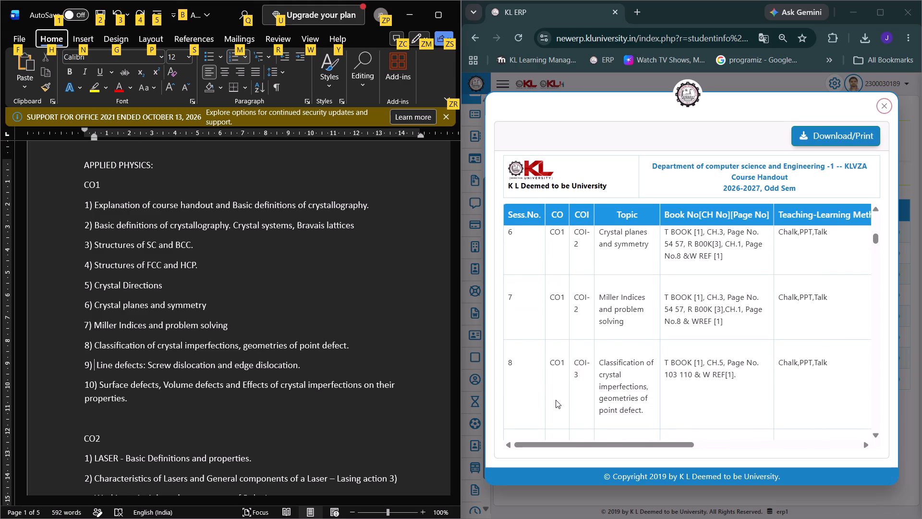
scroll(556, 400, "down", 1)
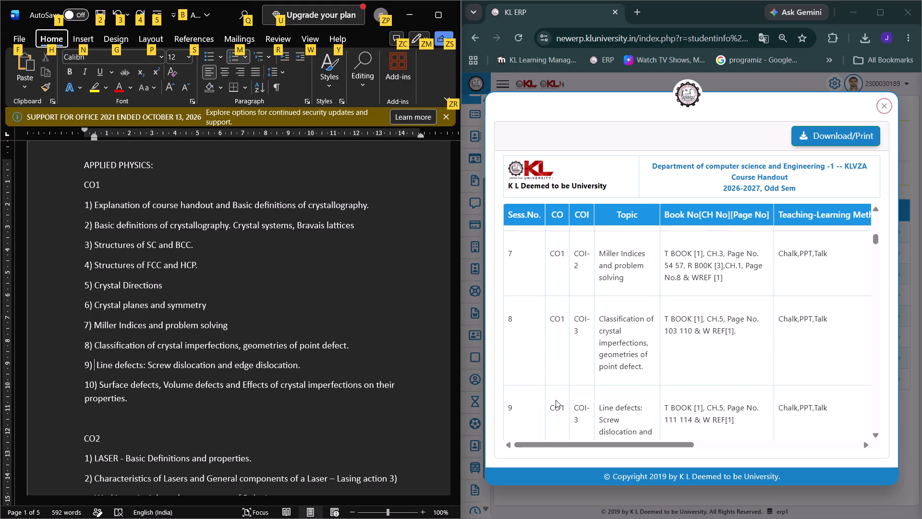
scroll(556, 400, "down", 2)
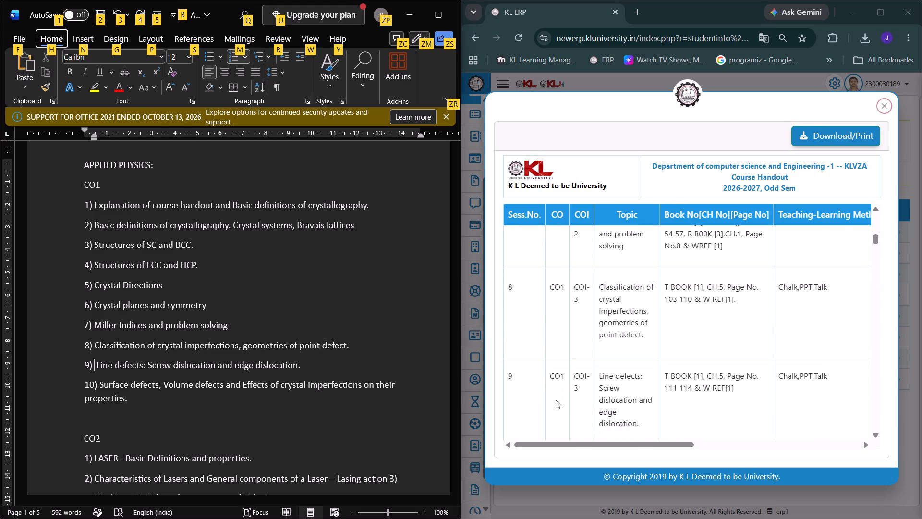
scroll(556, 400, "down", 1)
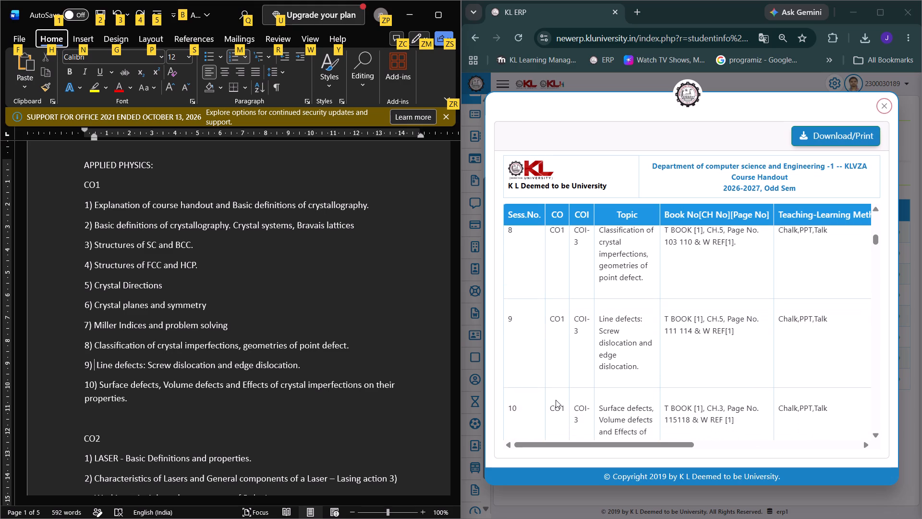
scroll(556, 400, "down", 6)
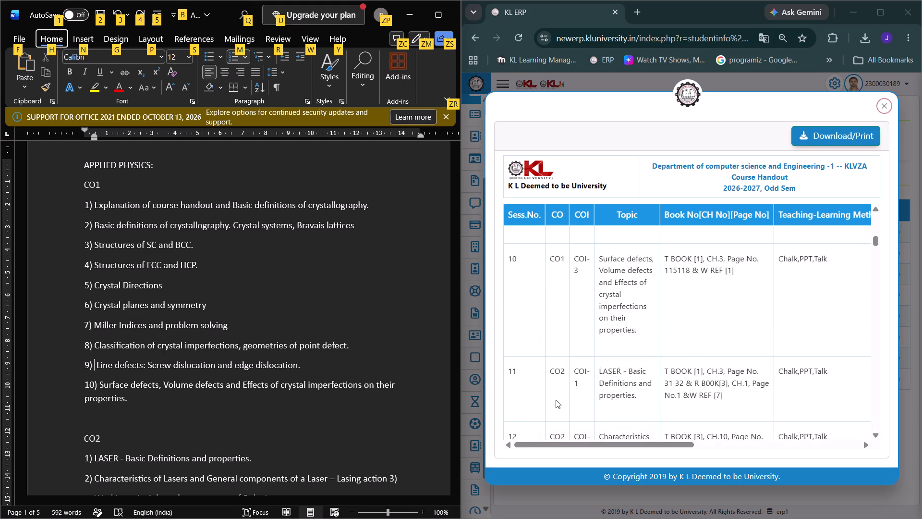
scroll(556, 400, "down", 1)
scroll(340, 388, "down", 2)
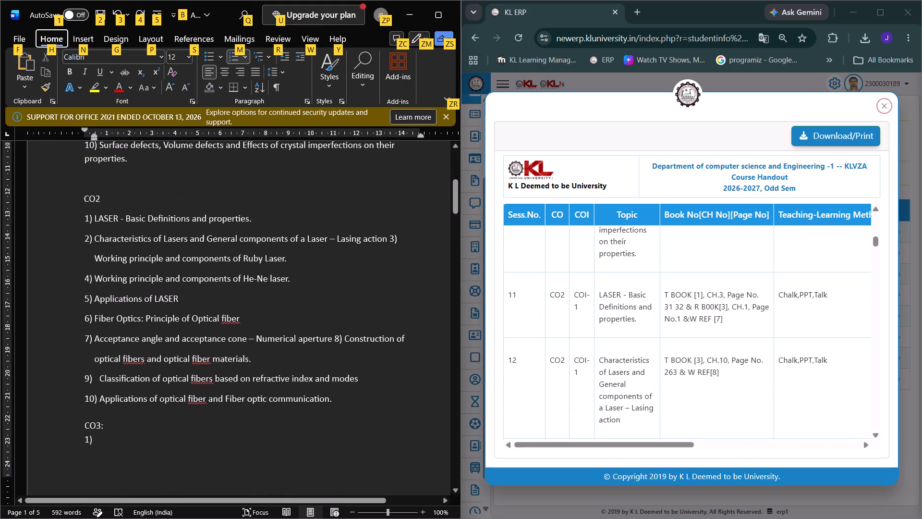
scroll(543, 383, "down", 1)
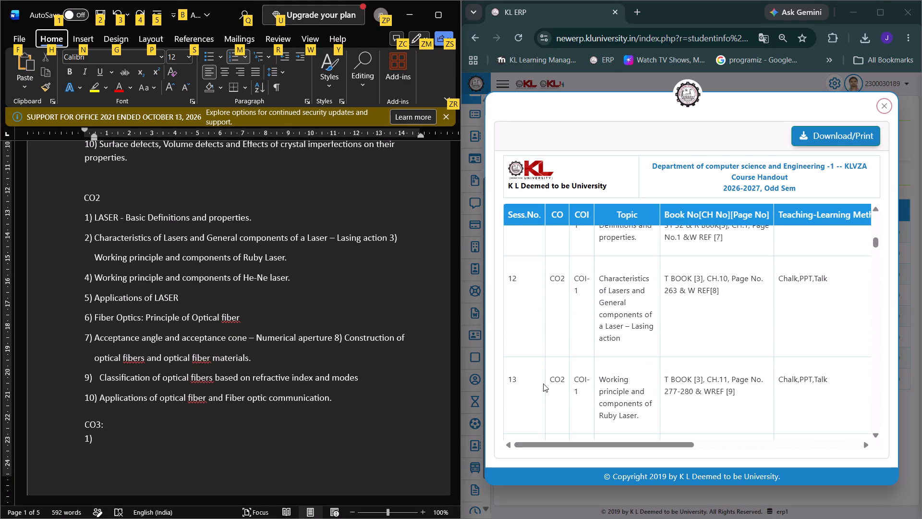
scroll(543, 383, "down", 2)
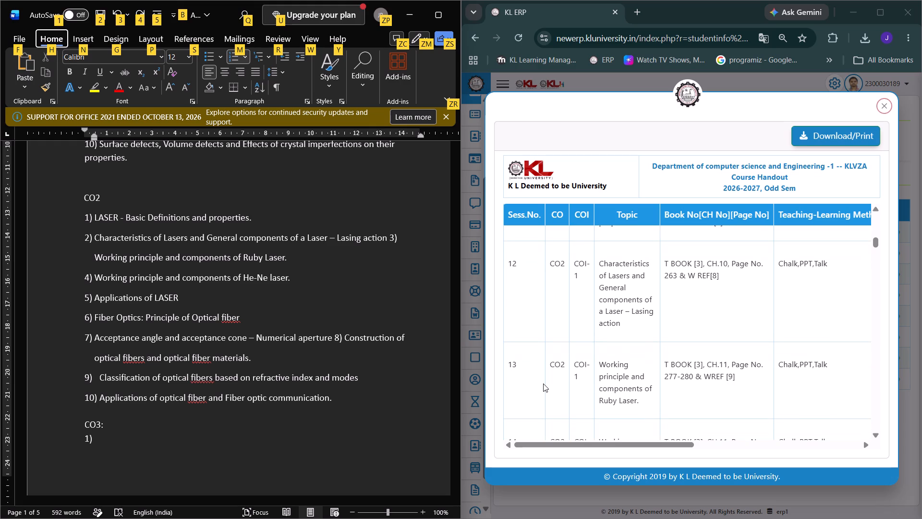
In the CO2 list, split "Working principle and components of Ruby Laser." into its own automatically numbered item 3, removing the typed number.
left_click(391, 237)
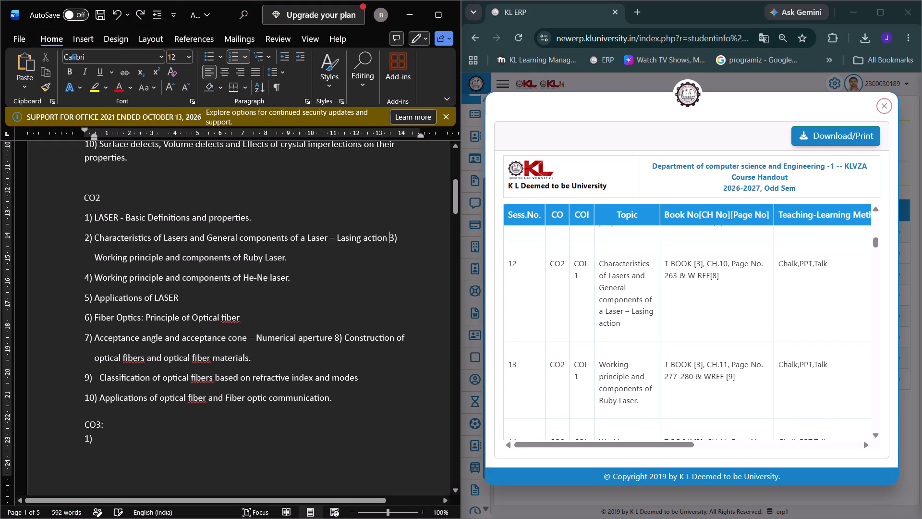
key("Return")
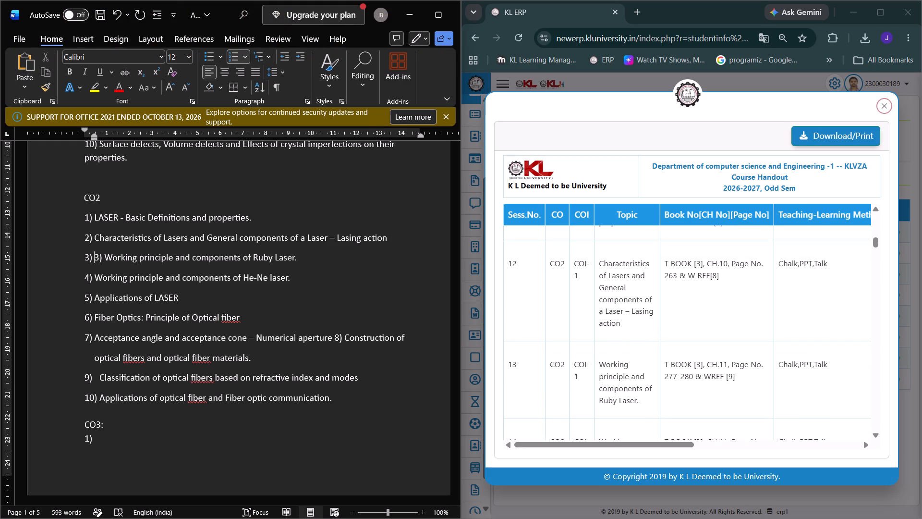
key("Right")
key("Right")
key("BackSpace")
key("BackSpace")
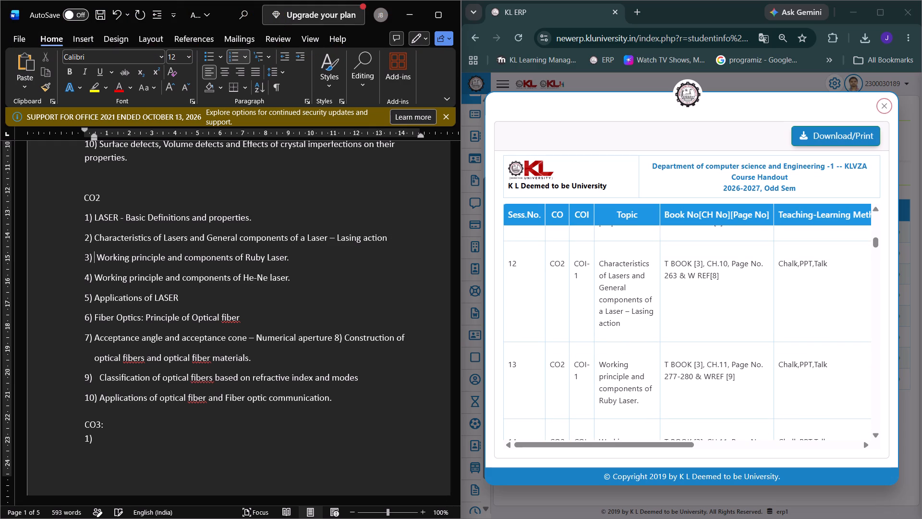
key("Right")
key("BackSpace")
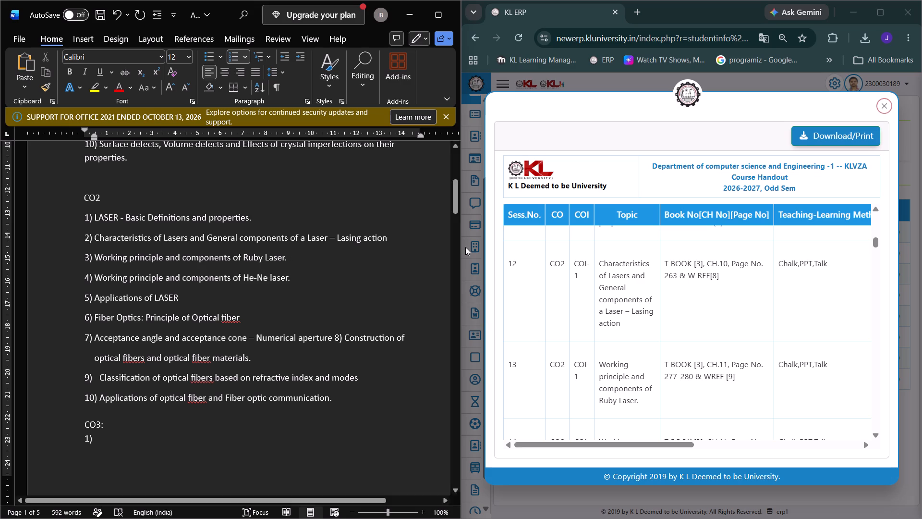
Check CO2 against the handout through session 17, and split "Construction of optical fibers and optical fiber materials." into automatically numbered item 8 without its typed number.
scroll(588, 381, "down", 2)
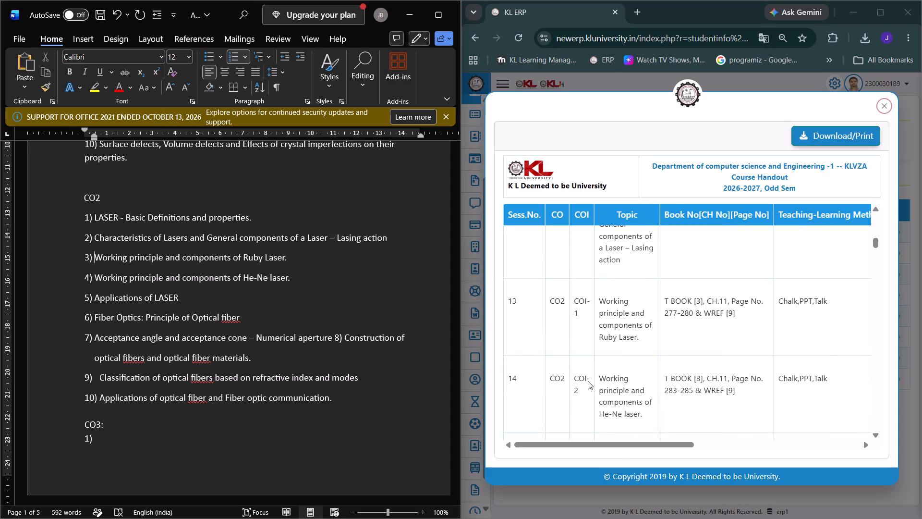
scroll(588, 381, "down", 2)
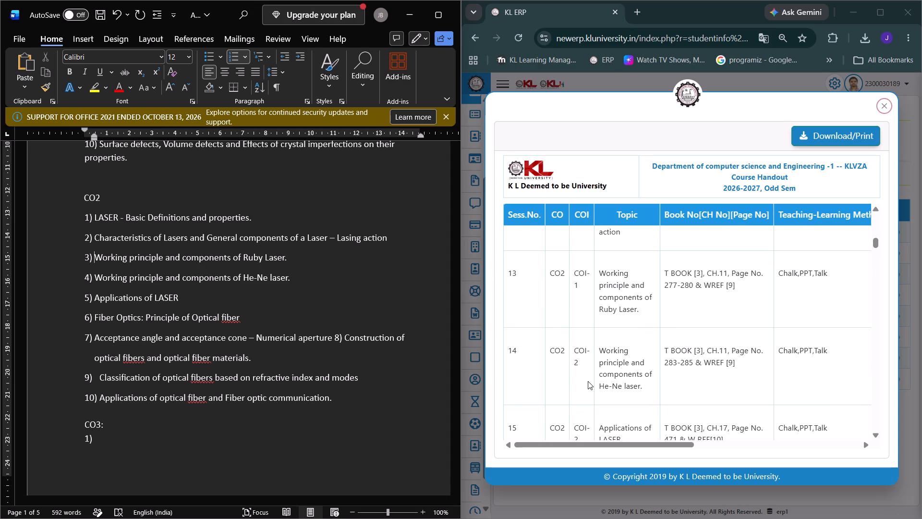
scroll(588, 381, "down", 2)
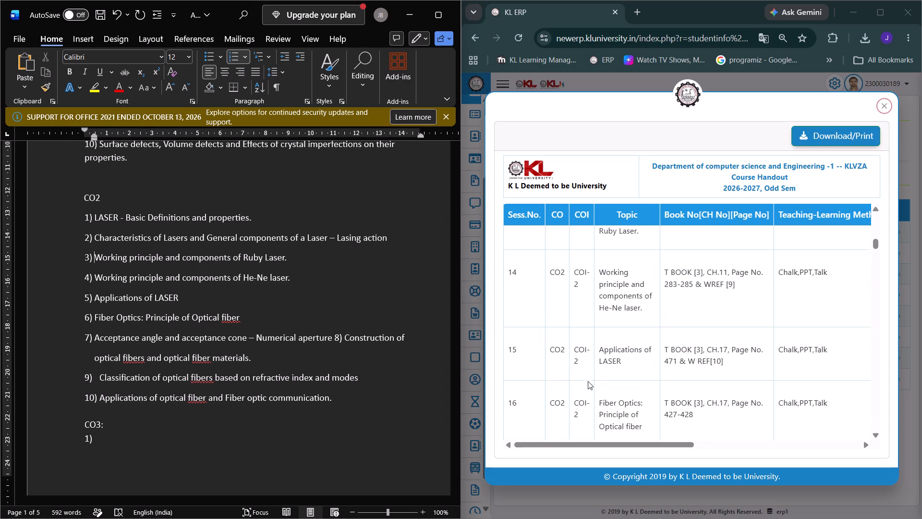
scroll(588, 381, "down", 2)
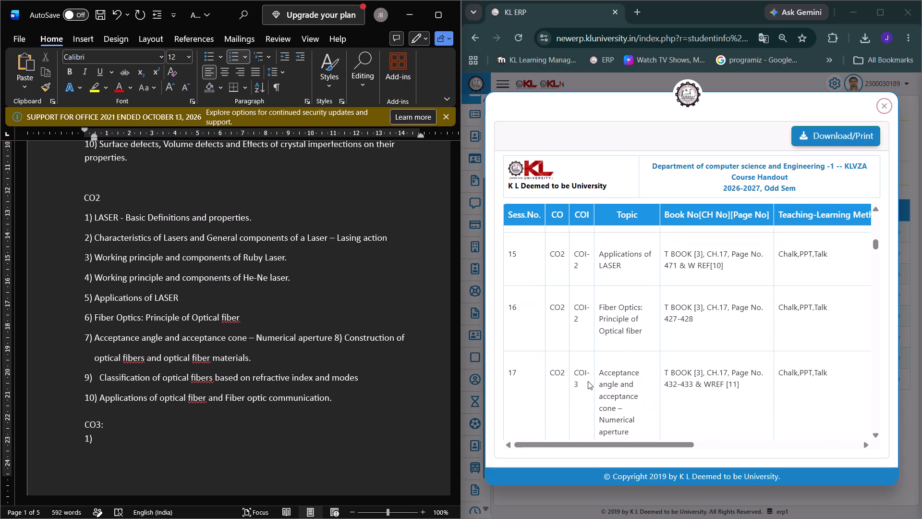
scroll(588, 381, "down", 2)
left_click(335, 334)
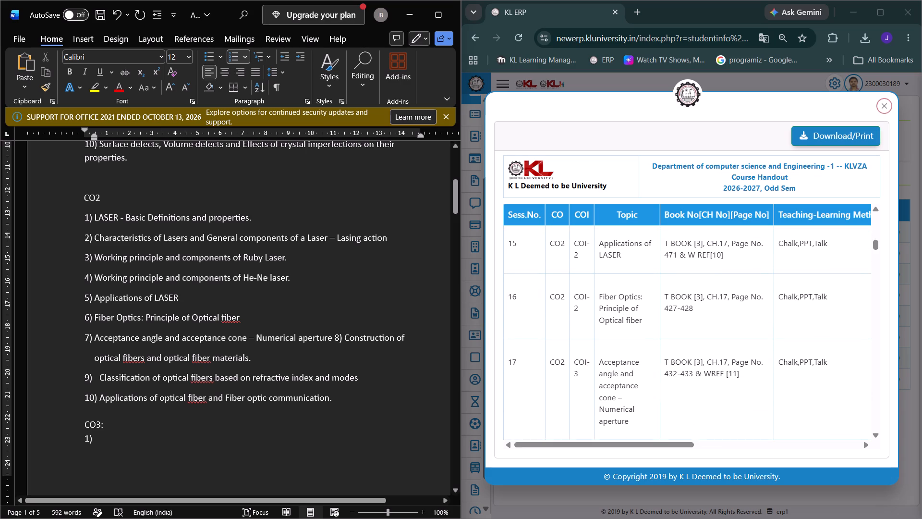
key("Return")
key("Right")
key("Right")
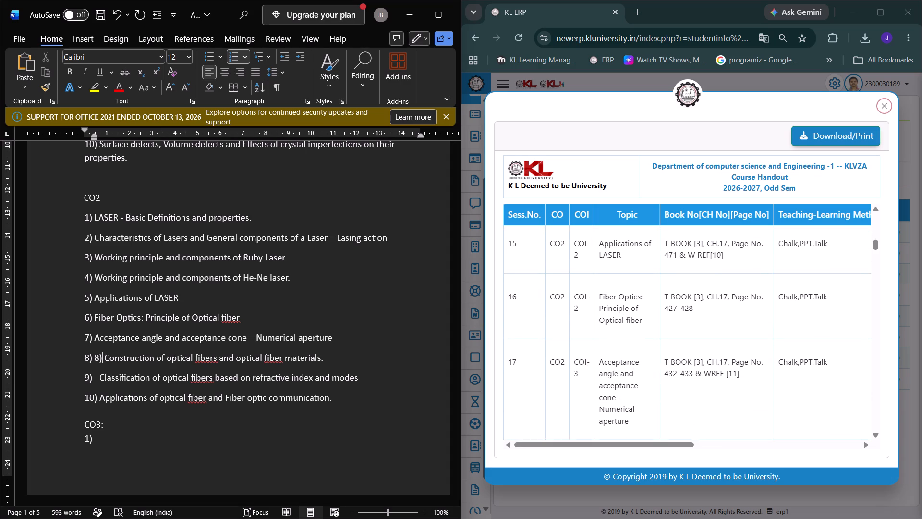
key("BackSpace")
key("BackSpace")
key("Right")
key("BackSpace")
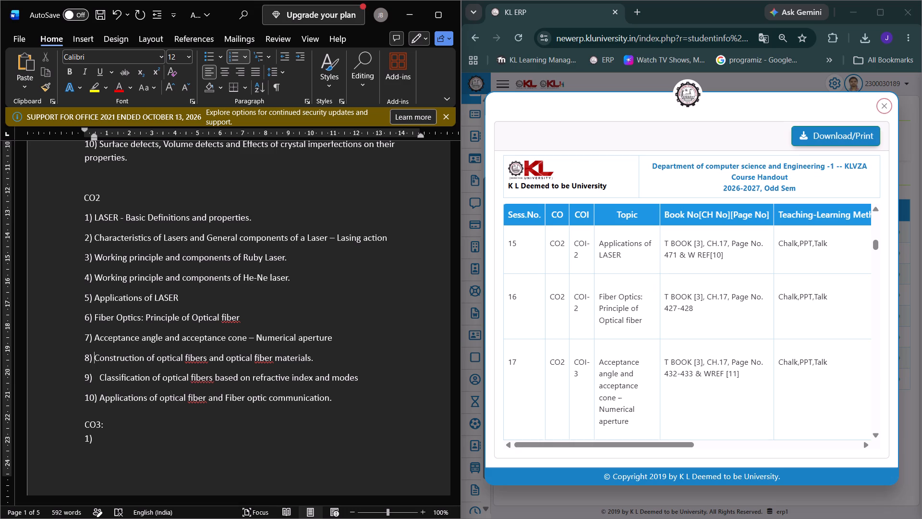
Check the last CO2 sessions, 18 to 20, in the handout against the Word list and look over the first CO3 sessions.
scroll(640, 314, "down", 5)
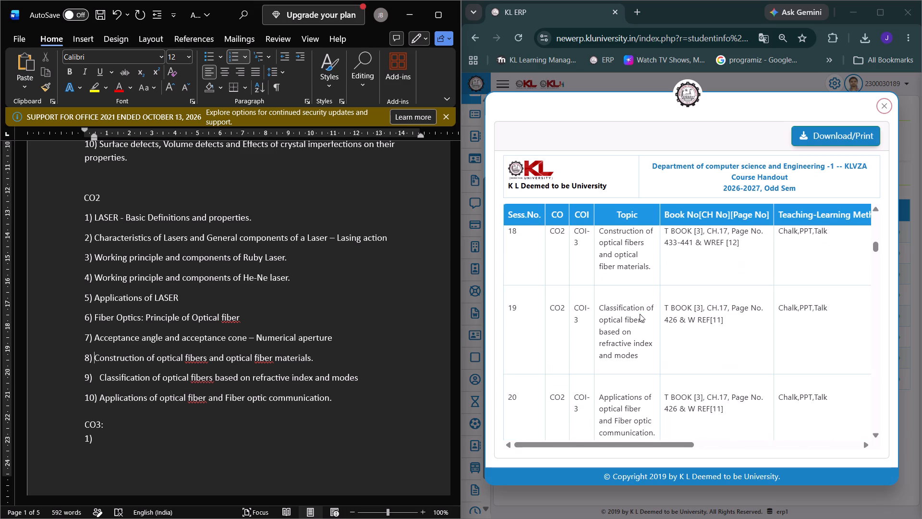
scroll(640, 314, "down", 1)
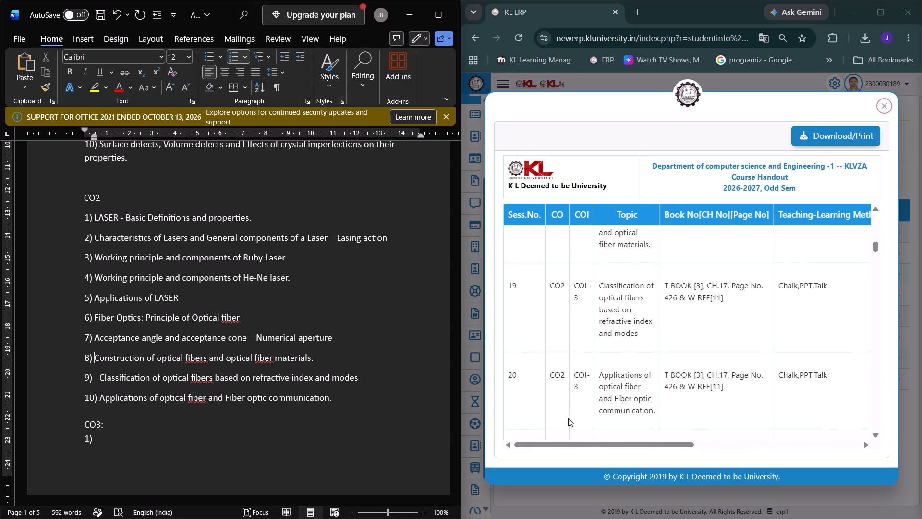
scroll(568, 418, "down", 5)
scroll(568, 418, "up", 1)
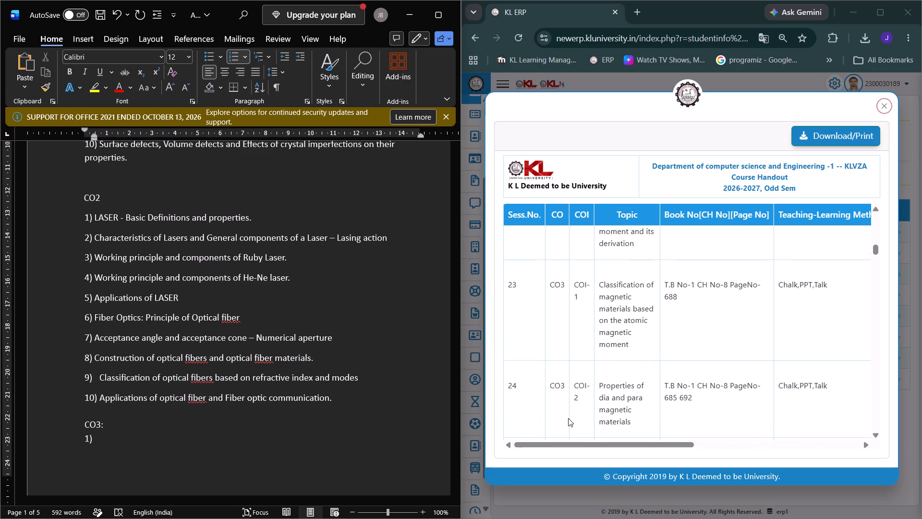
scroll(568, 418, "up", 5)
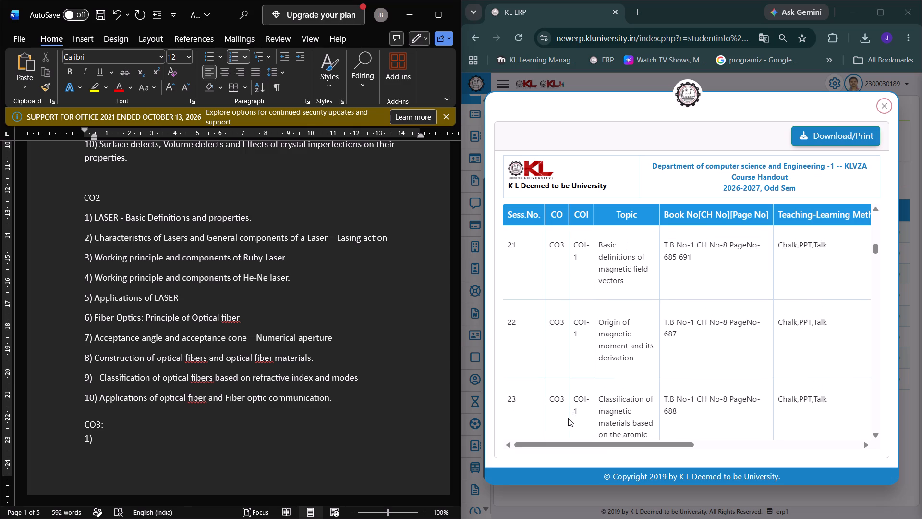
scroll(568, 418, "up", 2)
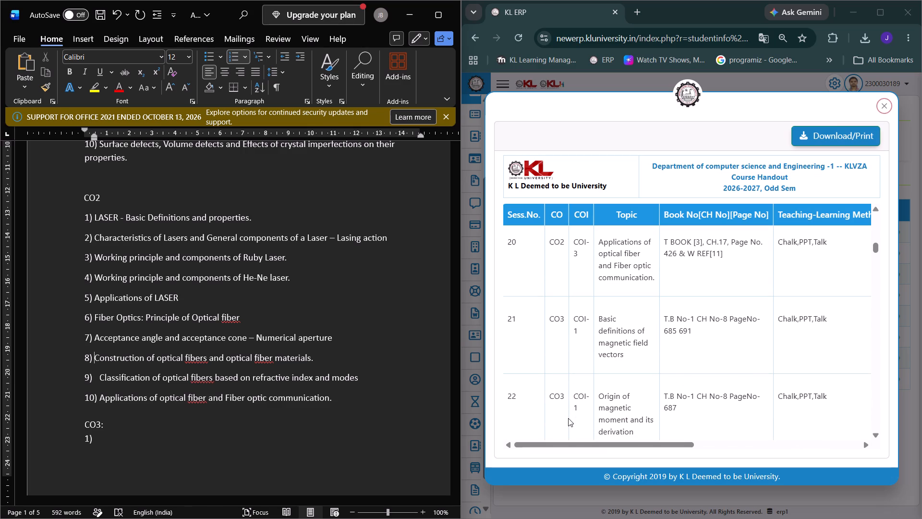
In the CO2 list, make "Classification of optical fibers based on refractive index and modes" automatically numbered item 9, without a typed number or extra leading space.
left_click(99, 378)
key("BackSpace")
key("BackSpace")
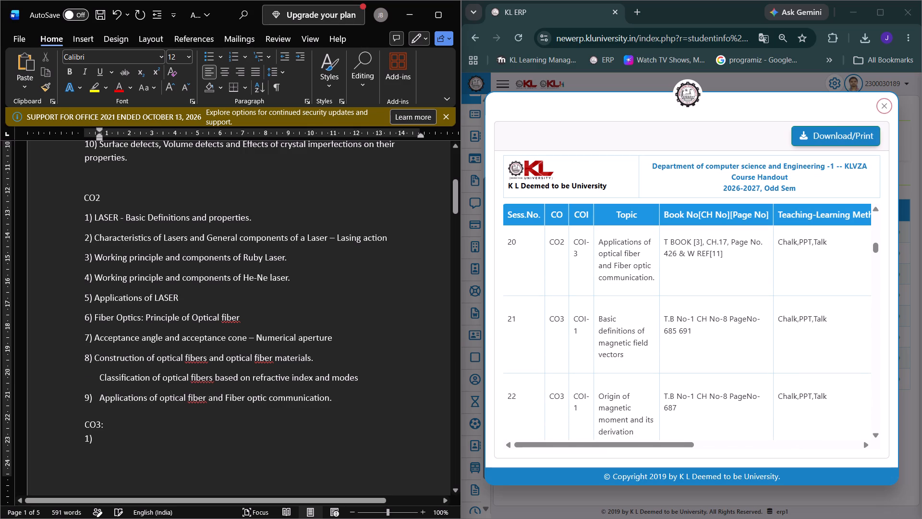
key("BackSpace")
key("BackSpace")
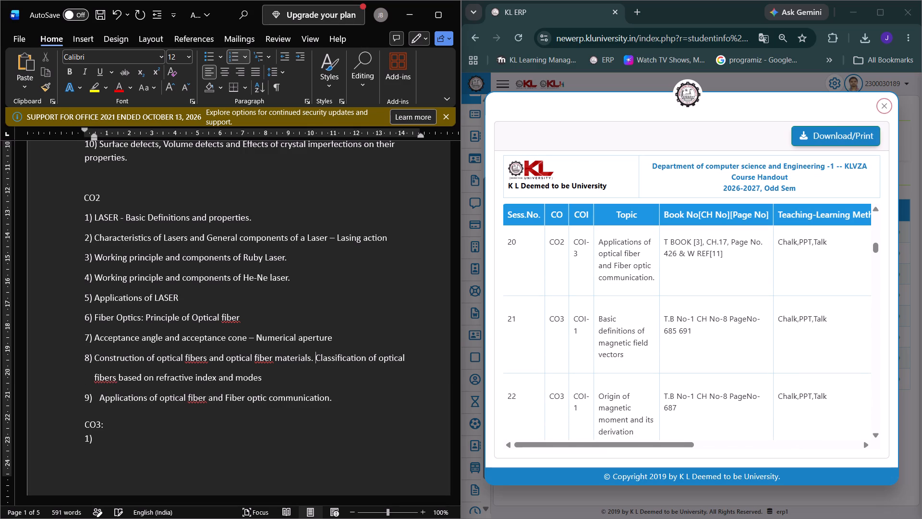
type("9)")
key("space")
key("Left")
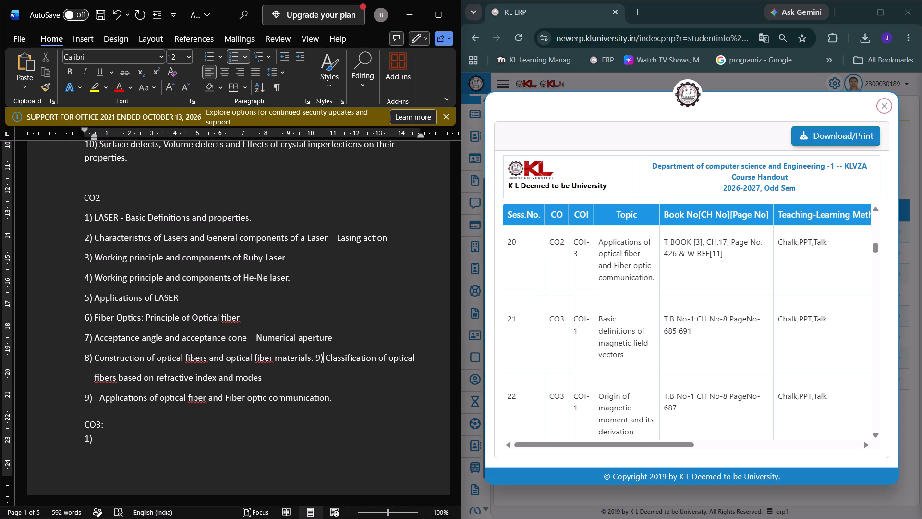
key("Left")
key("Left")
key("Return")
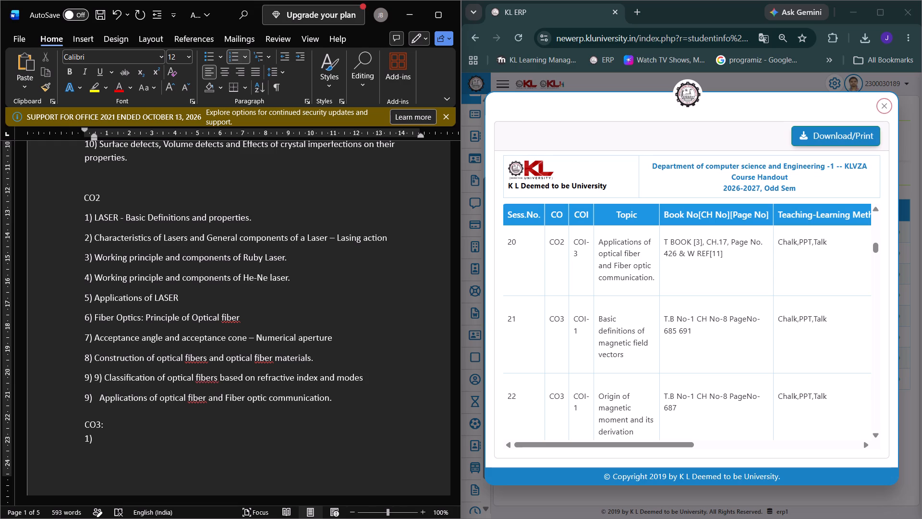
key("Right")
key("Right")
key("BackSpace")
key("BackSpace")
key("BackSpace")
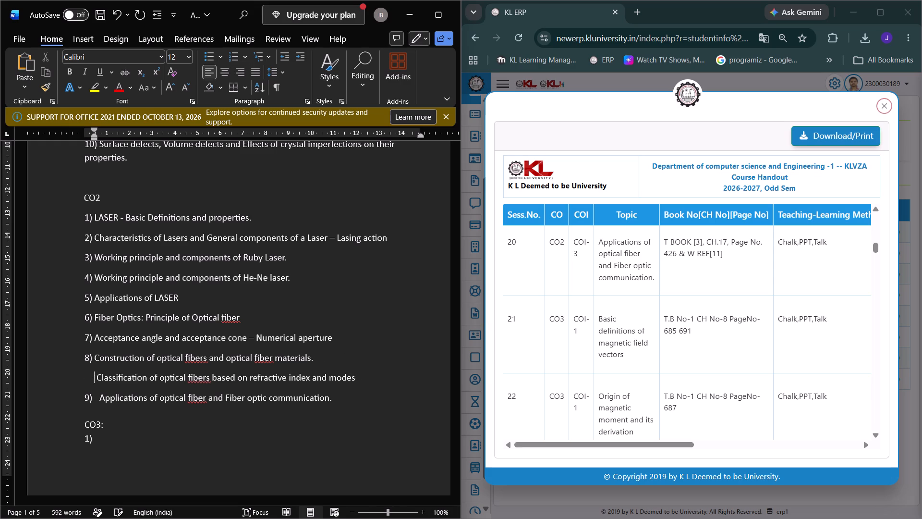
key("ctrl+z")
key("Right")
key("BackSpace")
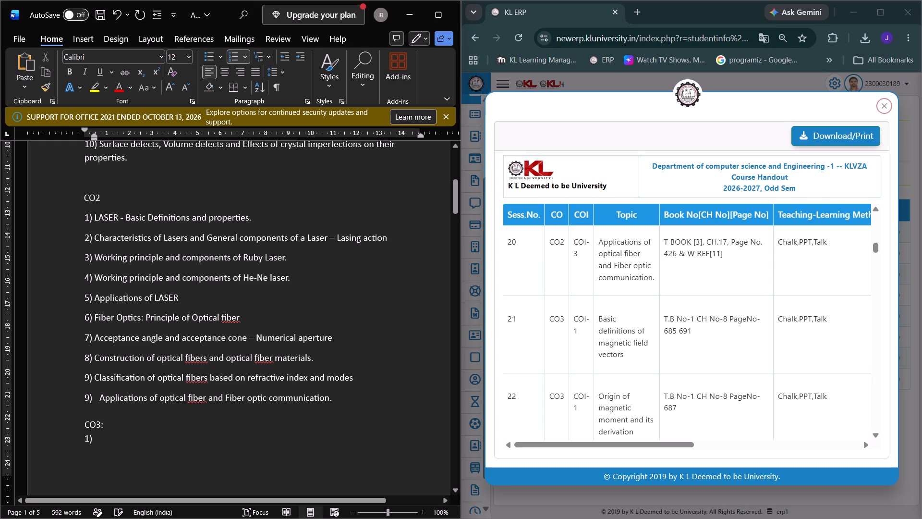
Remove the numbering from "Applications of optical fiber and Fiber optic communication." and join it to the end of CO2 item 9.
left_click(98, 401)
key("BackSpace")
key("BackSpace")
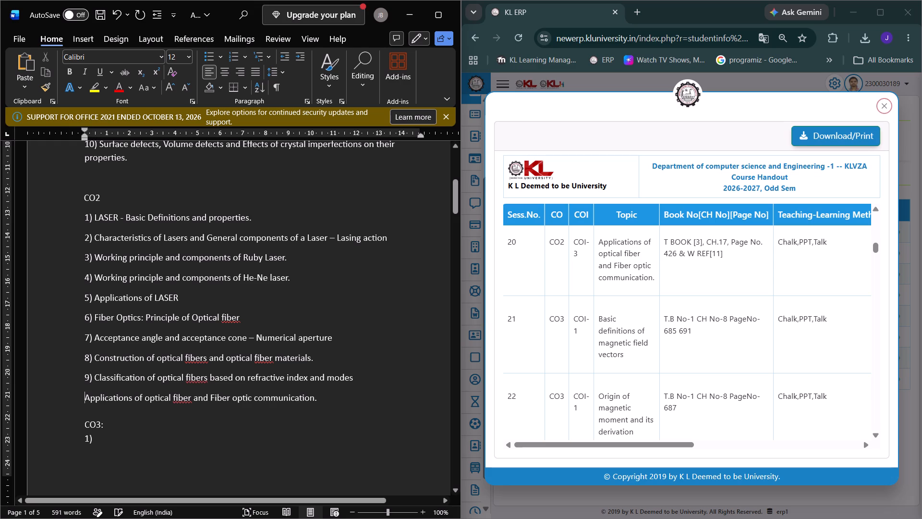
key("BackSpace")
key("BackSpace")
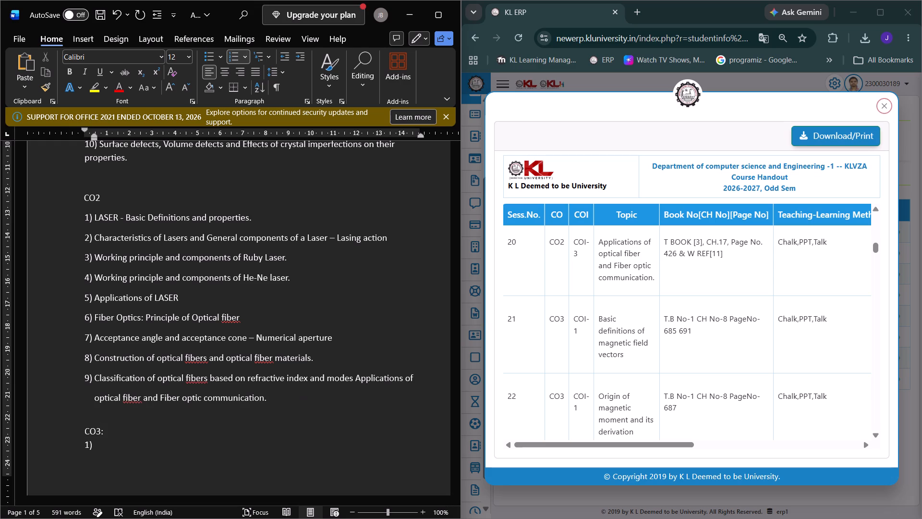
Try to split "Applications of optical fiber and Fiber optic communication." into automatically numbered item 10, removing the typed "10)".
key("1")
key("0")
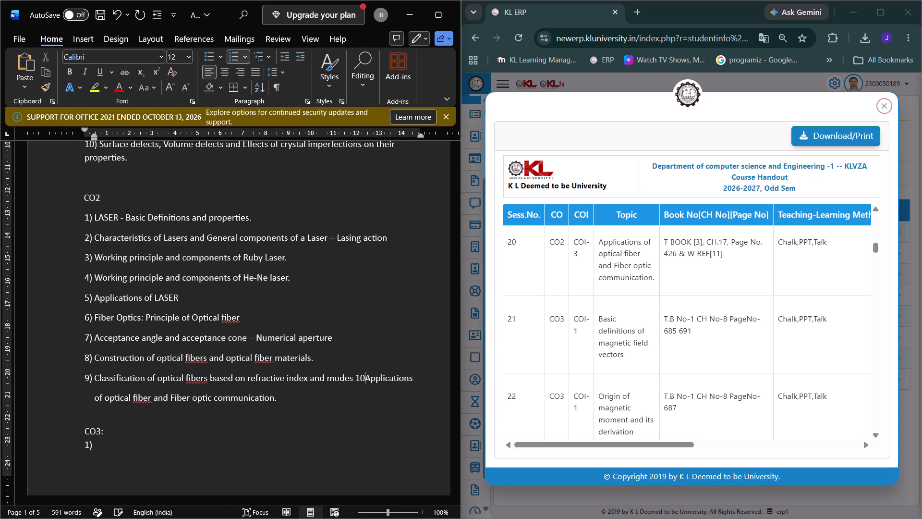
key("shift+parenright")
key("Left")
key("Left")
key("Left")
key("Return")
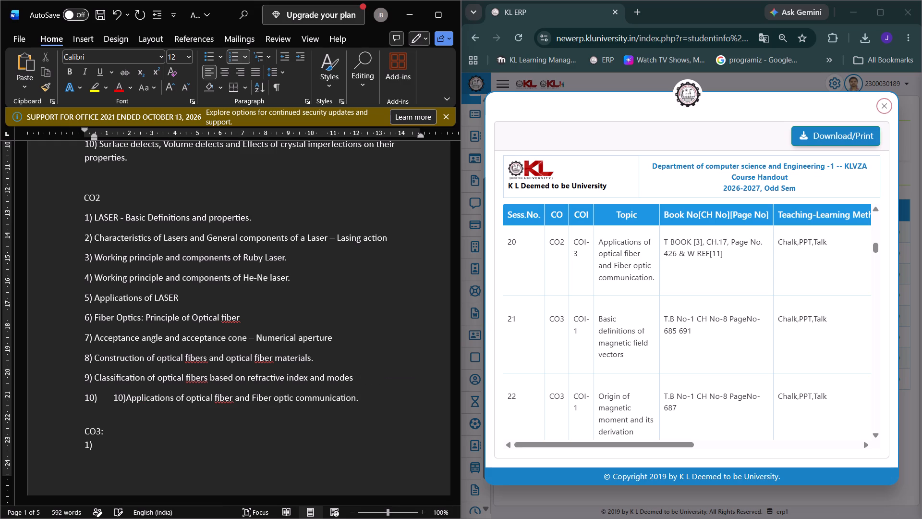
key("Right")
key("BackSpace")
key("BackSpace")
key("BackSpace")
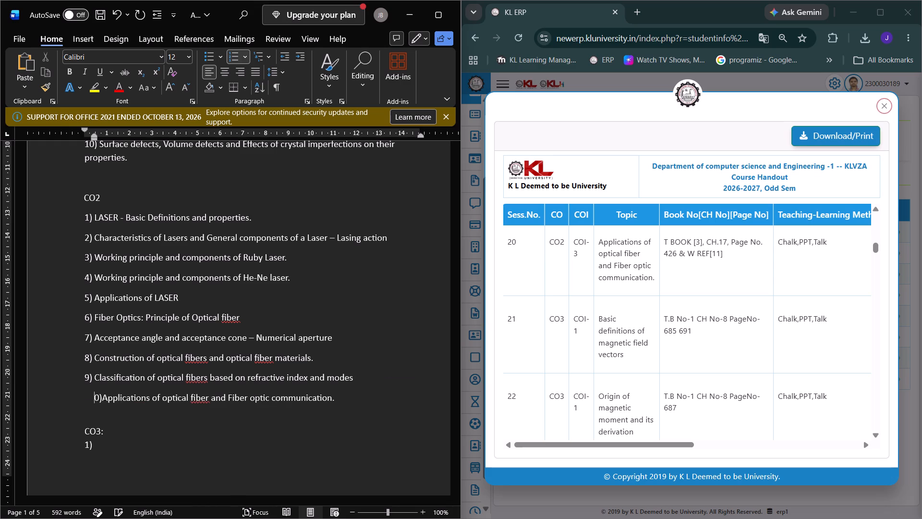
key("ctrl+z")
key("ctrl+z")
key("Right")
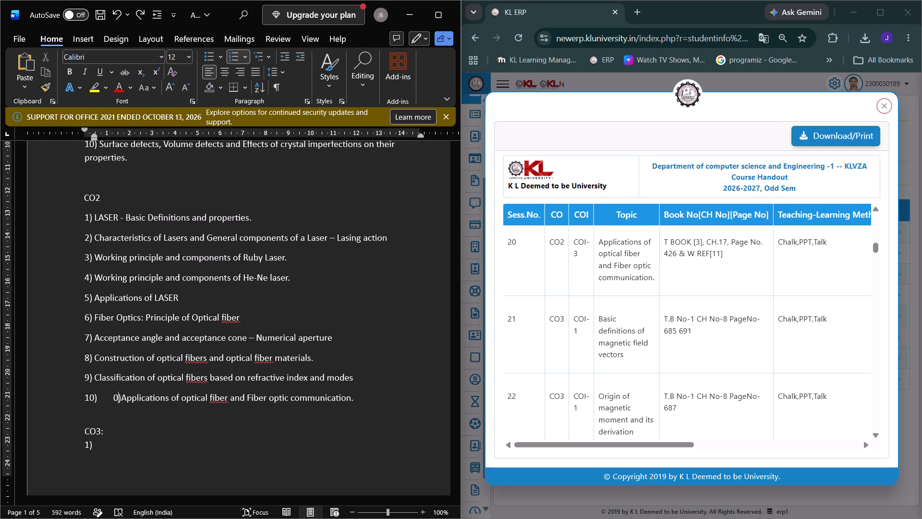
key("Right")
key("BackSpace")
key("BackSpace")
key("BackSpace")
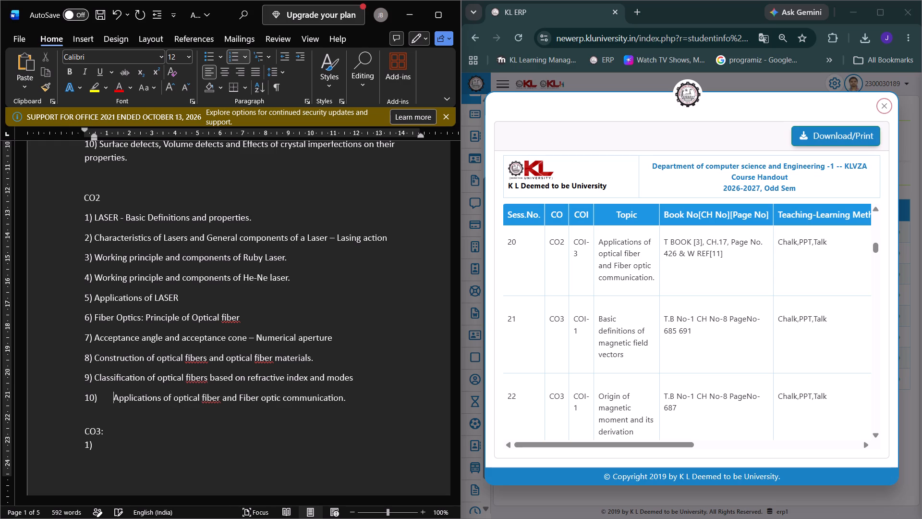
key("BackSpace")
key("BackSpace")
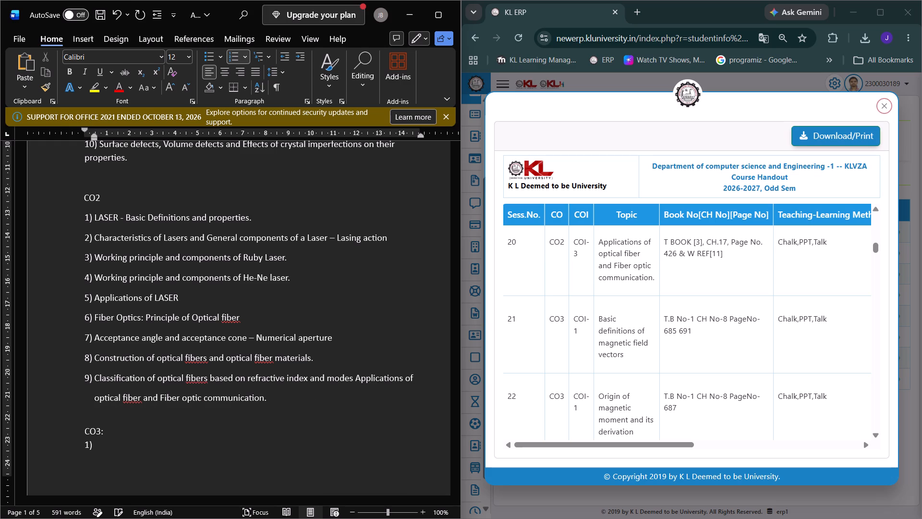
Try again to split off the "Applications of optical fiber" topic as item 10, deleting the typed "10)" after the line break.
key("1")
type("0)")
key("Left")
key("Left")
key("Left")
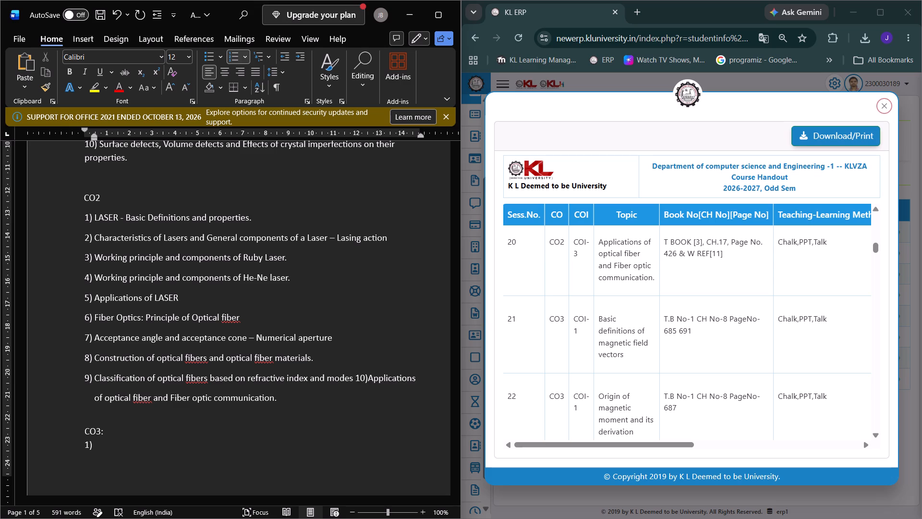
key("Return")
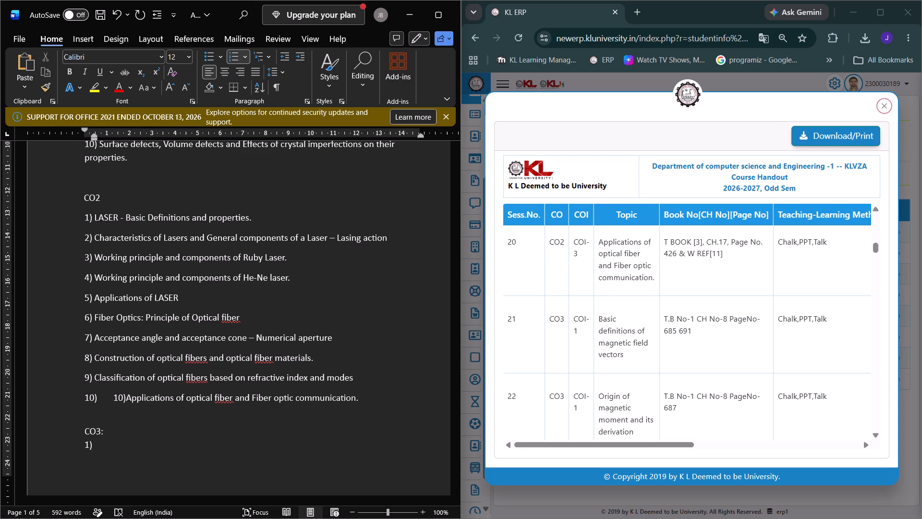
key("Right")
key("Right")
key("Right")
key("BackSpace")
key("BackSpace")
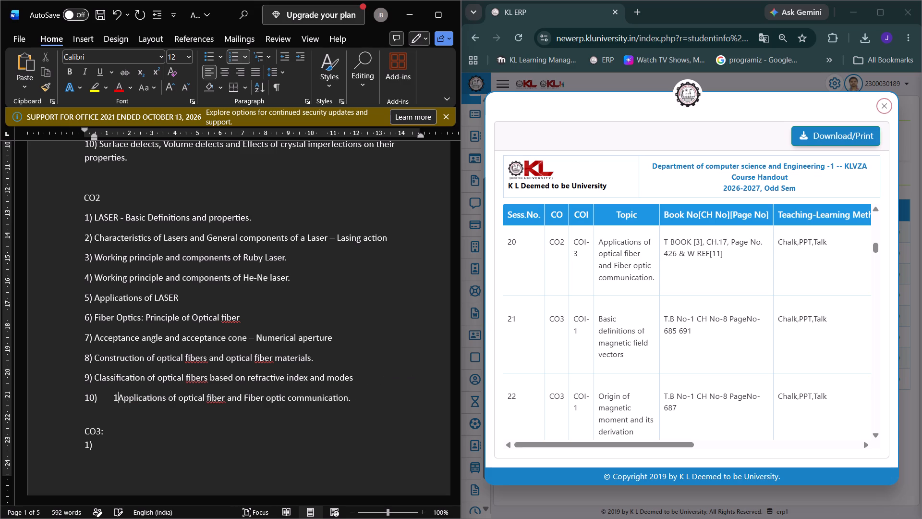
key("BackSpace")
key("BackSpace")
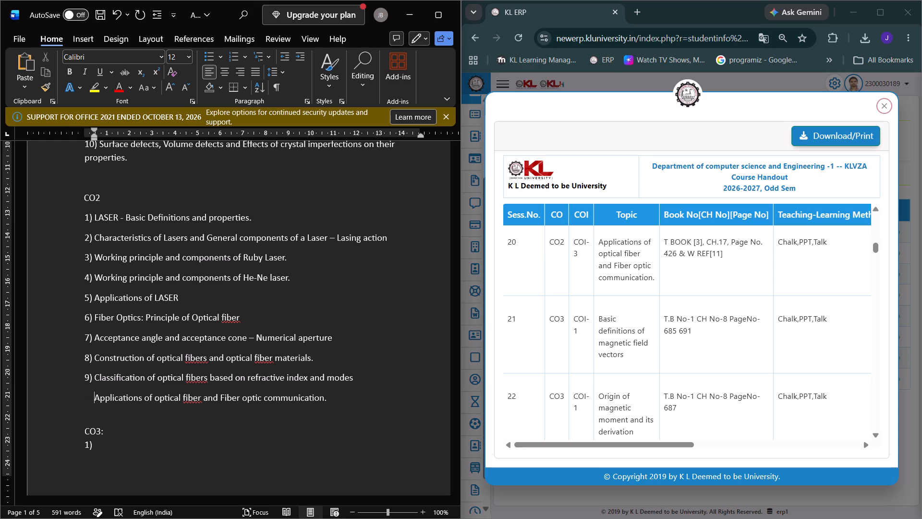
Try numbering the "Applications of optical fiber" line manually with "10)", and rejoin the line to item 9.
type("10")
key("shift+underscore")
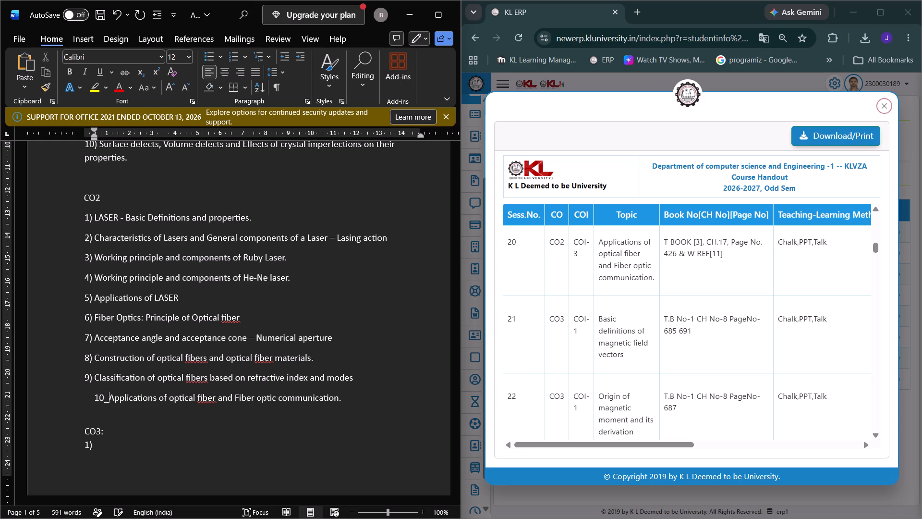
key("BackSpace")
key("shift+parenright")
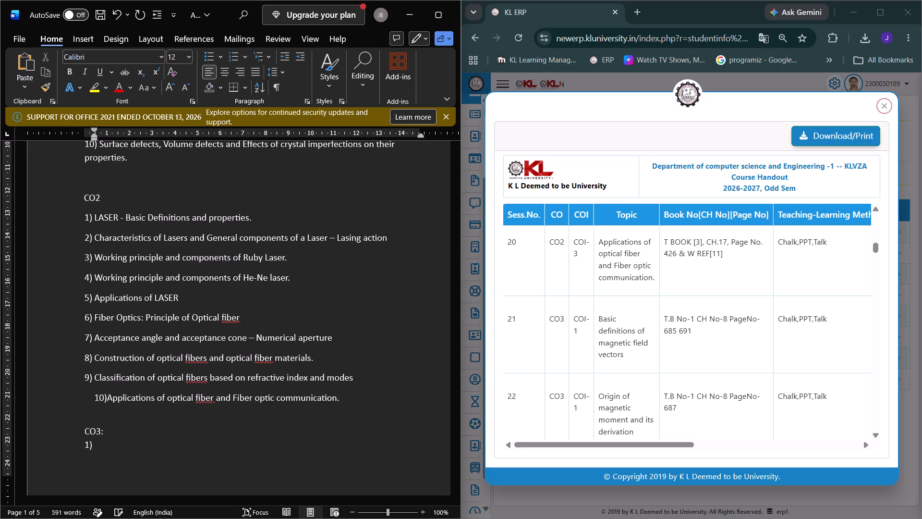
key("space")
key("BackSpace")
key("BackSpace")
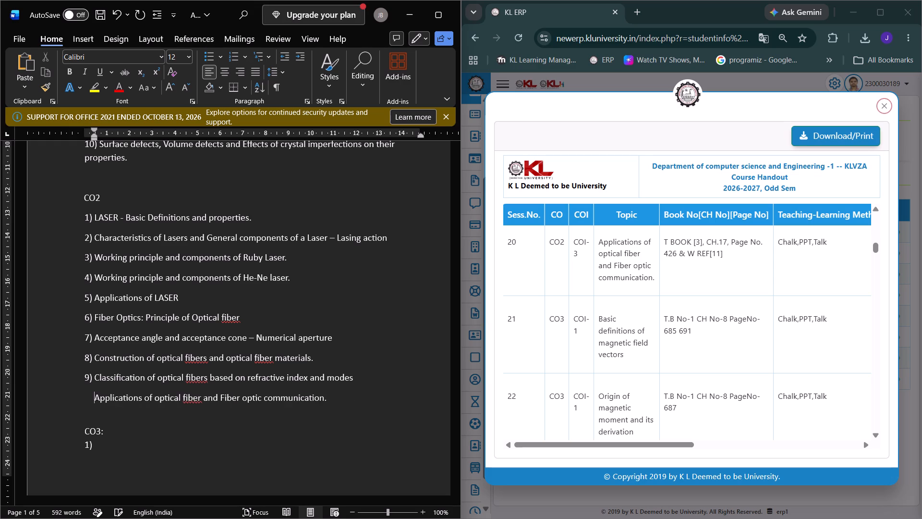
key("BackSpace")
Put "10) " before "Applications of optical fiber and Fiber optic communication." and move it to its own CO2 line without the automatic number.
type("10")
key("shift+parenright")
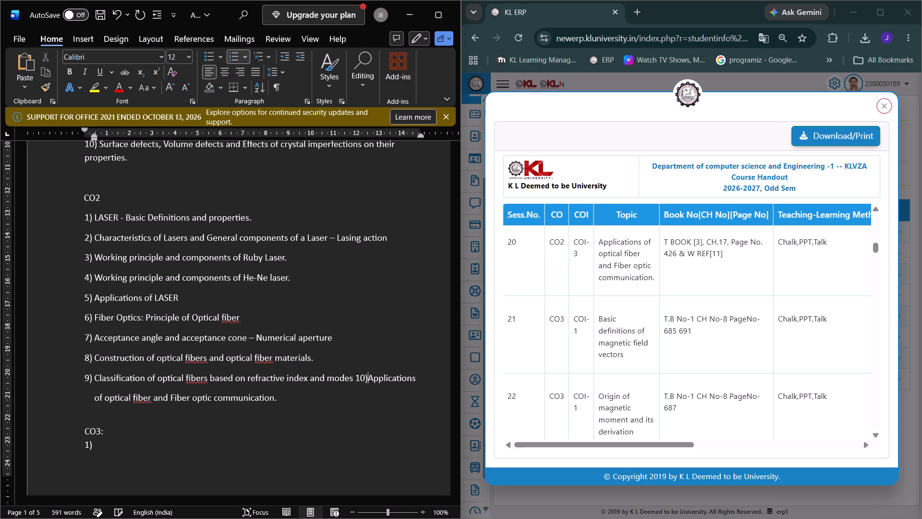
key("space")
key("Return")
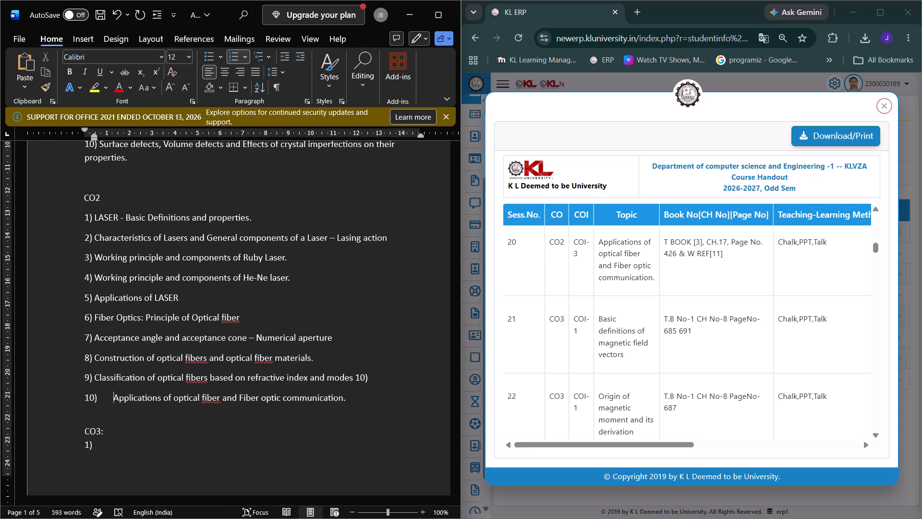
key("BackSpace")
key("BackSpace")
key("BackSpace")
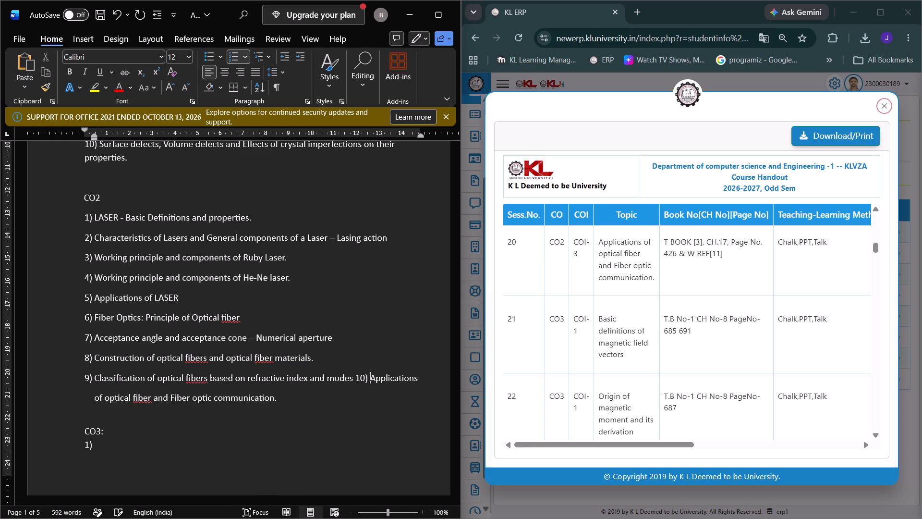
key("Left")
key("Left")
key("Left")
key("Left")
key("Return")
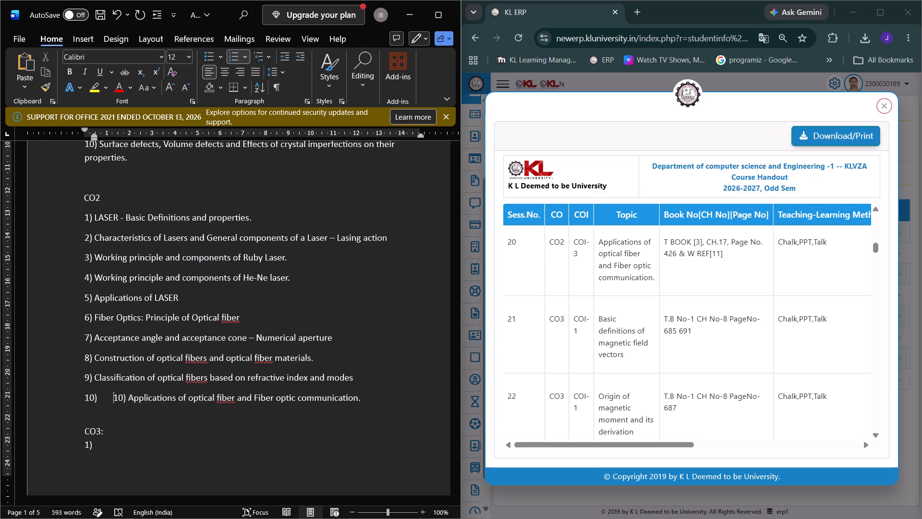
key("BackSpace")
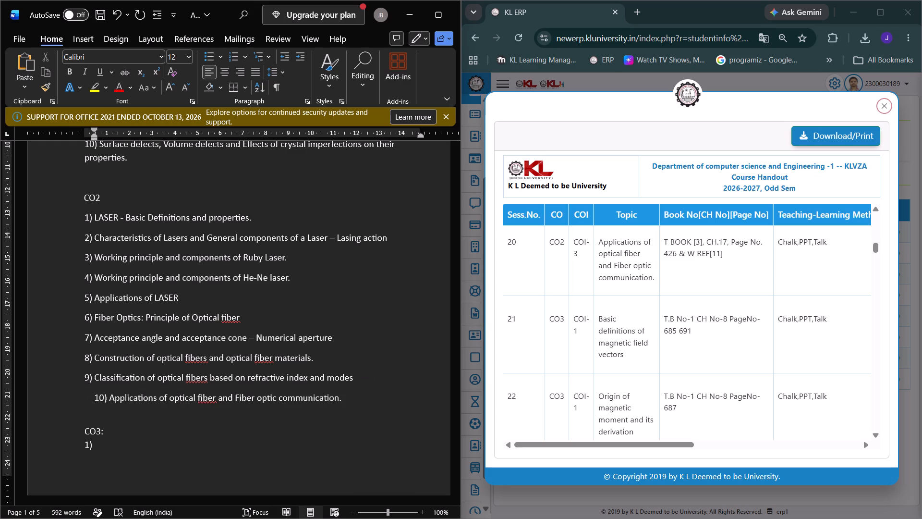
Remove the indent from the CO2 line "10) Applications of optical fiber and Fiber optic communication." so it aligns with the other items.
key("Left")
key("Right")
key("BackSpace")
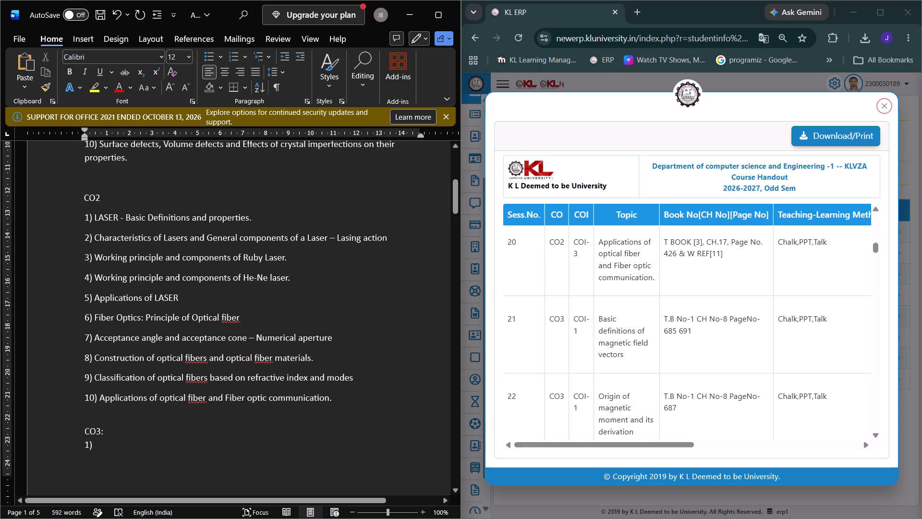
Replace the "1)" under CO3 with the session 21 topic "Basic definitions of magnetic field vectors" copied from the course handout.
scroll(118, 421, "right", 1)
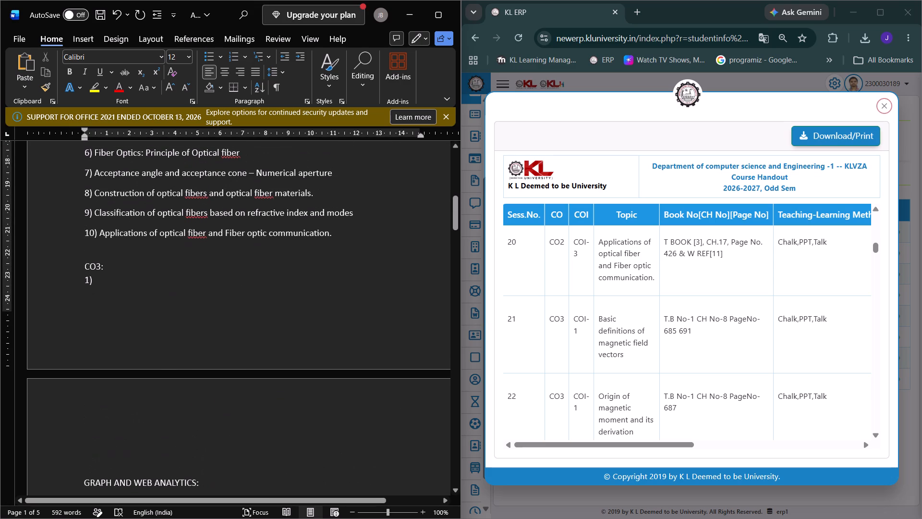
left_click(109, 283)
key("space")
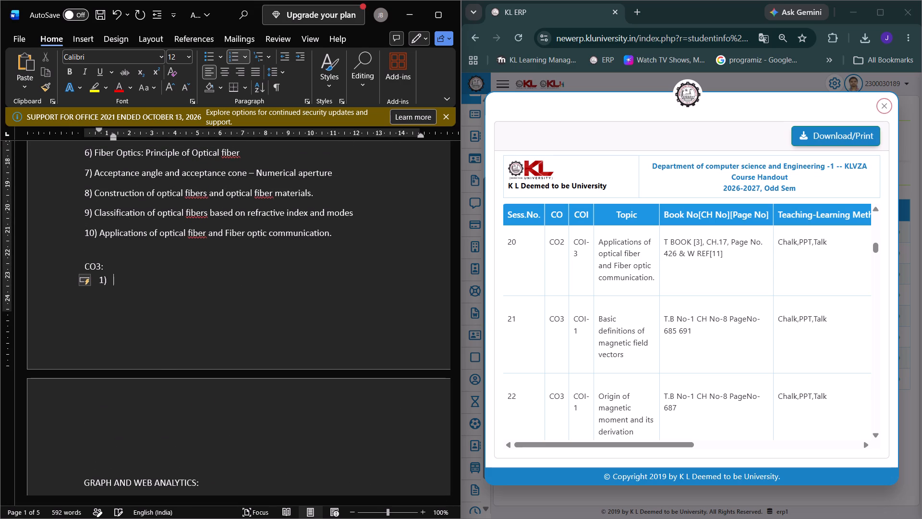
key("BackSpace")
key("BackSpace")
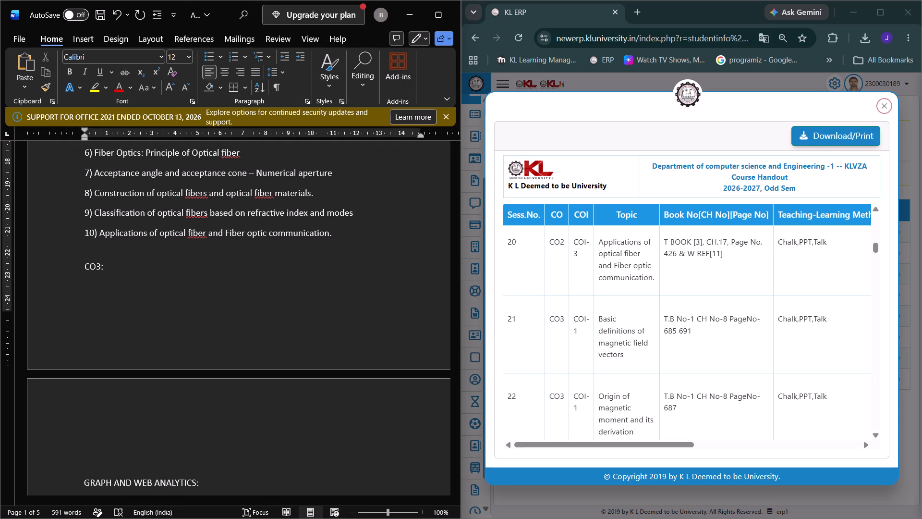
left_click_drag(599, 322, 630, 359)
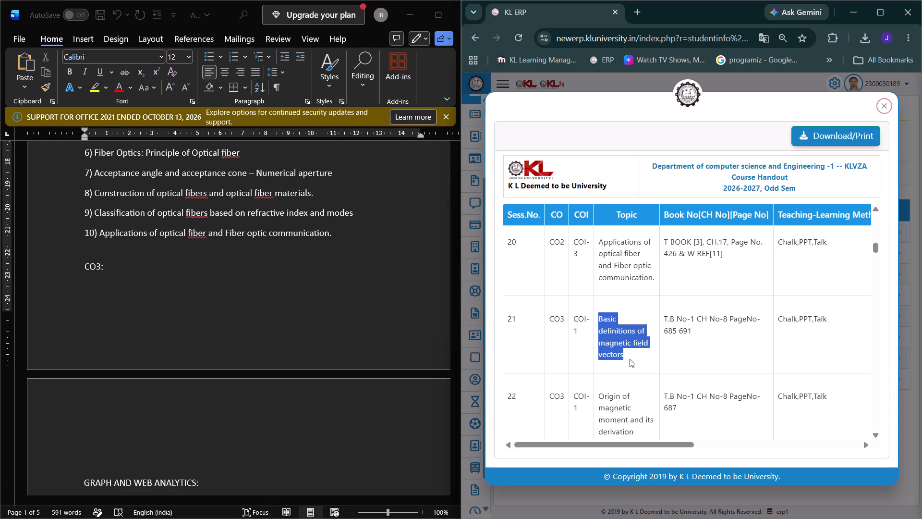
key("ctrl+c")
key("alt+Tab")
key("ctrl+v")
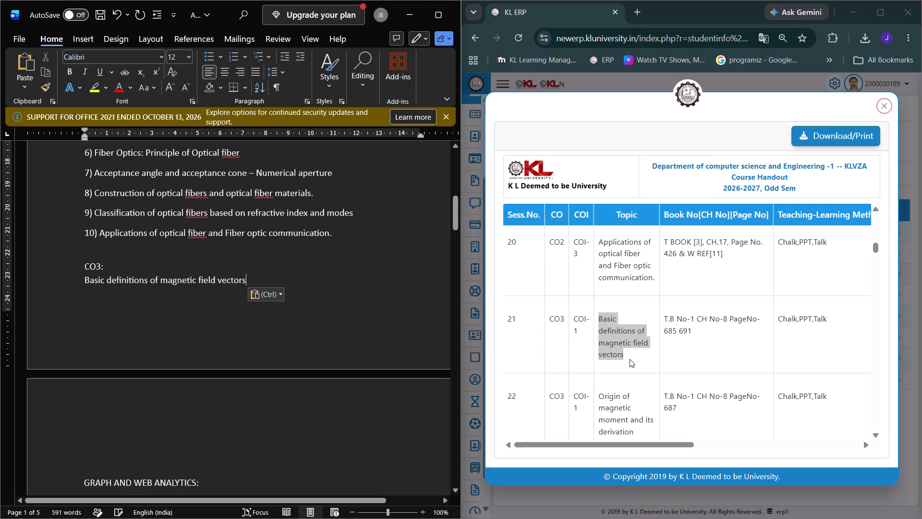
Copy the session 22 topic "Origin of magnetic moment and its derivation" from the handout and return to the Word document.
scroll(630, 359, "down", 1)
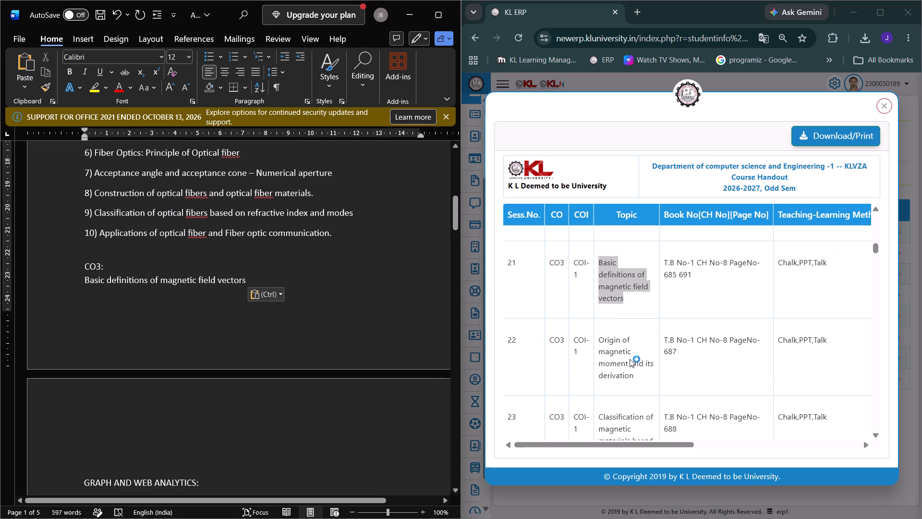
scroll(630, 359, "down", 1)
left_click_drag(599, 317, 624, 346)
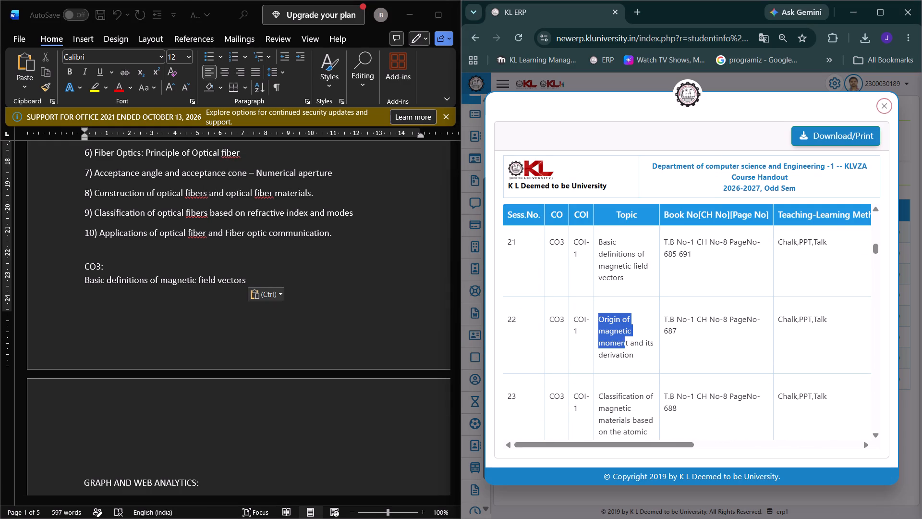
left_click_drag(624, 346, 634, 353)
key("ctrl+c")
key("alt+Tab")
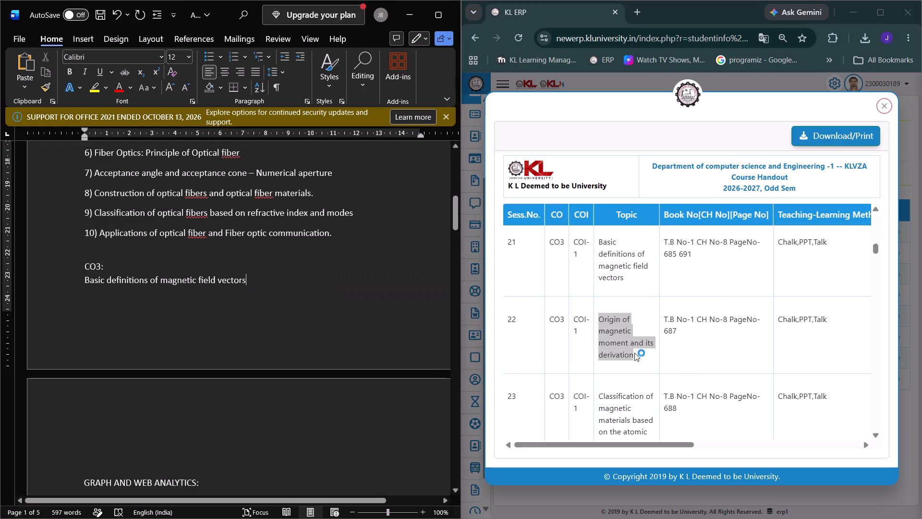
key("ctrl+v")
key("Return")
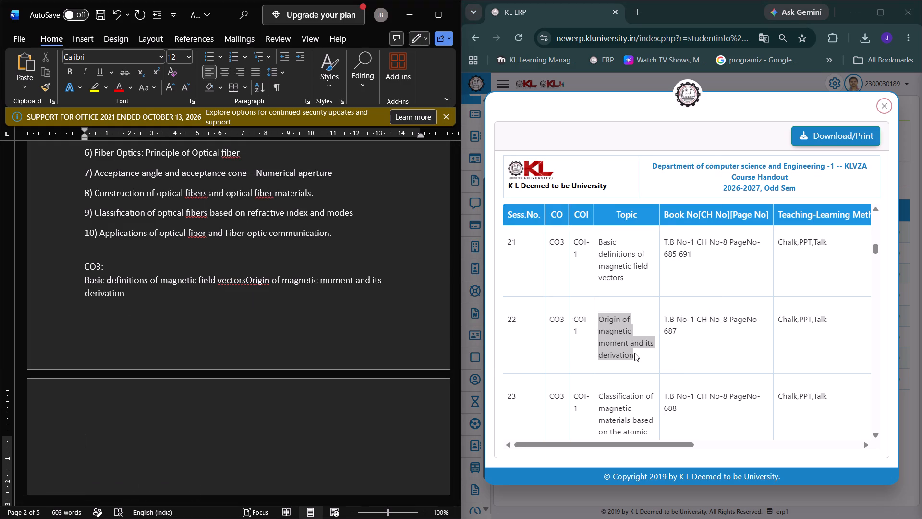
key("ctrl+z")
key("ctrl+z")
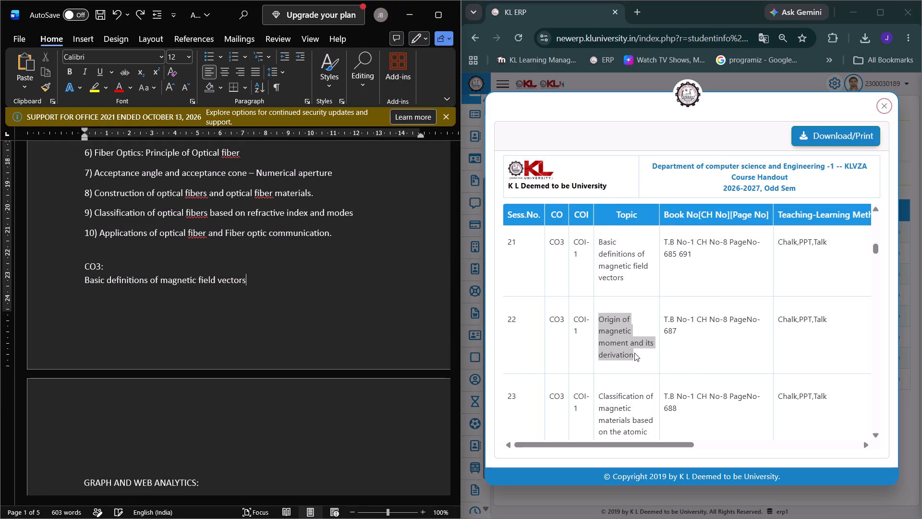
Paste "Origin of magnetic moment and its derivation" on its own line below the first CO3 topic, and start another line.
key("Return")
key("ctrl+v")
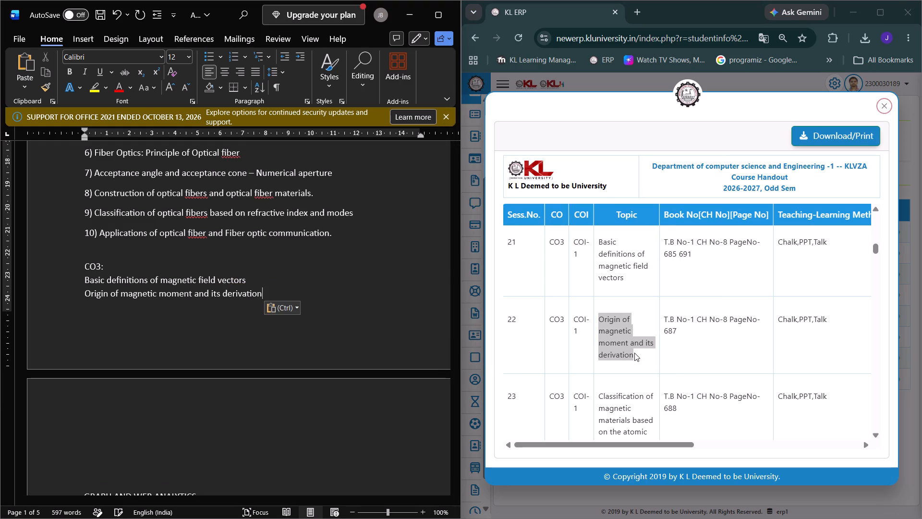
key("Return")
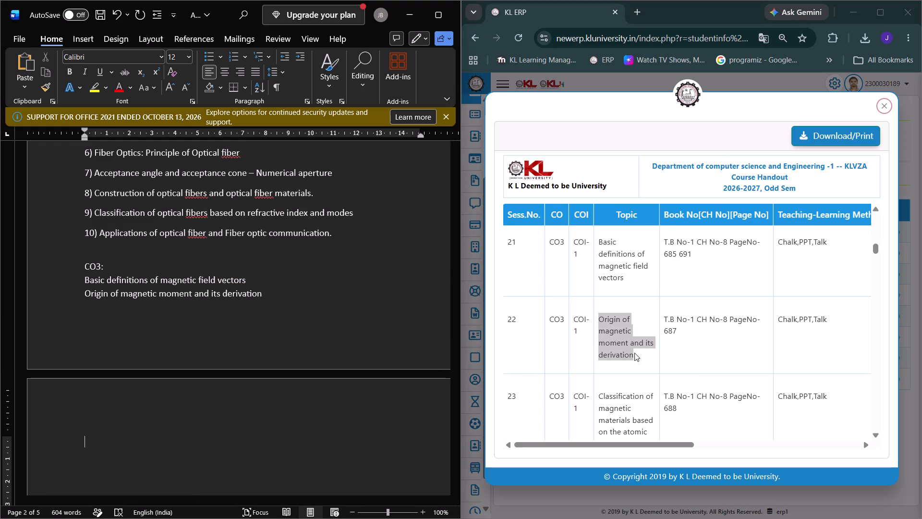
Copy the session 23 topic "Classification of magnetic materials based on the atomic magnetic moment" from the handout into the CO3 list on its own line.
scroll(610, 381, "down", 1)
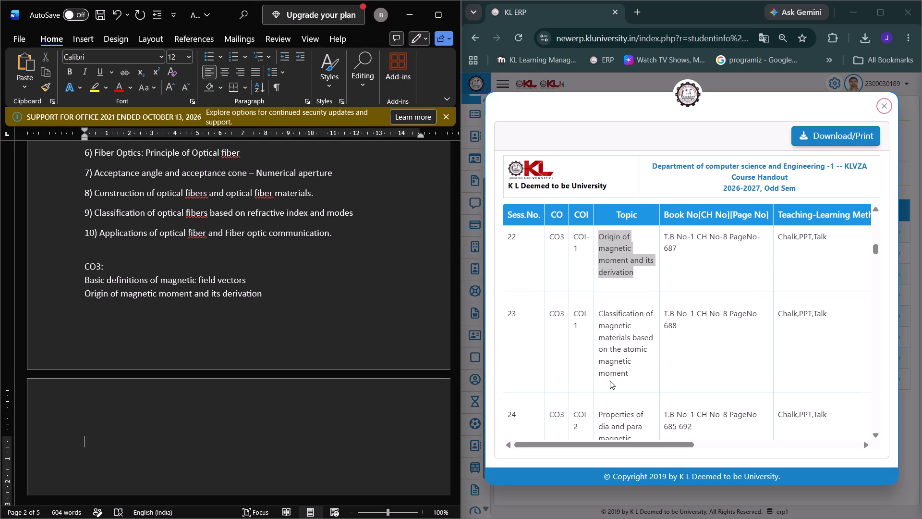
left_click_drag(599, 315, 634, 376)
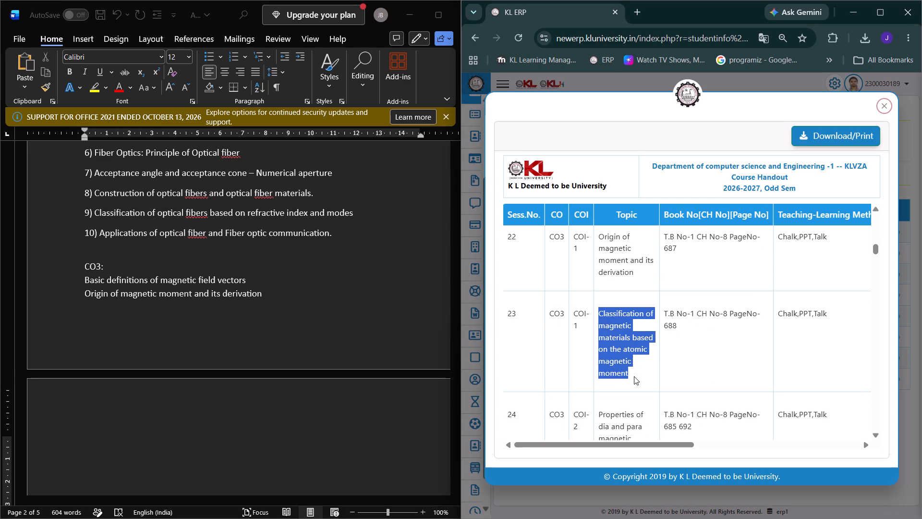
key("alt+Tab")
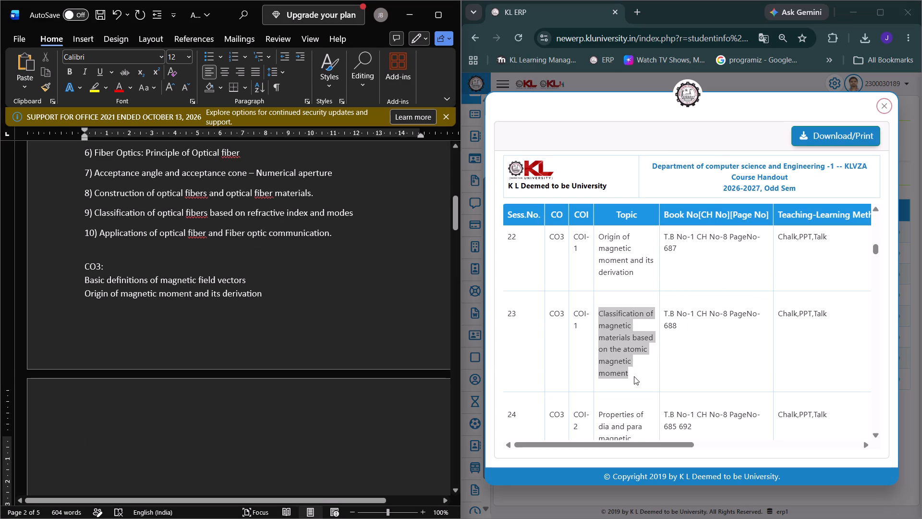
key("alt+Tab")
key("ctrl+c")
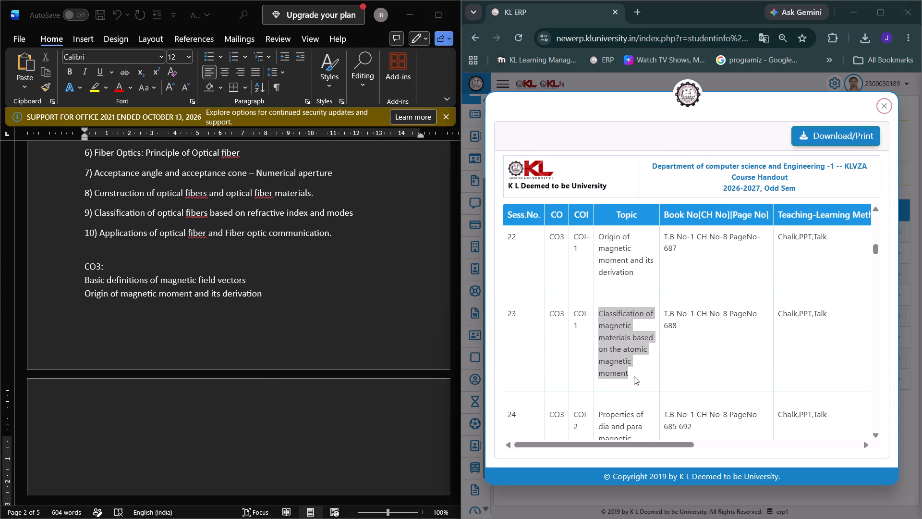
key("alt+Tab")
key("ctrl+v")
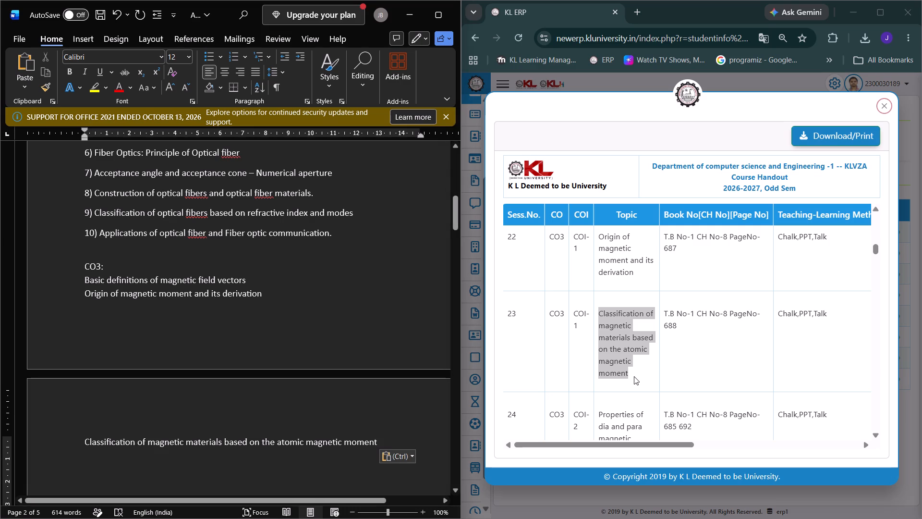
key("Return")
Copy the session 24 topic "Properties of dia and para magnetic materials" from the handout into the CO3 list on its own line.
scroll(634, 376, "down", 1)
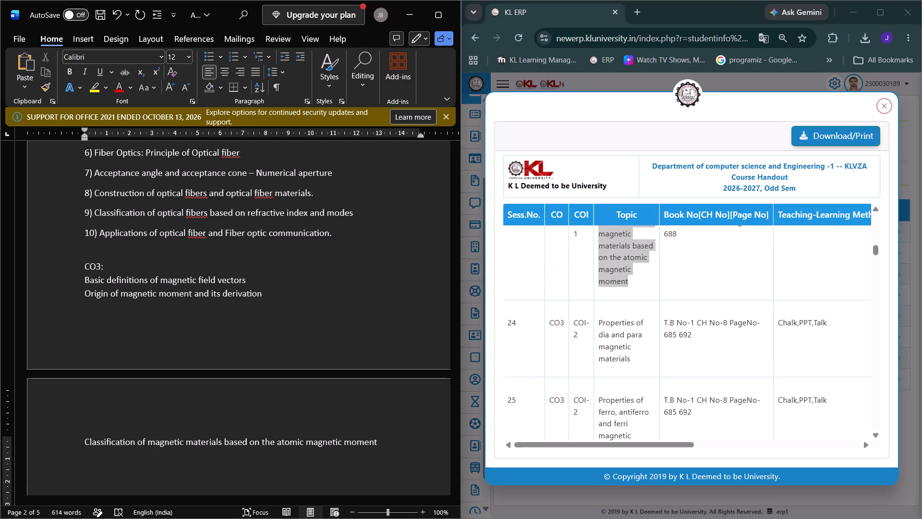
left_click_drag(598, 319, 640, 360)
key("ctrl+c")
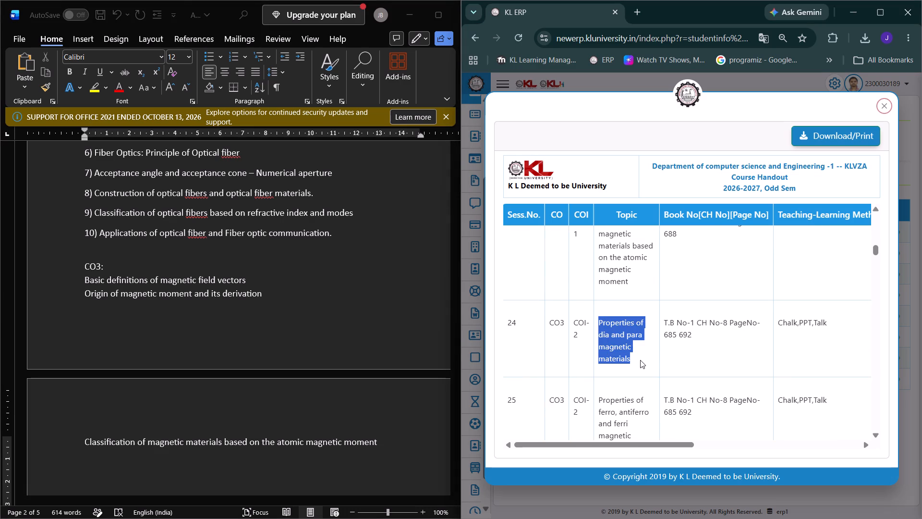
key("alt+Tab")
key("ctrl+v")
key("Return")
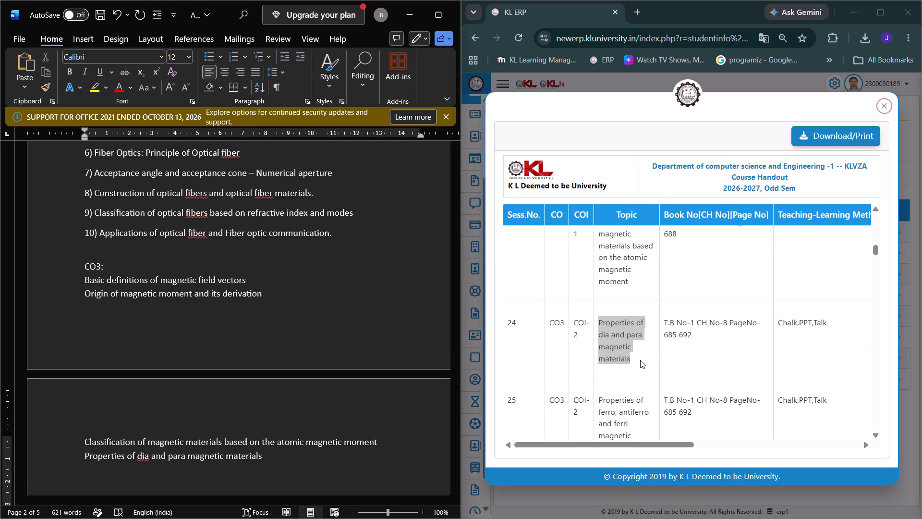
Copy the session 25 topic "Properties of ferro, antiferro and ferri magnetic materials" from the handout into the CO3 list on its own line.
scroll(628, 371, "down", 2)
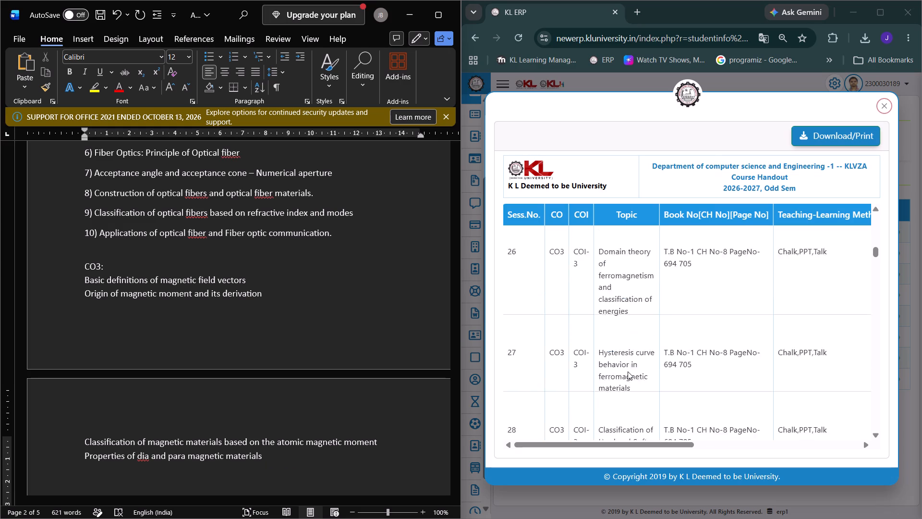
scroll(628, 371, "down", 1)
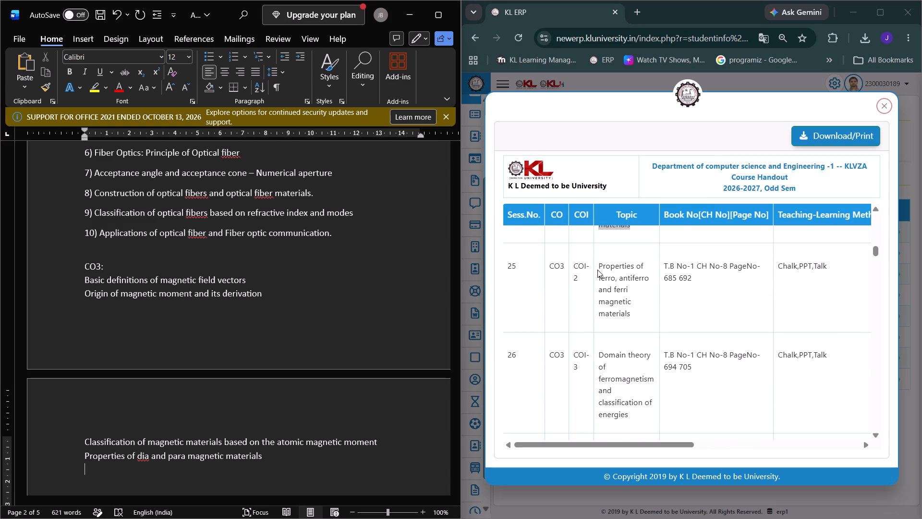
left_click_drag(597, 270, 634, 318)
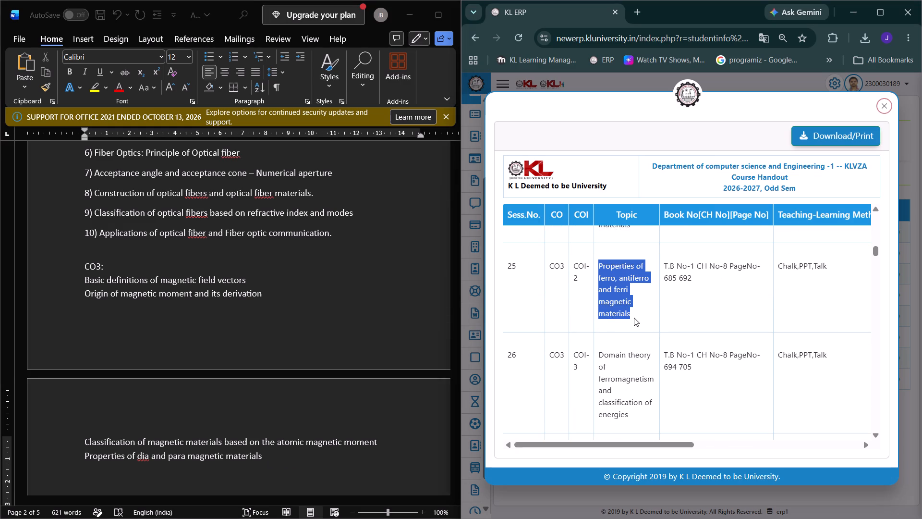
key("ctrl+c")
key("alt+Tab")
key("ctrl+v")
key("Return")
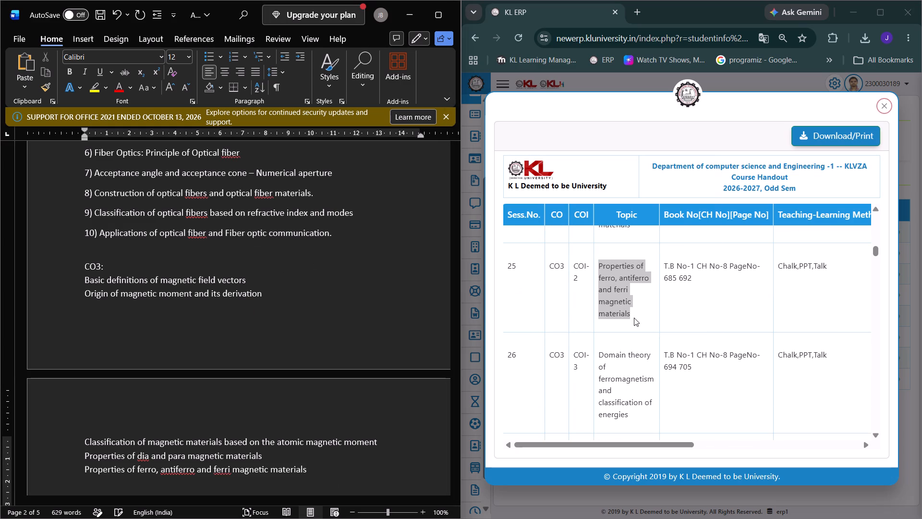
Copy the session 26 topic "Domain theory of ferromagnetism and classification of energies" from the handout into the CO3 list on its own line.
scroll(621, 351, "down", 1)
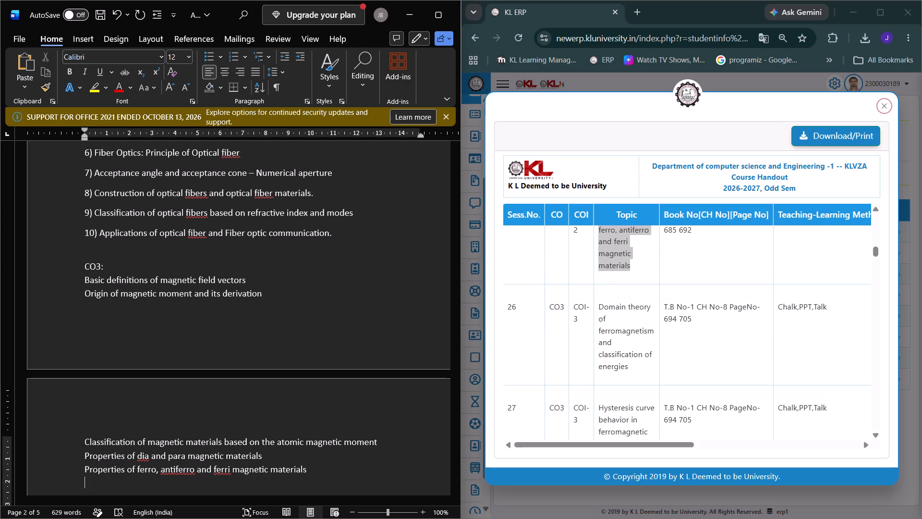
left_click_drag(600, 308, 641, 369)
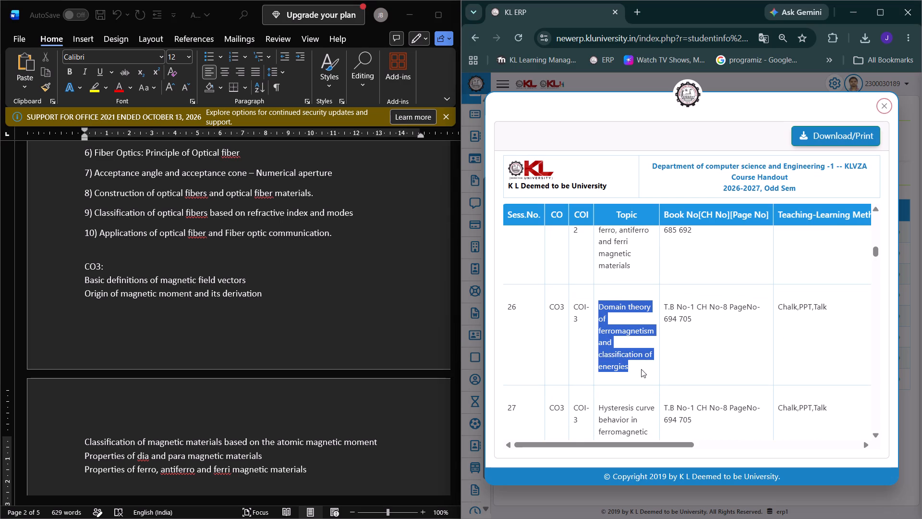
key("ctrl+c")
key("alt+Tab")
key("ctrl+v")
key("Return")
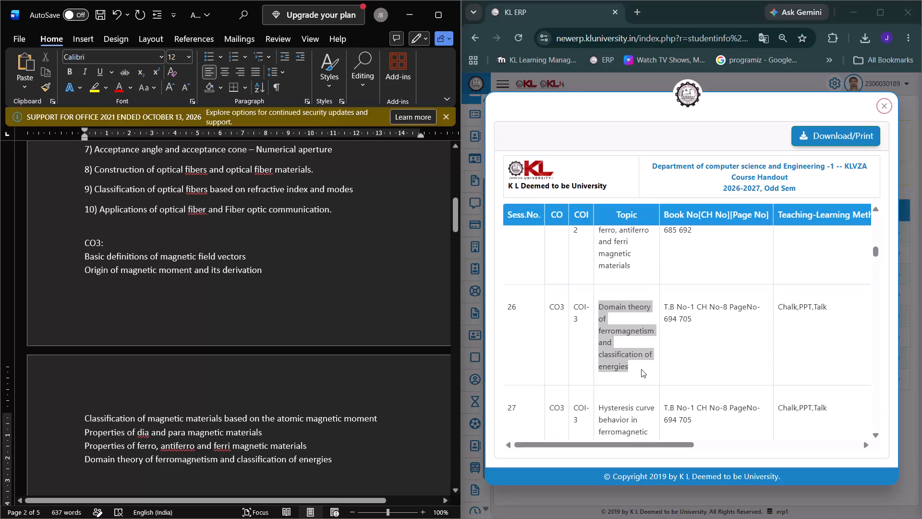
Copy the session 27 topic "Hysteresis curve behavior in ferromagnetic materials" from the handout into the CO3 list on its own line.
scroll(641, 369, "down", 3)
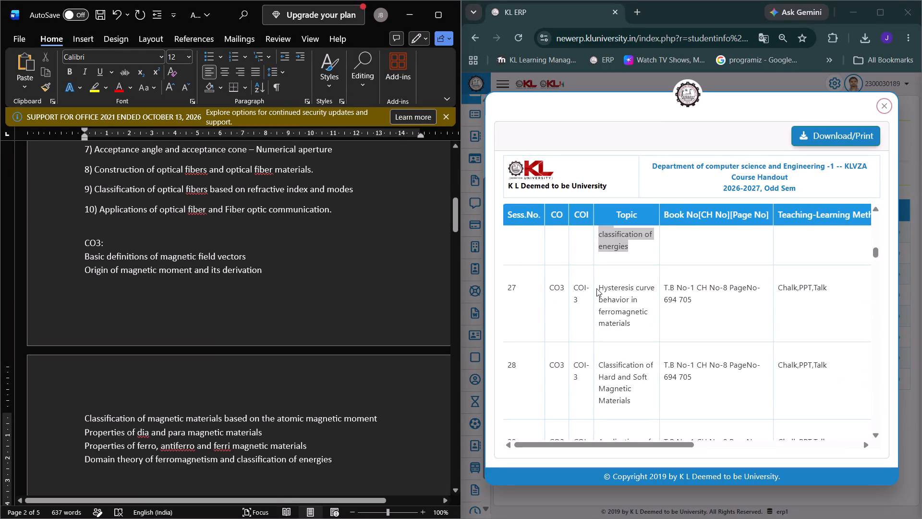
left_click_drag(596, 288, 646, 339)
key("ctrl+c")
key("alt+Tab")
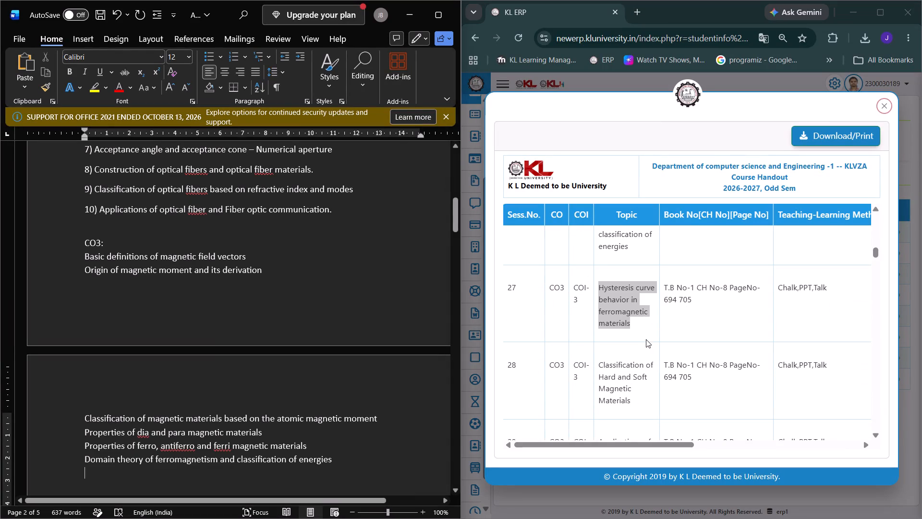
key("ctrl+v")
key("Return")
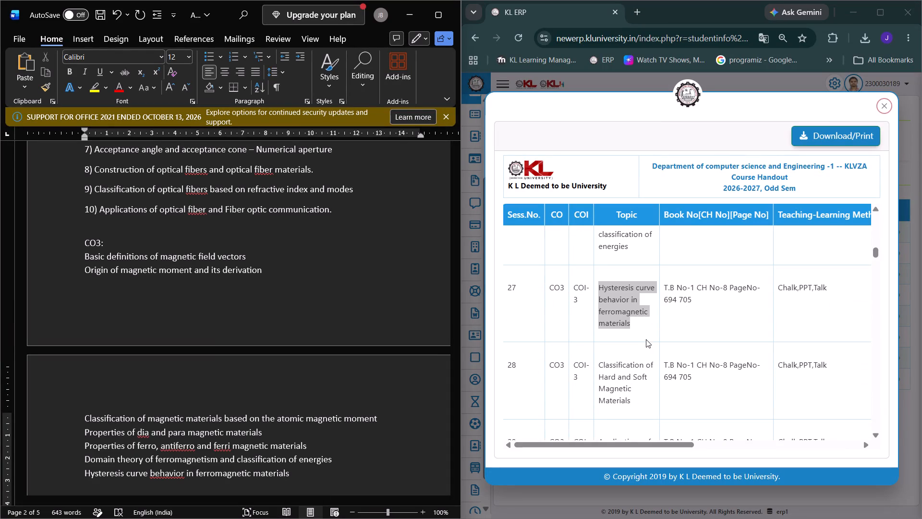
Copy the session 28 topic "Classification of Hard and Soft Magnetic Materials" from the handout into the CO3 list on its own line.
scroll(646, 339, "down", 2)
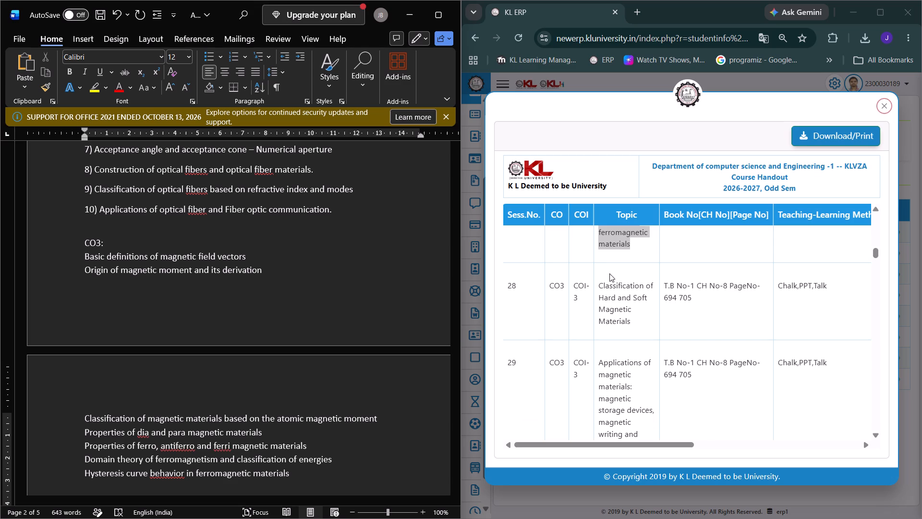
left_click_drag(599, 282, 640, 346)
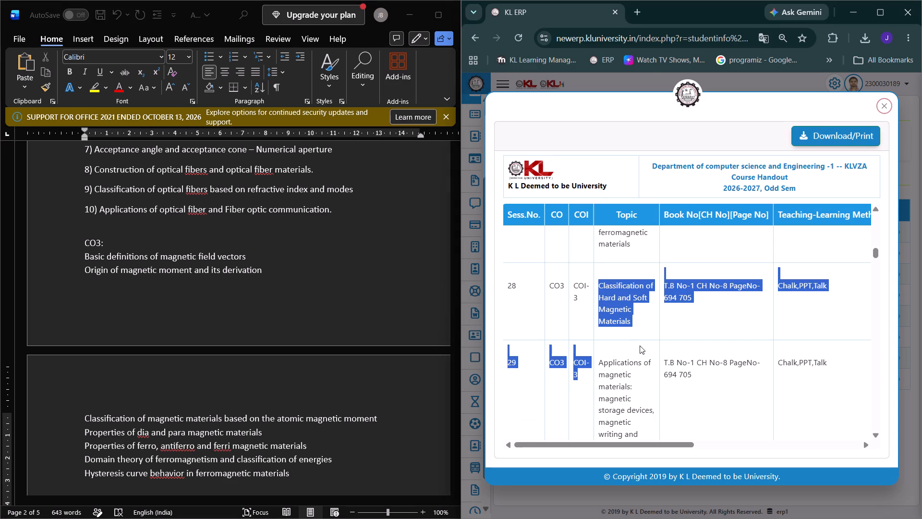
left_click_drag(640, 346, 637, 336)
key("ctrl+c")
key("alt+Tab")
key("ctrl+v")
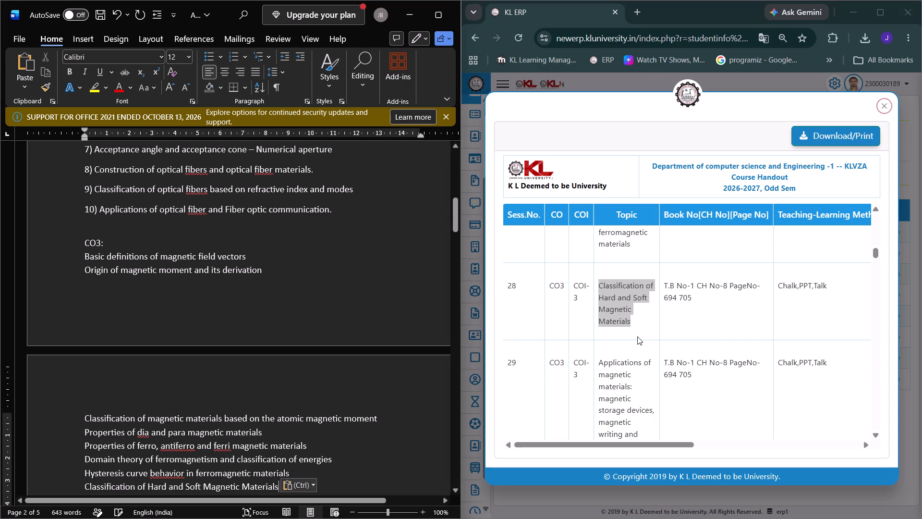
key("Return")
Copy the session 29 topic on applications of magnetic materials (storage devices, writing and recording, transformer) from the handout into the CO3 list on its own line.
scroll(637, 337, "down", 2)
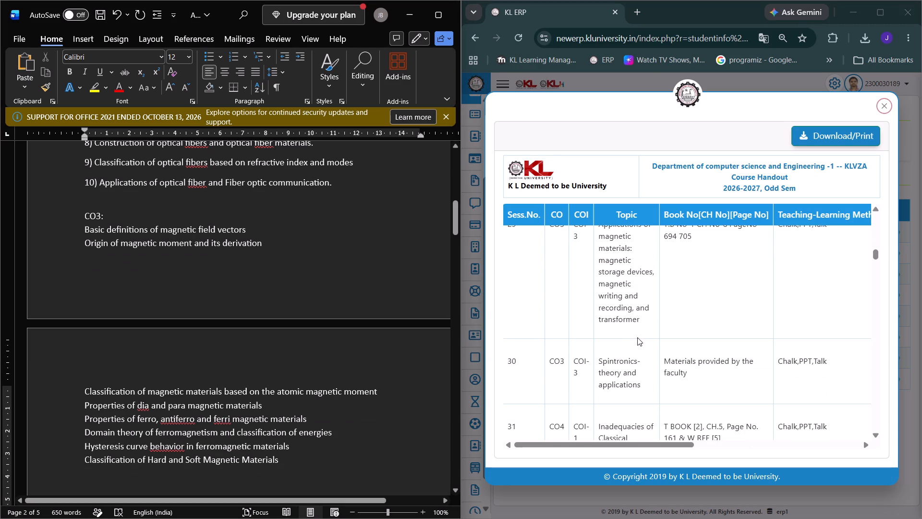
scroll(626, 234, "up", 1)
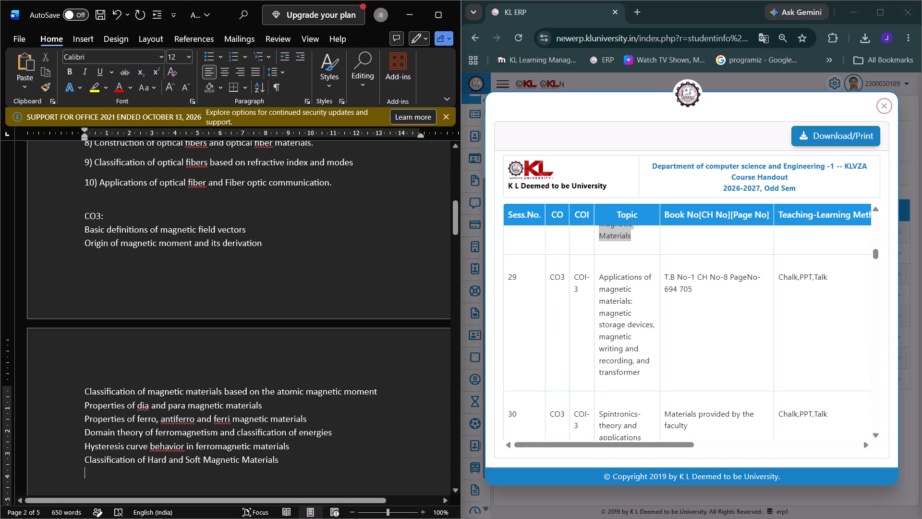
left_click_drag(600, 274, 649, 376)
key("ctrl+c")
key("alt+Tab")
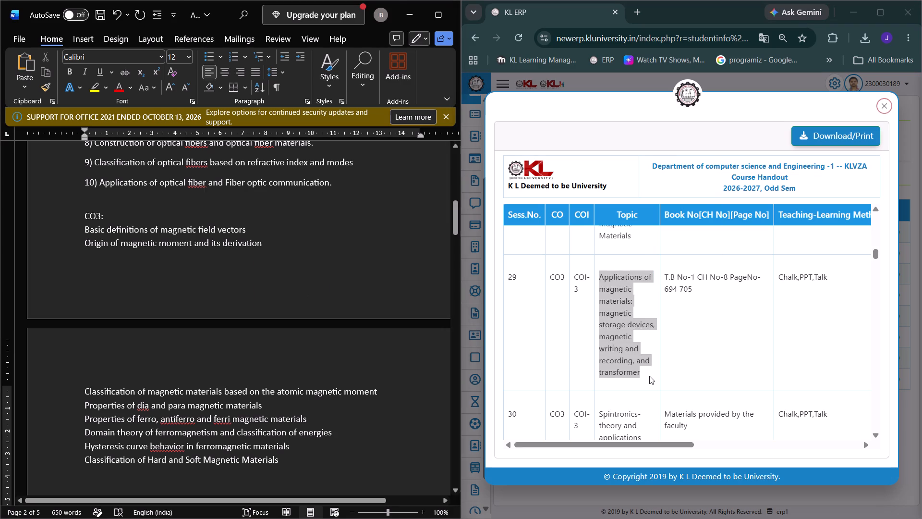
key("ctrl+v")
key("Return")
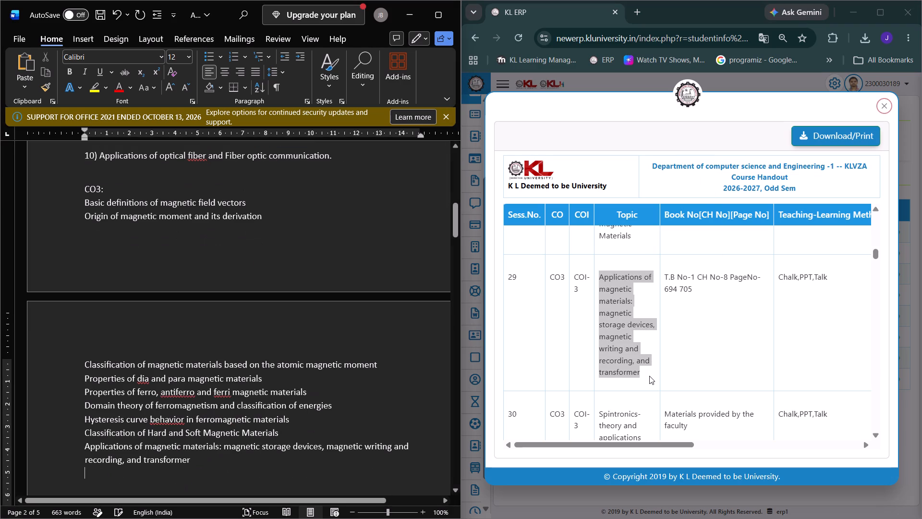
Copy the session 30 topic "Spintronics-theory and applications" from the handout into the end of the CO3 list.
scroll(649, 376, "down", 2)
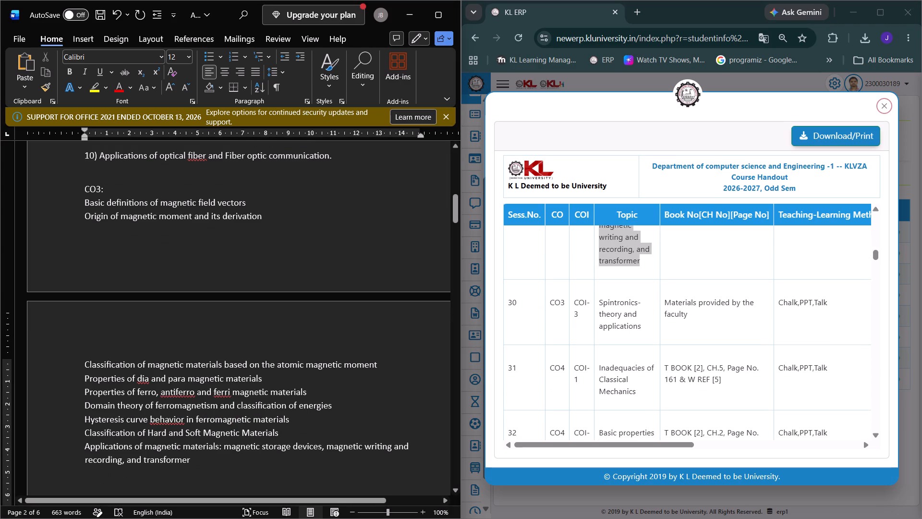
left_click_drag(598, 300, 645, 336)
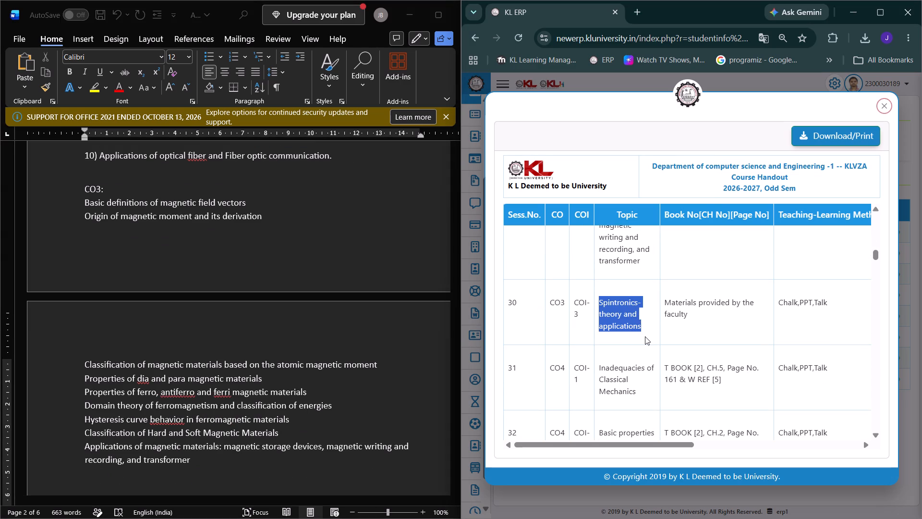
key("ctrl+c")
key("alt+Tab")
key("ctrl+v")
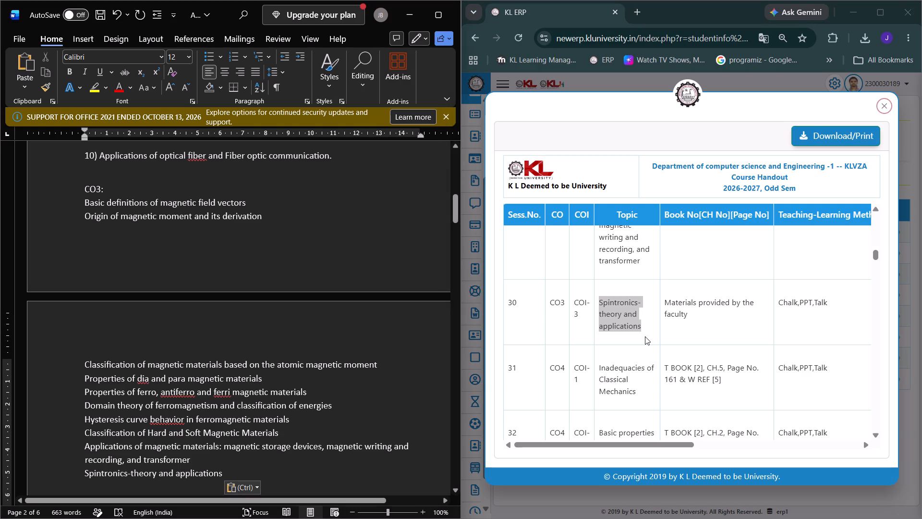
Review the handout's CO3 session rows, 21 to 30, against the topics entered in the document's CO3 list.
scroll(645, 336, "right", 1)
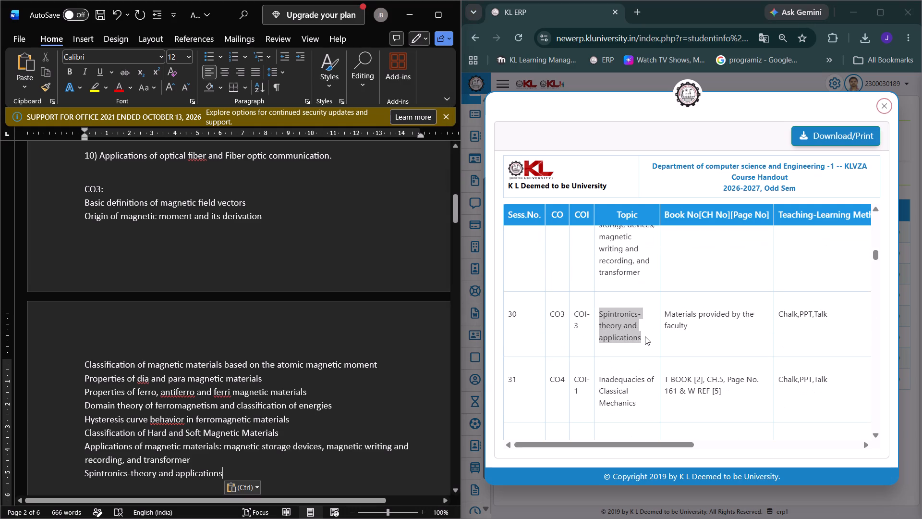
scroll(645, 336, "right", 1)
scroll(645, 336, "up", 1)
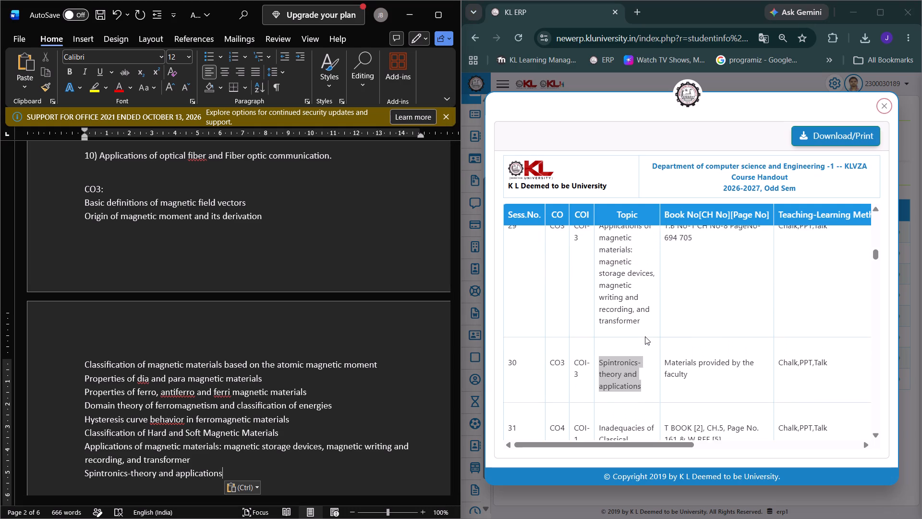
scroll(645, 336, "up", 3)
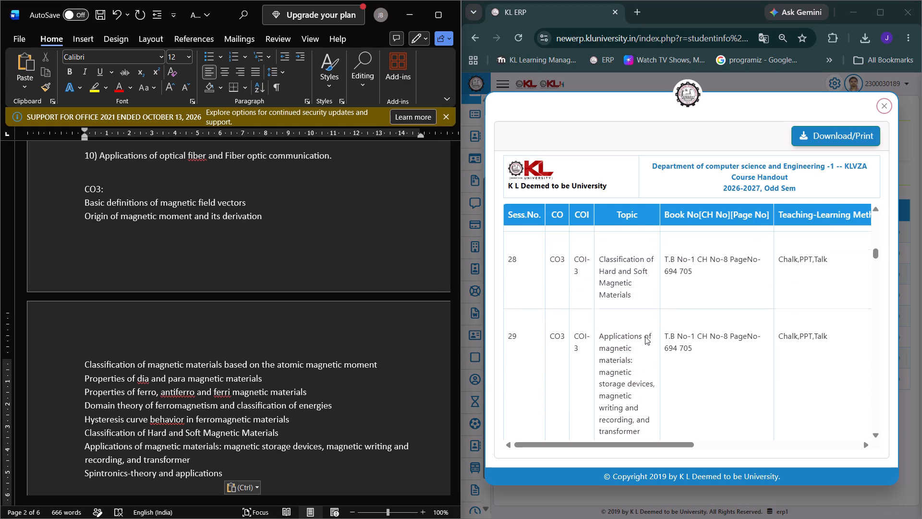
scroll(645, 336, "up", 4)
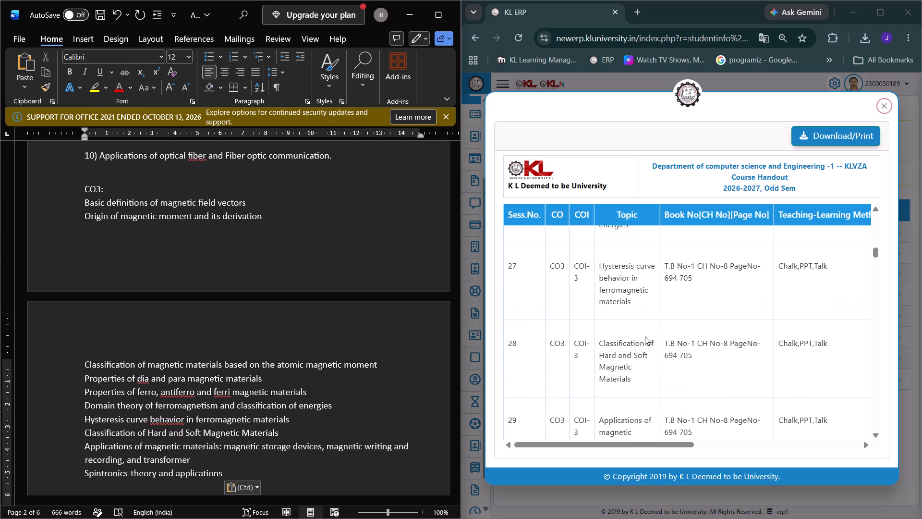
scroll(645, 336, "up", 3)
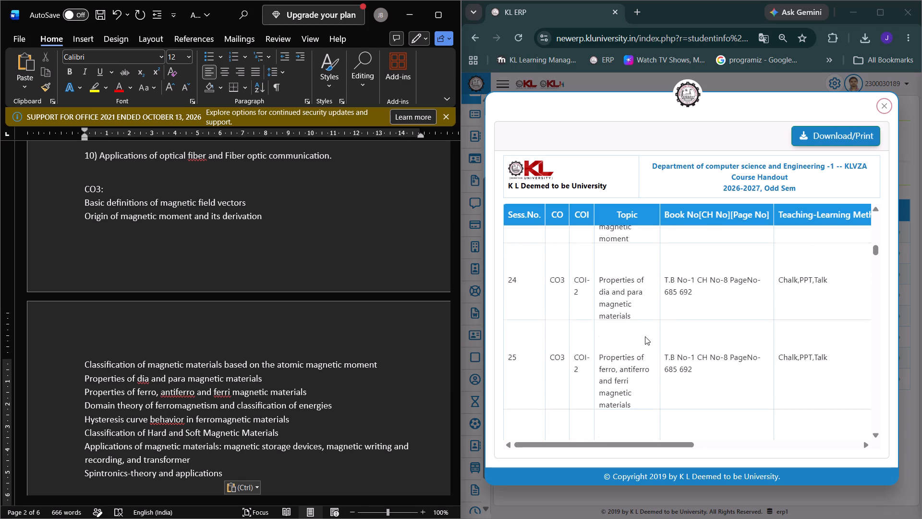
scroll(645, 336, "up", 1)
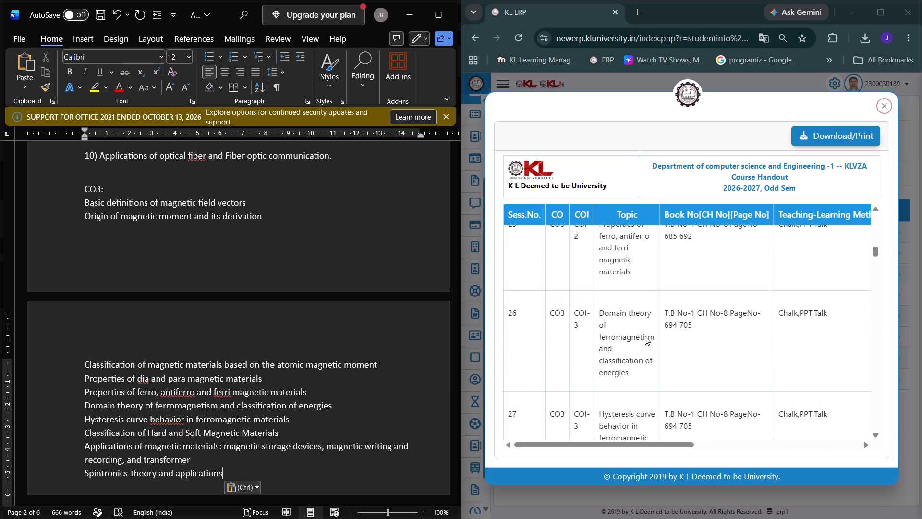
scroll(645, 336, "up", 1)
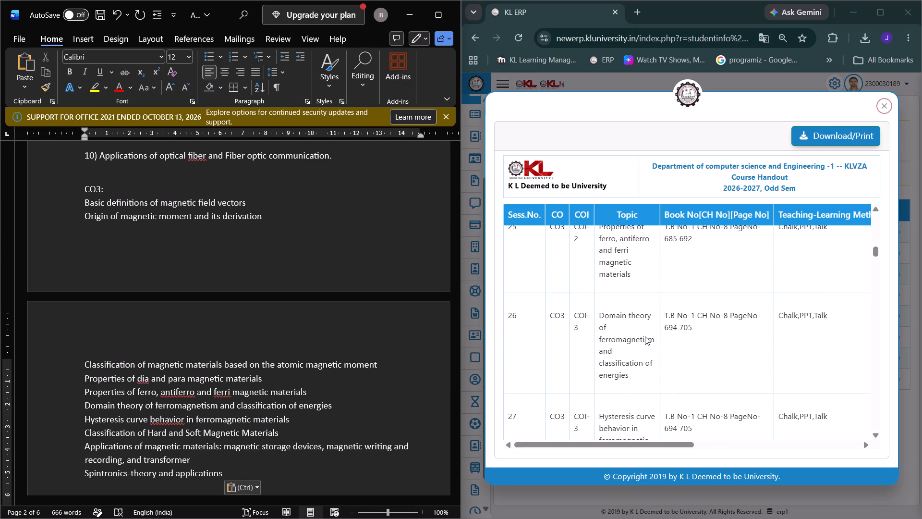
scroll(645, 336, "up", 2)
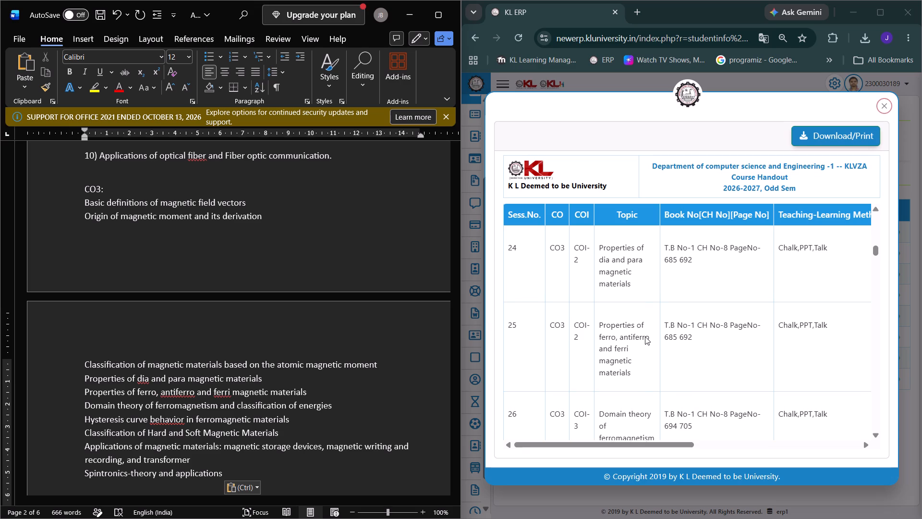
scroll(645, 336, "up", 1)
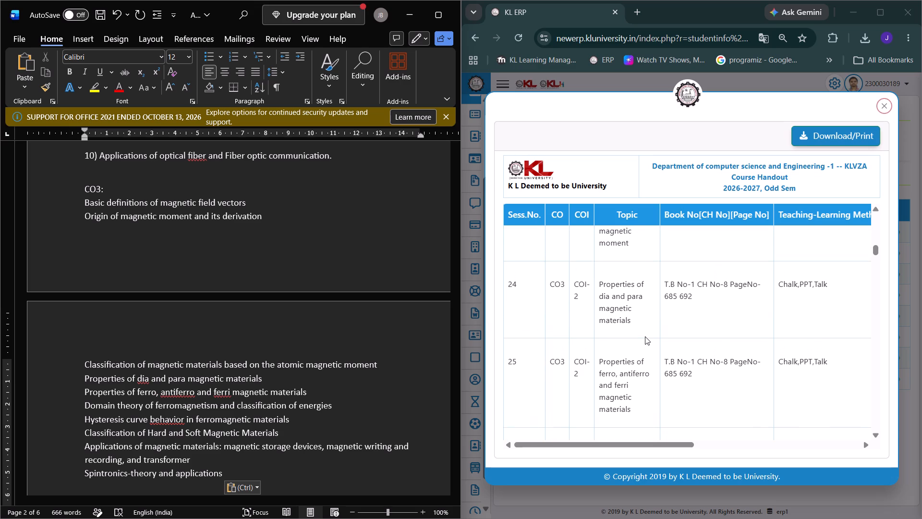
scroll(645, 336, "up", 1)
scroll(645, 336, "down", 3)
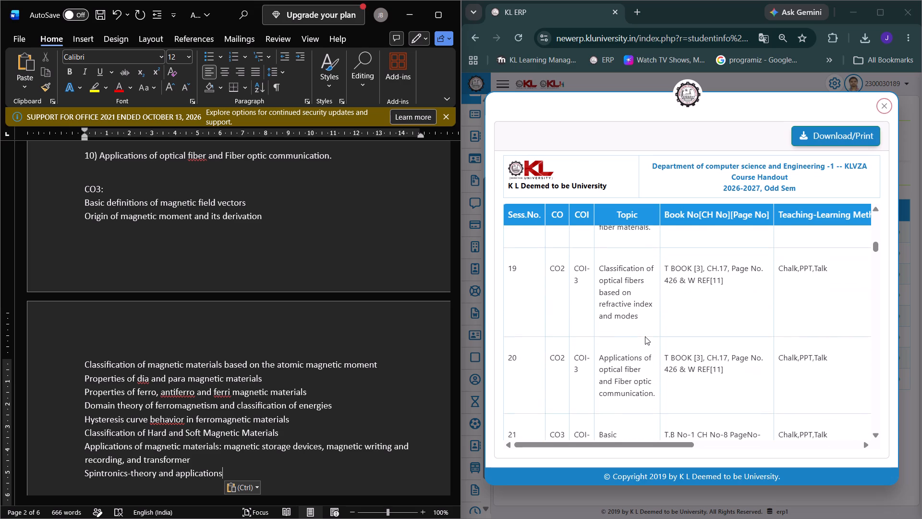
scroll(645, 336, "down", 5)
scroll(645, 336, "up", 2)
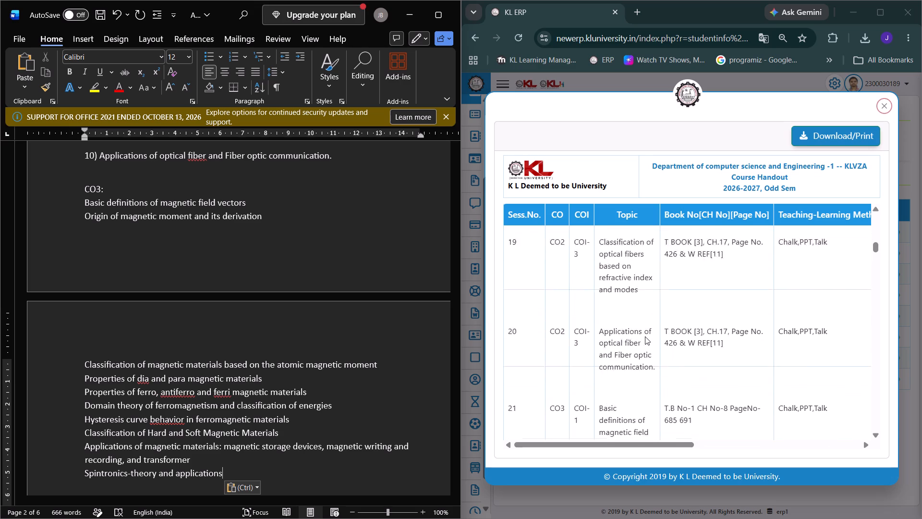
scroll(645, 336, "up", 3)
scroll(645, 336, "down", 2)
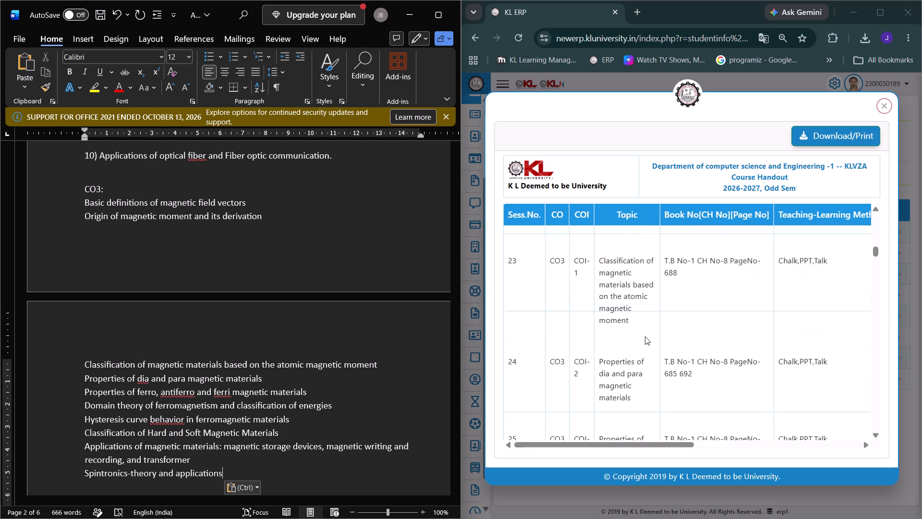
scroll(645, 336, "up", 2)
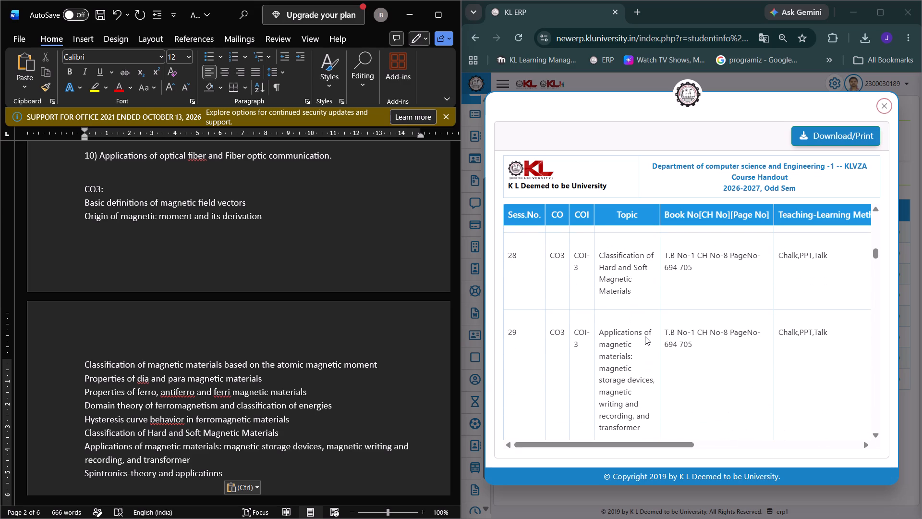
scroll(645, 336, "up", 2)
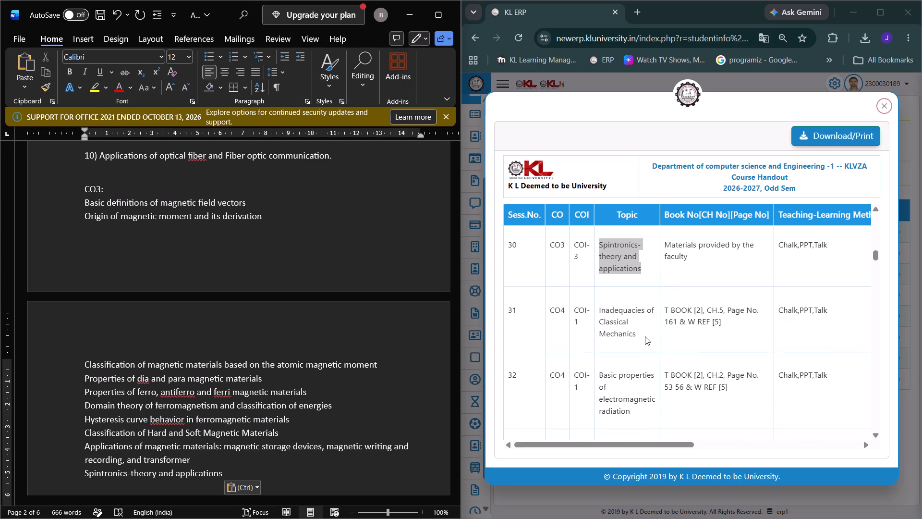
scroll(645, 336, "up", 2)
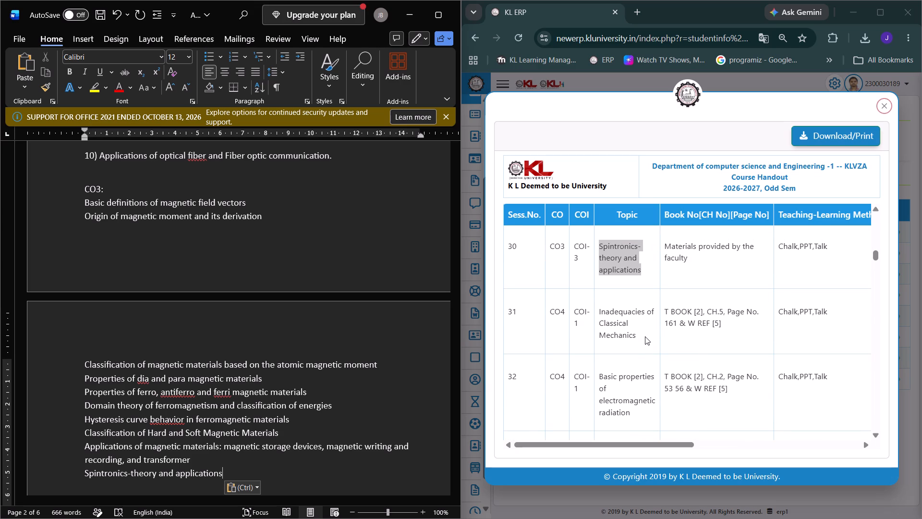
scroll(645, 336, "up", 2)
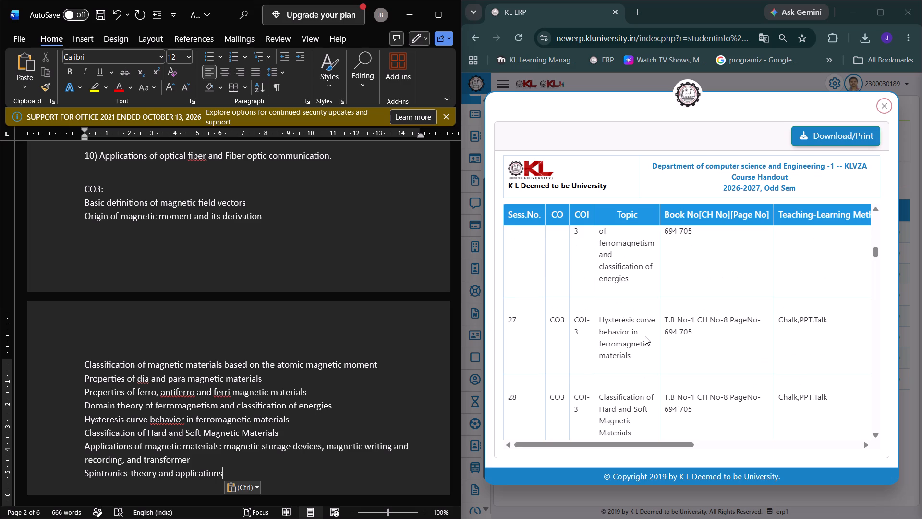
scroll(645, 336, "up", 2)
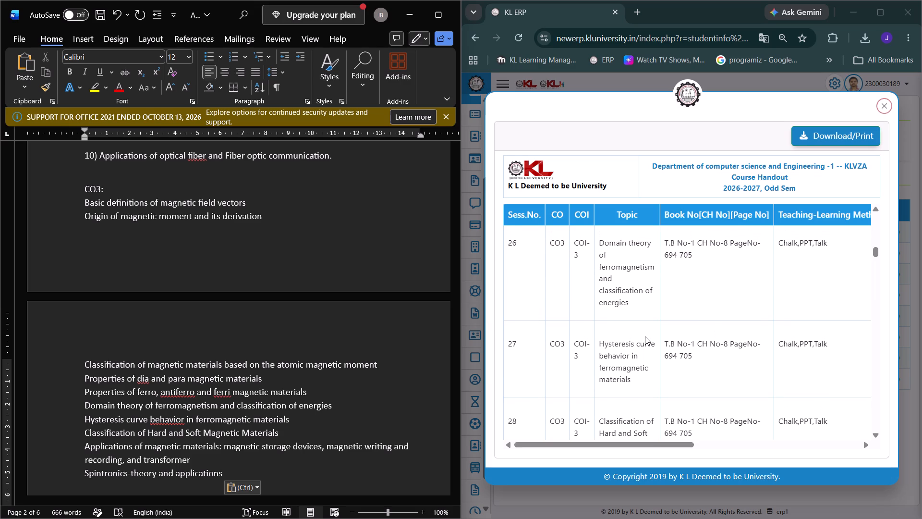
scroll(645, 336, "up", 2)
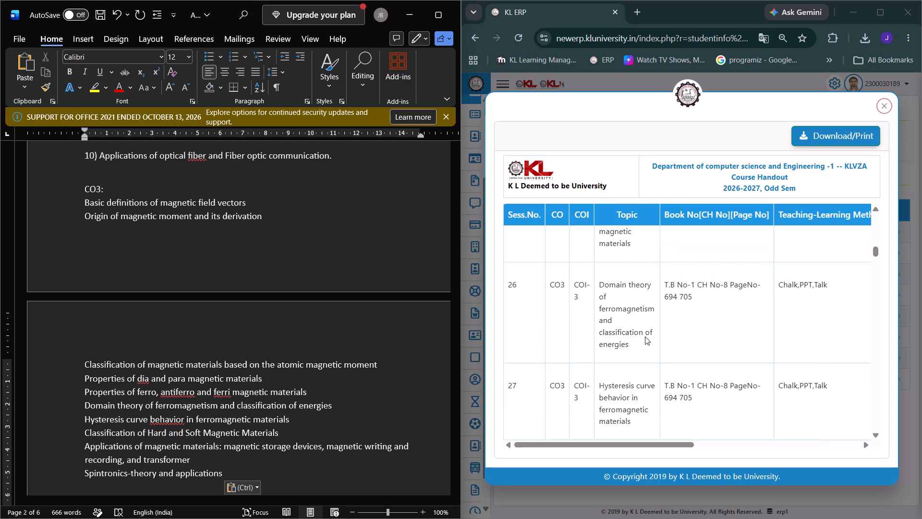
scroll(645, 336, "up", 2)
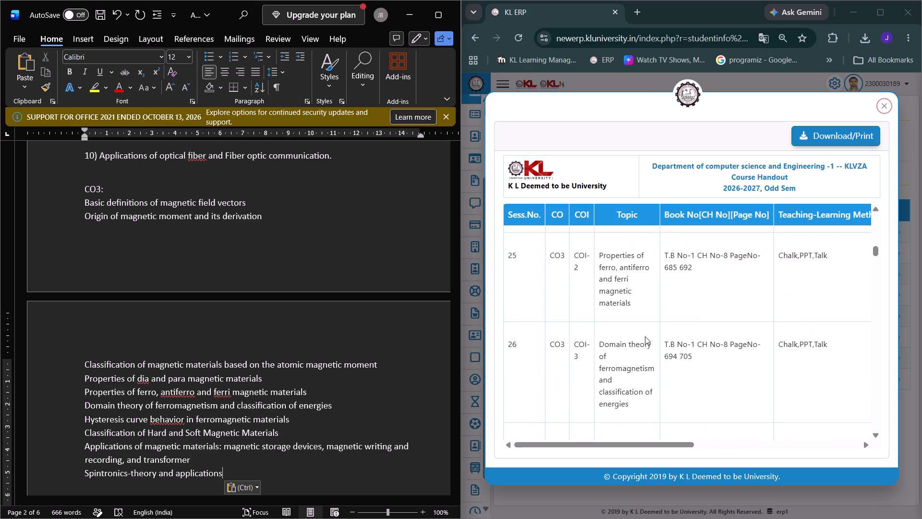
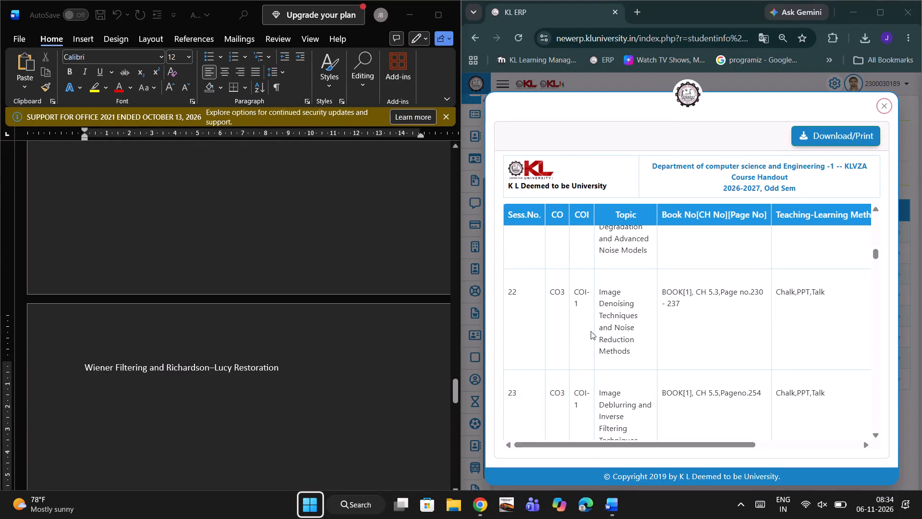
Check the document's Image Processing CO3 list against the handout's sessions from 21 onward to see where the last topic landed.
scroll(564, 325, "up", 1)
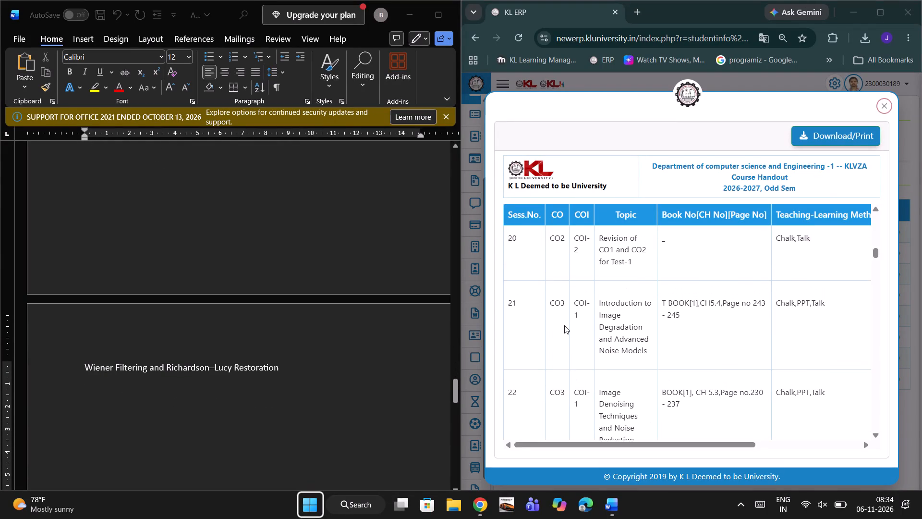
scroll(564, 325, "up", 1)
scroll(354, 304, "right", 3)
scroll(354, 304, "up", 1)
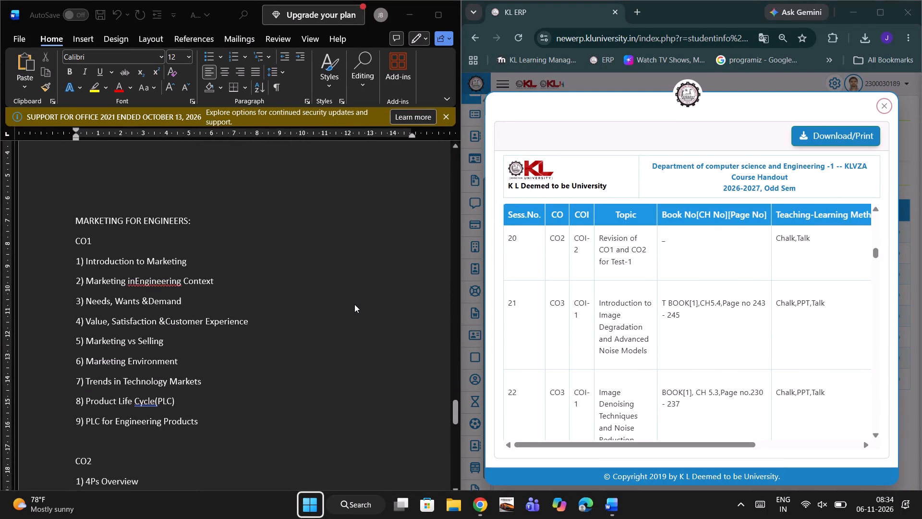
scroll(354, 304, "up", 6)
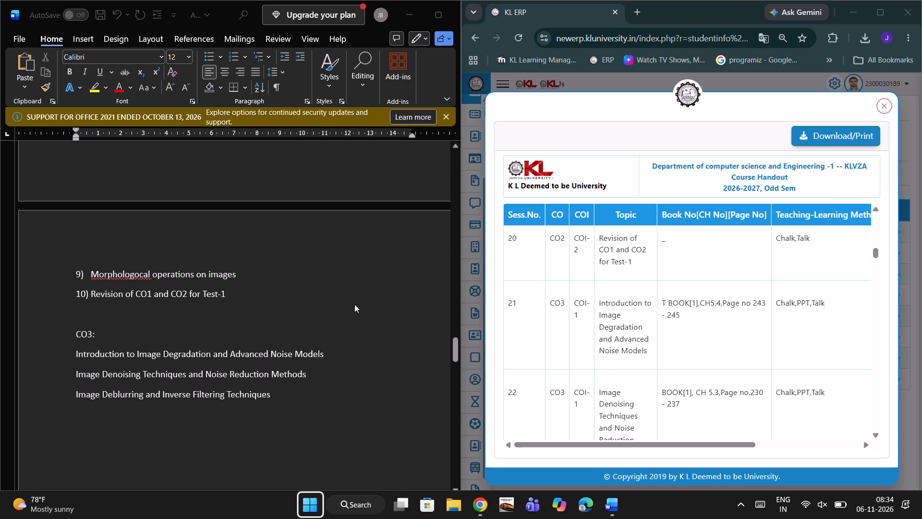
scroll(556, 354, "down", 1)
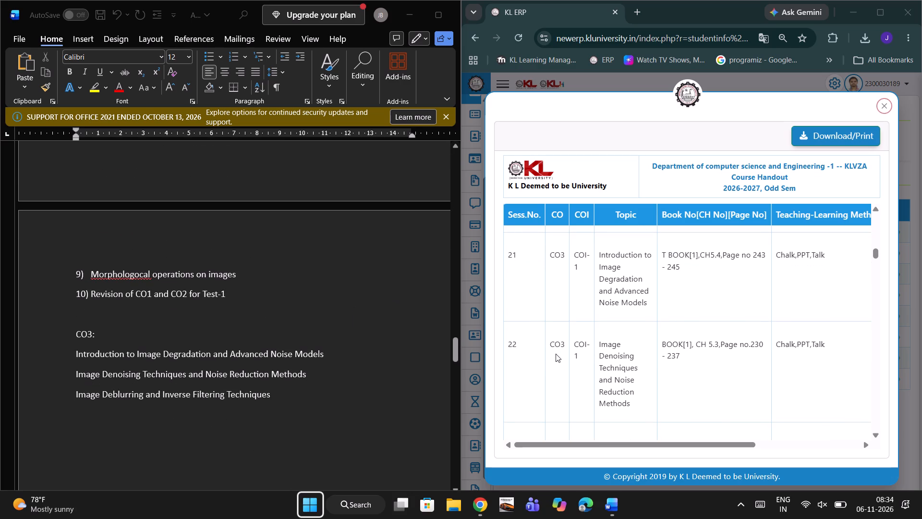
scroll(556, 354, "down", 1)
scroll(556, 354, "up", 3)
scroll(611, 361, "down", 2)
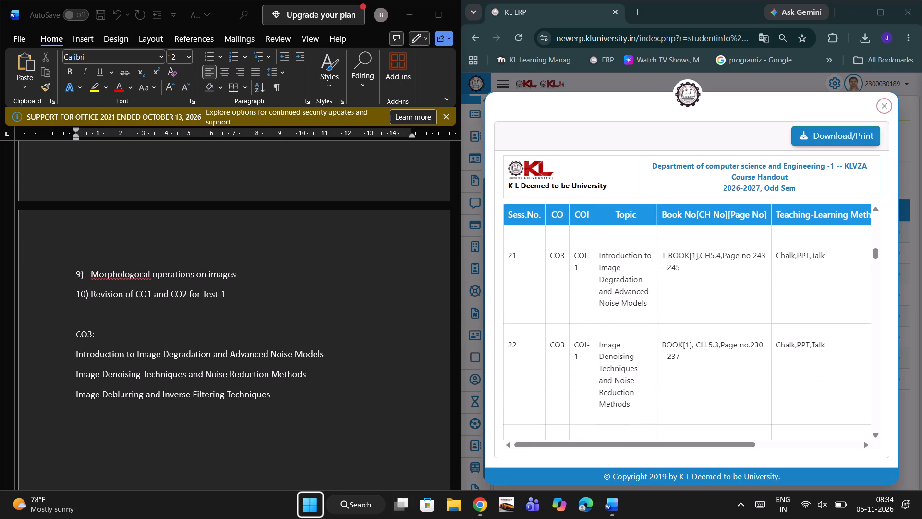
scroll(611, 361, "down", 1)
scroll(568, 380, "down", 2)
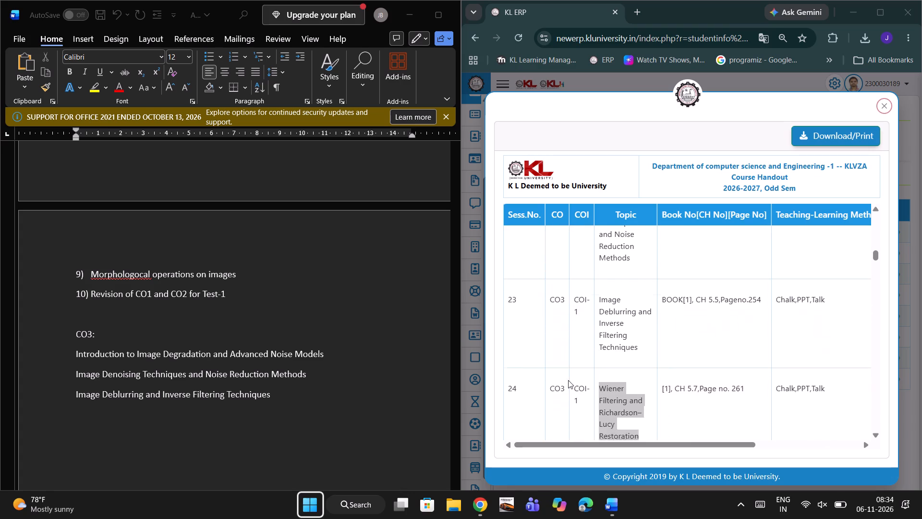
scroll(568, 380, "down", 2)
scroll(380, 392, "down", 4)
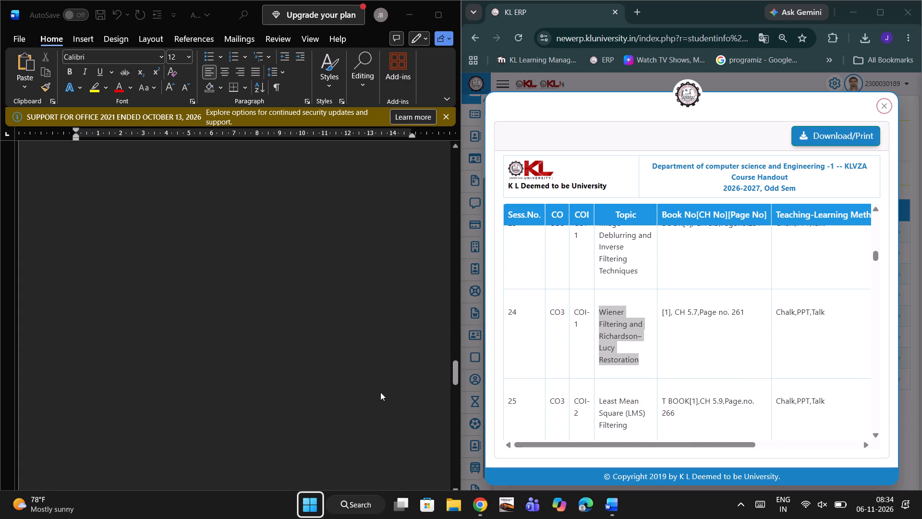
scroll(380, 392, "down", 5)
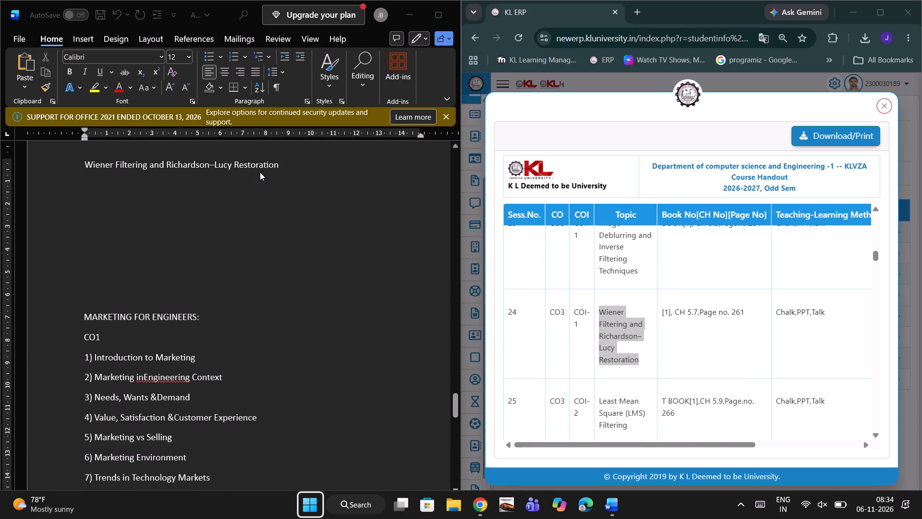
Remove the page break before "Wiener Filtering and Richardson–Lucy Restoration" so the topic follows directly after the CO3 list.
scroll(260, 172, "up", 1)
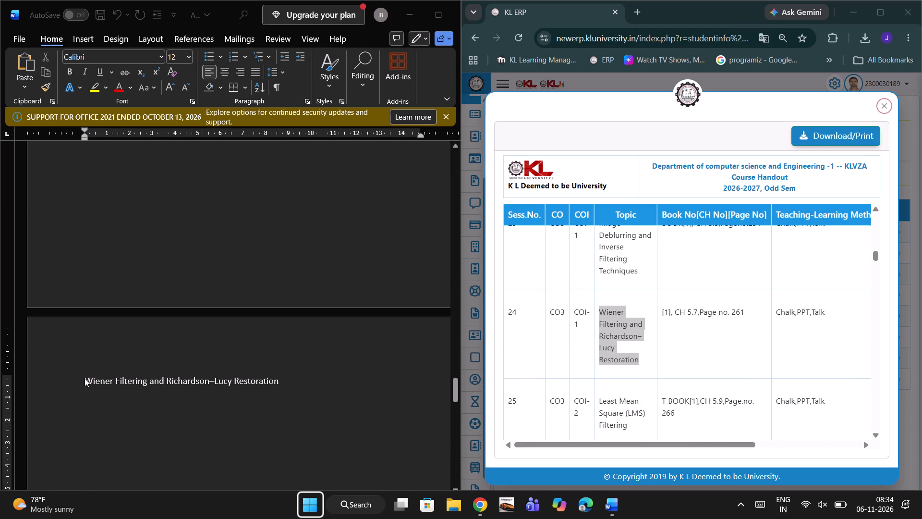
left_click(85, 378)
key("Up")
key("BackSpace")
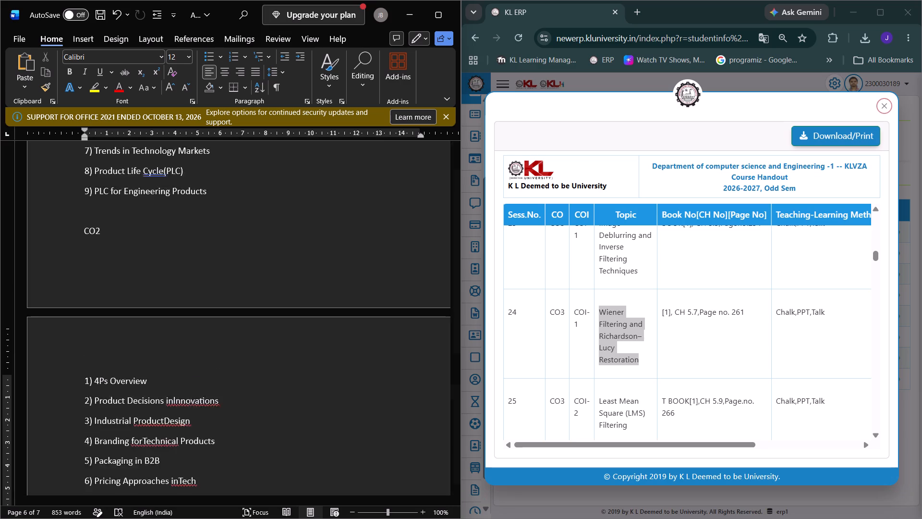
Copy session 25's topic, "Least Mean Square (LMS) Filtering", from the handout to the next line of the document's CO3 list.
scroll(85, 378, "up", 1)
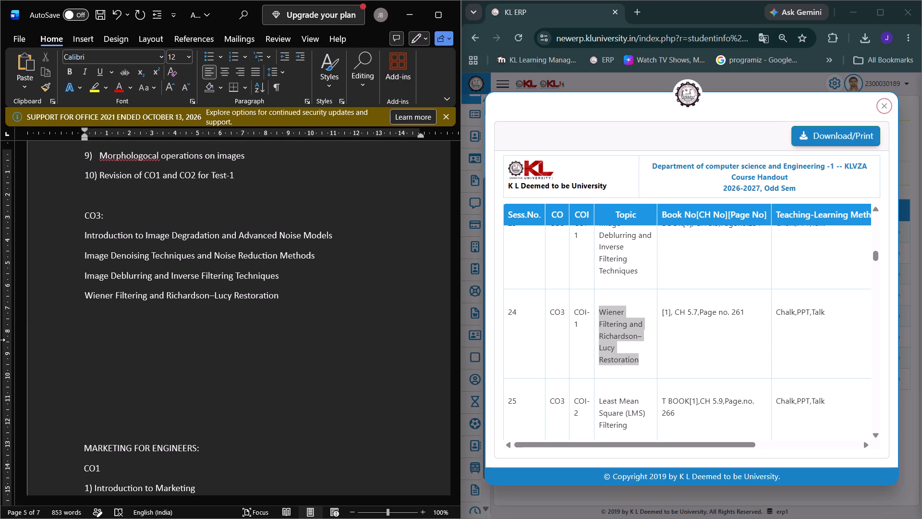
left_click(300, 297)
key("Return")
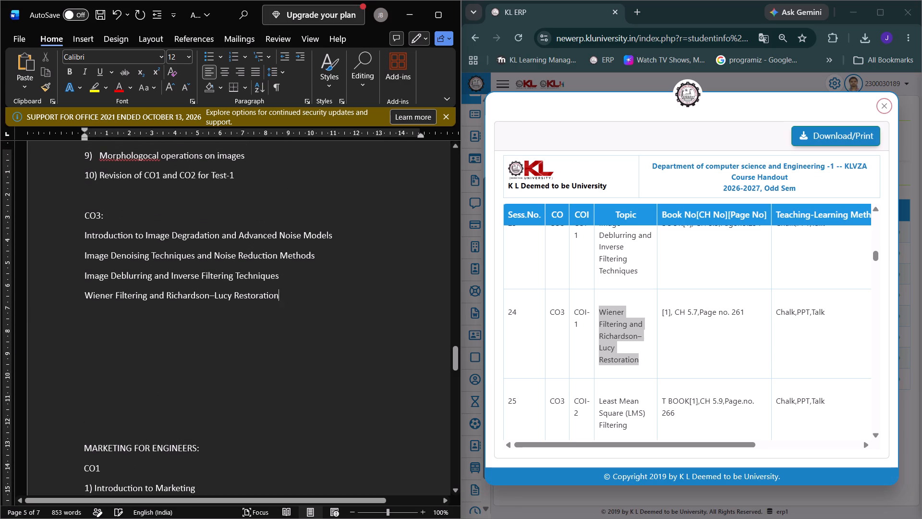
scroll(576, 337, "down", 1)
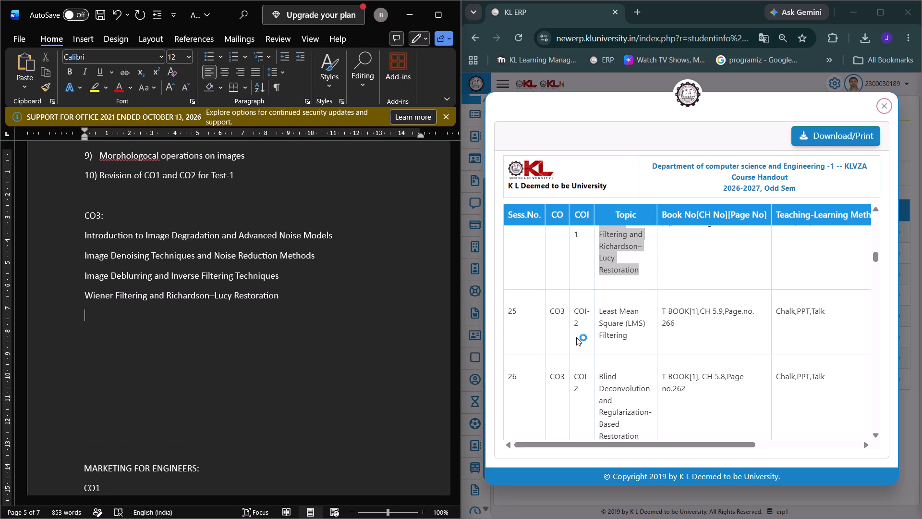
scroll(576, 337, "down", 1)
left_click_drag(598, 300, 624, 327)
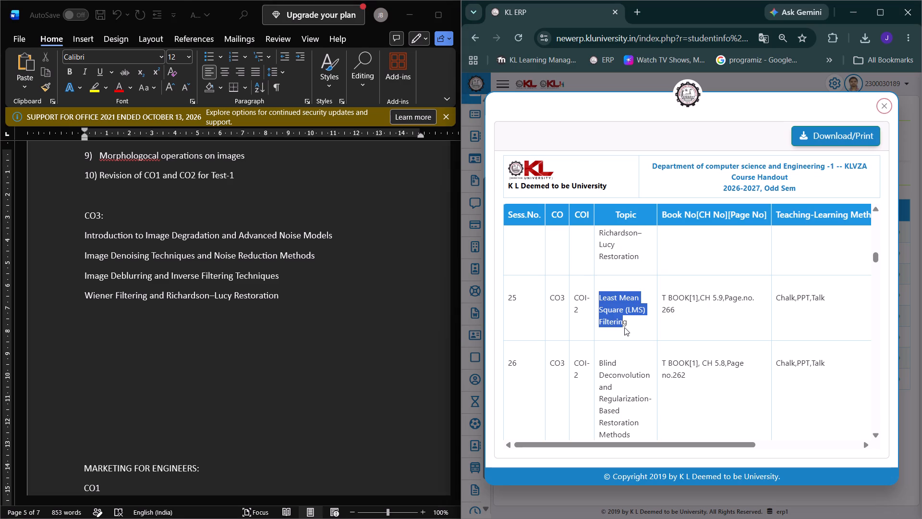
left_click_drag(624, 327, 645, 337)
key("ctrl+c")
key("alt+Tab")
key("ctrl+v")
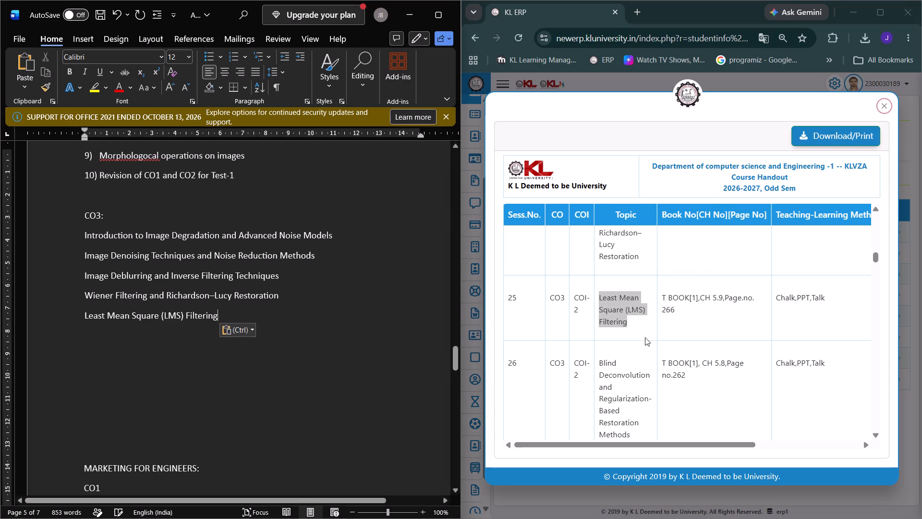
key("Return")
Copy session 26's topic, "Blind Deconvolution and Regularization-Based Restoration Methods", from the handout to the next line of the CO3 list.
key("alt+Tab")
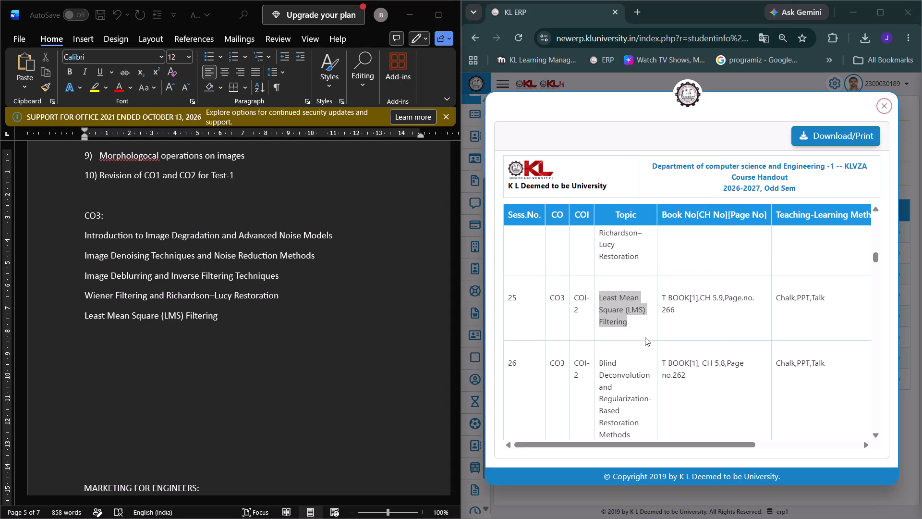
scroll(609, 382, "down", 2)
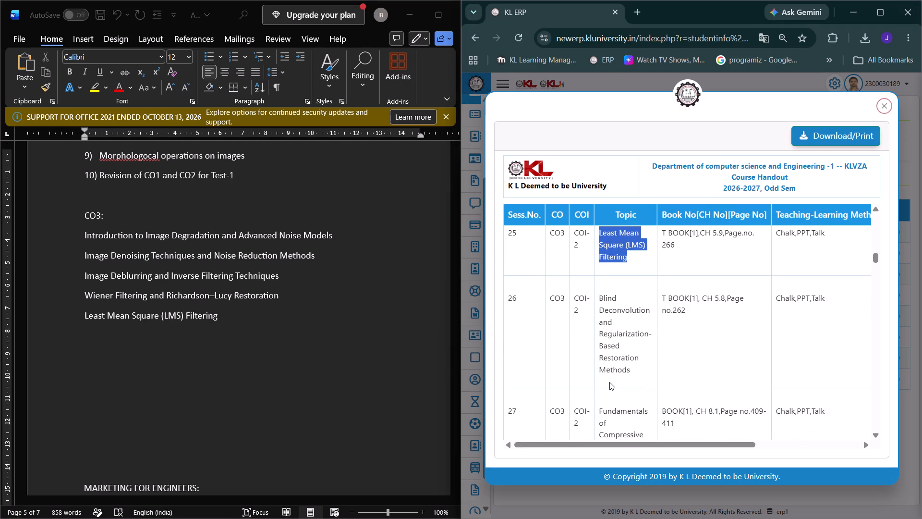
left_click_drag(598, 300, 658, 394)
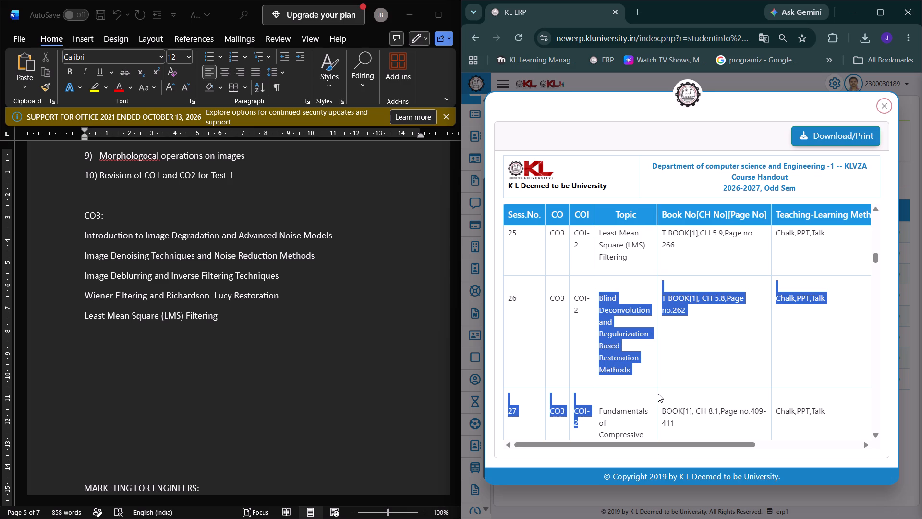
left_click(658, 394)
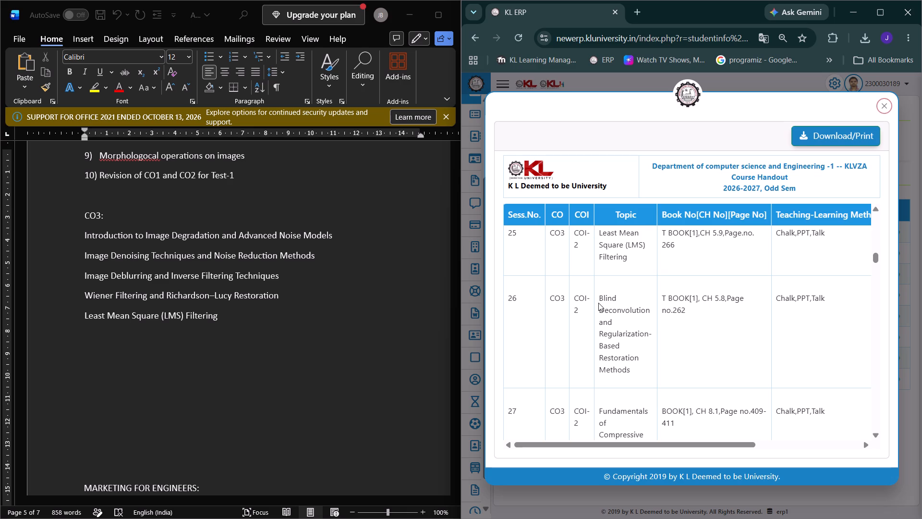
left_click_drag(598, 303, 644, 371)
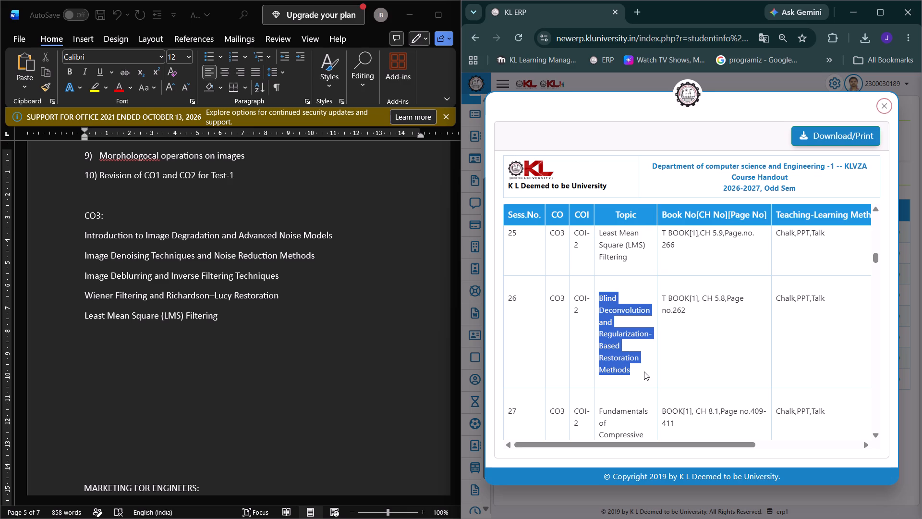
key("ctrl+c")
key("alt+Tab")
key("ctrl+v")
key("apostrophe")
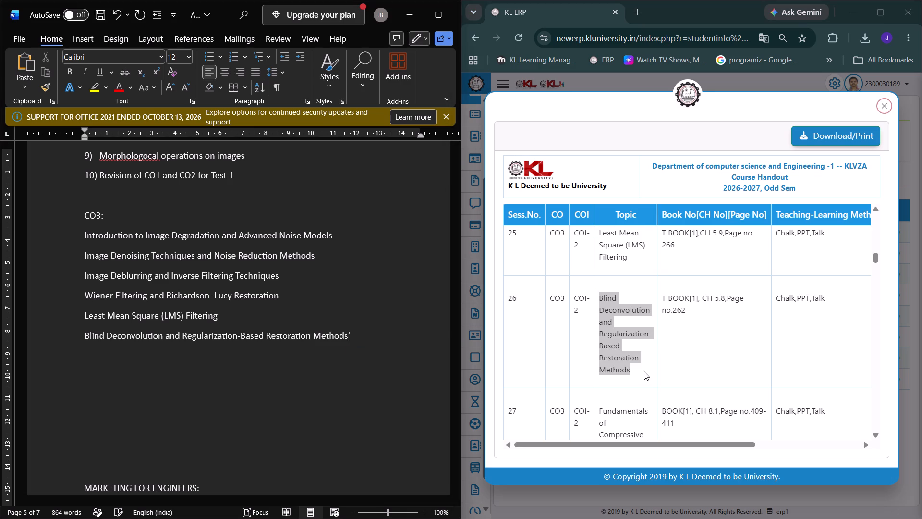
Copy session 27's topic, "Fundamentals of Compressive Sensing in Imaging", from the handout and paste it directly after session 26's topic.
scroll(644, 371, "down", 3)
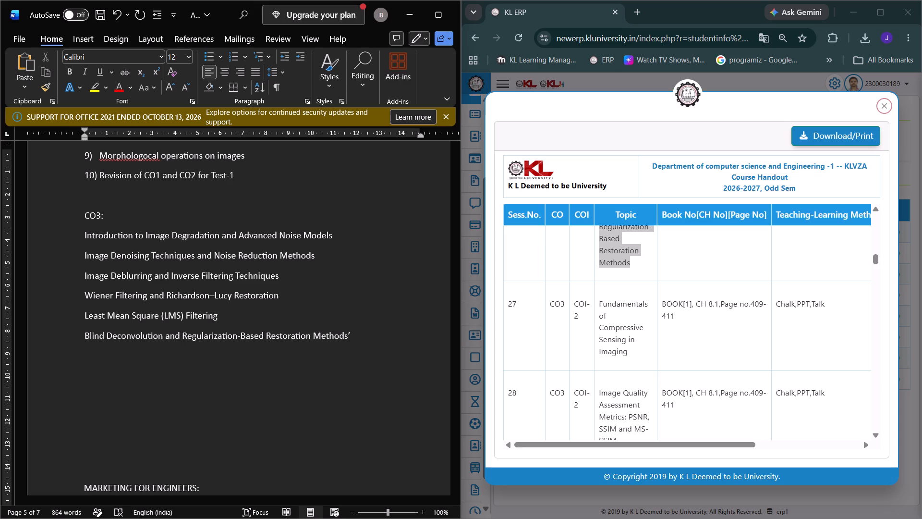
left_click_drag(597, 303, 635, 359)
key("ctrl+c")
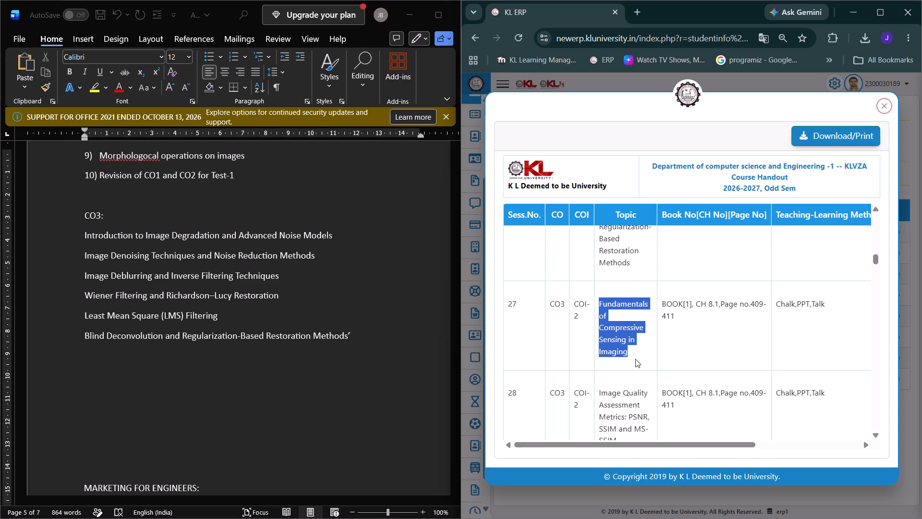
key("alt+Tab")
key("ctrl+v")
key("apostrophe")
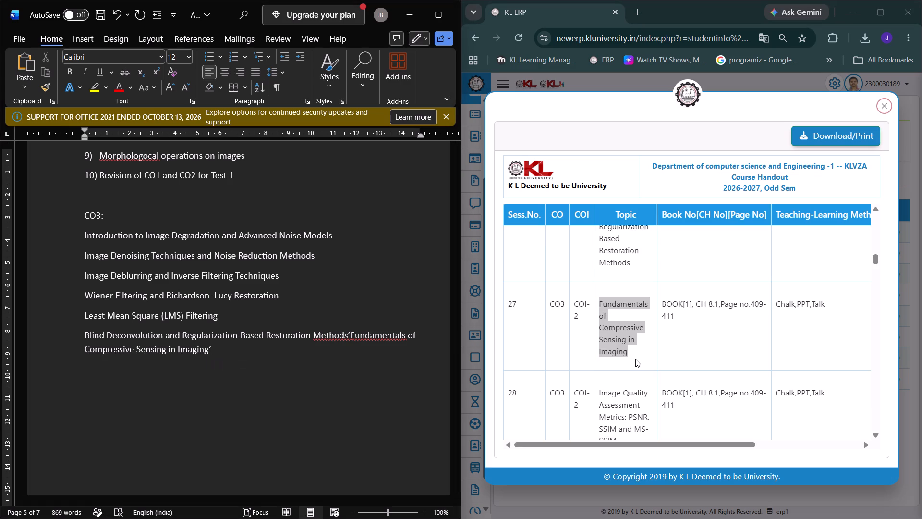
Undo the session 27 paste and delete the stray apostrophe after "Restoration Methods" in the CO3 list.
left_click(635, 359, "ctrl")
key("ctrl+z")
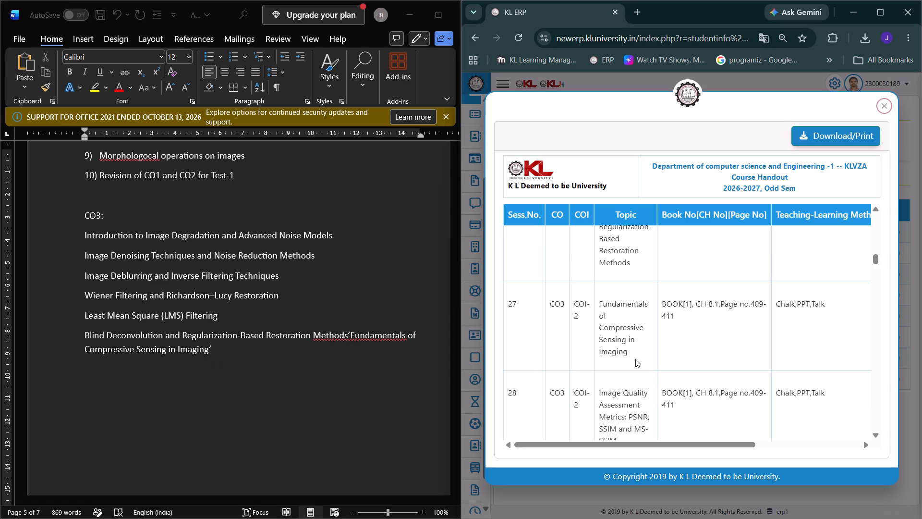
key("ctrl+z")
left_click(375, 360)
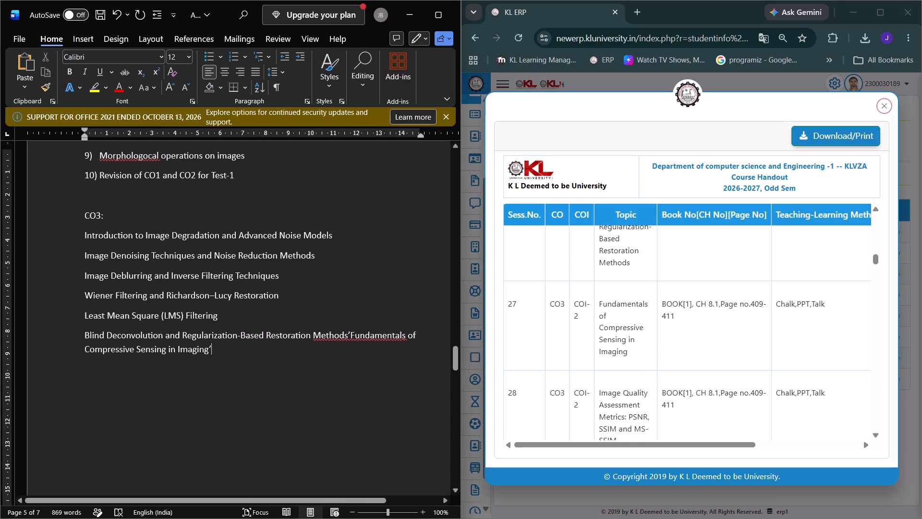
key("ctrl+z")
key("ctrl+z")
key("ctrl+z")
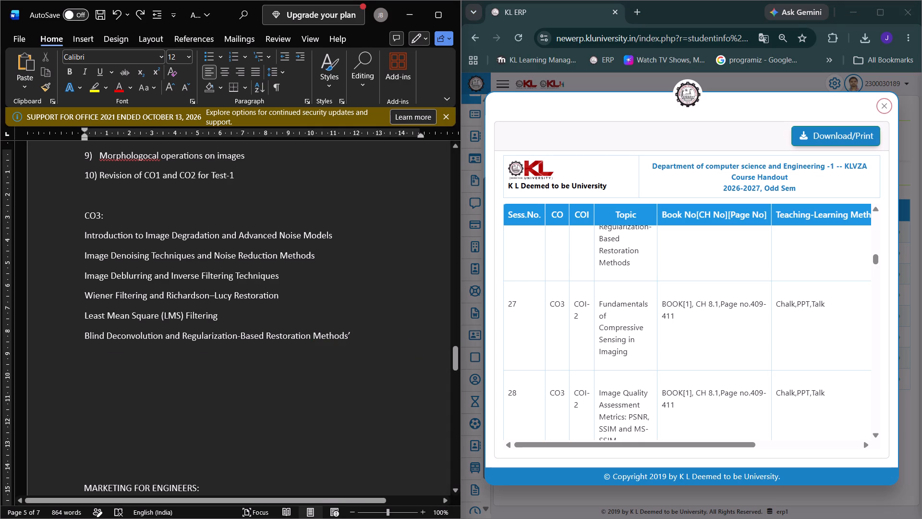
key("BackSpace")
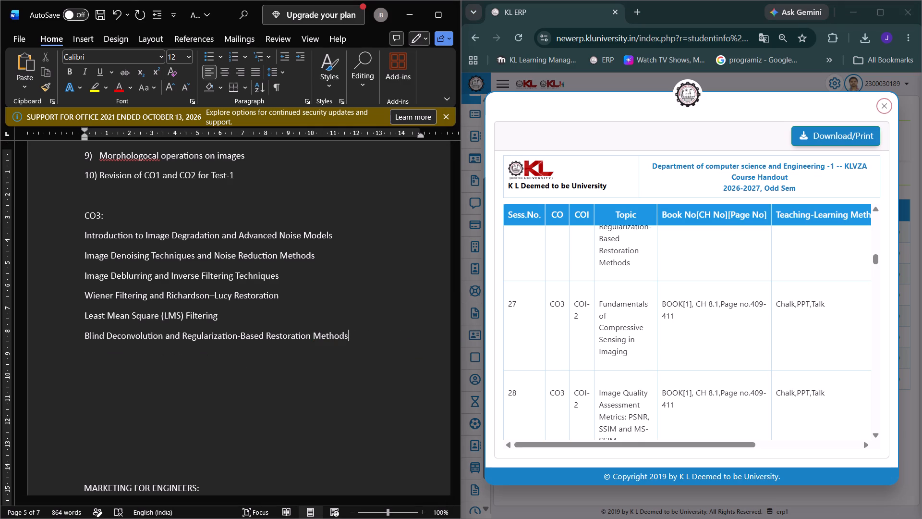
Paste the copied "Fundamentals of Compressive Sensing in Imaging" topic on its own new line of the CO3 list.
key("Return")
key("ctrl+v")
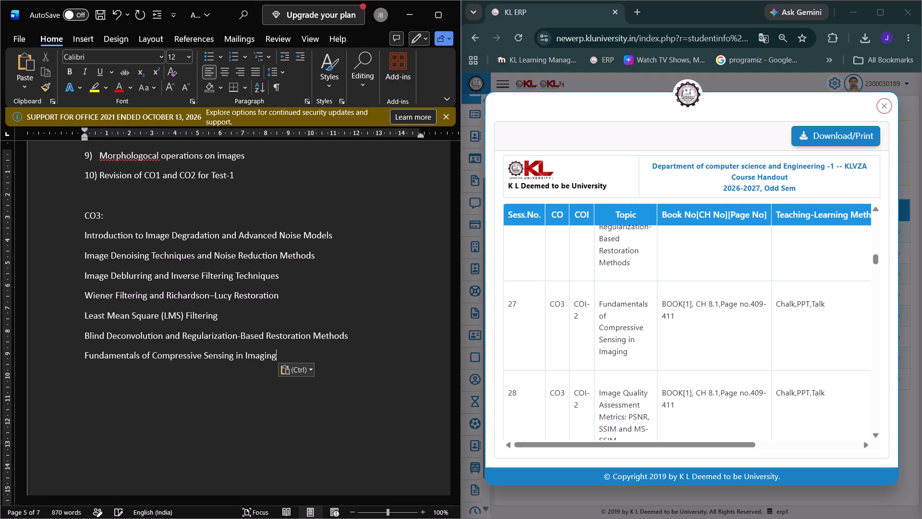
key("Return")
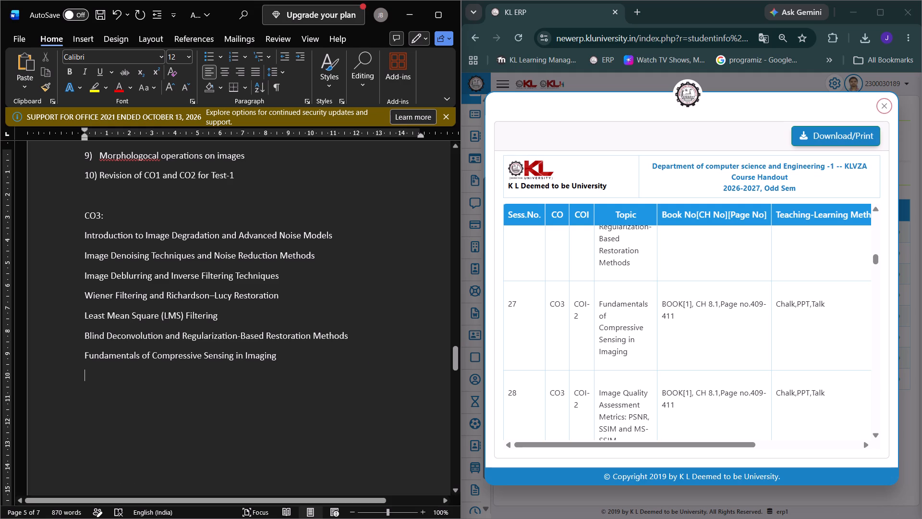
Copy session 28's topic, "Image Quality Assessment Metrics: PSNR, SSIM and MS-SSIM", from the handout to the next line of the CO3 list.
scroll(558, 392, "down", 1)
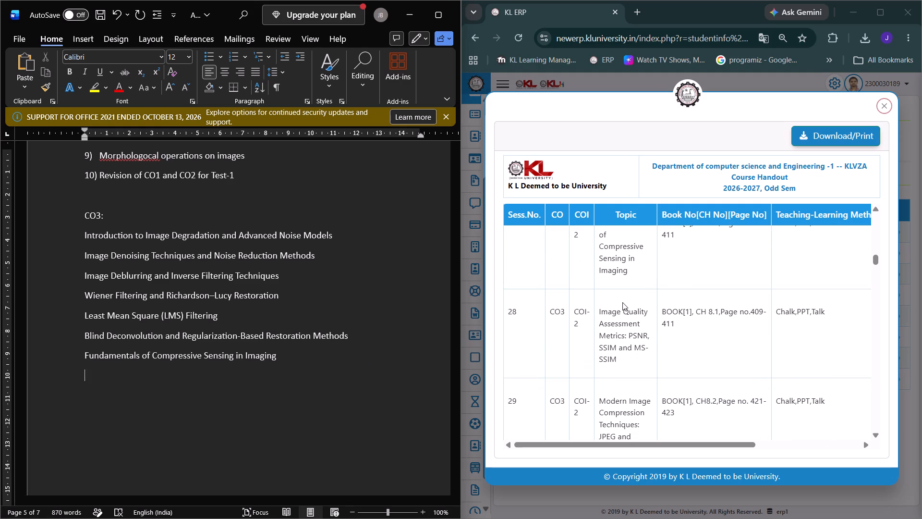
left_click_drag(595, 310, 632, 362)
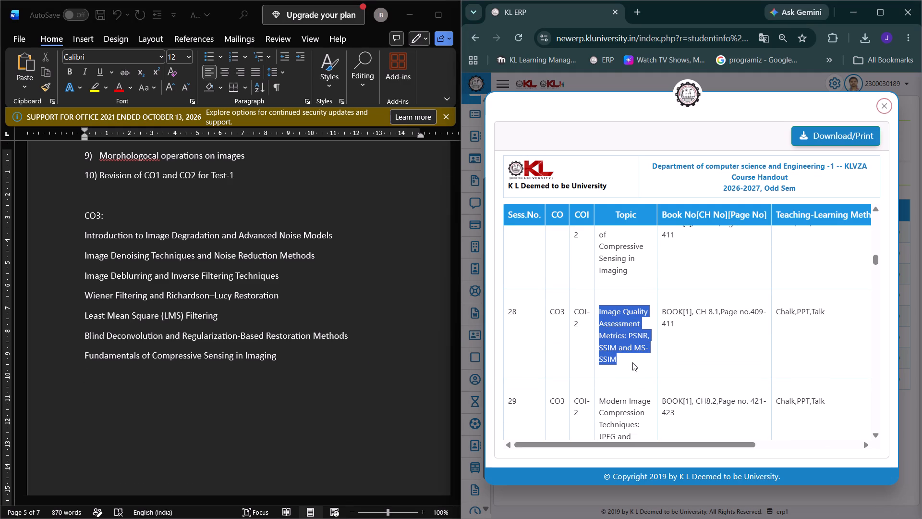
key("ctrl+c")
key("alt+Tab")
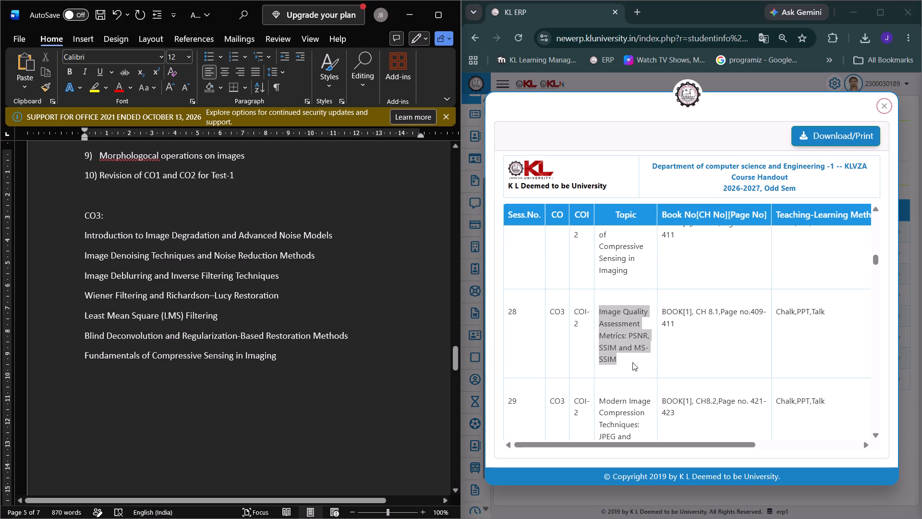
key("ctrl+v")
key("Return")
scroll(635, 369, "down", 1)
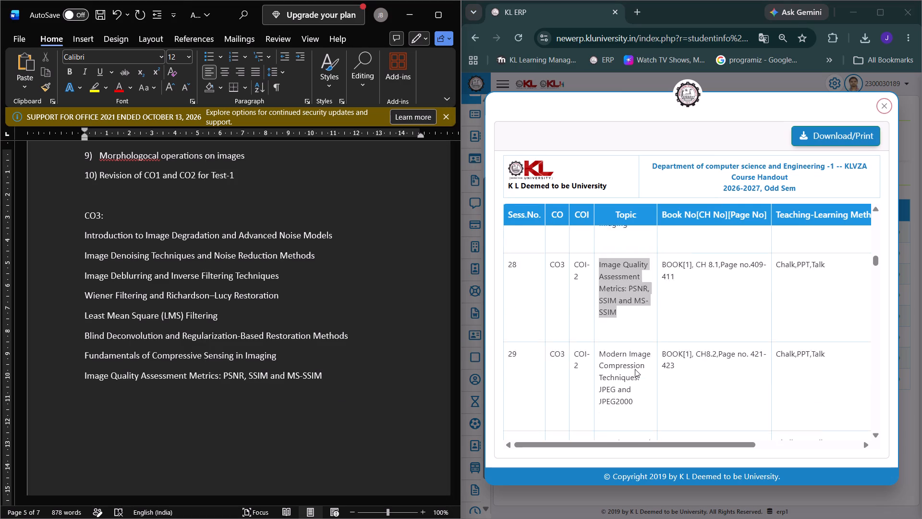
Copy session 29's topic, "Modern Image Compression Techniques: JPEG and JPEG2000", from the handout to the next line of the CO3 list.
scroll(635, 369, "down", 1)
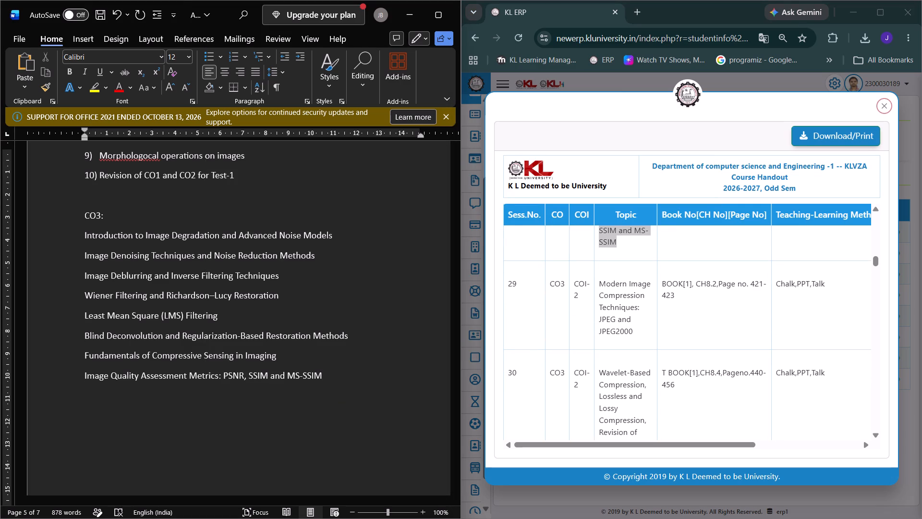
left_click_drag(600, 281, 648, 344)
key("ctrl+c")
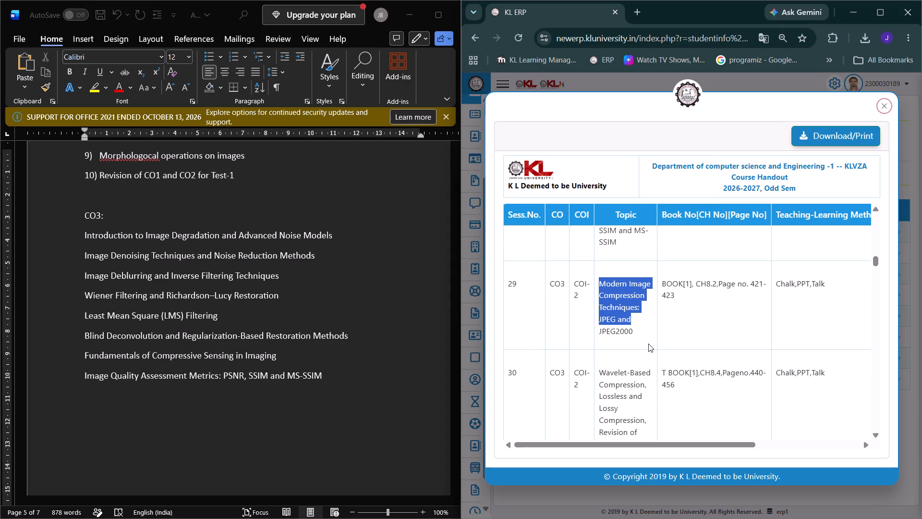
key("alt+Tab")
key("ctrl+v")
key("Return")
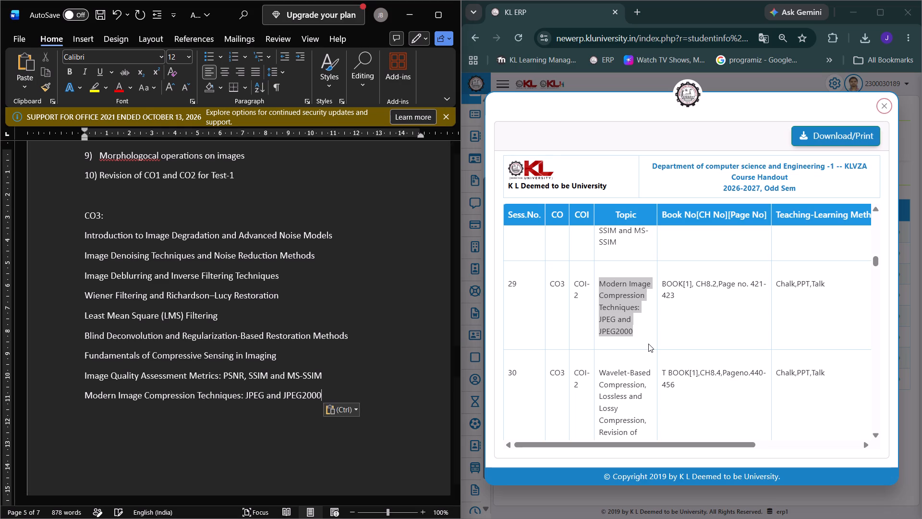
Copy session 30's topic, "Wavelet-Based Compression, Lossless and Lossy Compression, Revision of CO-3", from the handout to the next line of the CO3 list.
scroll(633, 348, "down", 2)
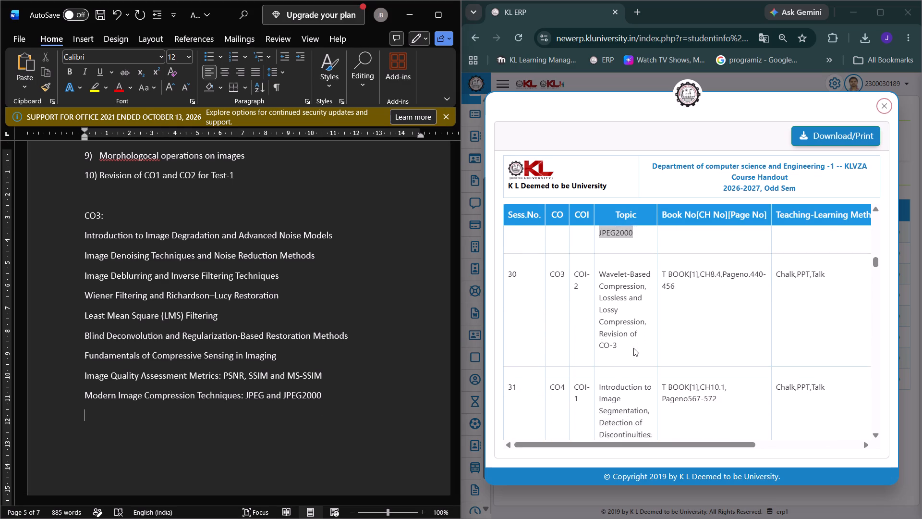
scroll(633, 348, "down", 1)
left_click_drag(599, 259, 631, 336)
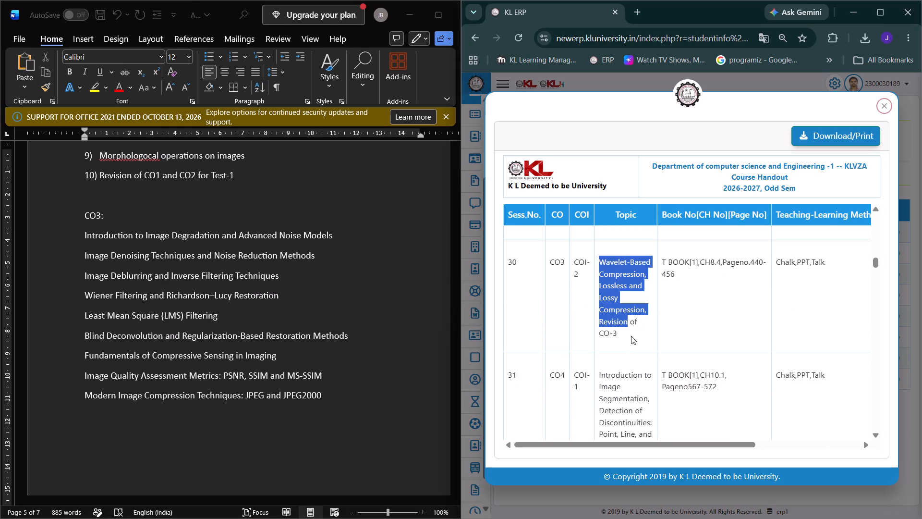
key("ctrl+c")
key("alt+Tab")
key("ctrl+v")
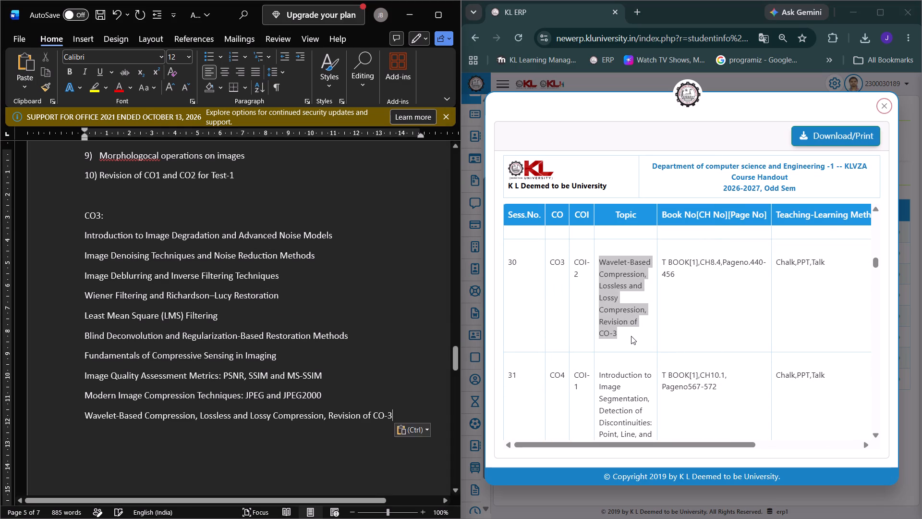
Add a "CO4:" heading below the CO3 list, leaving one blank line between, and start a new line under it.
key("Return")
key("Return")
type("co")
key("4")
key("BackSpace")
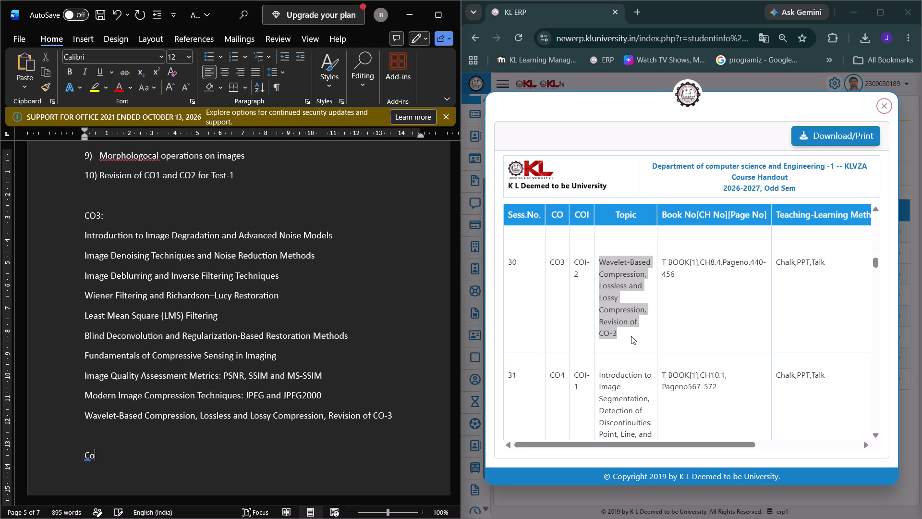
key("c")
key("o")
key("BackSpace")
key("BackSpace")
type("O4")
key("shift+colon")
key("Return")
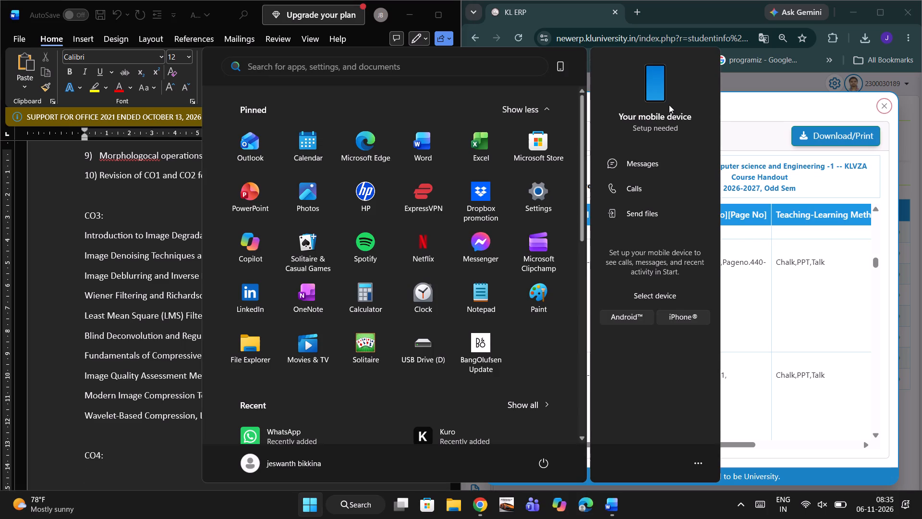
Copy session 31's topic, "Introduction to Image Segmentation, Detection of Discontinuities: Point, Line, and Edge Detection", from the handout to the line under the CO4 heading.
left_click(143, 445)
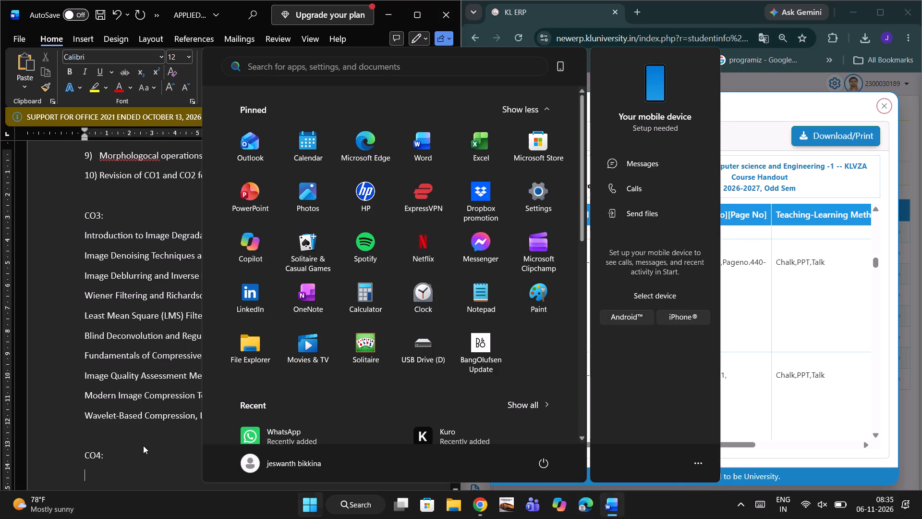
scroll(143, 445, "down", 2)
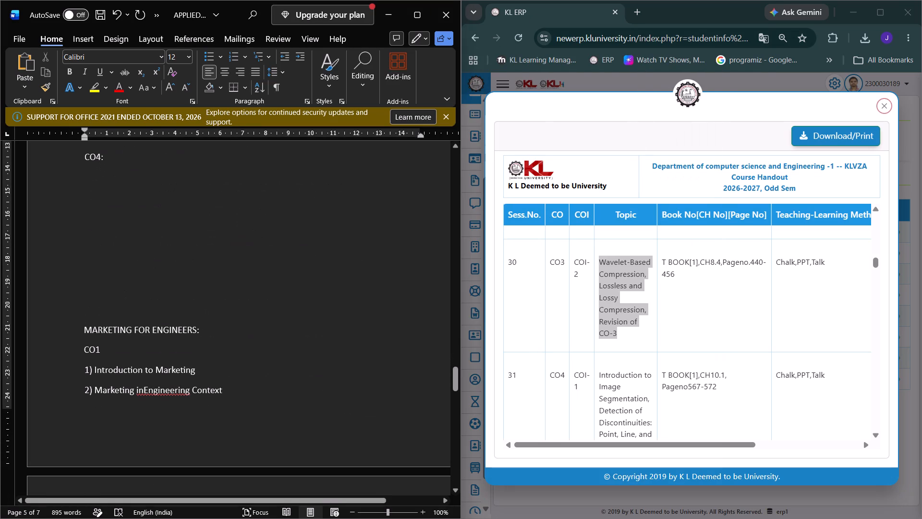
scroll(599, 412, "down", 2)
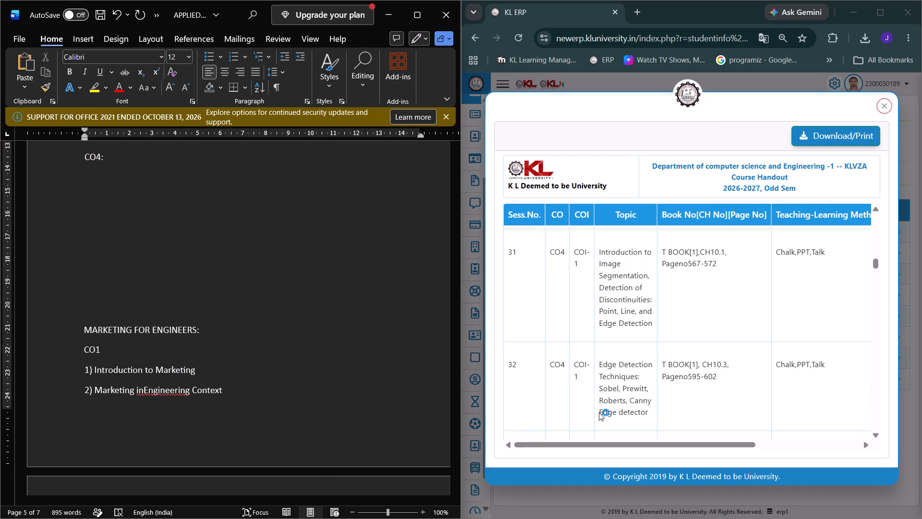
left_click_drag(597, 254, 660, 326)
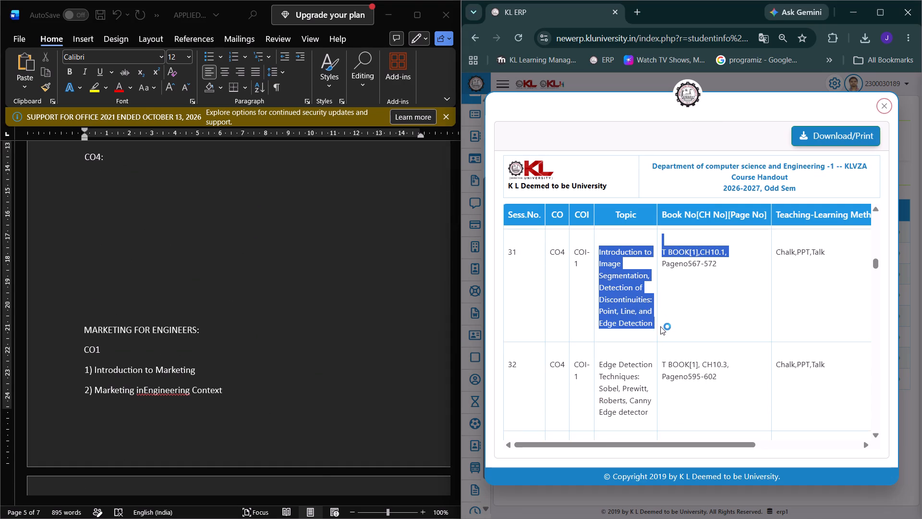
left_click_drag(660, 326, 655, 328)
key("ctrl+c")
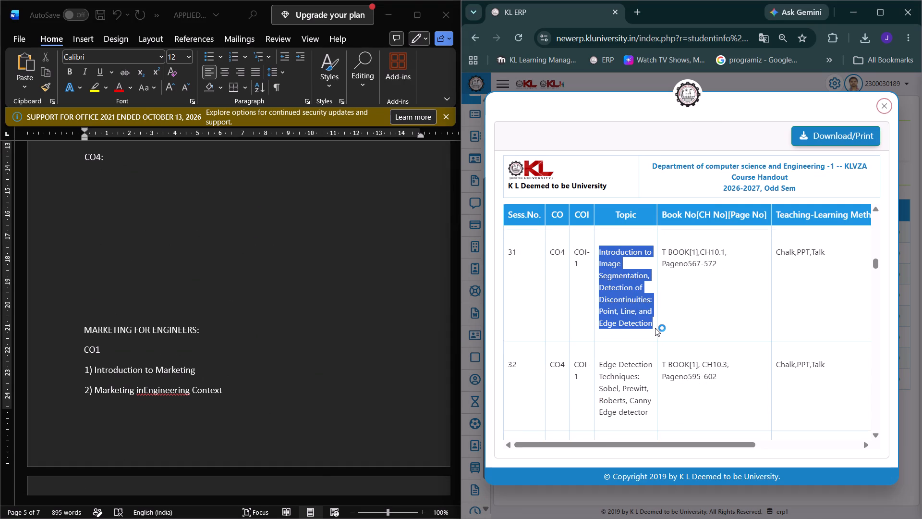
key("alt+Tab")
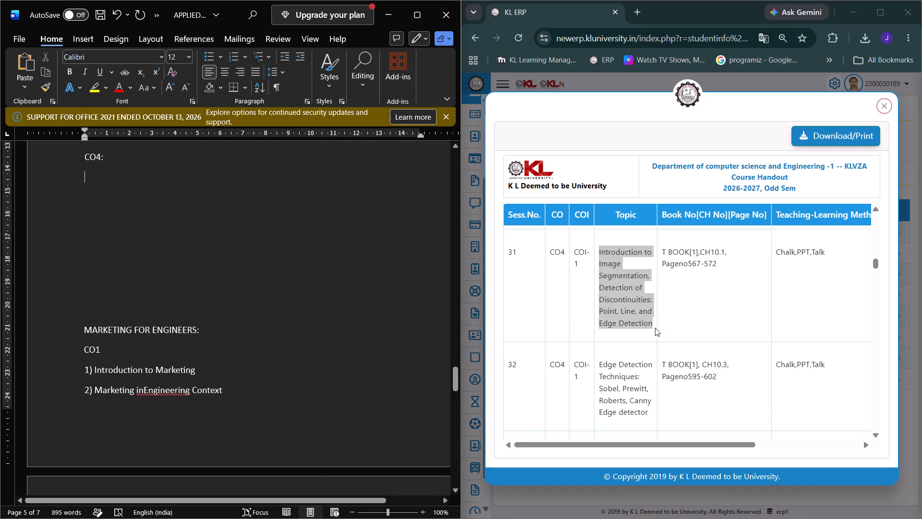
key("ctrl+v")
key("Return")
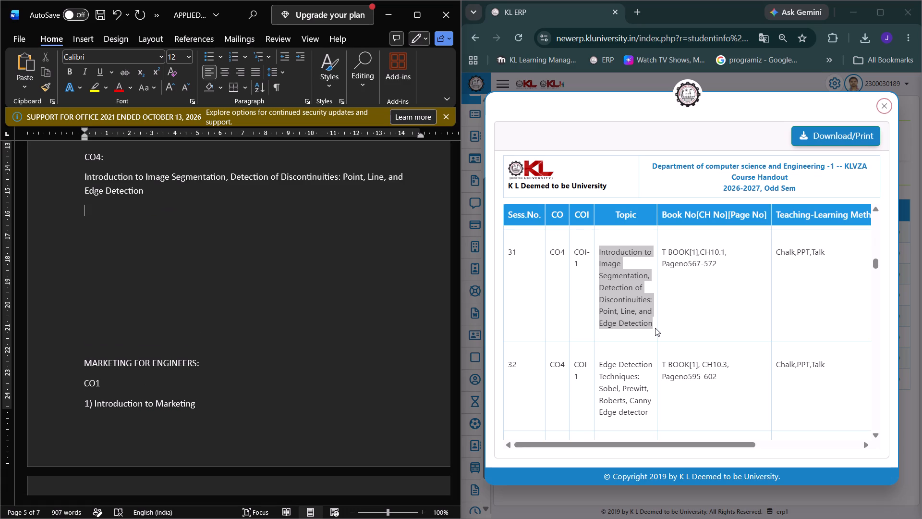
Copy session 32's topic, "Edge Detection Techniques: Sobel, Prewitt, Roberts, Canny Edge detector", from the handout to the next line of the CO4 list.
key("alt+Tab")
scroll(606, 338, "down", 1)
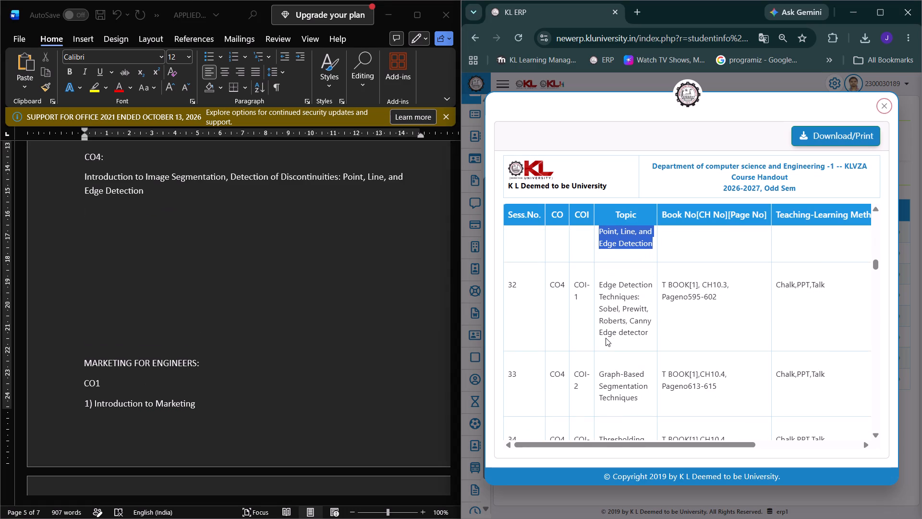
left_click_drag(599, 287, 655, 354)
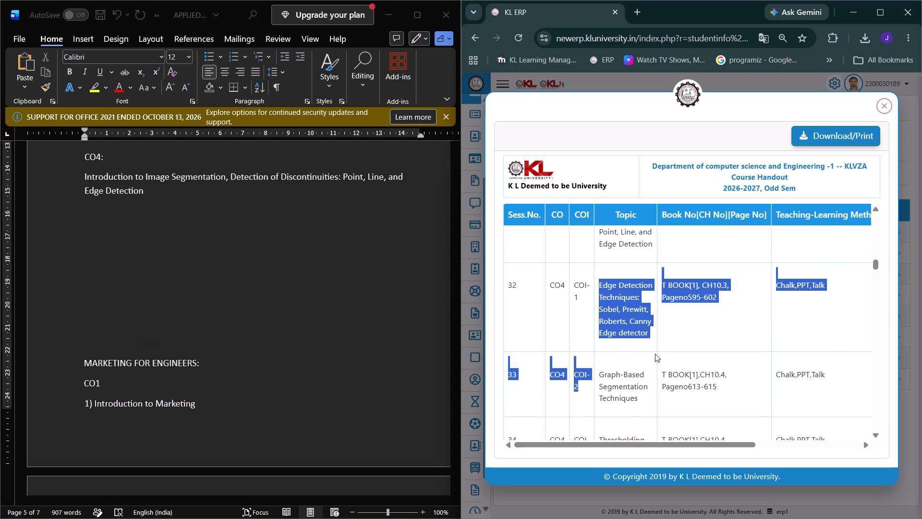
left_click_drag(655, 354, 647, 343)
key("ctrl+c")
key("alt+Tab")
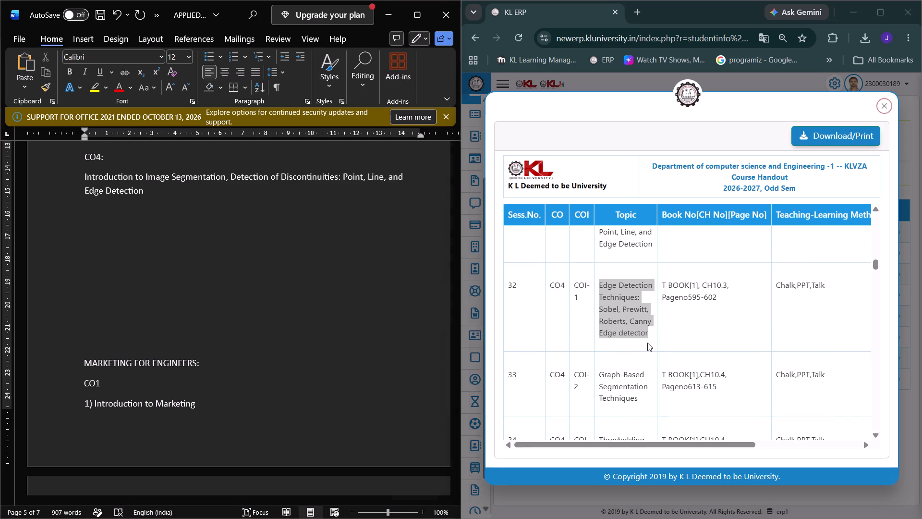
key("ctrl+v")
key("Return")
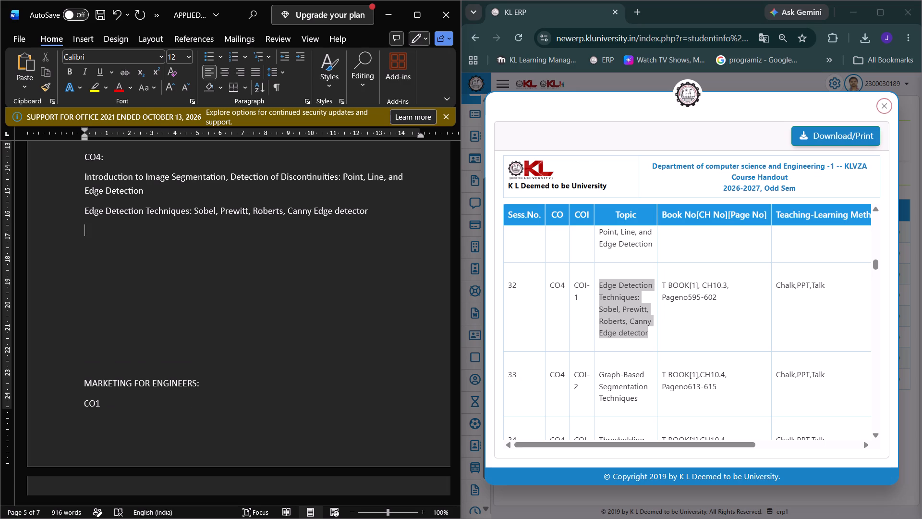
Copy session 33's topic, "Graph-Based Segmentation Techniques", from the handout to the next line of the CO4 list.
scroll(599, 332, "down", 2)
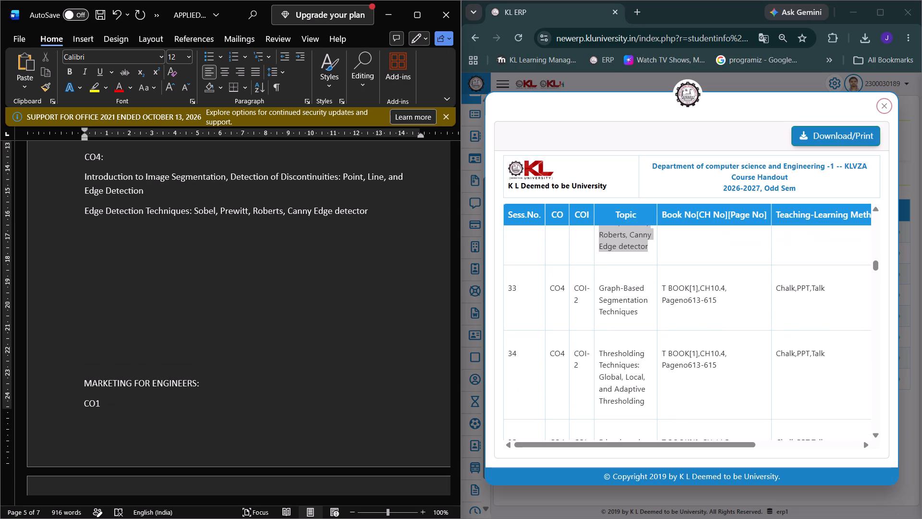
left_click_drag(600, 288, 655, 322)
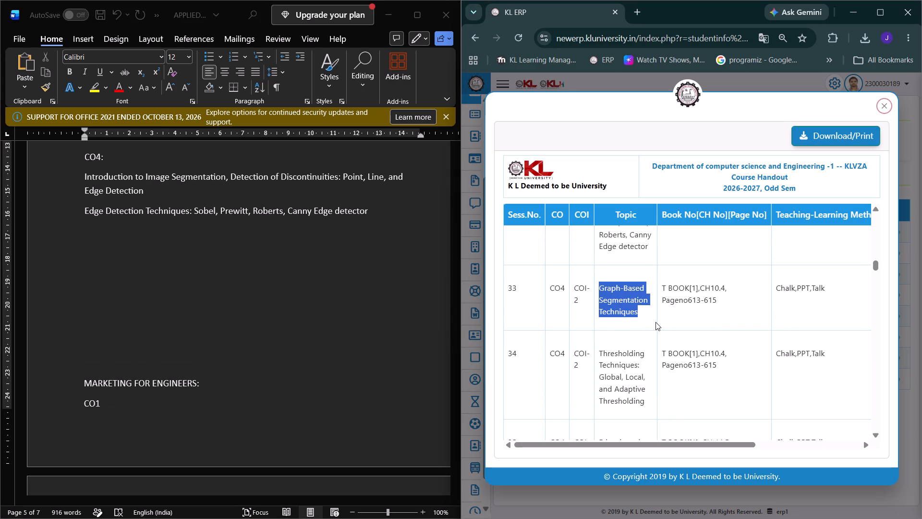
key("ctrl+c")
key("alt+Tab")
key("ctrl+v")
key("apostrophe")
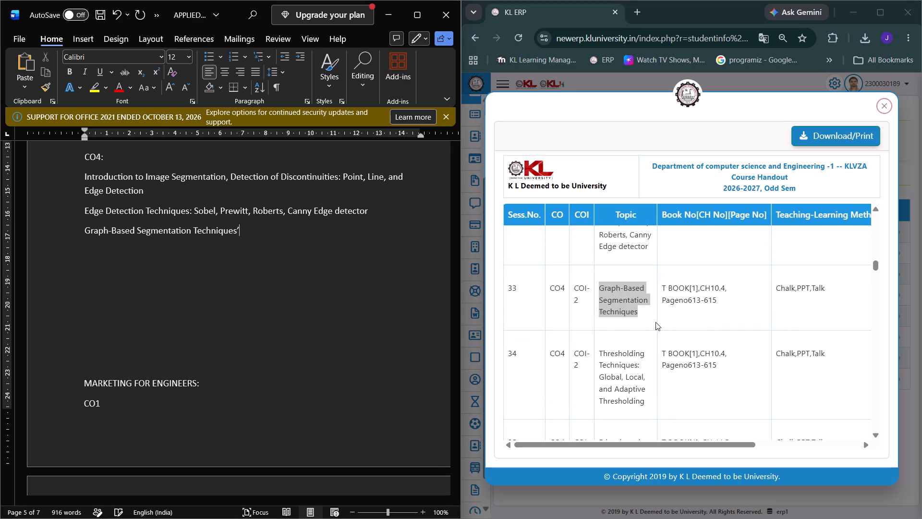
Copy session 34's topic, "Thresholding Techniques: Global, Local, and Adaptive Thresholding", from the handout and paste it directly after session 33's topic.
scroll(616, 332, "down", 1)
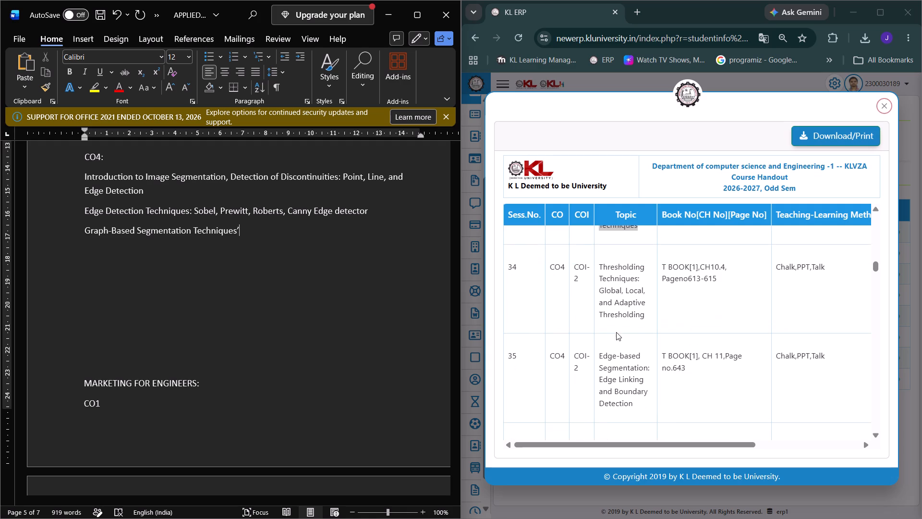
scroll(616, 332, "down", 1)
left_click_drag(600, 260, 673, 332)
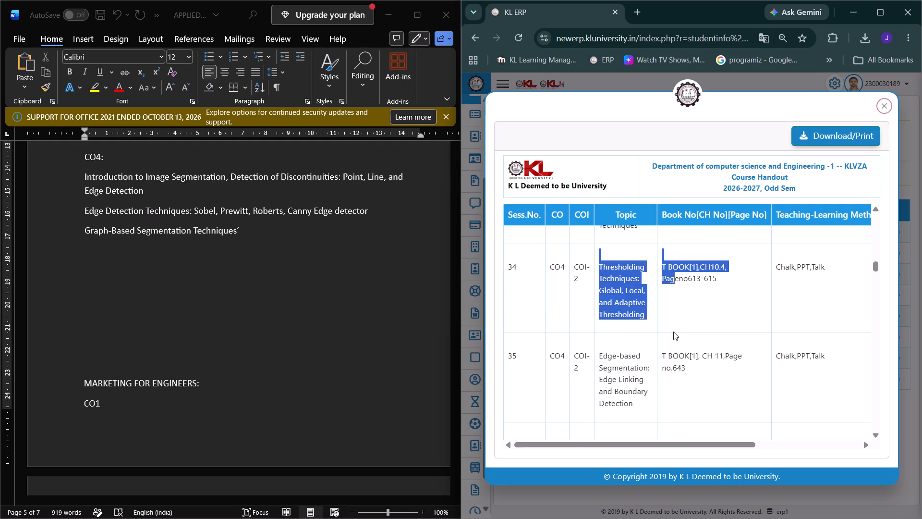
left_click_drag(673, 332, 651, 315)
left_click_drag(651, 315, 595, 273)
left_click(595, 273)
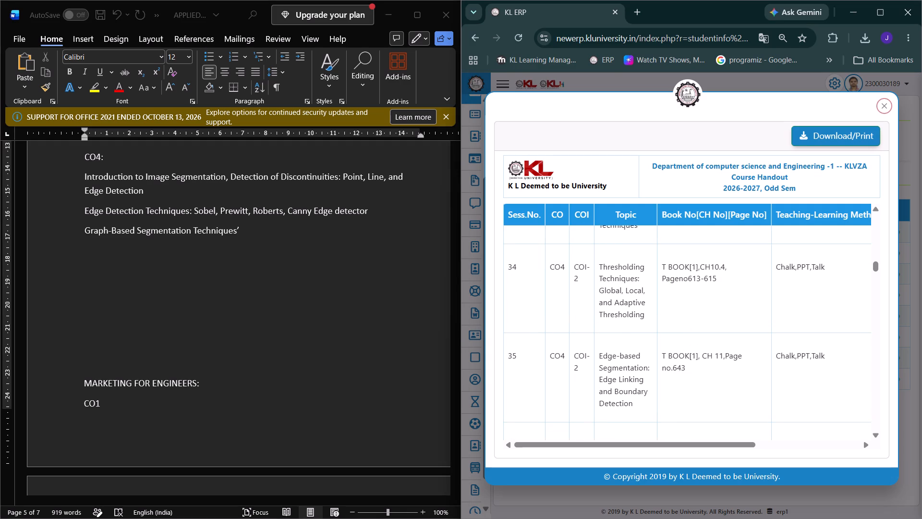
left_click_drag(598, 266, 654, 328)
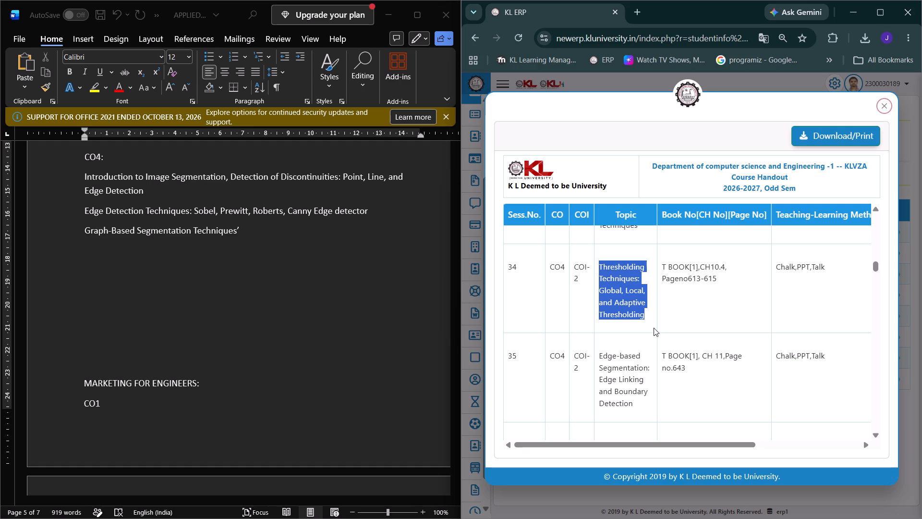
key("ctrl+c")
key("alt+Tab")
key("ctrl+v")
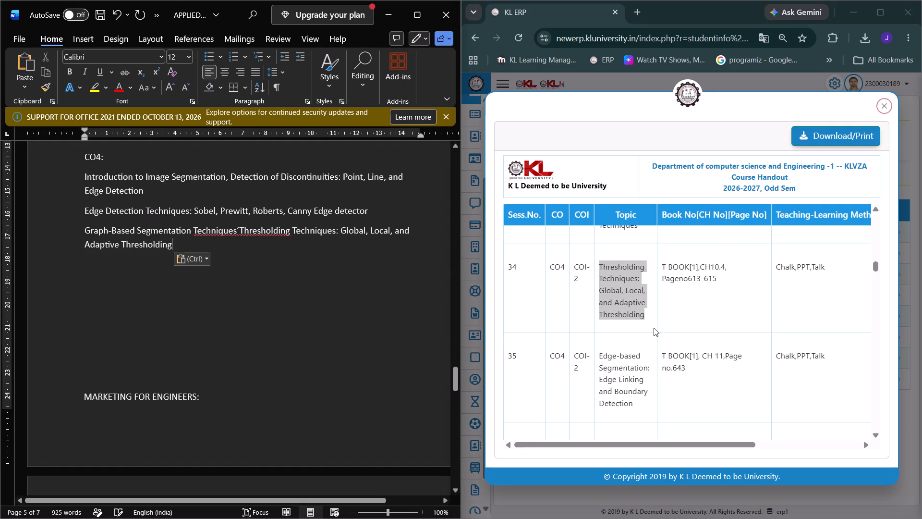
Undo the session 34 paste and delete the stray apostrophe after "Graph-Based Segmentation Techniques" in the CO4 list.
key("ctrl+z")
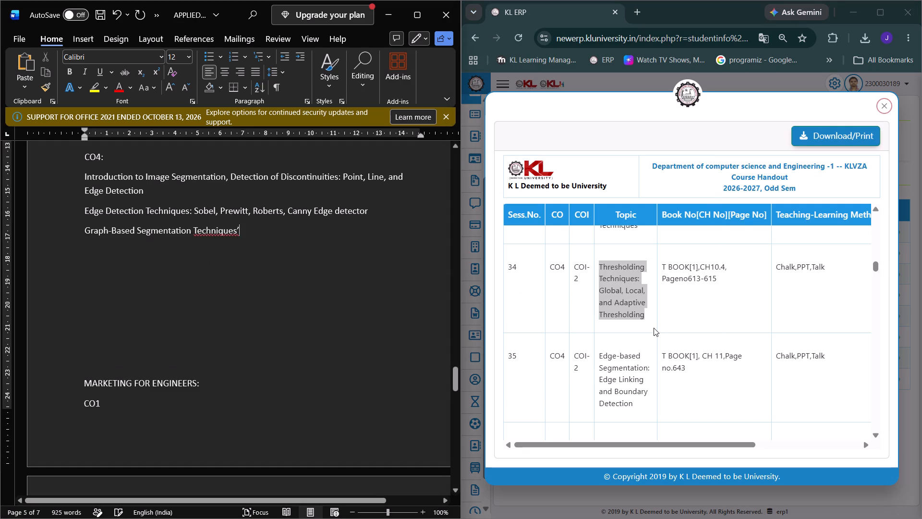
key("equal")
key("BackSpace")
key("BackSpace")
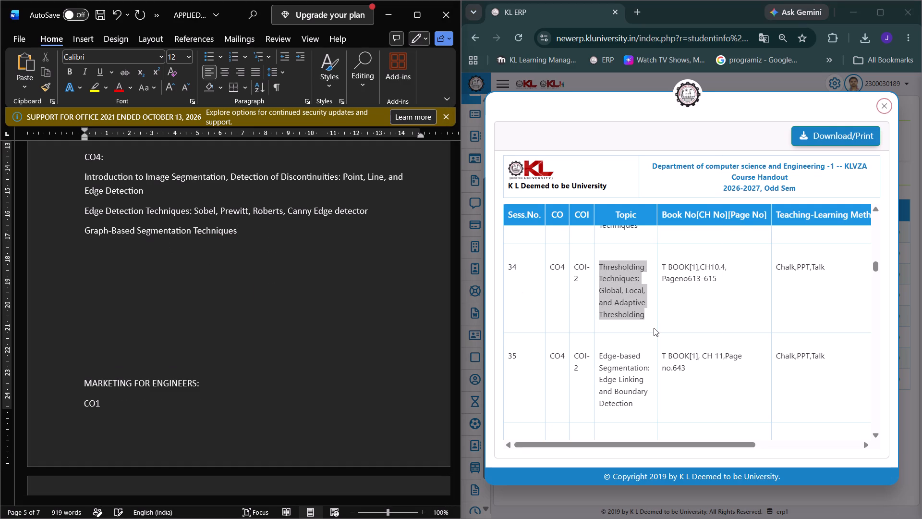
Paste the copied "Thresholding Techniques: Global, Local, and Adaptive Thresholding" topic on its own new line of the CO4 list.
key("ctrl+v")
key("ctrl+z")
key("Return")
key("ctrl+v")
key("Return")
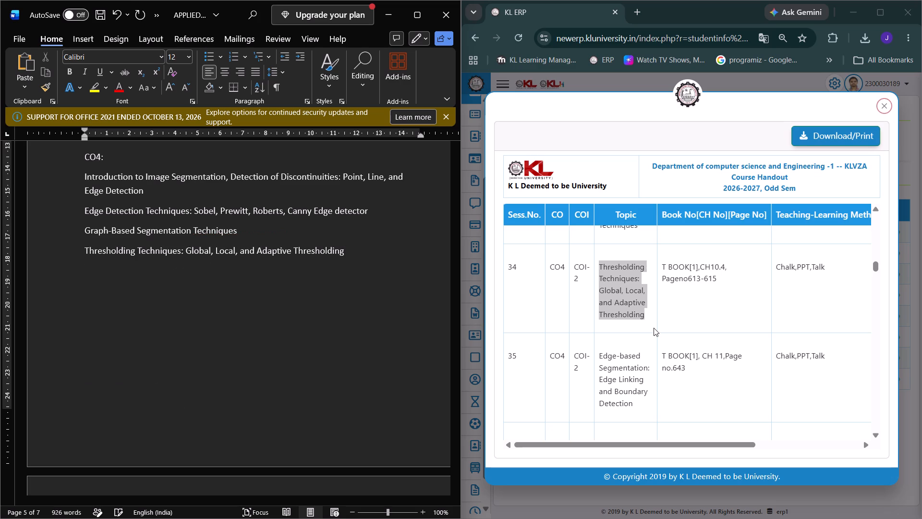
Copy session 35's topic, "Edge-based Segmentation: Edge Linking and Boundary Detection", from the handout to the next line of the CO4 list.
scroll(618, 368, "down", 1)
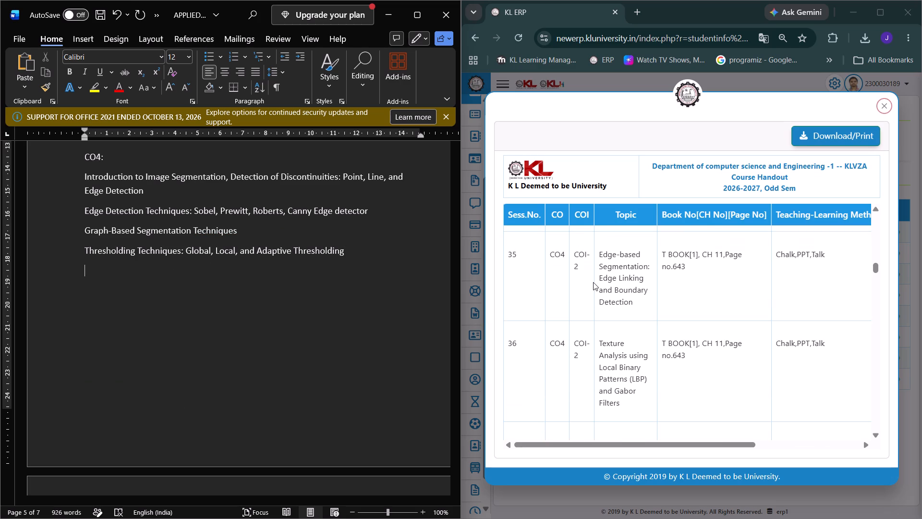
scroll(615, 328, "up", 1)
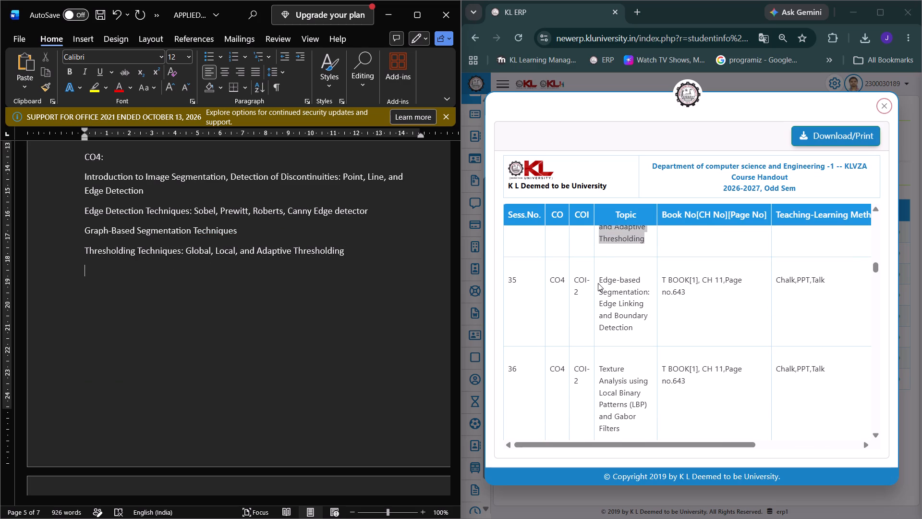
left_click_drag(598, 282, 641, 328)
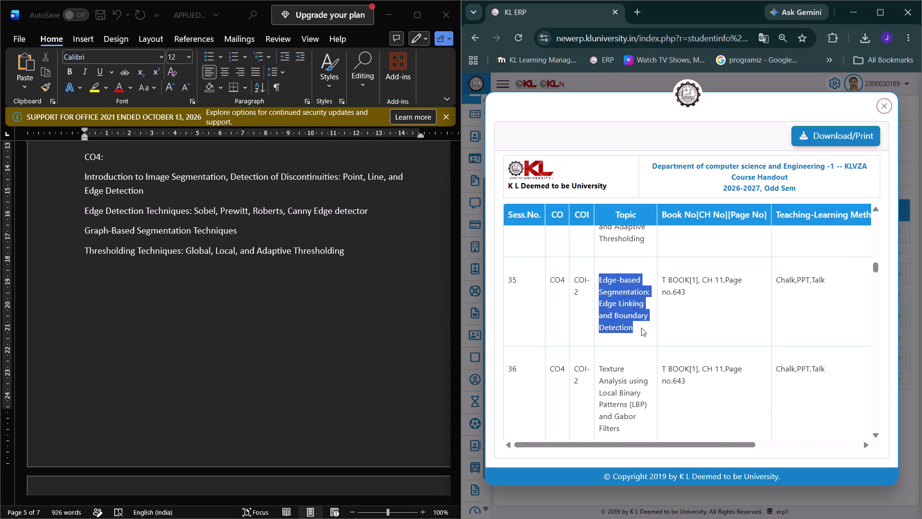
key("ctrl+c")
key("alt+Tab")
key("ctrl+v")
key("Return")
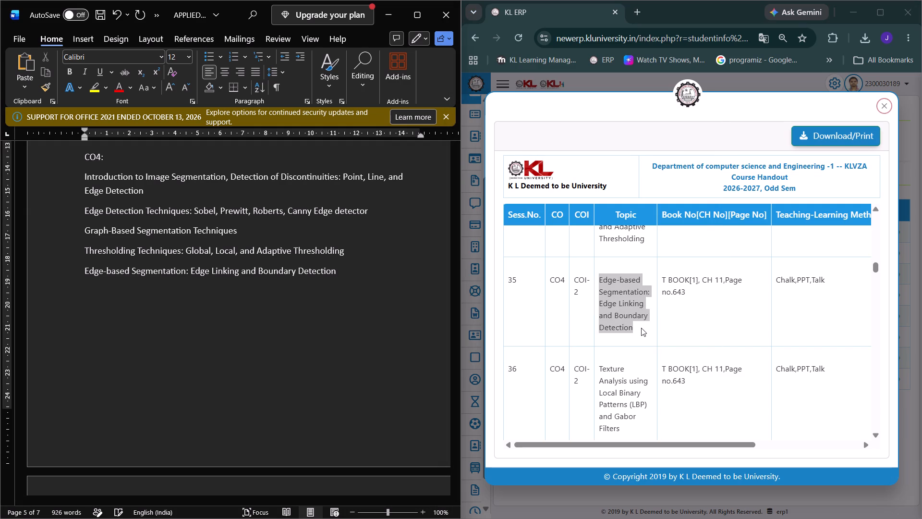
Copy session 36's topic, "Texture Analysis using Local Binary Patterns (LBP) and Gabor Filters", from the handout to the next line of the CO4 list.
key("alt+Tab")
scroll(644, 351, "down", 1)
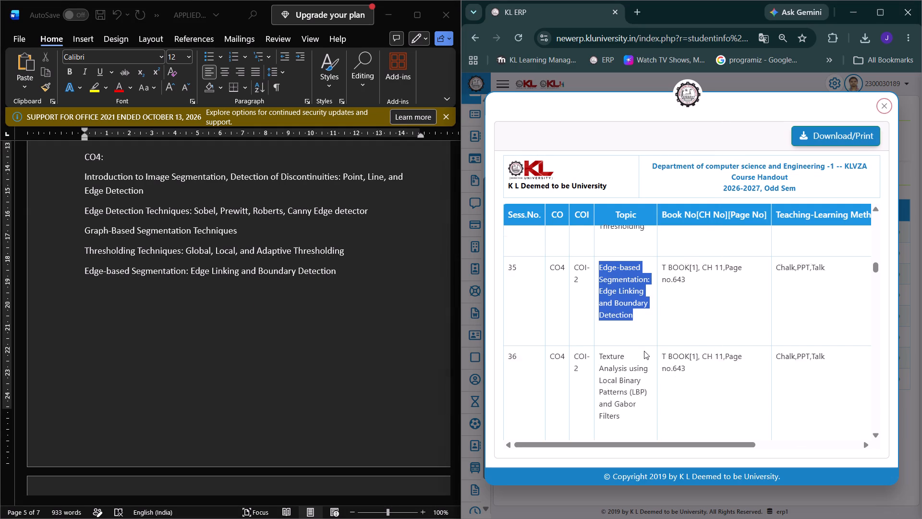
scroll(644, 351, "down", 1)
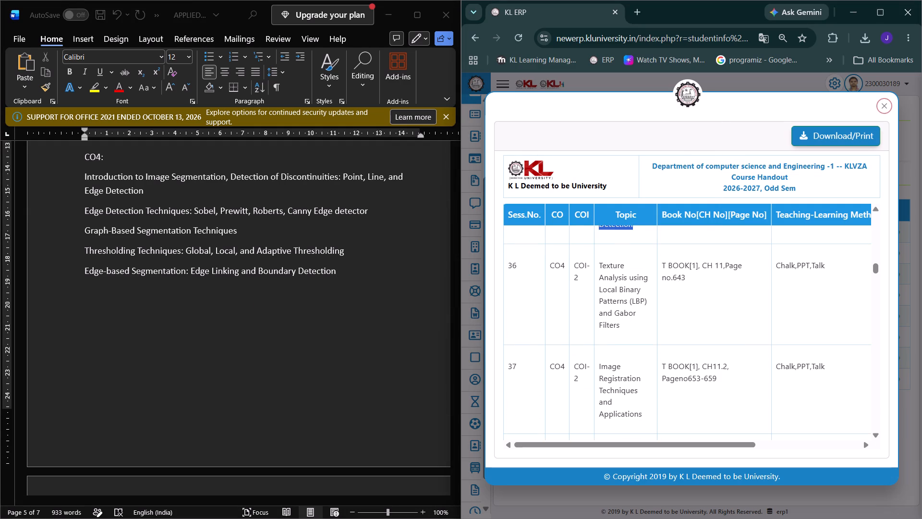
left_click_drag(600, 264, 646, 328)
key("ctrl+c")
key("alt+Tab")
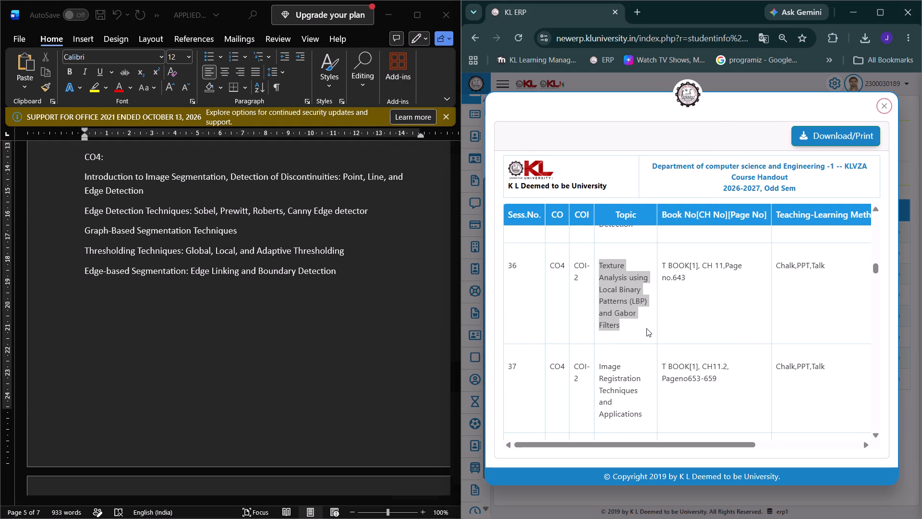
key("ctrl+Return")
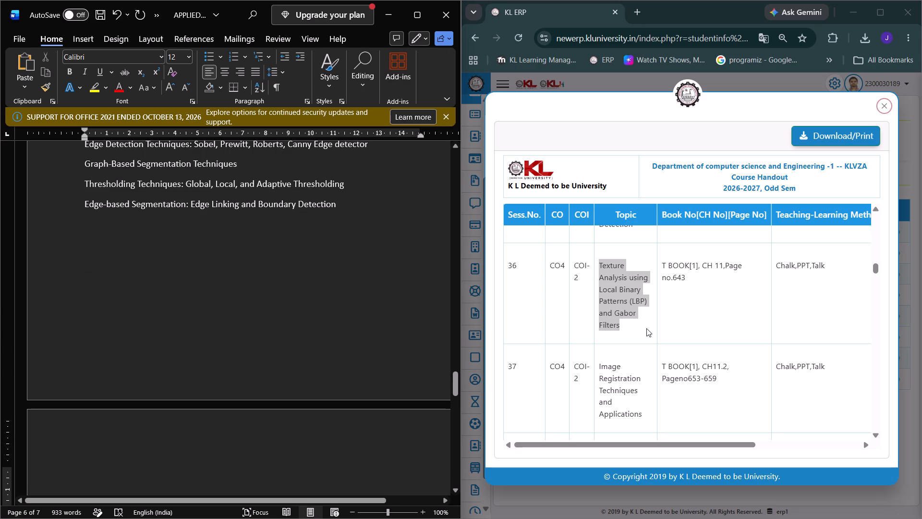
key("ctrl+z")
key("ctrl+v")
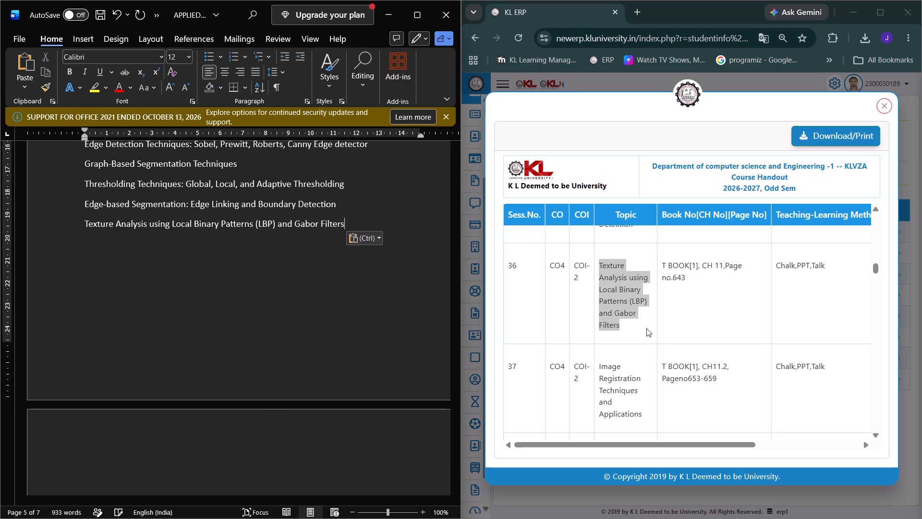
key("Return")
Copy session 37's topic, "Image Registration Techniques and Applications", from the handout and return to the Word document.
scroll(612, 361, "down", 2)
left_click_drag(595, 278, 628, 323)
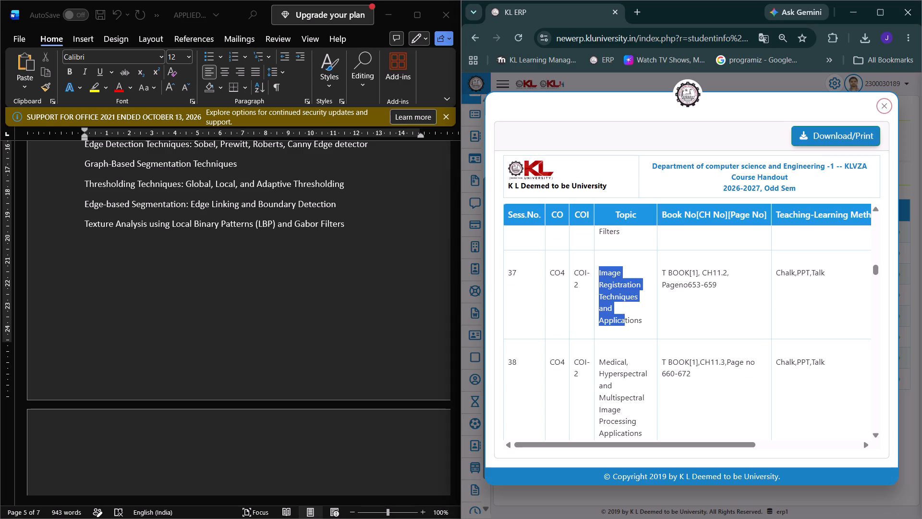
left_click_drag(628, 323, 648, 329)
key("ctrl+c")
key("alt+Tab")
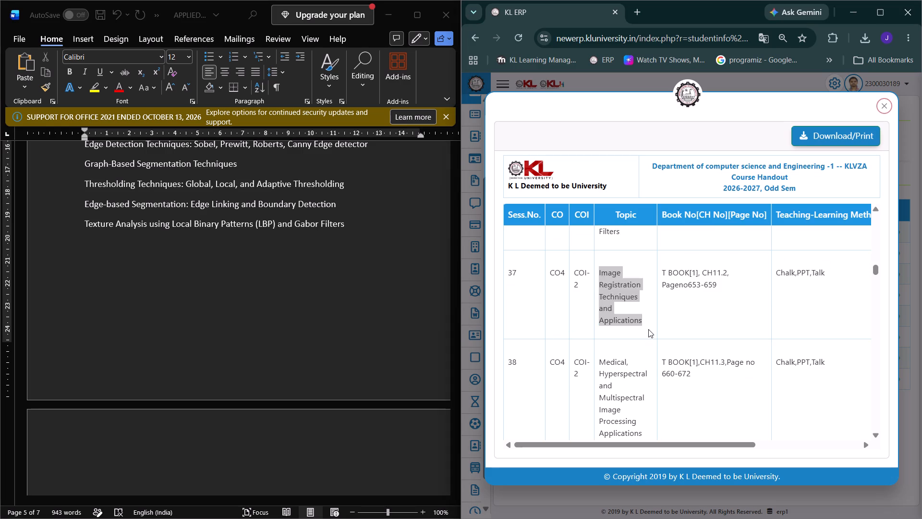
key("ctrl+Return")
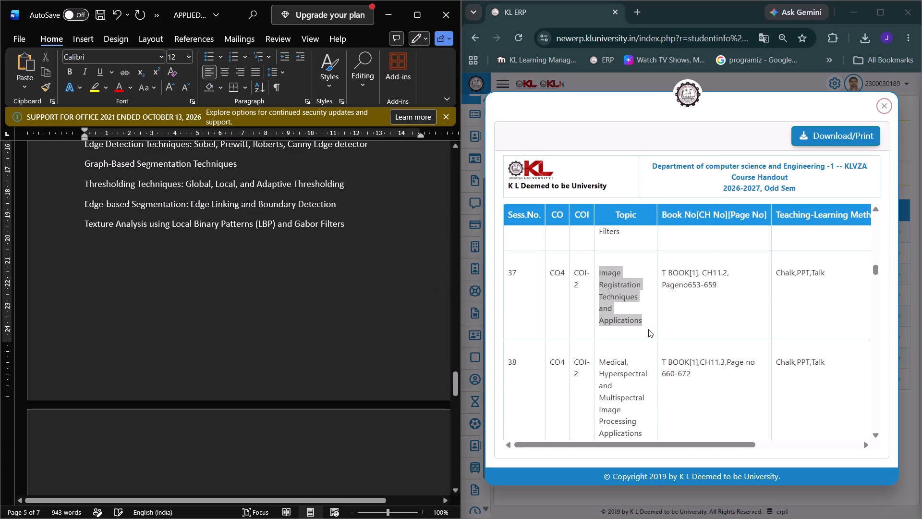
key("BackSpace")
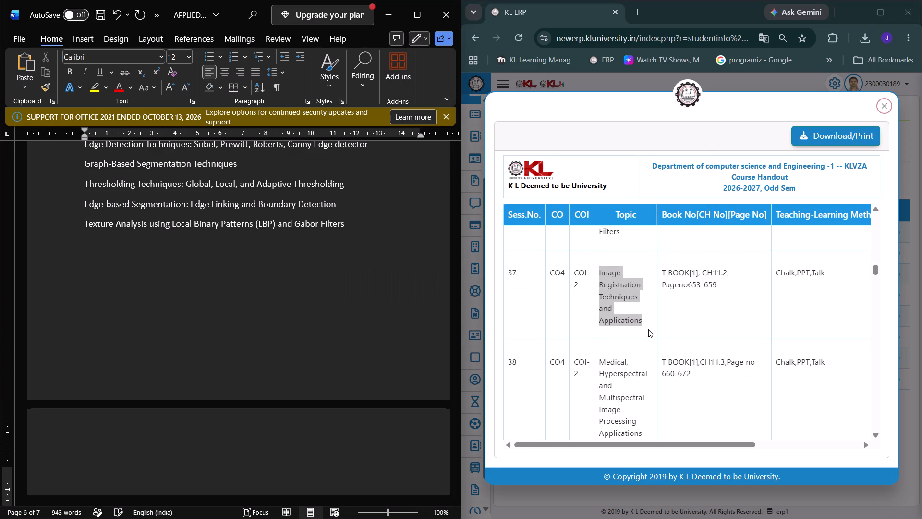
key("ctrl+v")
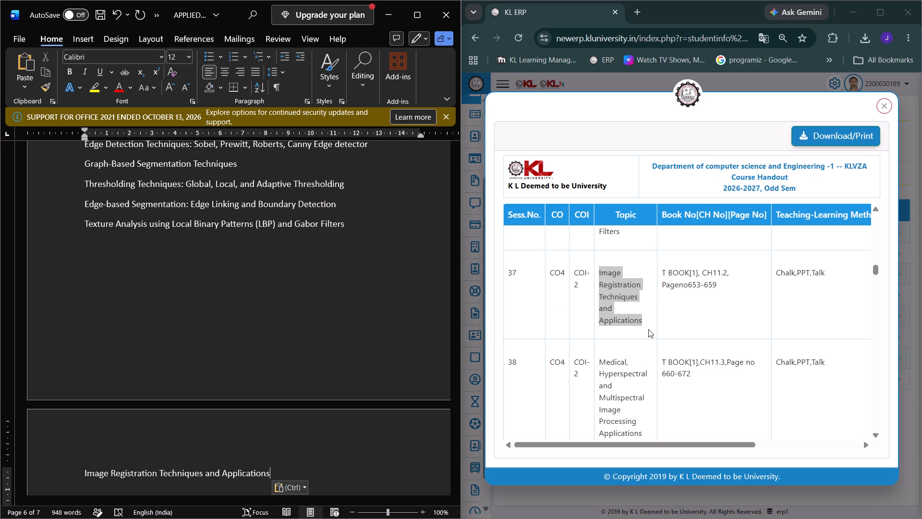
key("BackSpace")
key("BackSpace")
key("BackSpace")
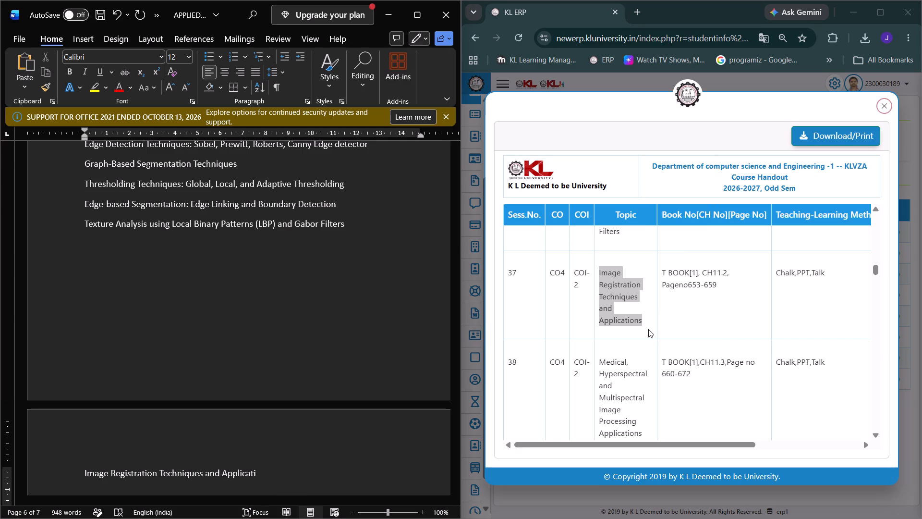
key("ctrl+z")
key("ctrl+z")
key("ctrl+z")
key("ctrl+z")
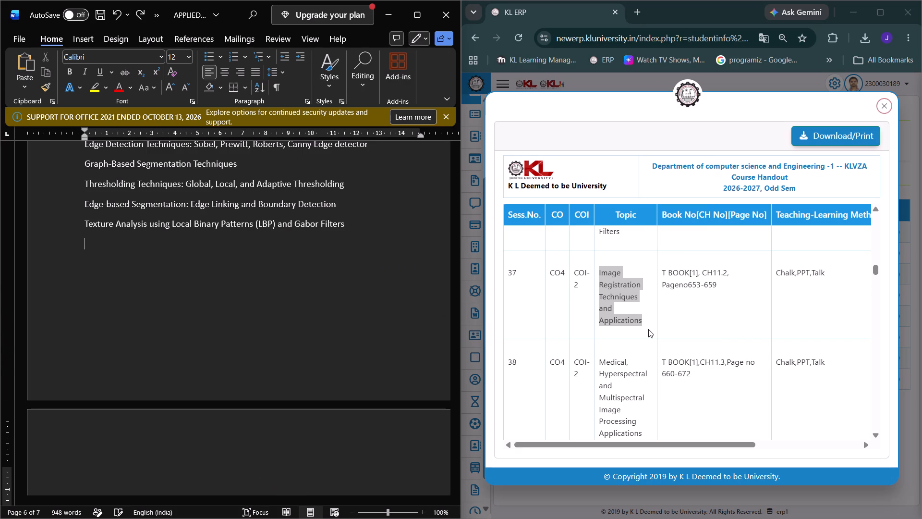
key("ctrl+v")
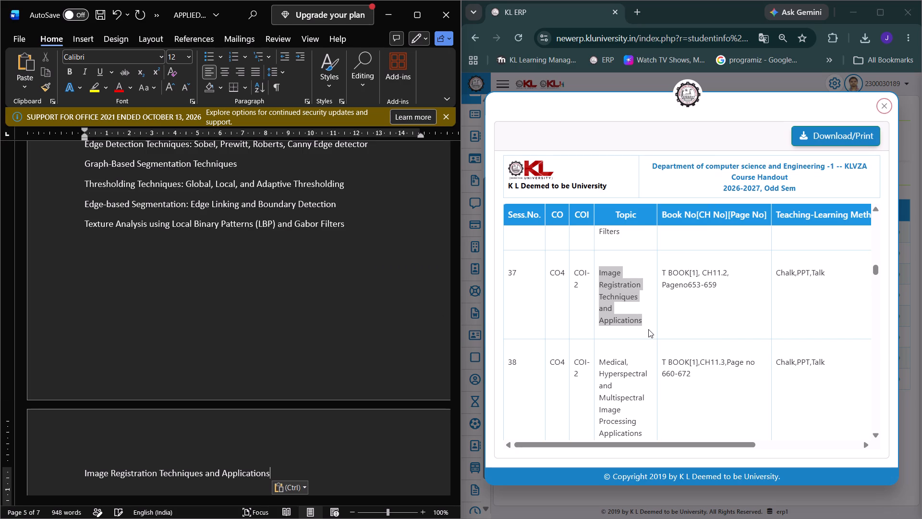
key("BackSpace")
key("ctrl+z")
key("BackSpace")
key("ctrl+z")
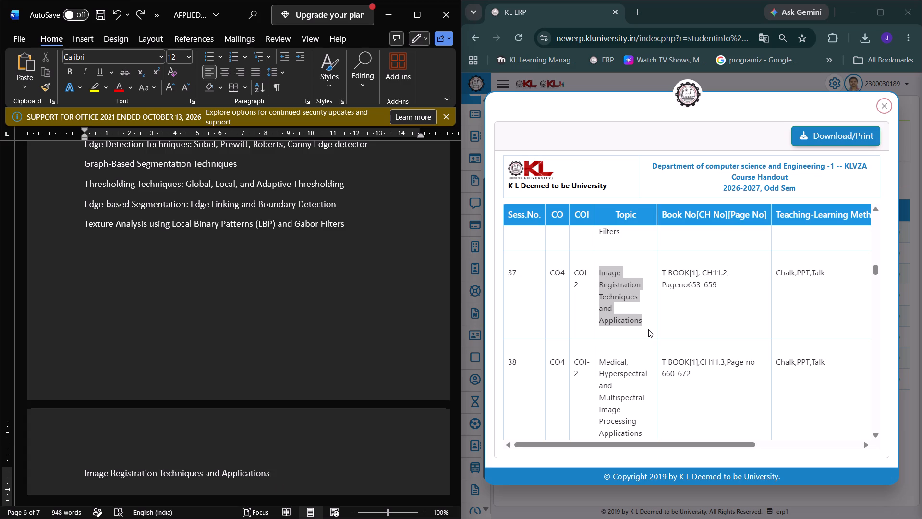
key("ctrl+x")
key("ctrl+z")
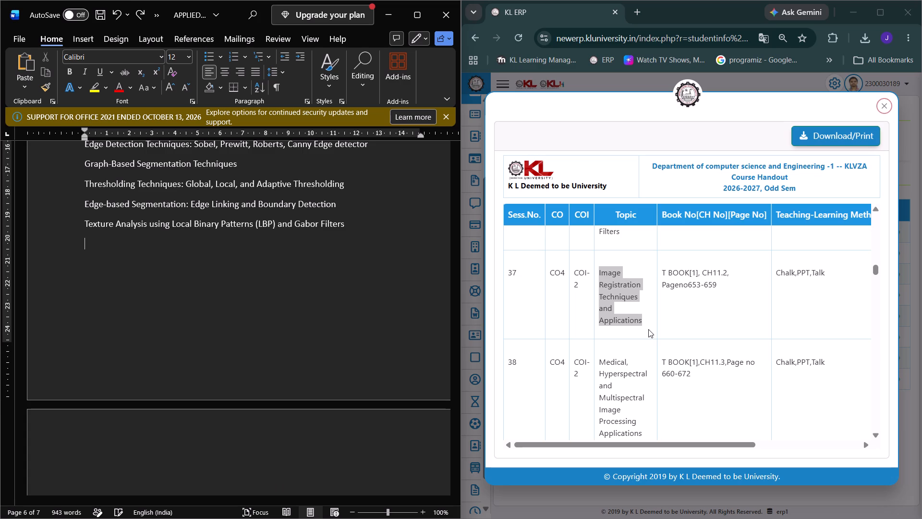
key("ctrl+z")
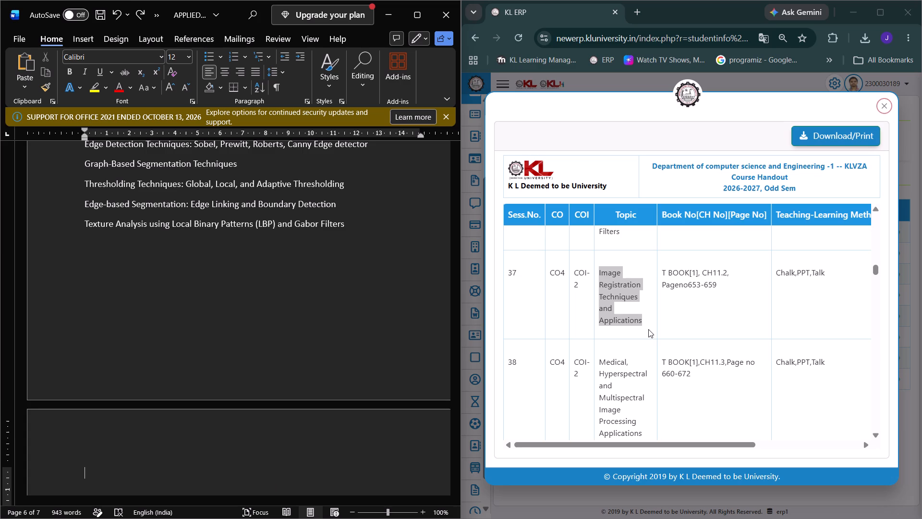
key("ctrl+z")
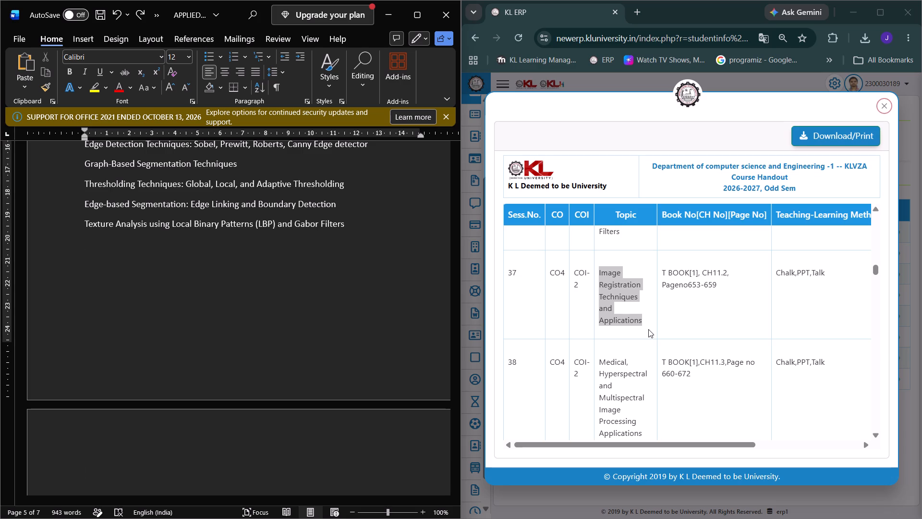
Paste the copied "Image Registration Techniques and Applications" topic on the line directly below the Texture Analysis topic in the CO4 list.
key("BackSpace")
key("Return")
key("ctrl+v")
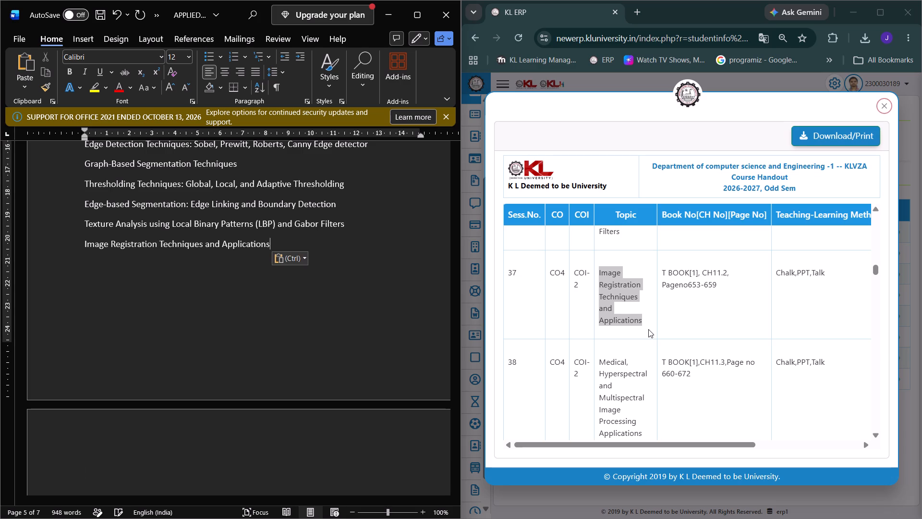
key("Return")
Copy session 38's topic, "Medical, Hyperspectral and Multispectral Image Processing Applications", from the handout to the next line of the CO4 list.
scroll(631, 364, "down", 2)
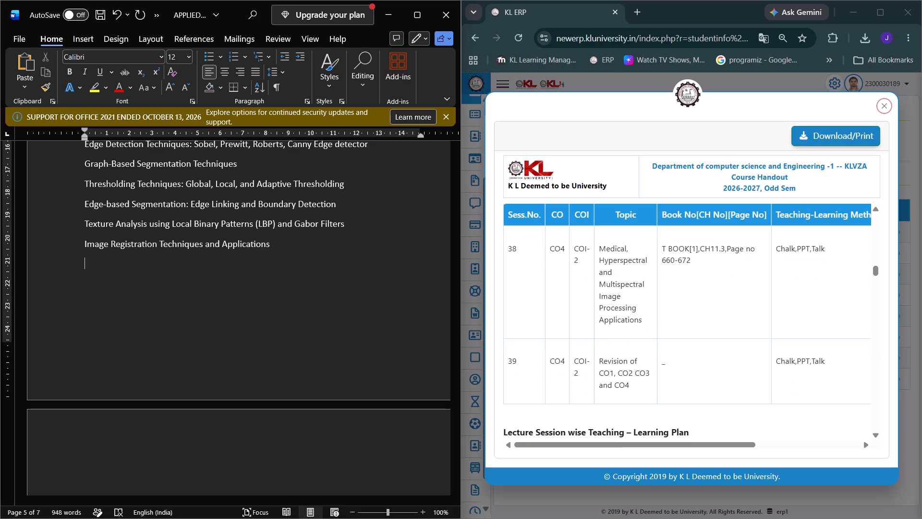
left_click_drag(598, 245, 646, 330)
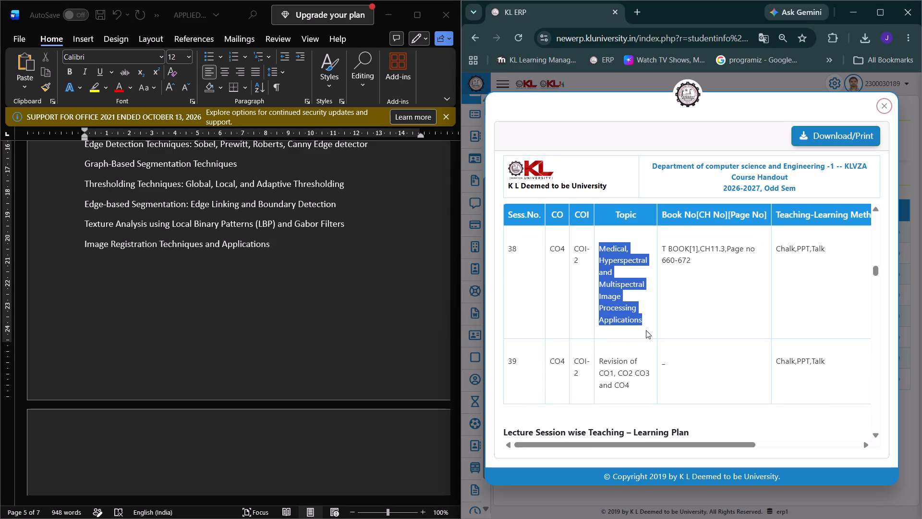
left_click_drag(646, 330, 645, 330)
key("ctrl+c")
key("alt+Tab")
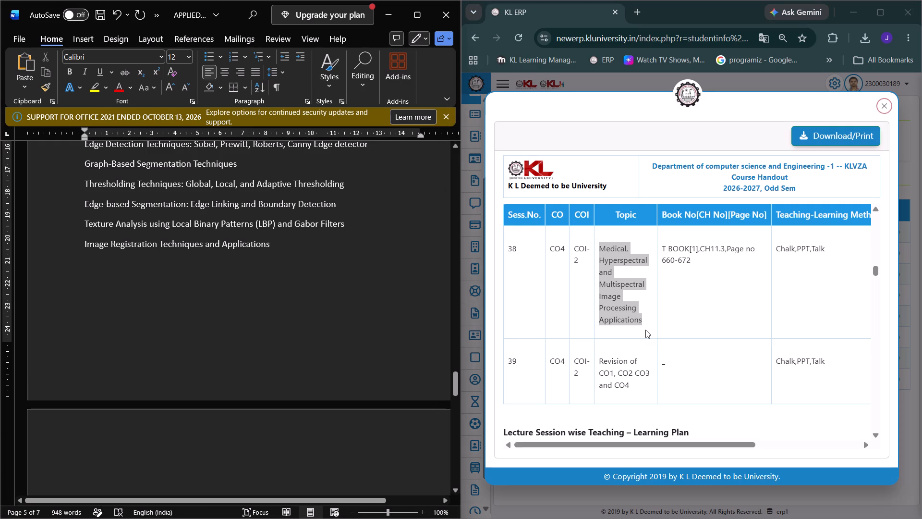
key("ctrl+v")
key("Return")
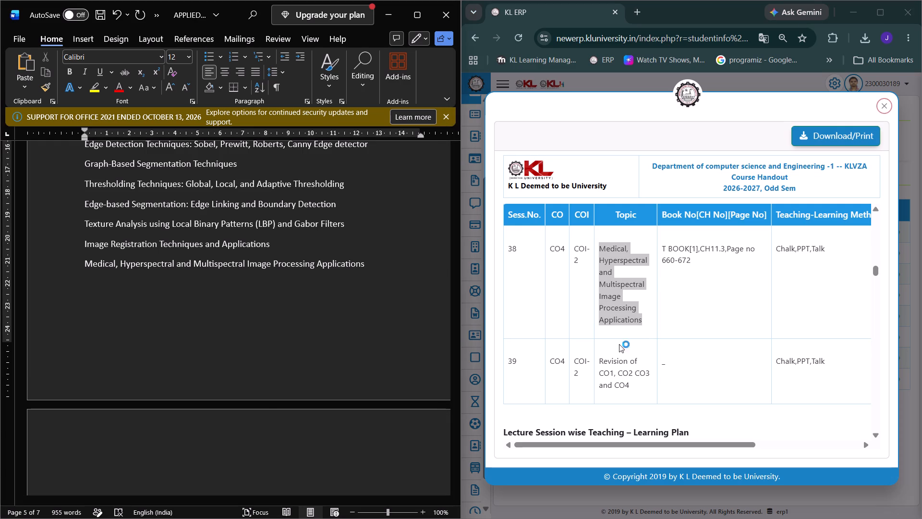
Compare the Image Processing CO4 list in the Word document with the topics of handout sessions 31 to 39.
left_click_drag(600, 360, 641, 391)
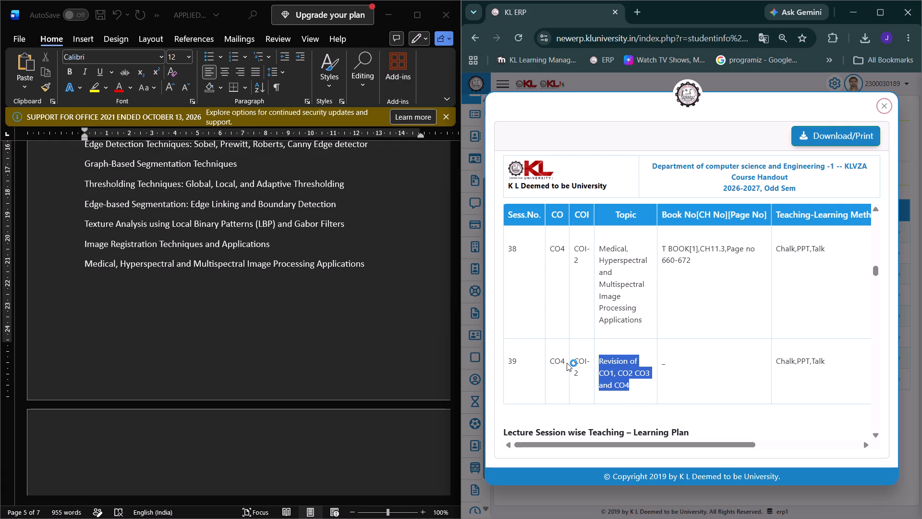
left_click(567, 363)
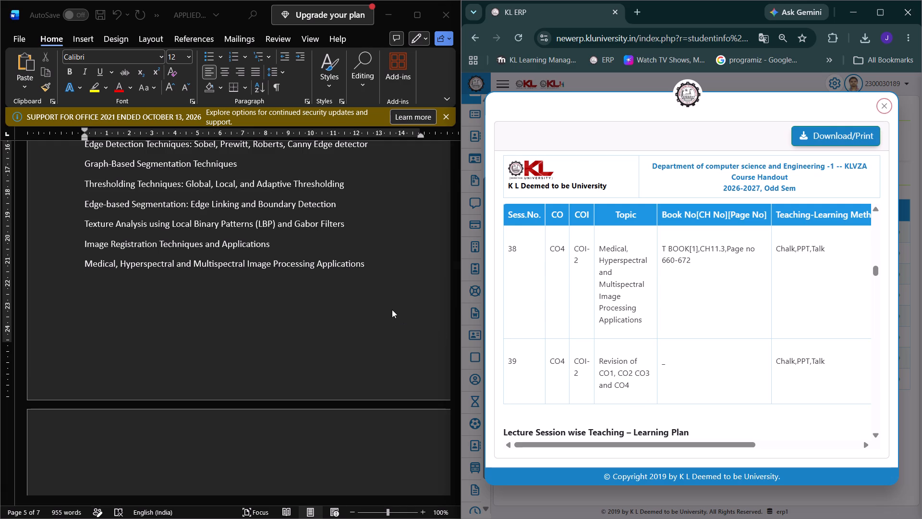
scroll(392, 309, "up", 2)
scroll(392, 309, "down", 1)
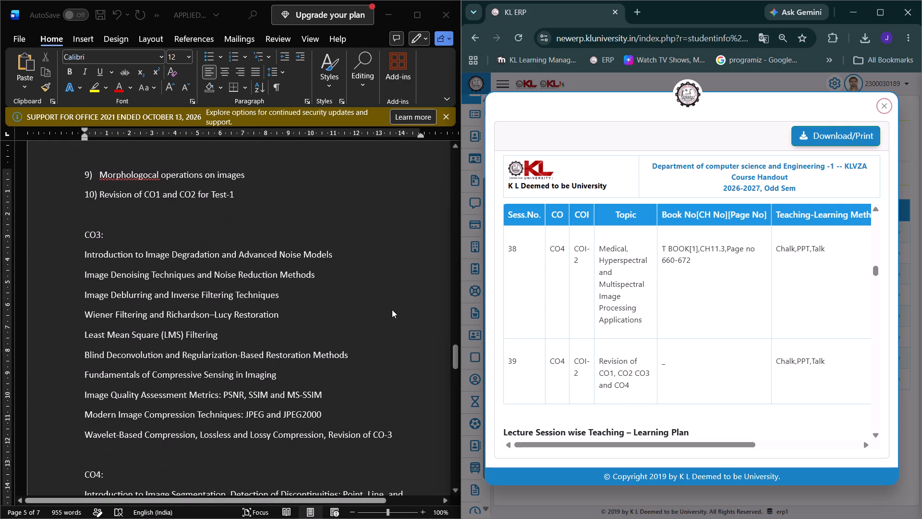
scroll(318, 317, "down", 3)
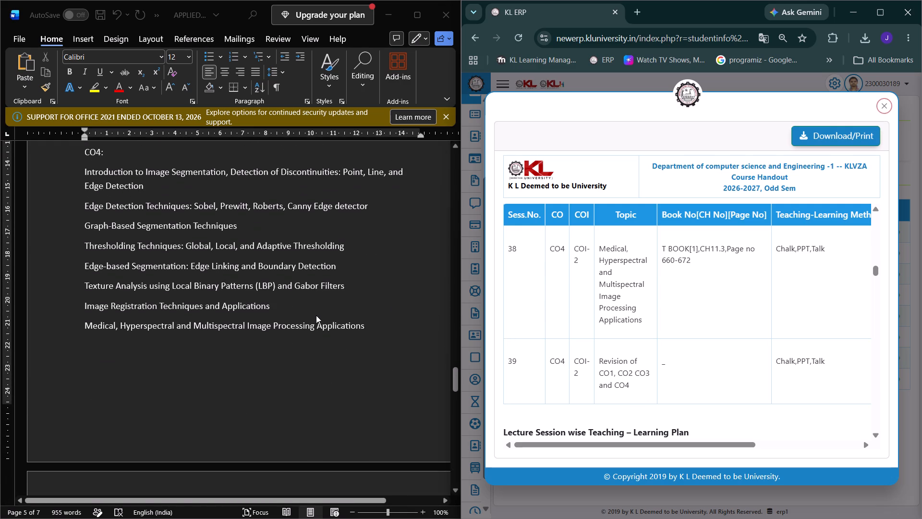
scroll(316, 315, "up", 1)
scroll(311, 313, "right", 3)
scroll(539, 314, "up", 1)
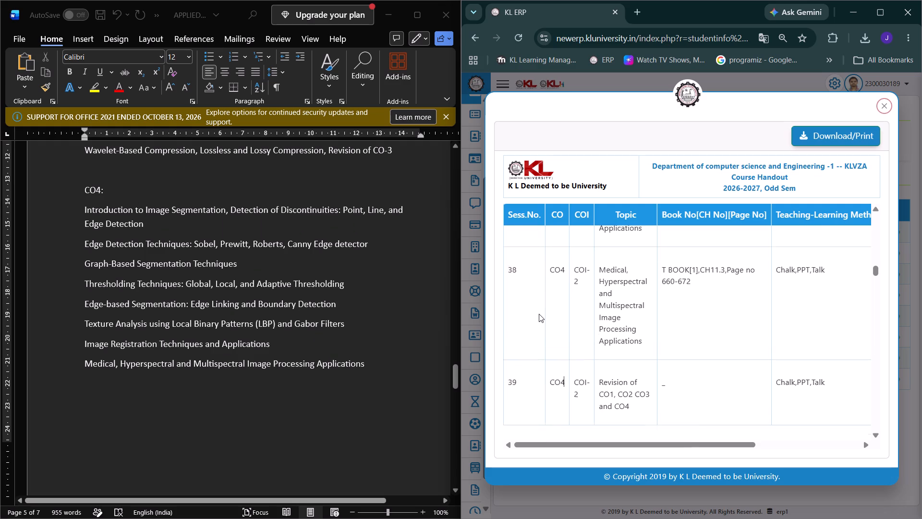
scroll(539, 314, "up", 2)
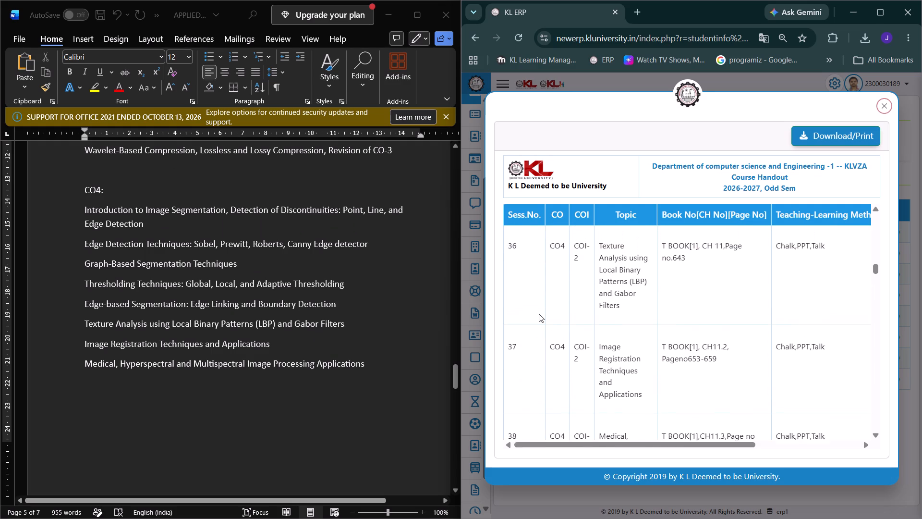
scroll(539, 314, "up", 1)
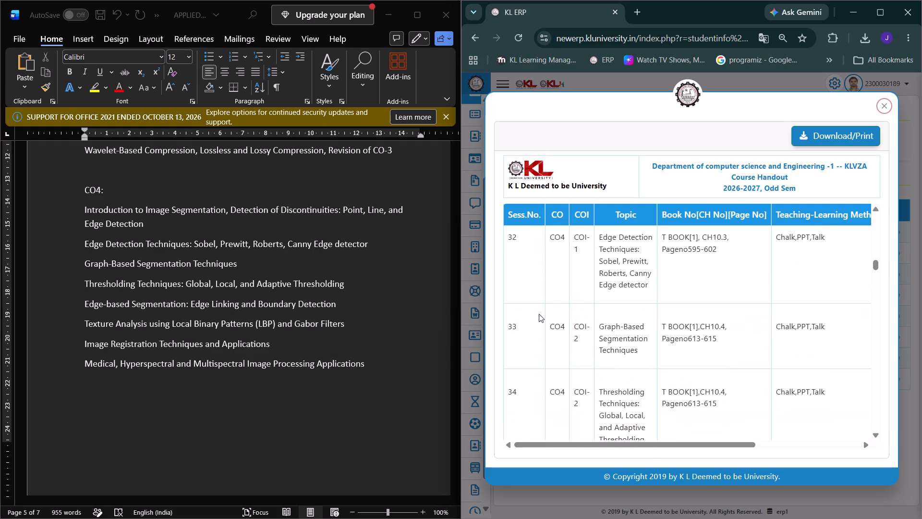
scroll(539, 314, "down", 4)
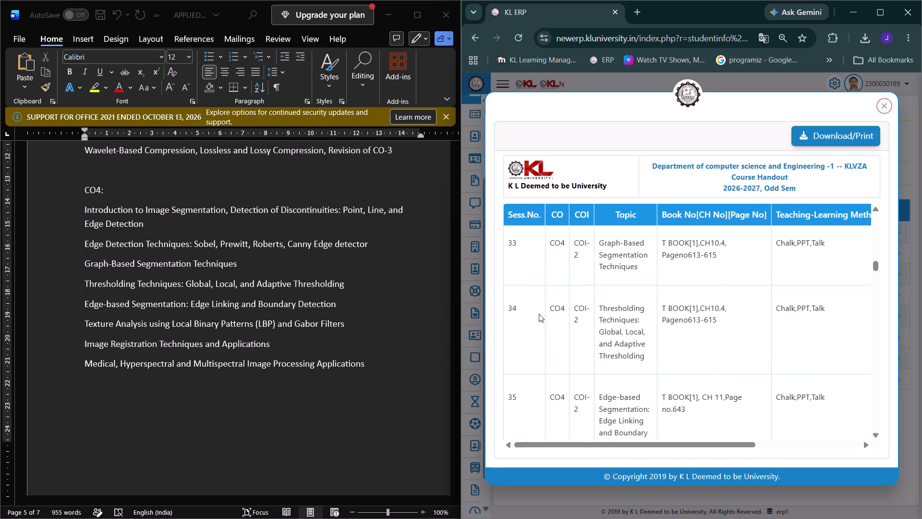
scroll(539, 314, "down", 3)
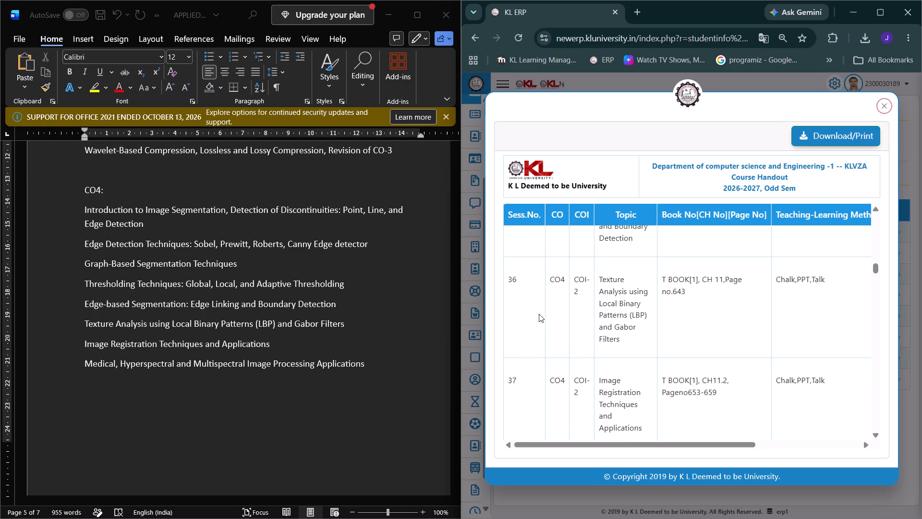
scroll(539, 314, "up", 1)
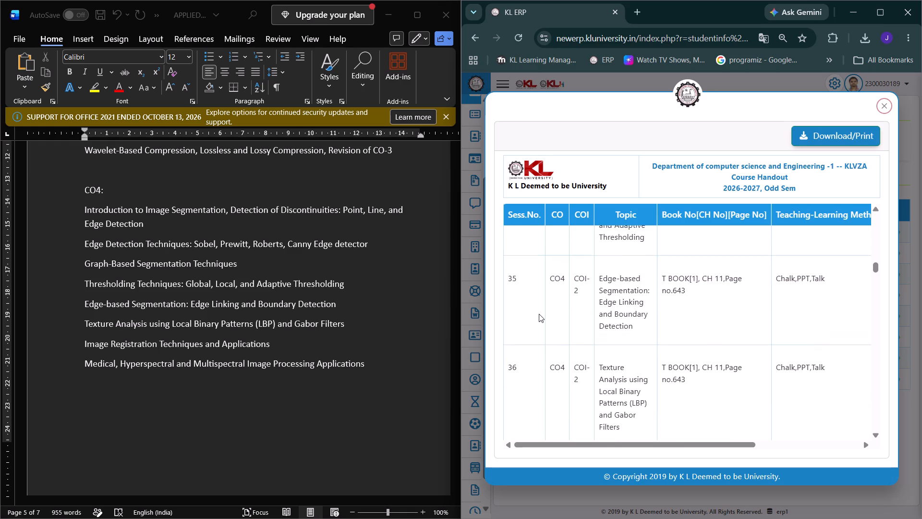
scroll(539, 314, "up", 1)
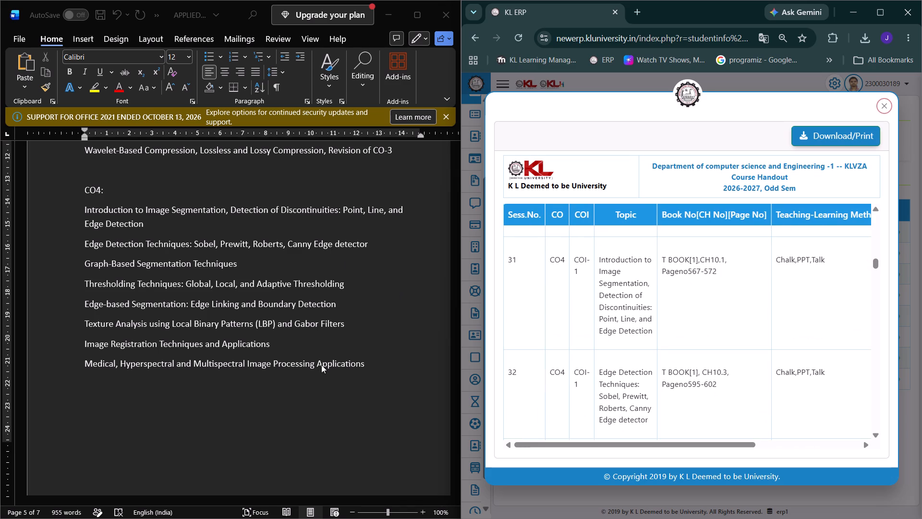
Review the Word document's remaining topic lists from Image Processing CO4 to the end of Marketing for Engineers.
scroll(321, 365, "right", 1)
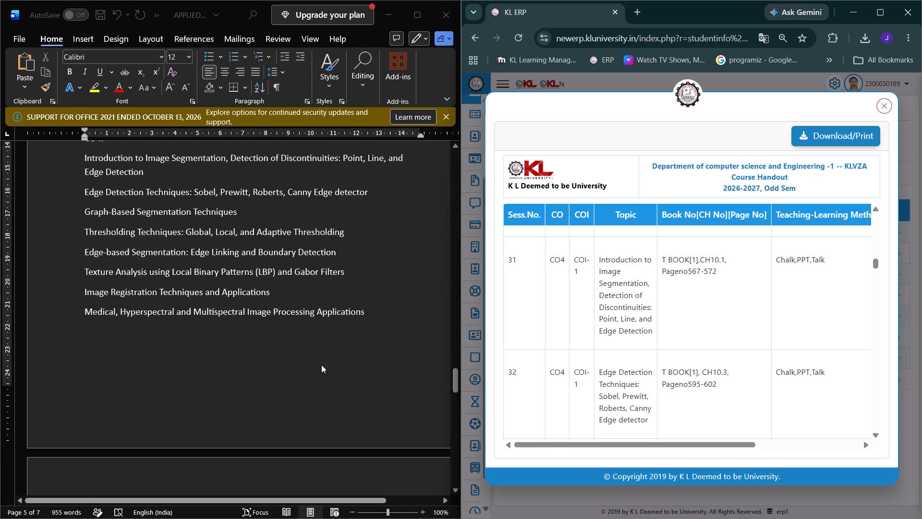
scroll(321, 365, "right", 1)
scroll(321, 365, "down", 3)
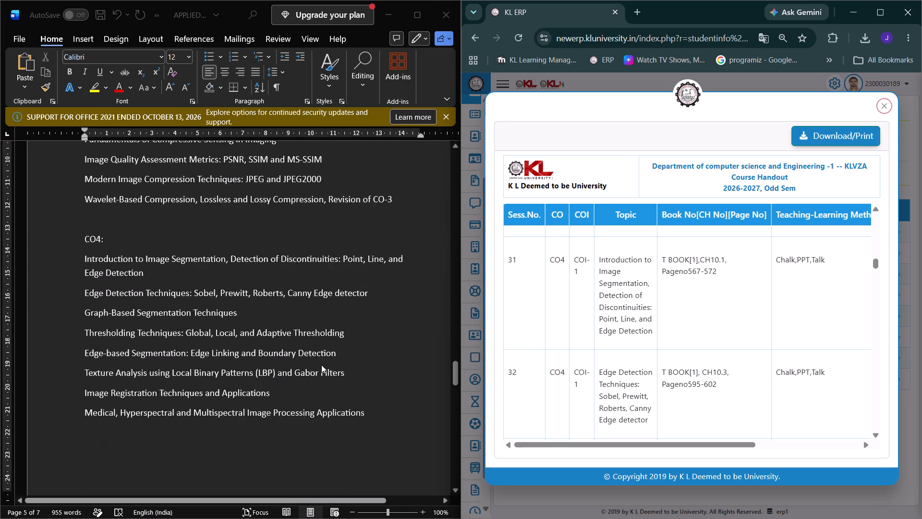
scroll(321, 365, "down", 5)
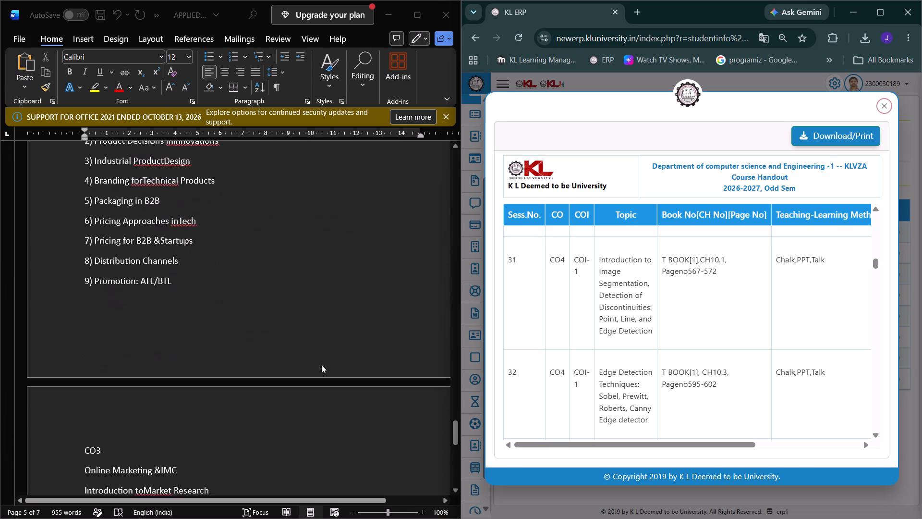
scroll(321, 365, "down", 4)
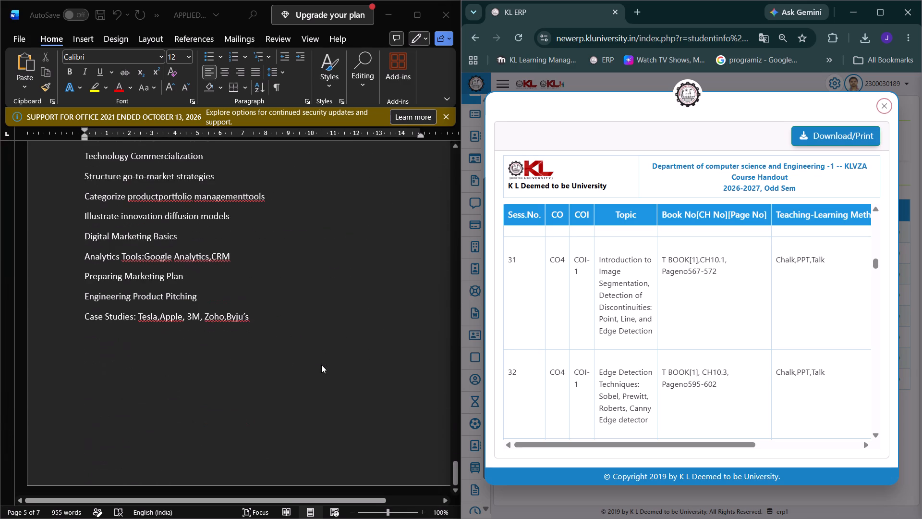
scroll(321, 365, "down", 1)
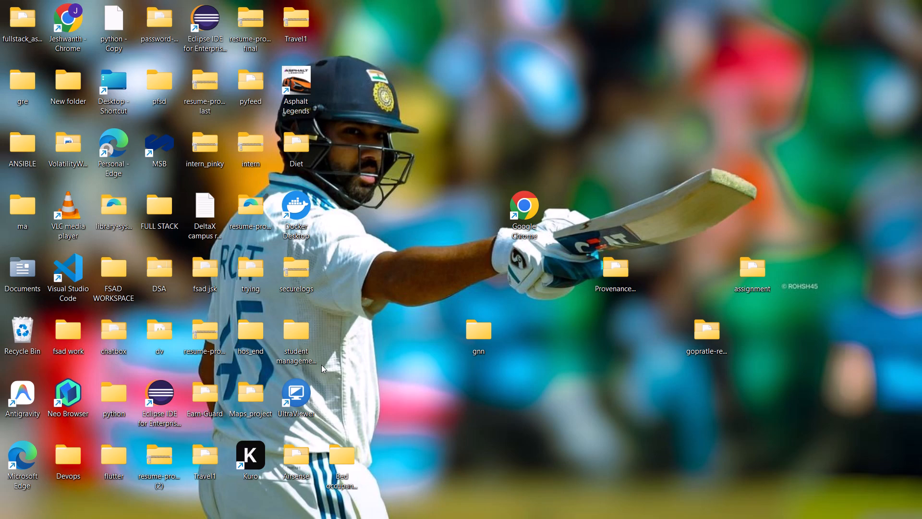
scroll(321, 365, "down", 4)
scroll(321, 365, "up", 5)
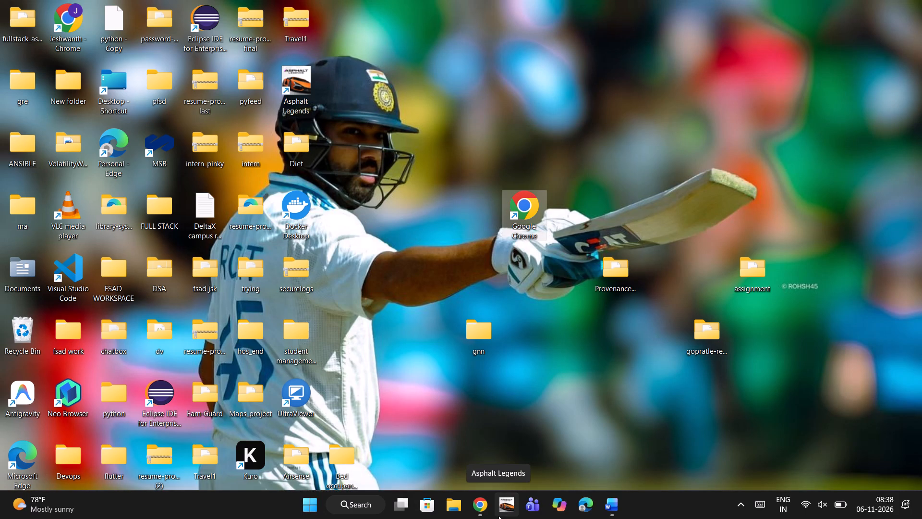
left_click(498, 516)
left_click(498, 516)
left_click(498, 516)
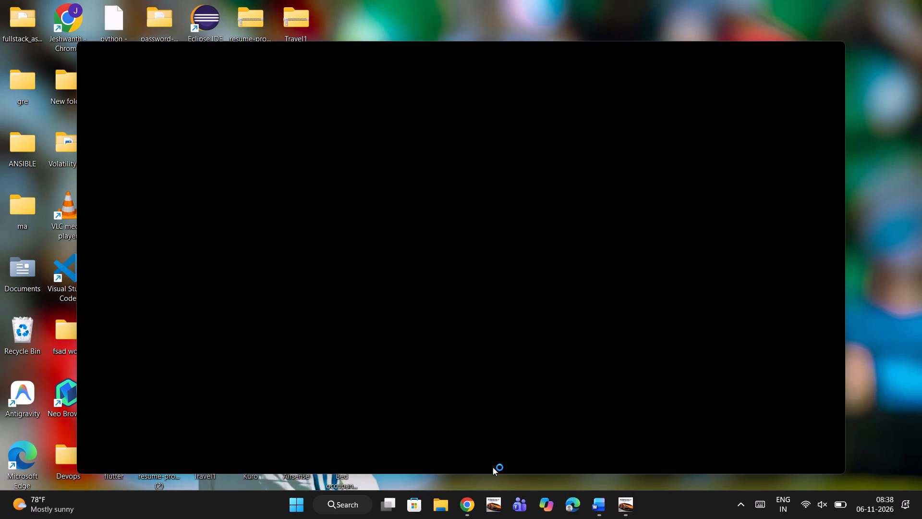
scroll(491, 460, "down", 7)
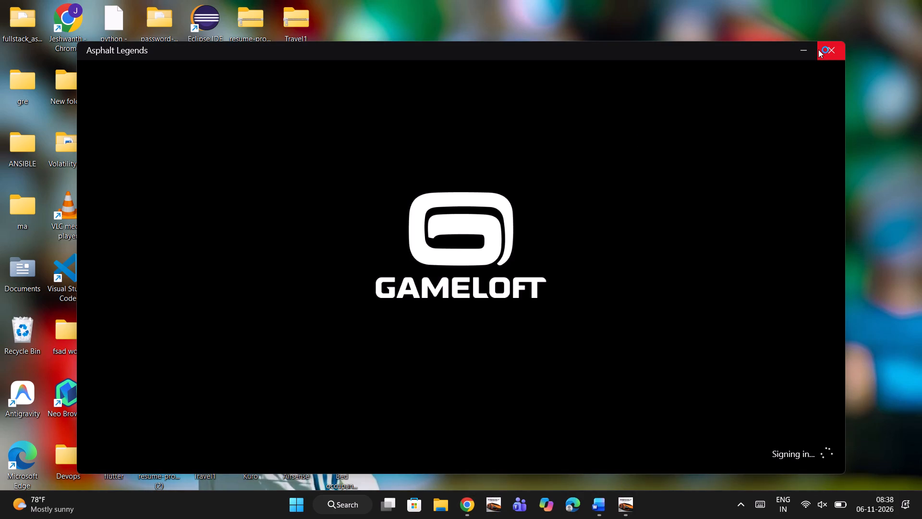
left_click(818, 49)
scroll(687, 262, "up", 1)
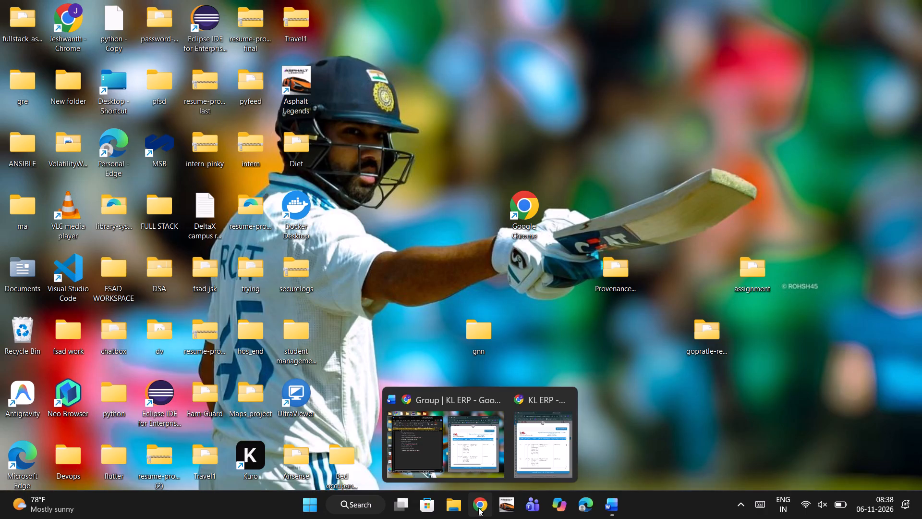
Return to the KL ERP page in Chrome, close the Image Processing handout and open the Indian Constitution course handout.
left_click(478, 507)
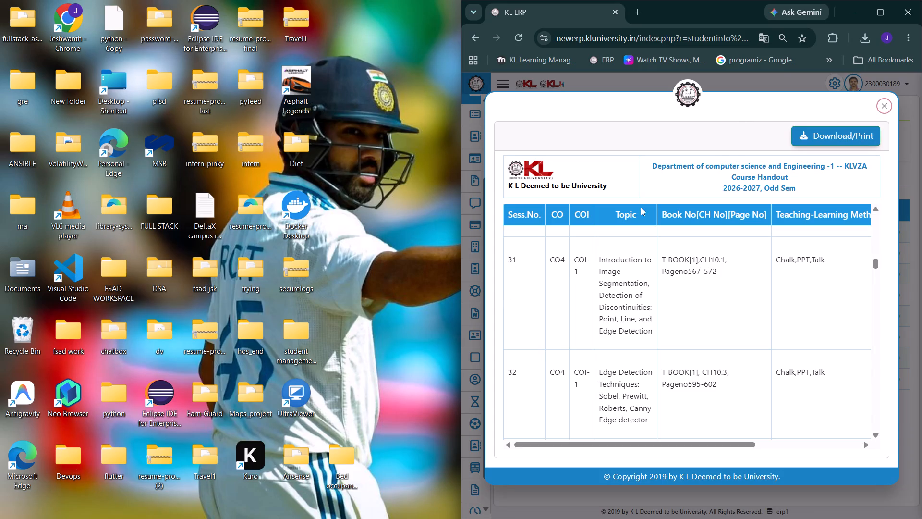
left_click(886, 107)
scroll(764, 264, "left", 1)
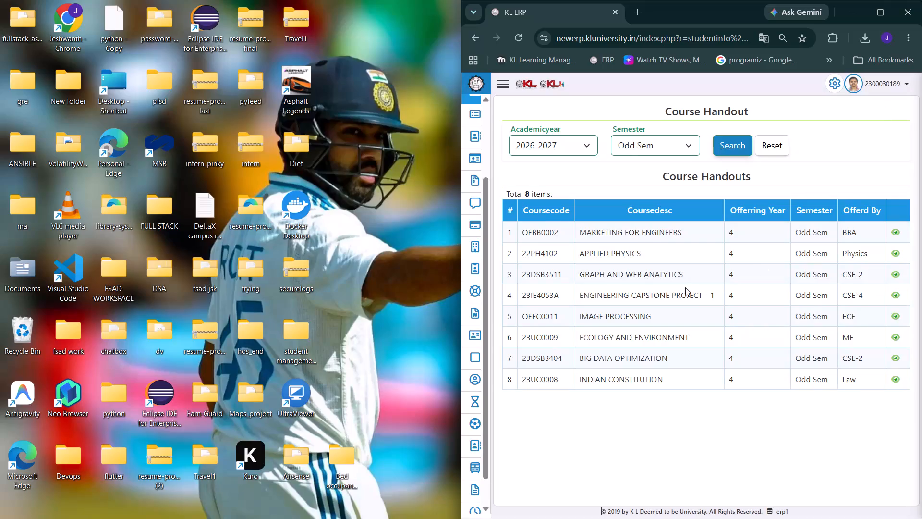
scroll(685, 287, "left", 1)
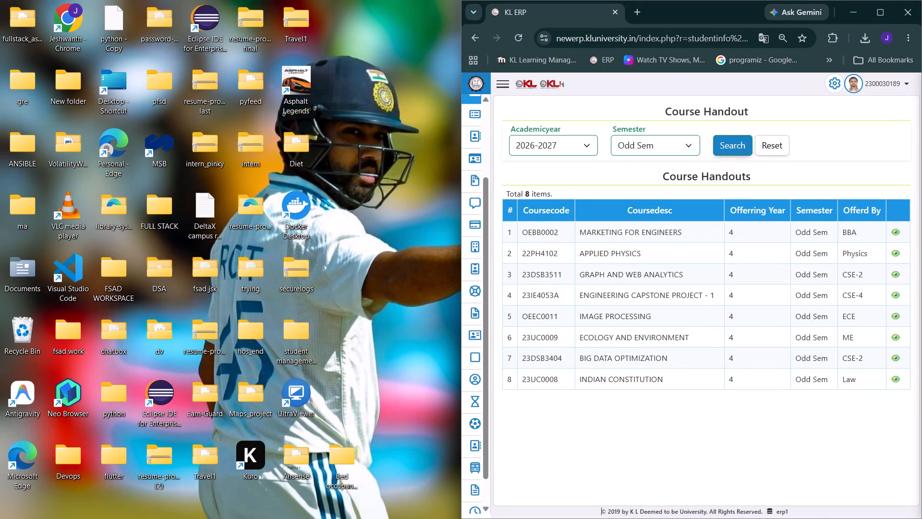
left_click(899, 382)
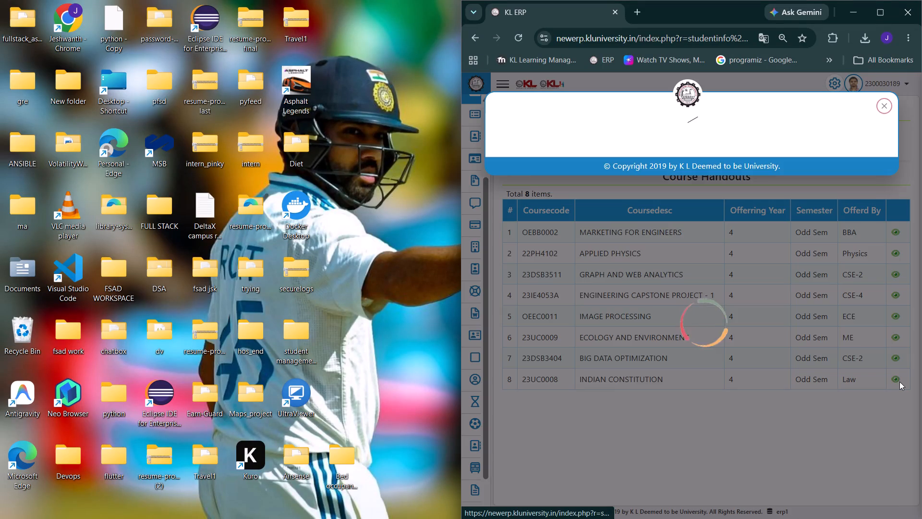
Switch to the Word document and review its course topic lists from Marketing for Engineers back to Applied Physics.
key("alt+Tab")
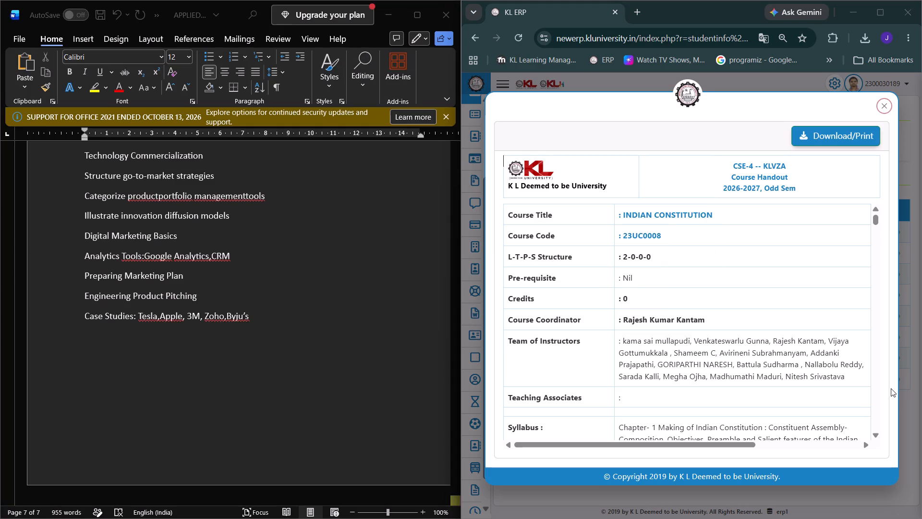
scroll(494, 366, "down", 7)
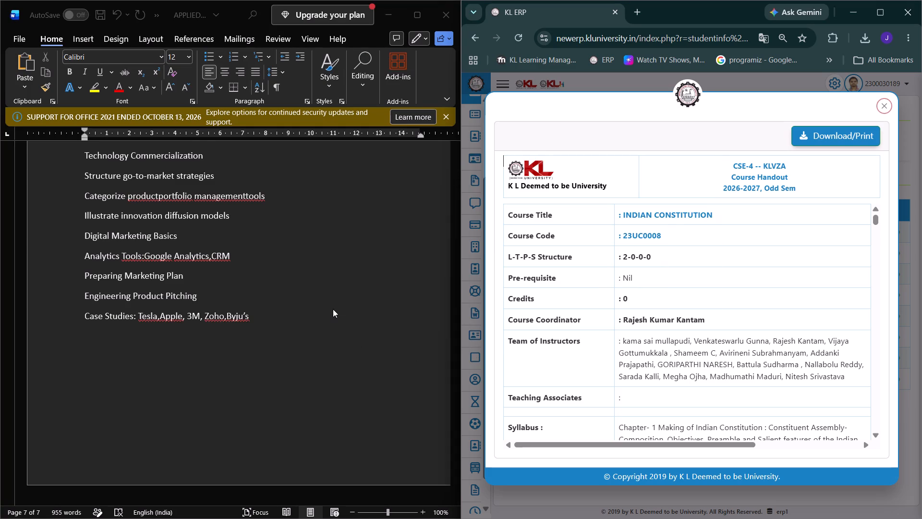
scroll(333, 309, "down", 8)
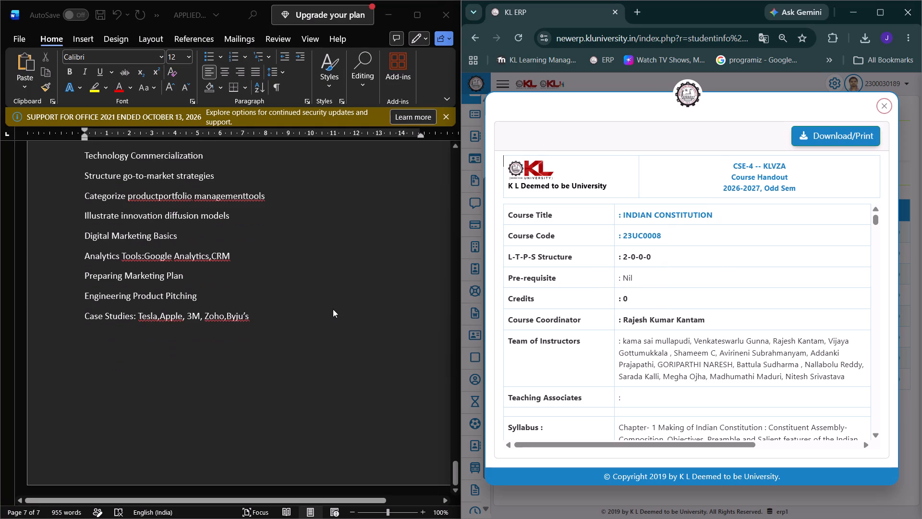
scroll(333, 309, "up", 7)
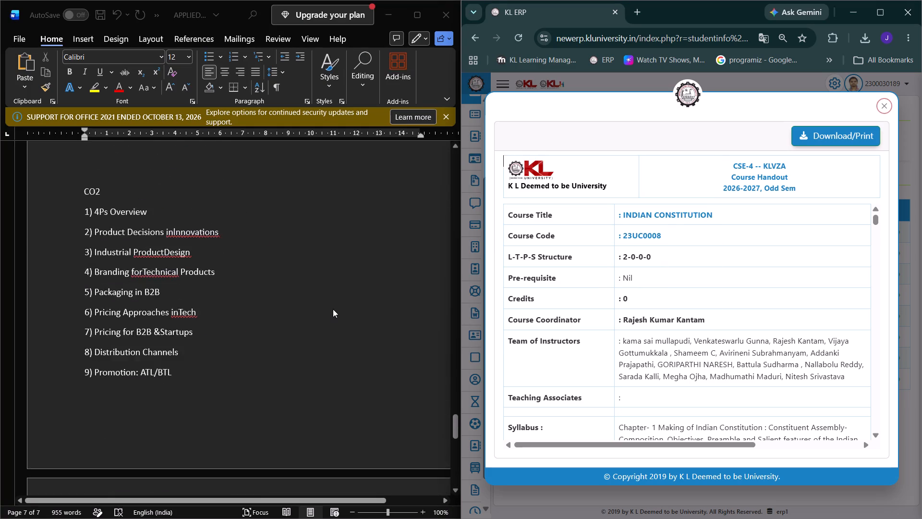
scroll(333, 309, "up", 7)
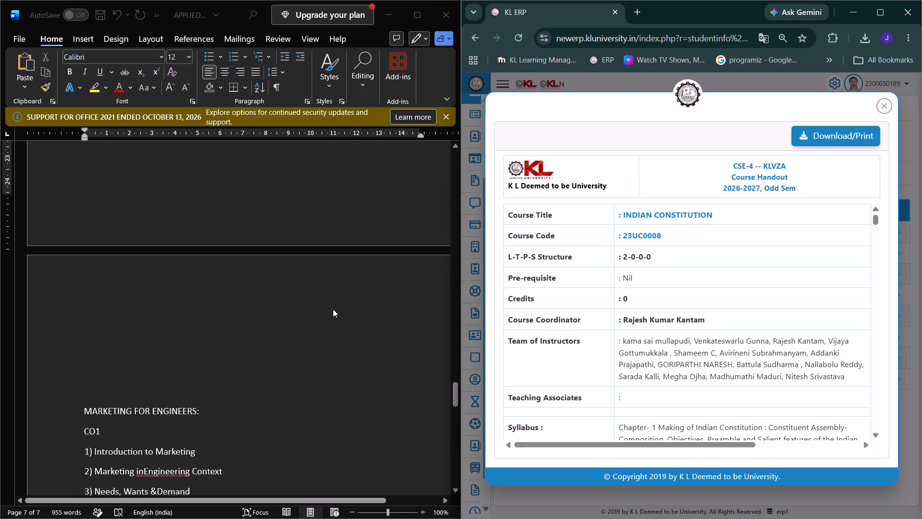
scroll(333, 309, "up", 6)
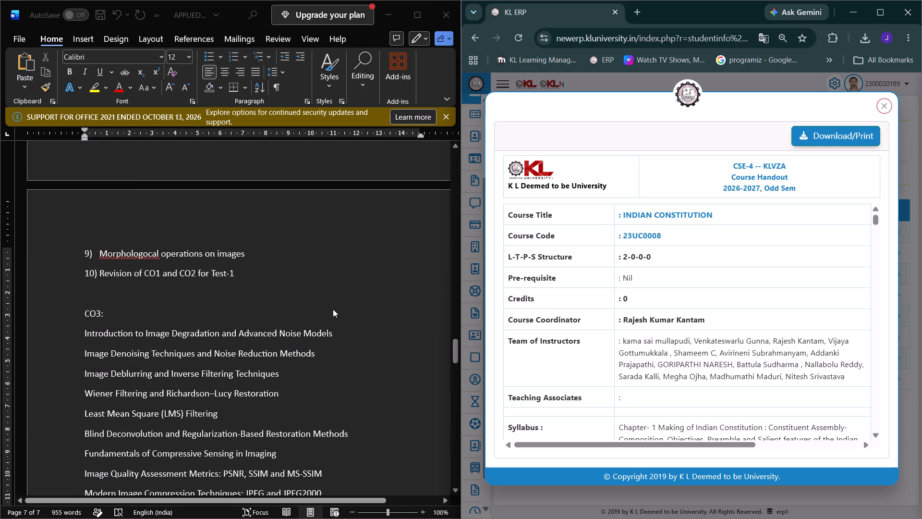
scroll(333, 309, "up", 8)
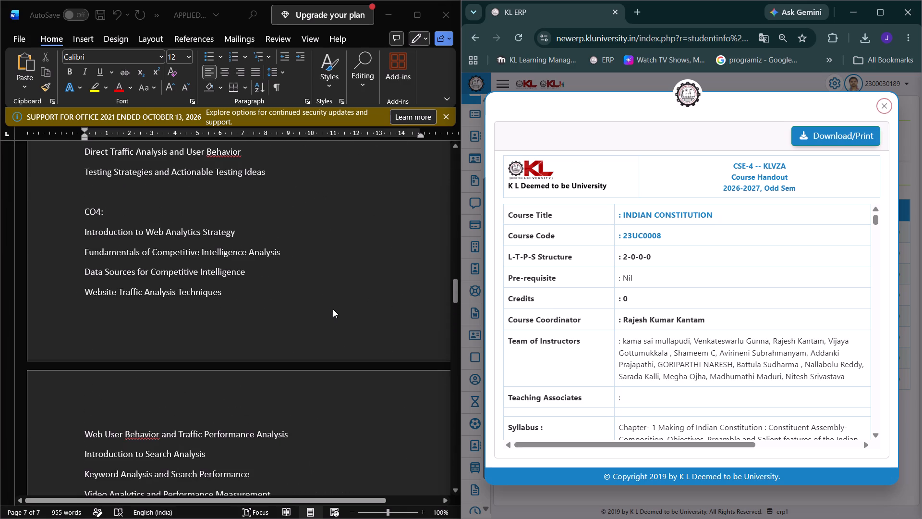
scroll(333, 309, "up", 10)
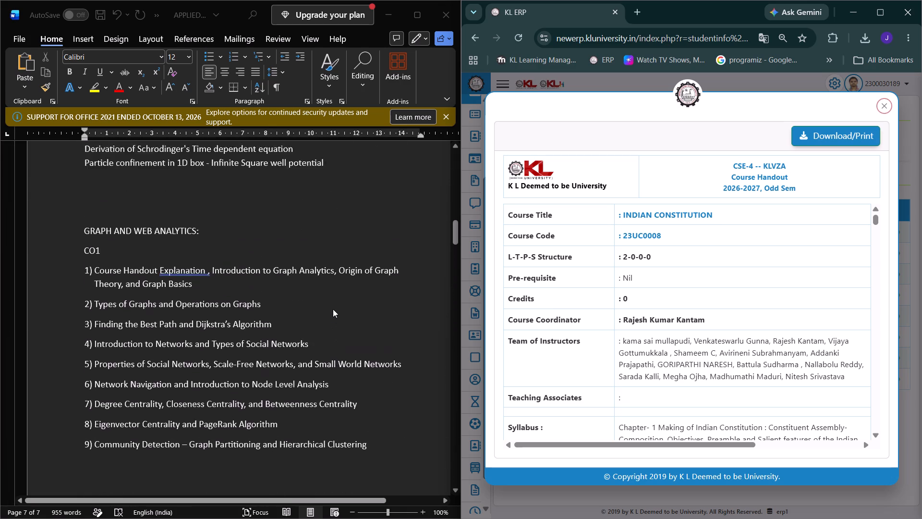
scroll(333, 309, "up", 10)
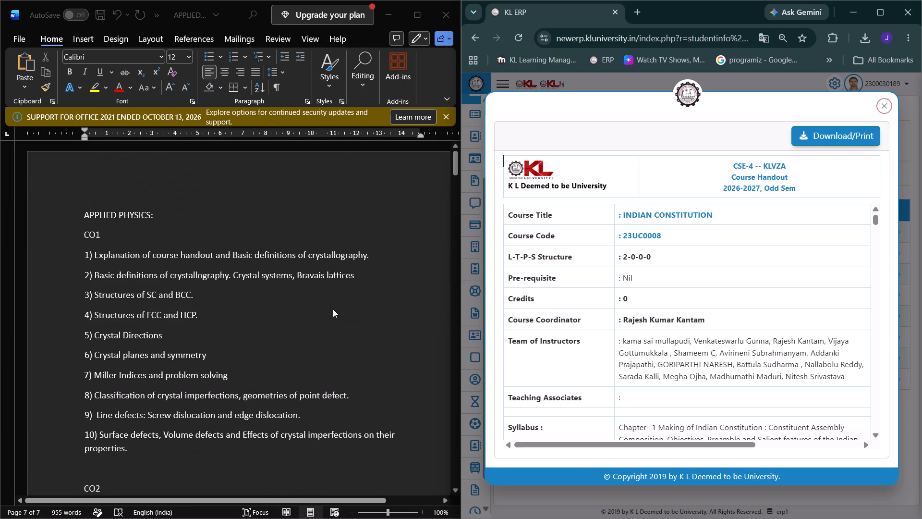
Number the Applied Physics CO3 topic "Basic definitions of magnetic field vectors" as 1), keeping it on its own line below the heading.
scroll(333, 309, "down", 5)
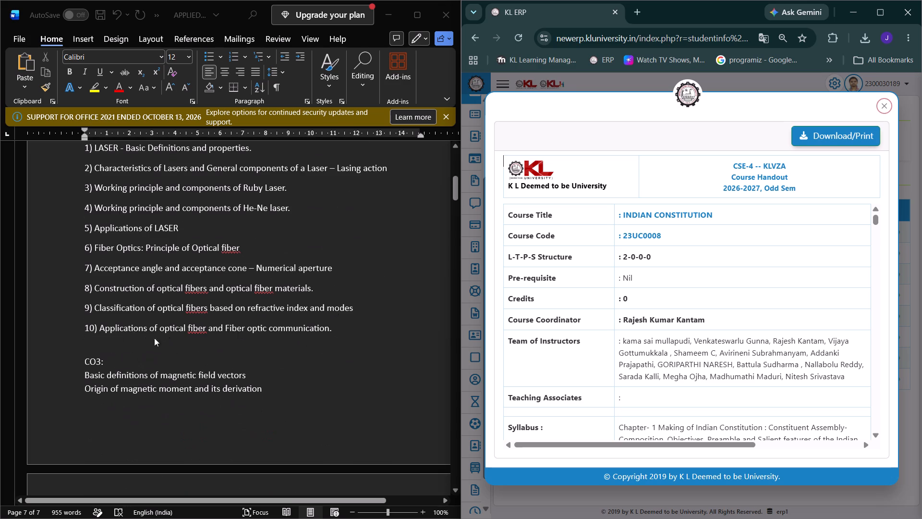
left_click(84, 378)
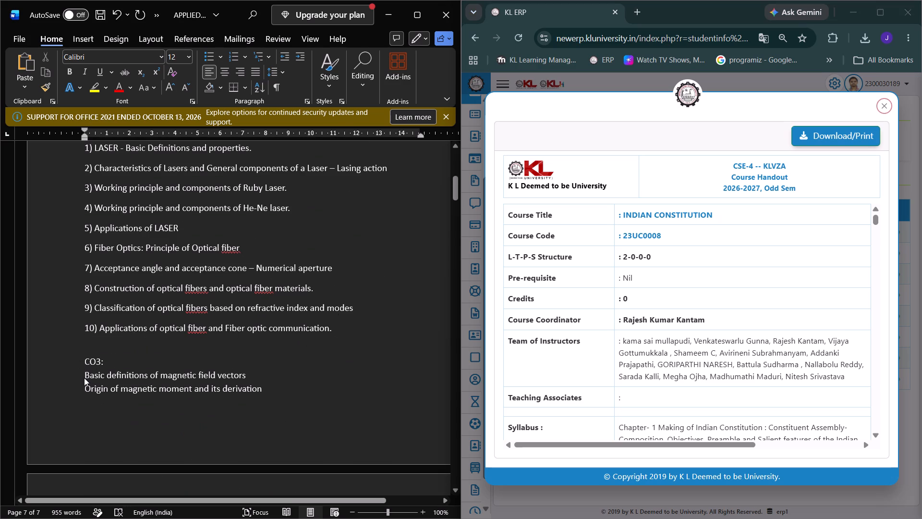
left_click(85, 377)
key("BackSpace")
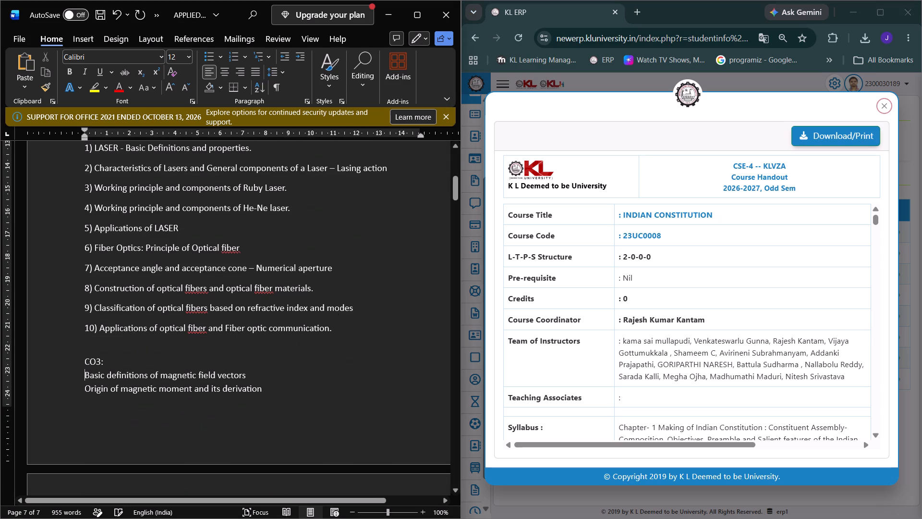
key("BackSpace")
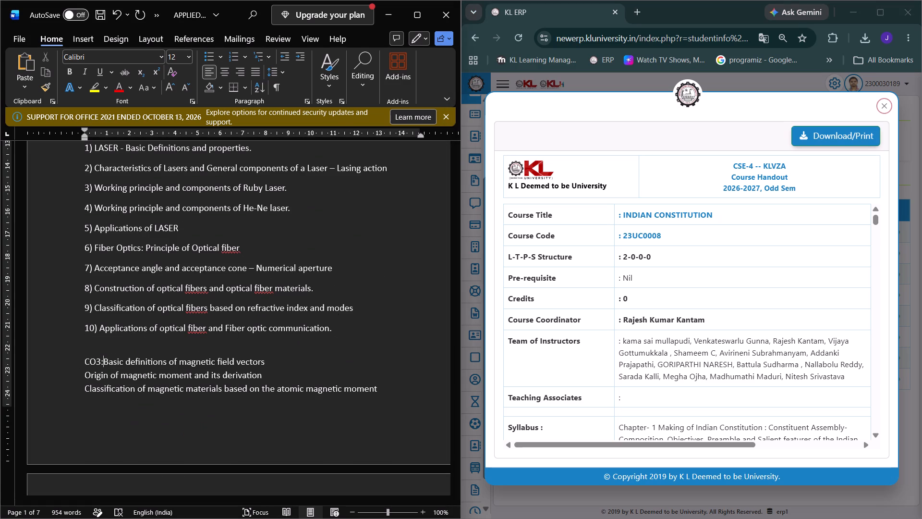
type("1)")
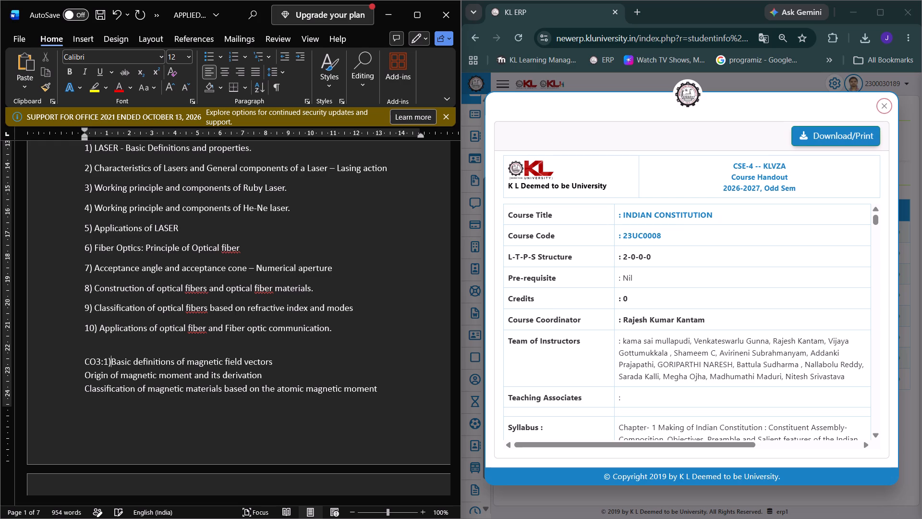
key("Left")
key("Left")
key("0")
key("BackSpace")
key("Right")
key("Right")
key("space")
key("Left")
key("Left")
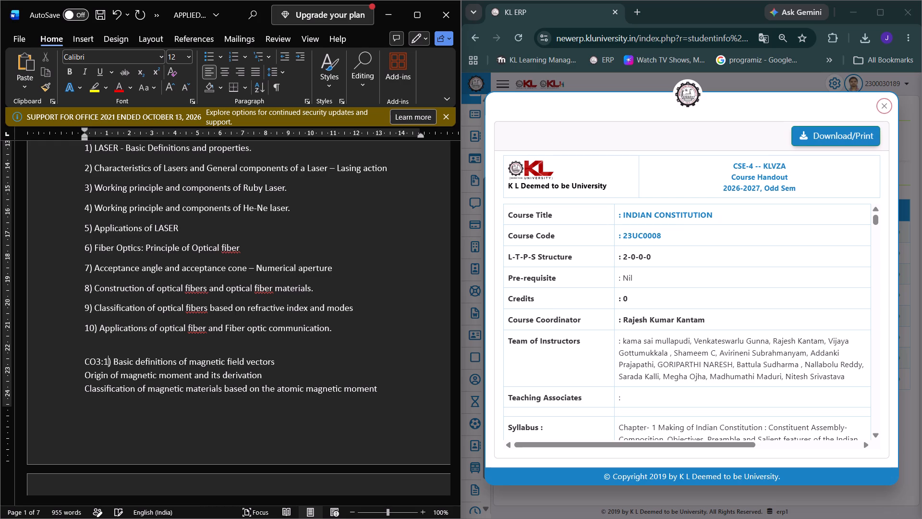
key("Left")
key("Return")
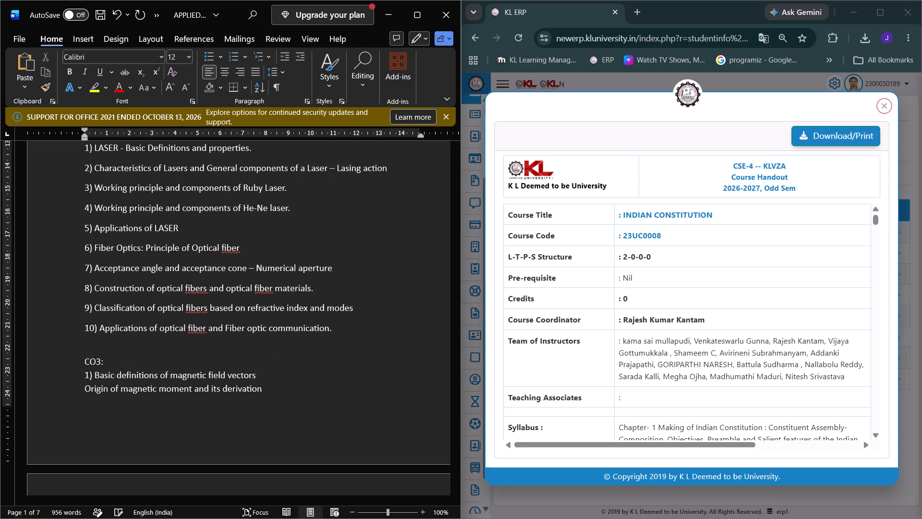
Number the CO3 topic "Origin of magnetic moment and its derivation" as 2).
key("Down")
key("2")
key("shift+parenright")
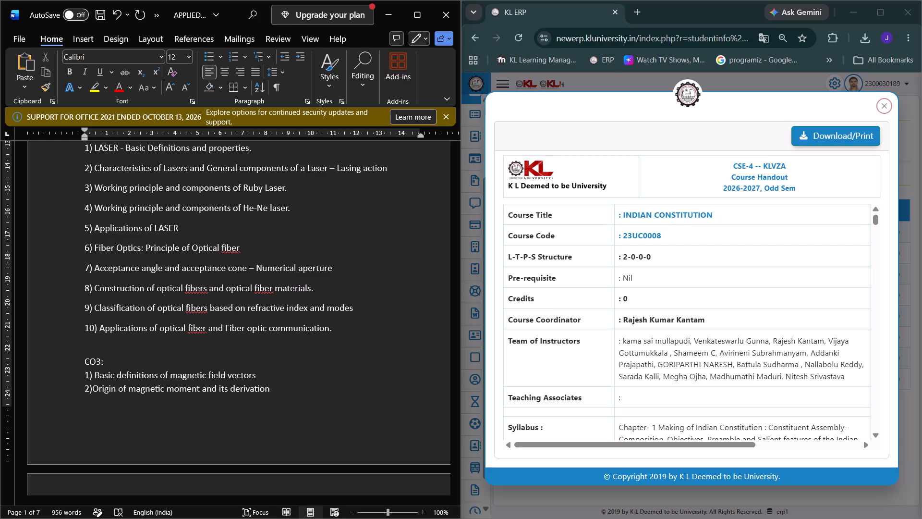
key("space")
Number the CO3 topic "Classification of magnetic materials based on the atomic magnetic moment" as 3).
key("Down")
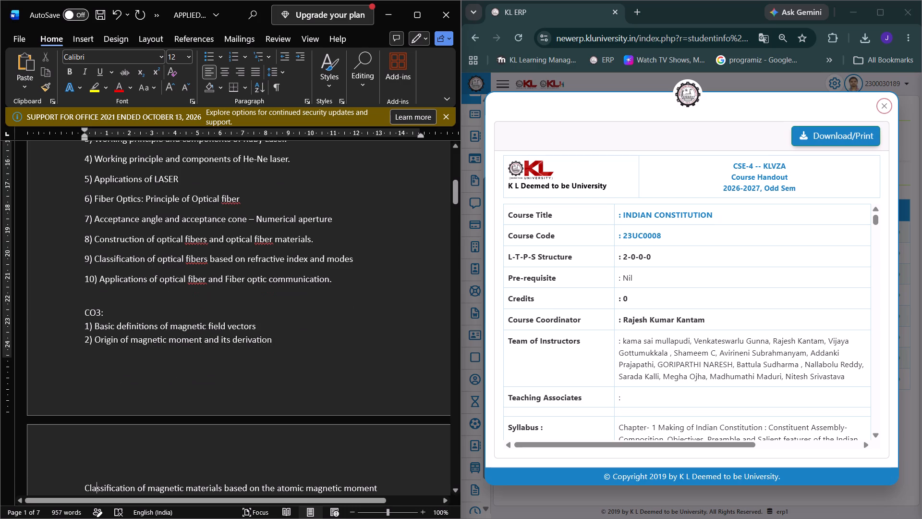
key("Left")
key("Left")
key("Left")
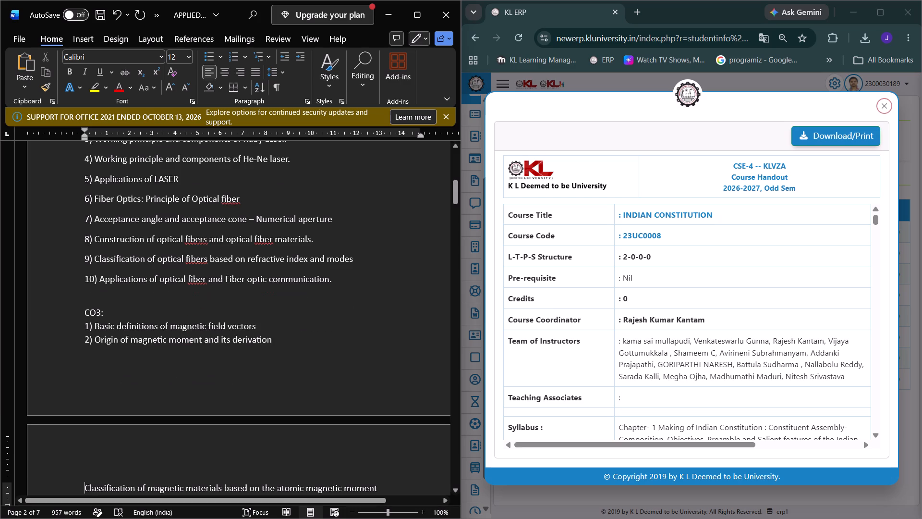
key("3")
key("Down")
type("0")
key("space")
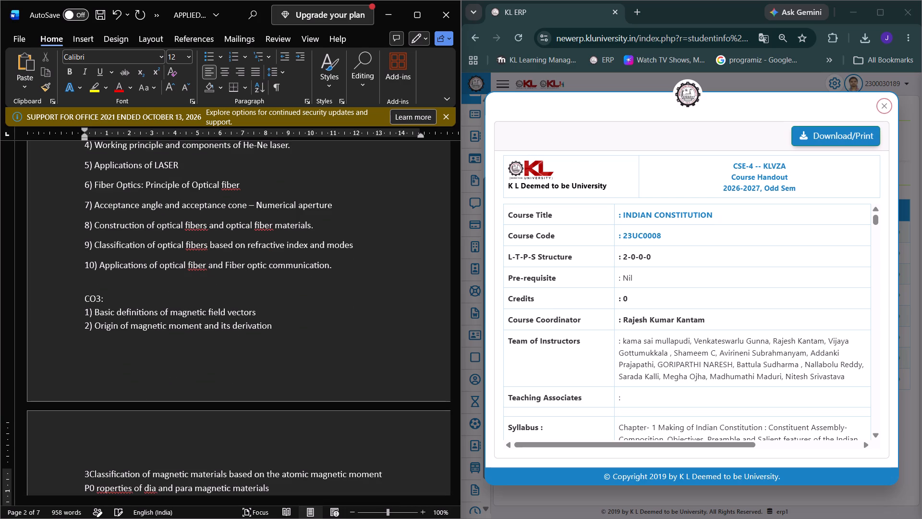
key("ctrl+z")
key("ctrl+z")
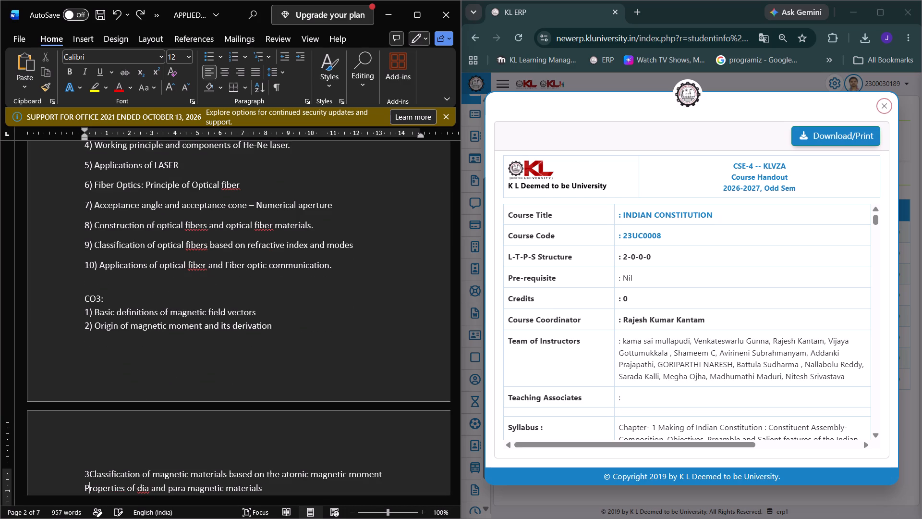
key("3")
key("shift+parenright")
key("space")
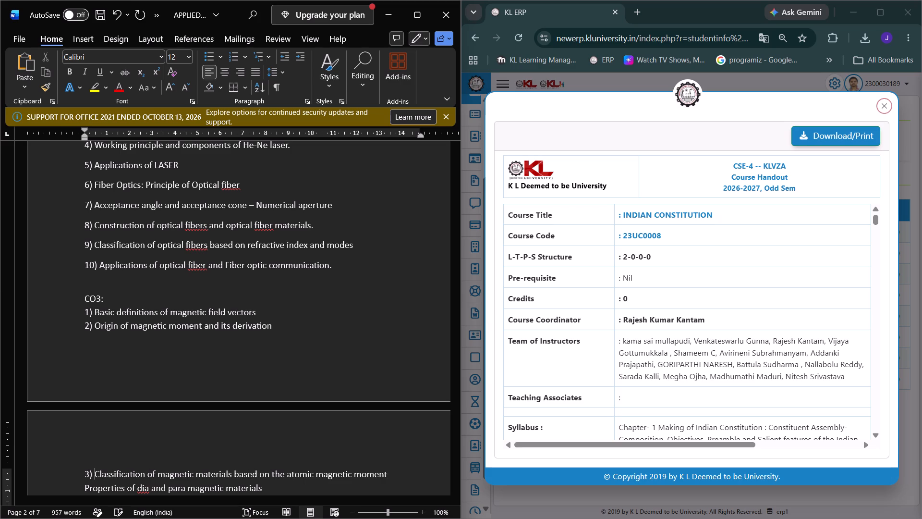
Number the CO3 topics on dia and para magnetic materials and on ferro, antiferro and ferri magnetic materials as 4) and 5).
key("Down")
key("Left")
key("Left")
type("4)")
key("space")
key("Down")
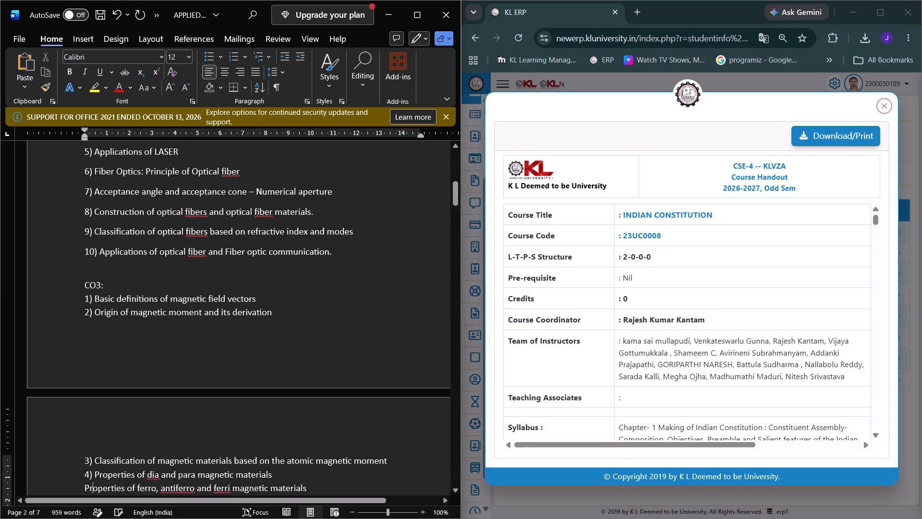
key("Left")
key("Left")
type("5)")
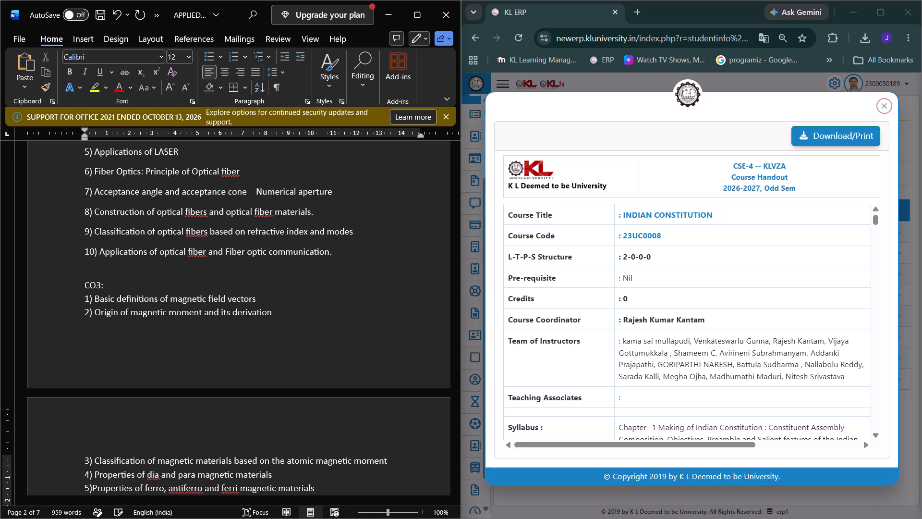
key("space")
Number the CO3 topics on domain theory of ferromagnetism and hysteresis curve behavior as 6) and 7).
key("Down")
key("Left")
key("Left")
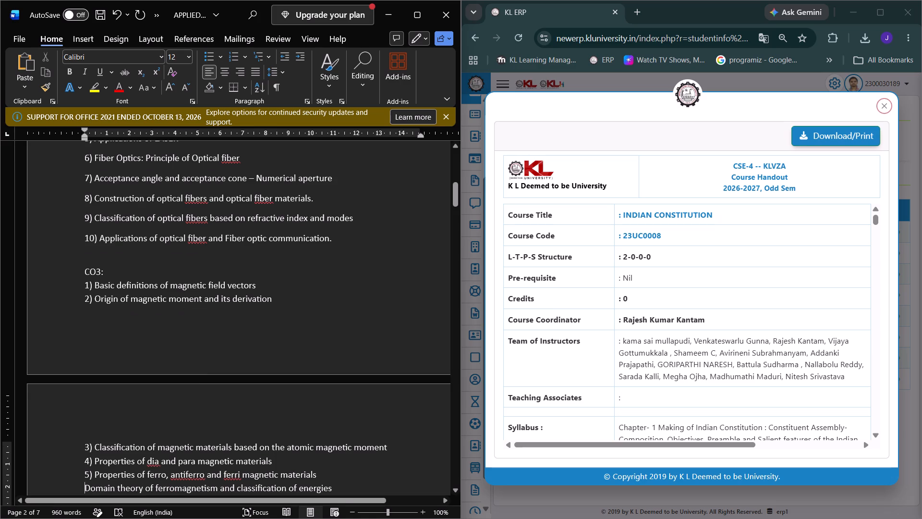
type("6)")
key("space")
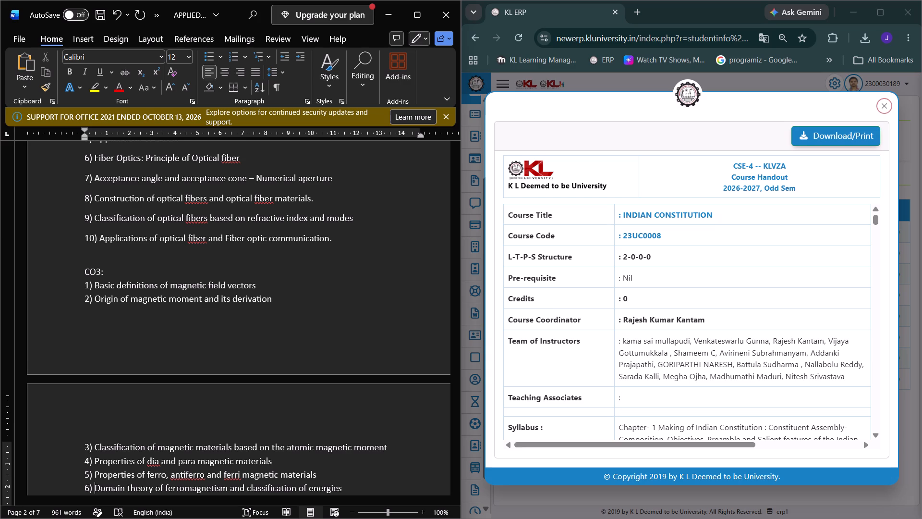
key("Down")
key("Left")
key("Left")
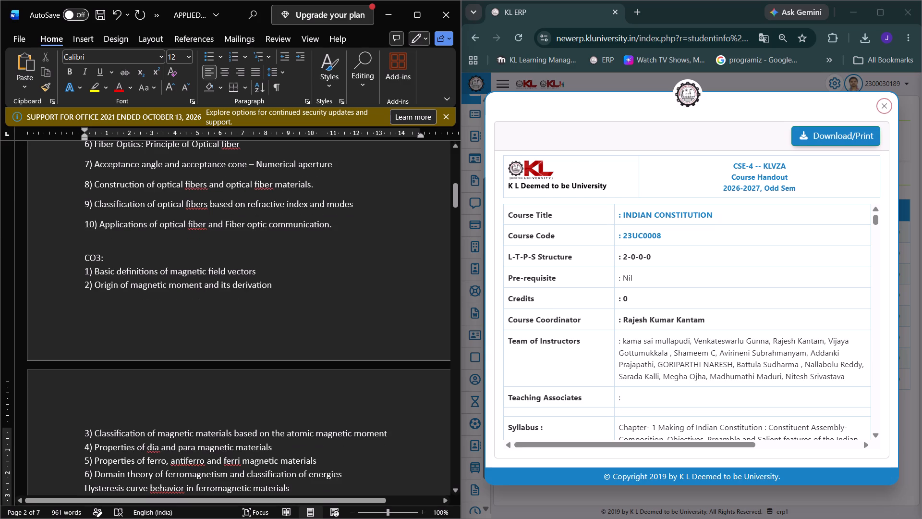
type("7)")
key("space")
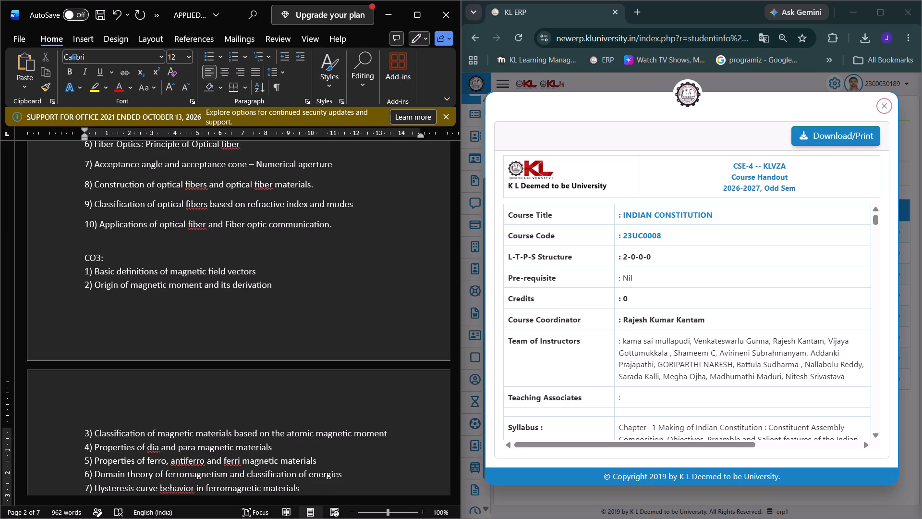
Number the CO3 topics on hard and soft magnetic materials and applications of magnetic materials as 8) and 9).
key("Down")
key("Left")
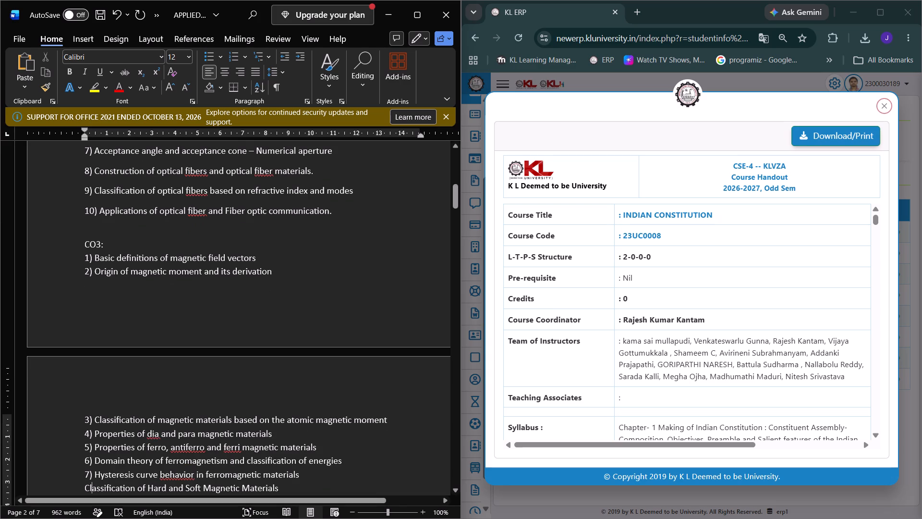
key("Left")
key("Left")
type("8 )")
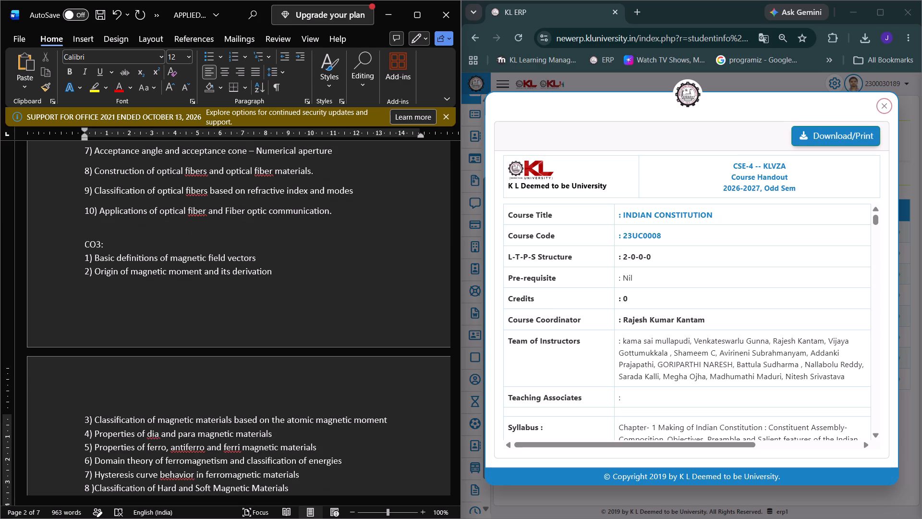
key("BackSpace")
key("BackSpace")
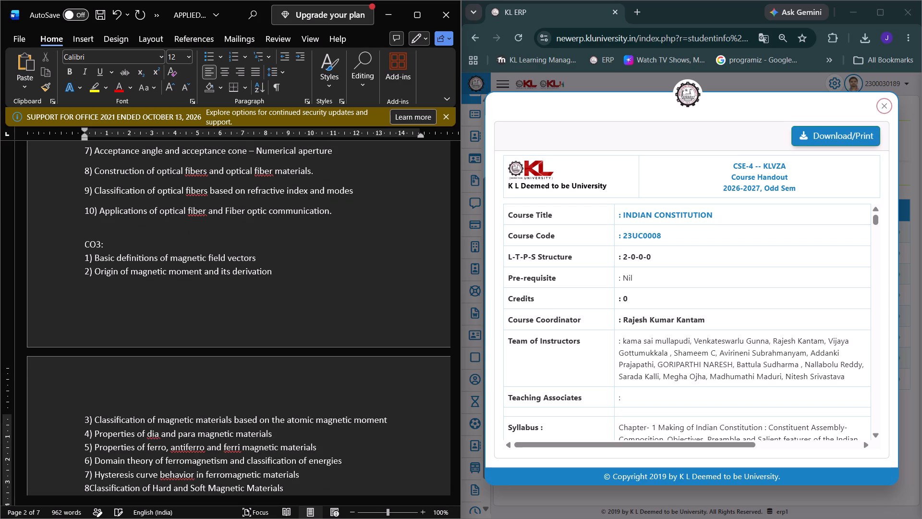
type(")")
key("space")
key("Down")
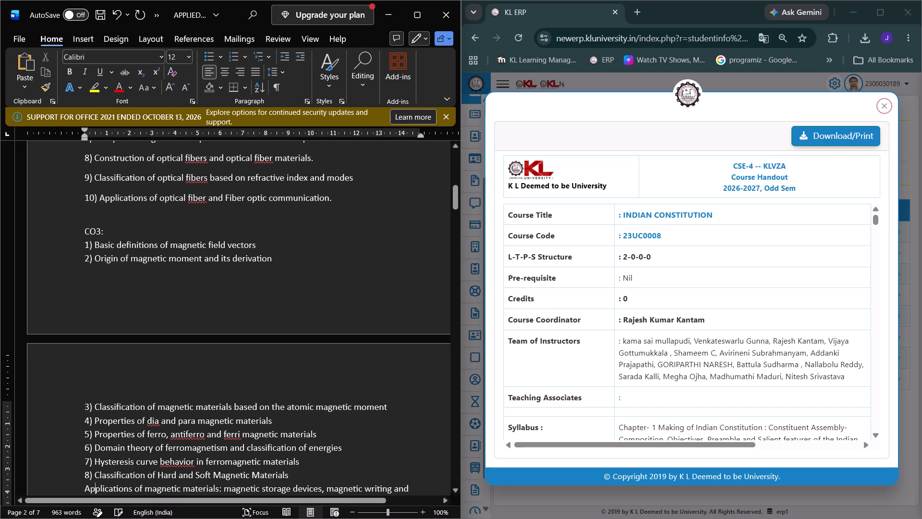
key("Left")
key("Left")
type("9)")
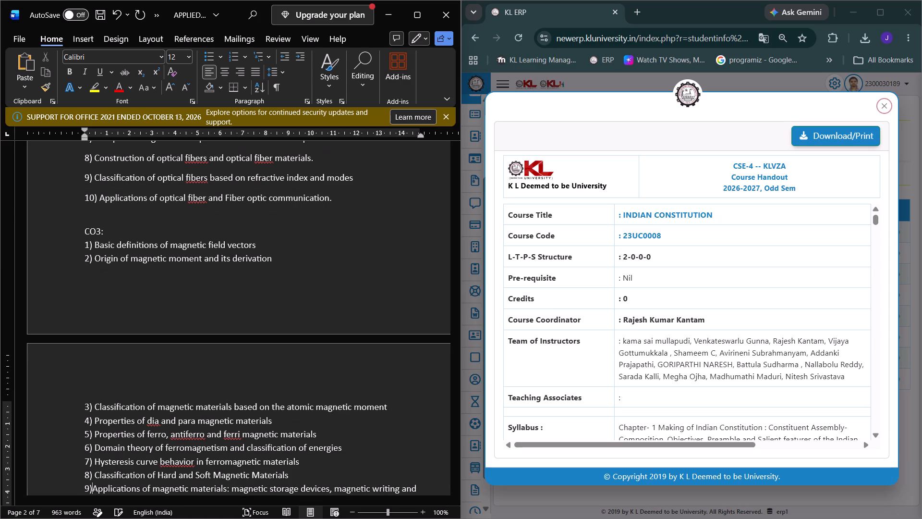
key("space")
Number the CO3 topic "Spintronics-theory and applications" as 10).
key("Down")
key("Left")
key("Down")
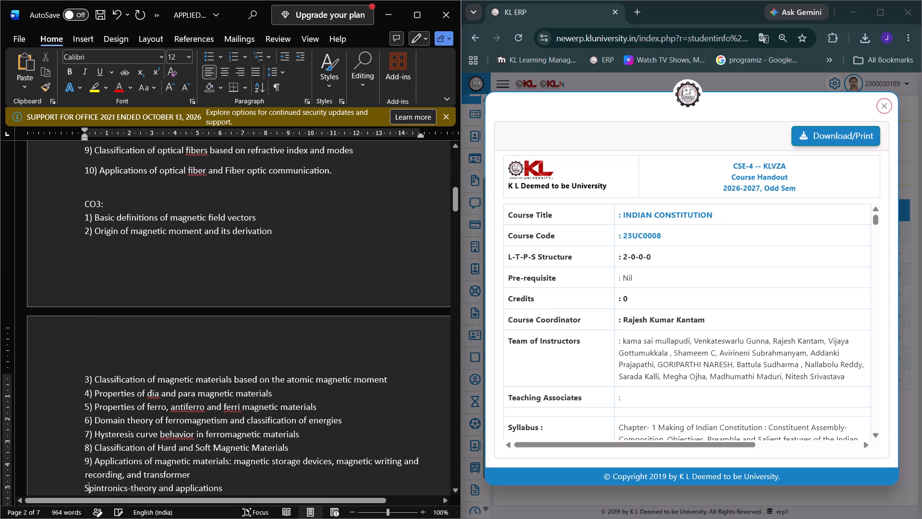
key("Left")
type("10)")
key("space")
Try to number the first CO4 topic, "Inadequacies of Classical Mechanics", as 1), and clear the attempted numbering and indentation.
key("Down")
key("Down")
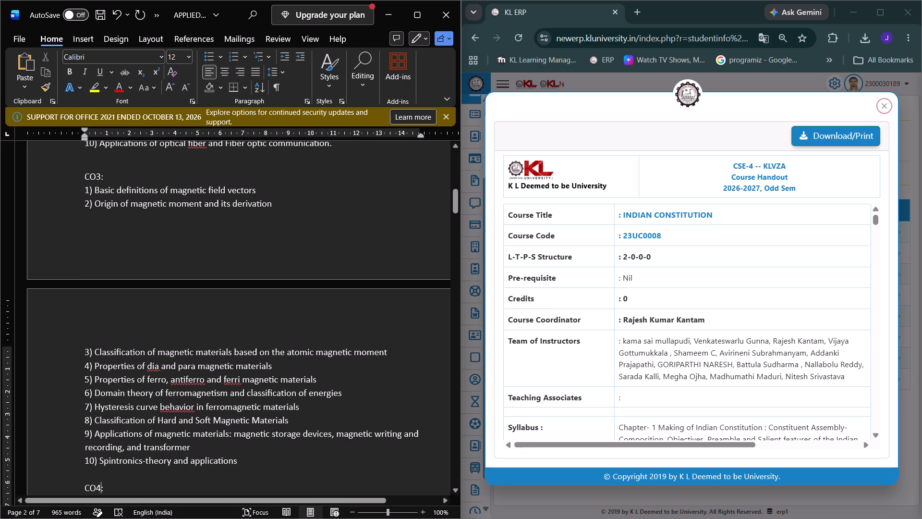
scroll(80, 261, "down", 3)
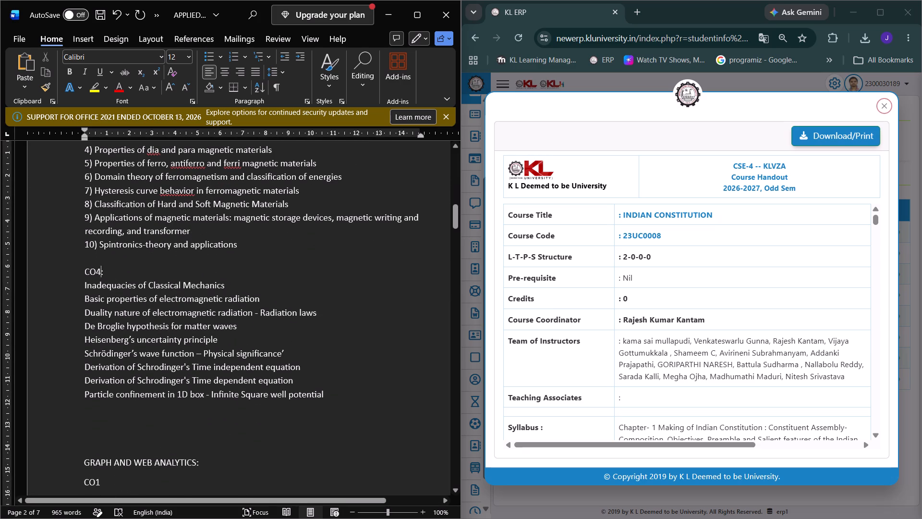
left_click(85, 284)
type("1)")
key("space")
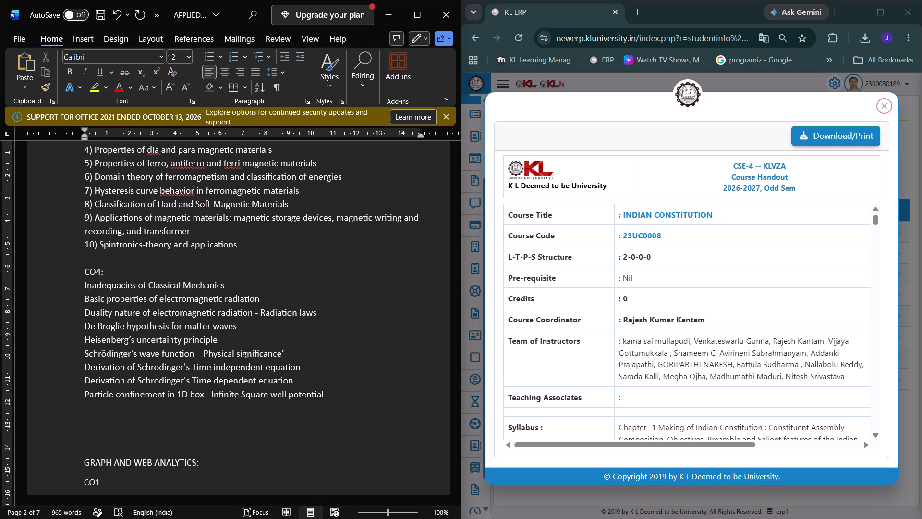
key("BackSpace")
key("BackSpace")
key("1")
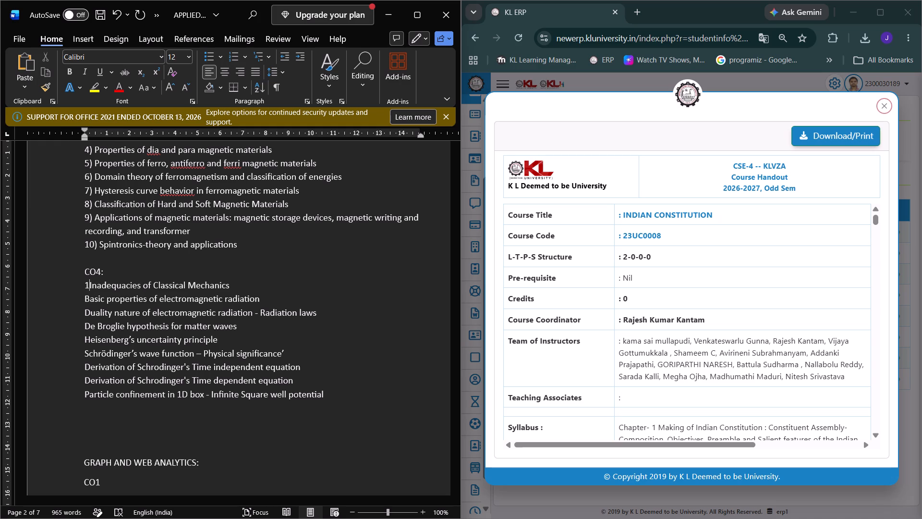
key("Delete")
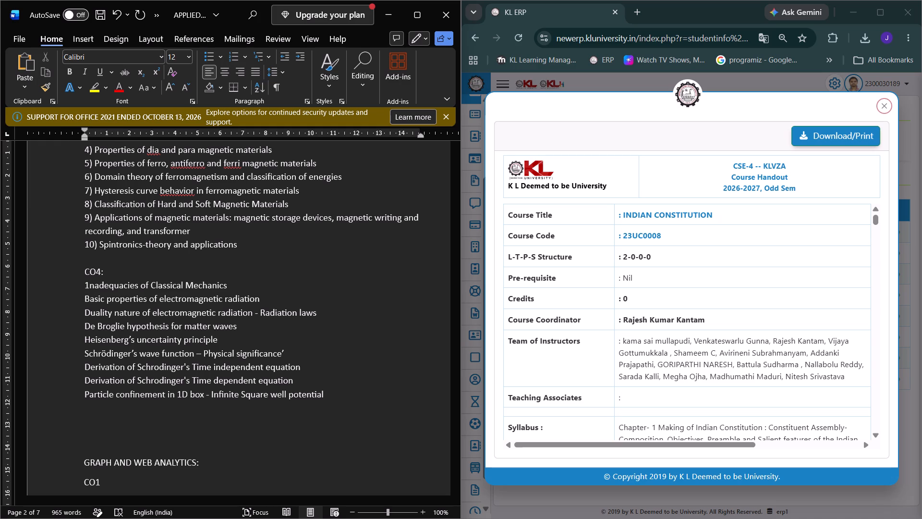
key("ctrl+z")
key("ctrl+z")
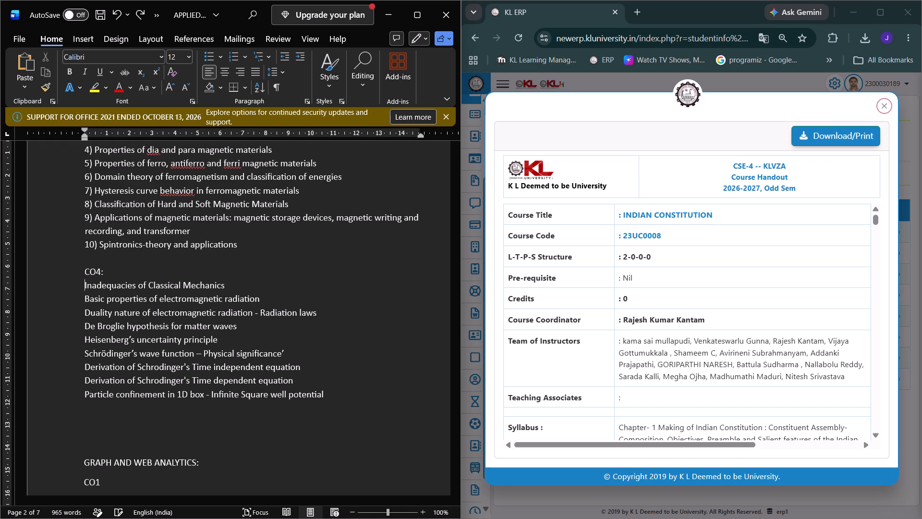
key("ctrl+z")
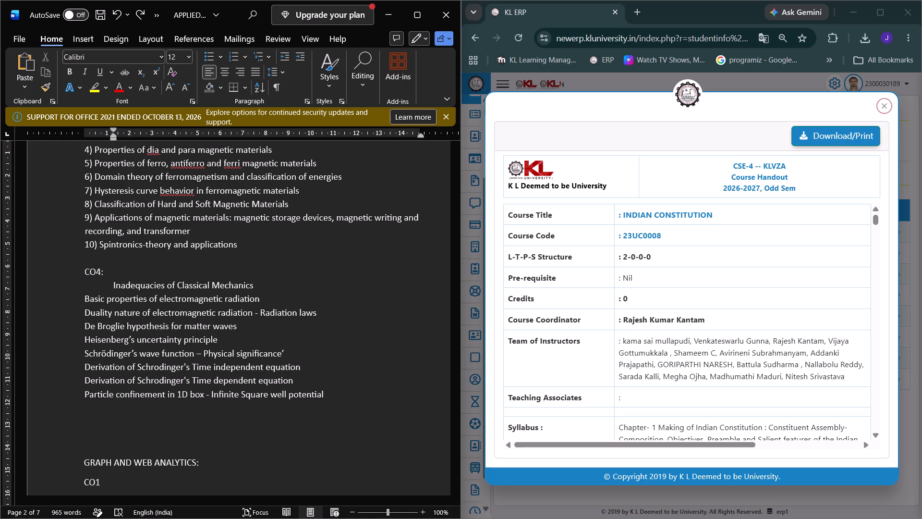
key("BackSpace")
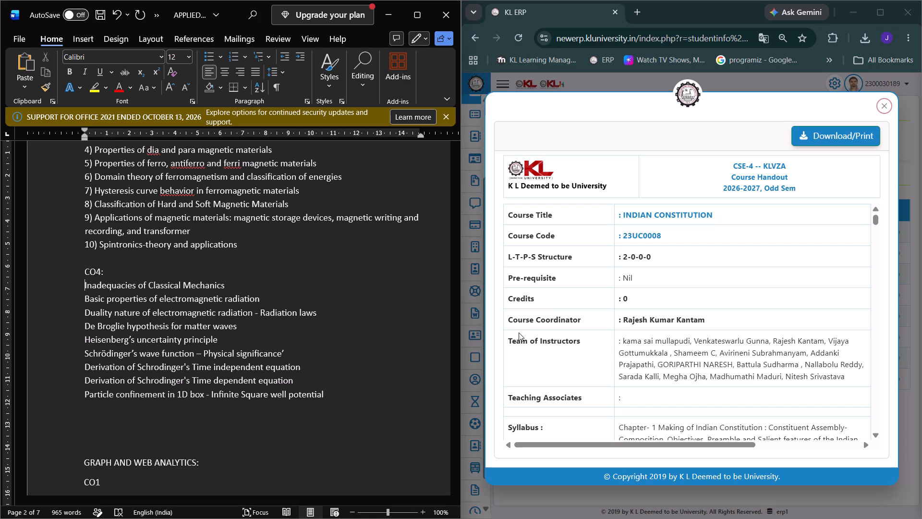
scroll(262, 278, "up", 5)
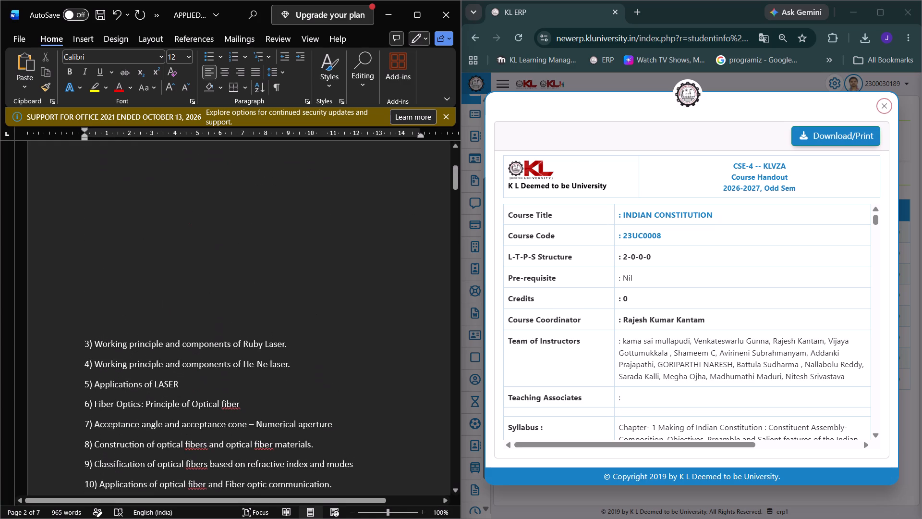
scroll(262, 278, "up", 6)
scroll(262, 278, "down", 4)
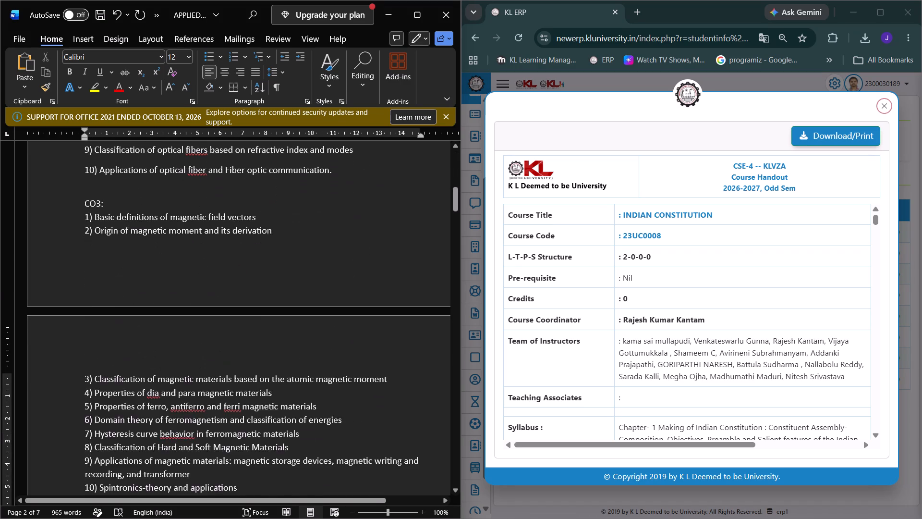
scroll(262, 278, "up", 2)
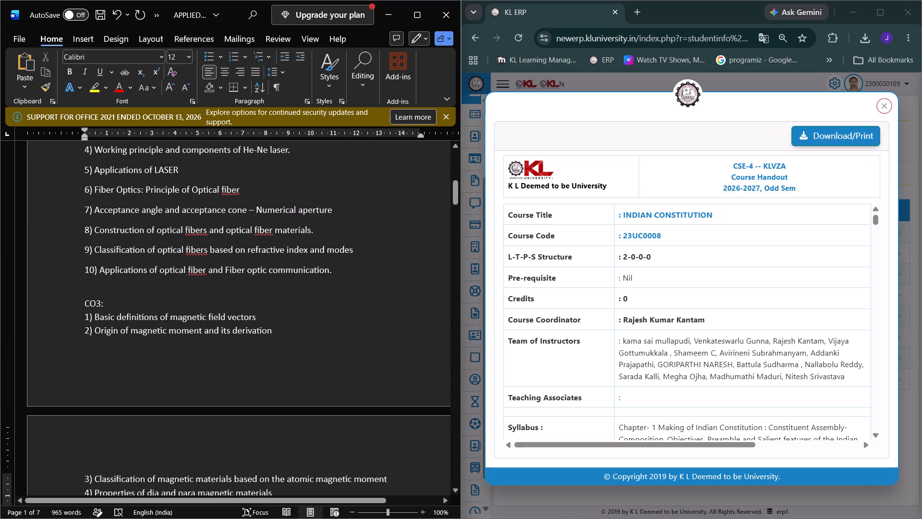
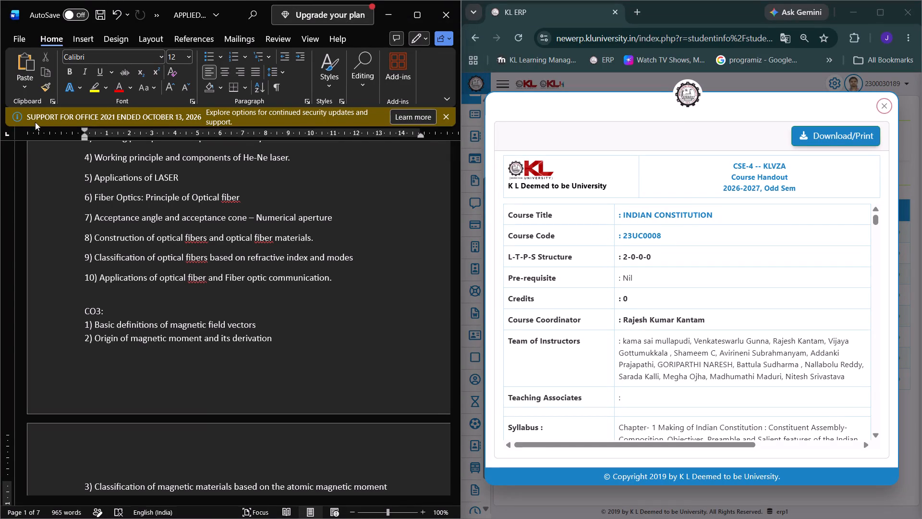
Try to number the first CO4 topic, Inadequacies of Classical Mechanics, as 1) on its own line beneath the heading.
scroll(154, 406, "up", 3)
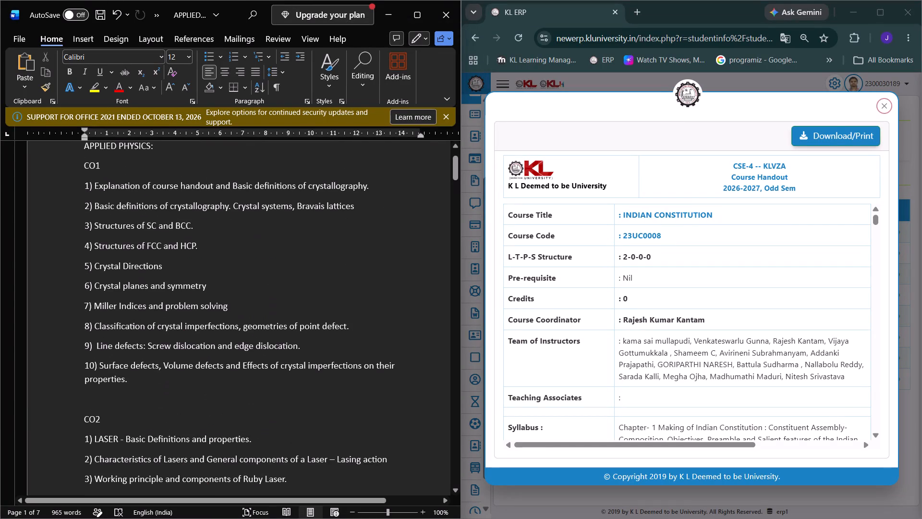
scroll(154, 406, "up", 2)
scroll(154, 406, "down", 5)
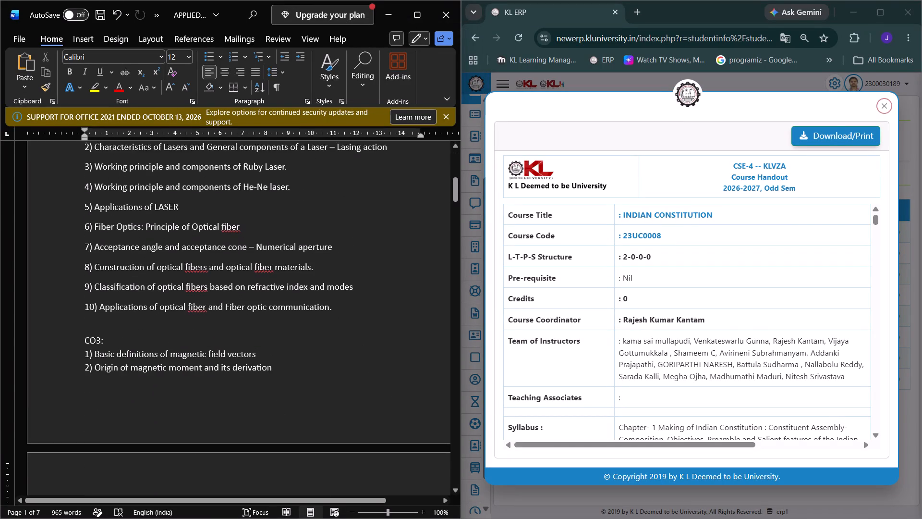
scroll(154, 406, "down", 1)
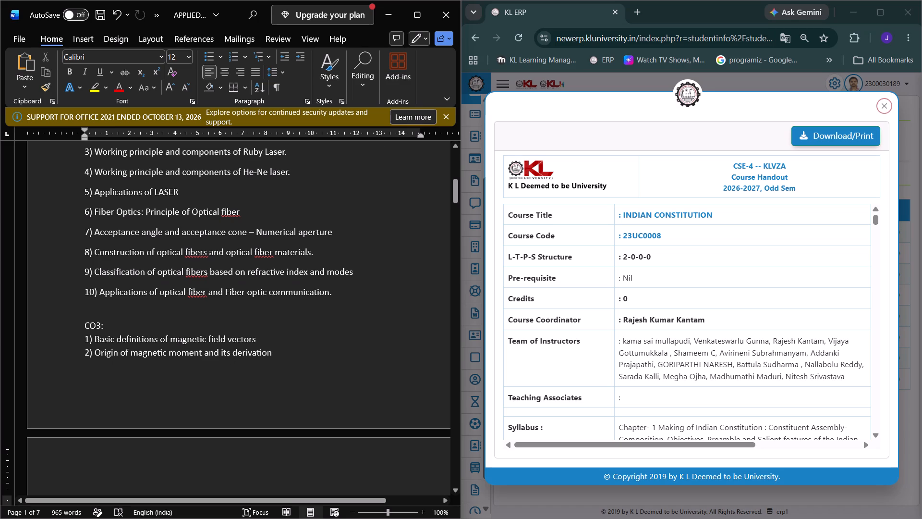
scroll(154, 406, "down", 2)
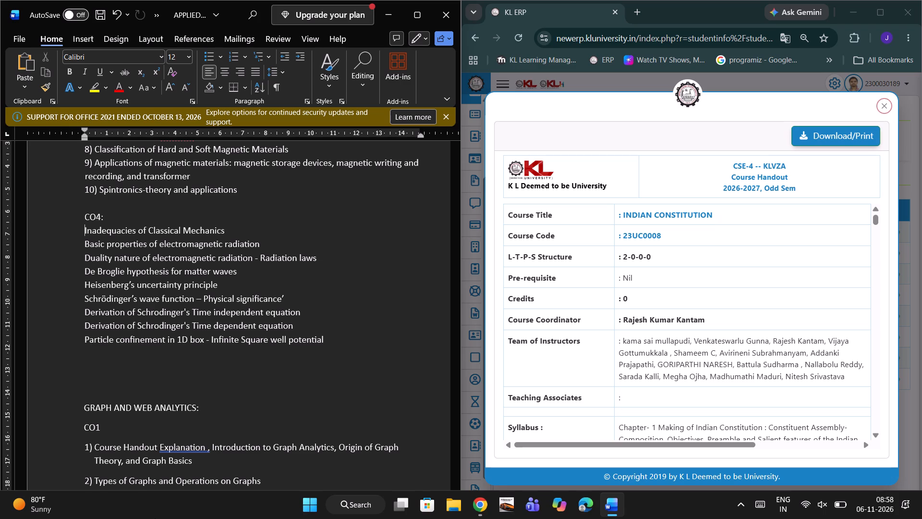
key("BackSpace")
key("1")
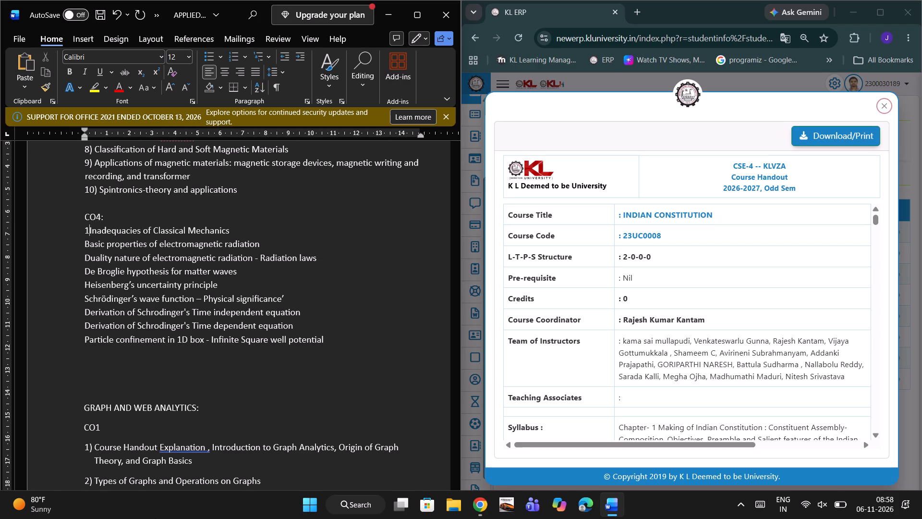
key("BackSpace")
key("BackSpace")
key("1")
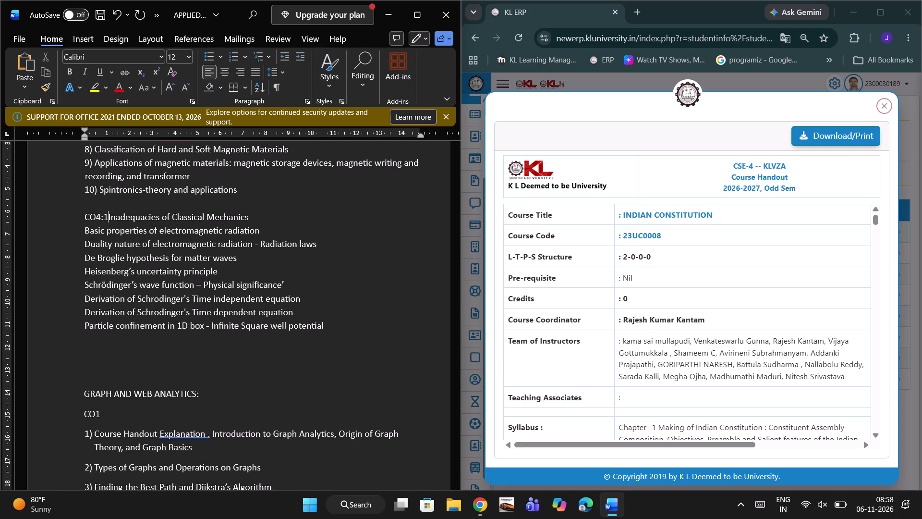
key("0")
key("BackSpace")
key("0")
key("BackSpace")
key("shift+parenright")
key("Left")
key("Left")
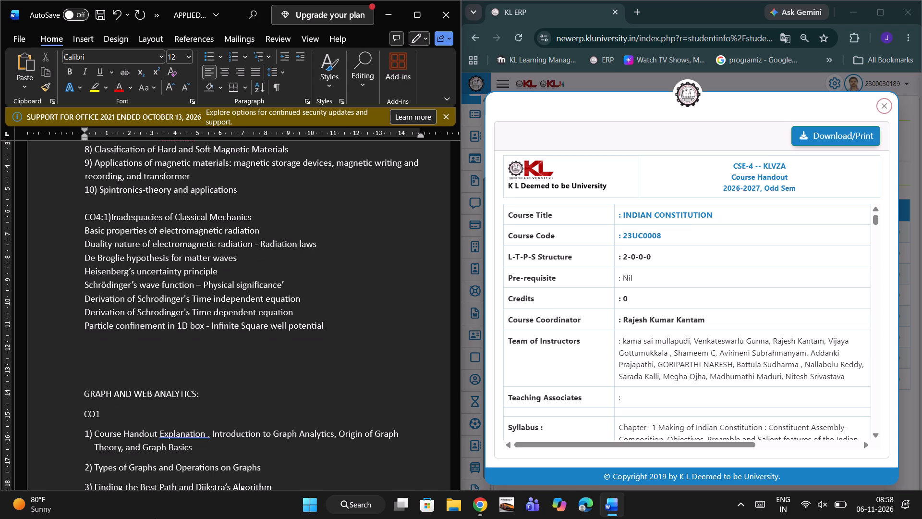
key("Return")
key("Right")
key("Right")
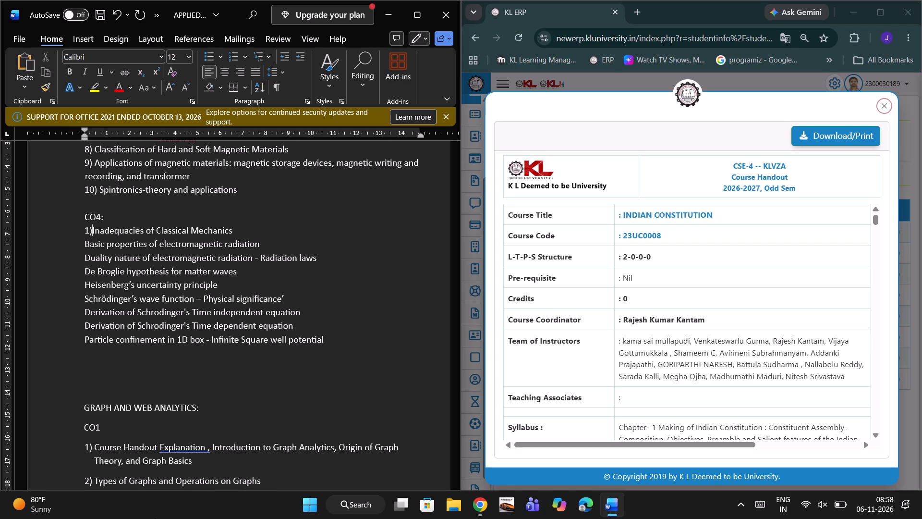
Renumber Inadequacies of Classical Mechanics as 1) followed by a space, on its own line beneath the CO4 heading.
key("space")
key("BackSpace")
key("BackSpace")
key("BackSpace")
key("BackSpace")
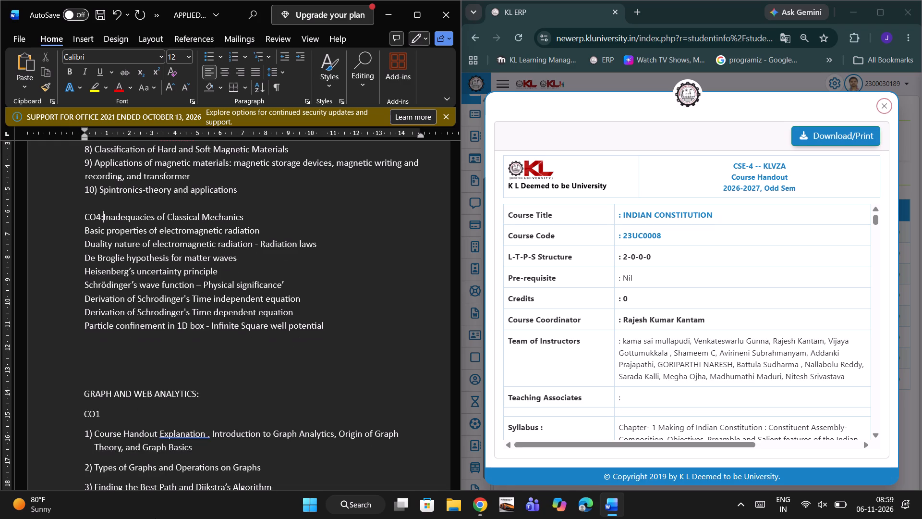
type("1)")
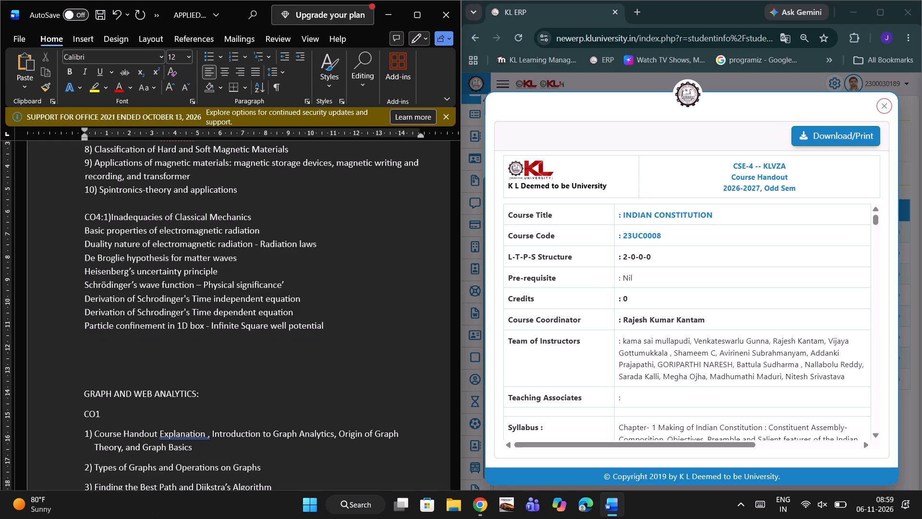
key("space")
key("Left")
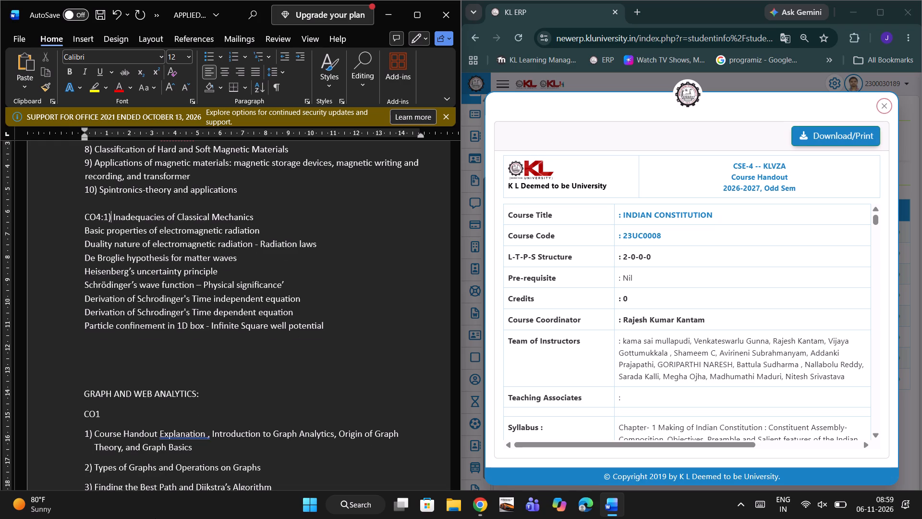
key("Left")
key("Left")
key("Return")
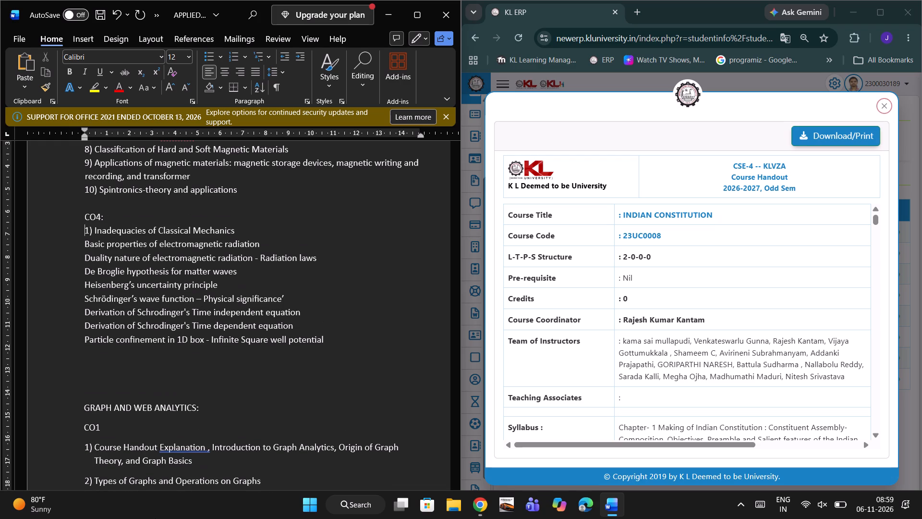
Number the CO4 topics on basic properties and duality nature of electromagnetic radiation as 2) and 3), each followed by a space.
key("Down")
type("2)")
key("Down")
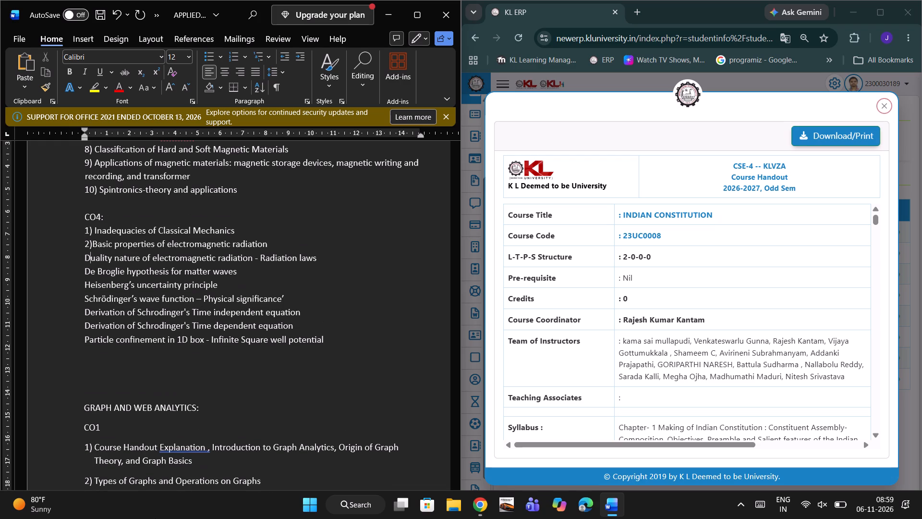
key("Up")
key("space")
key("Left")
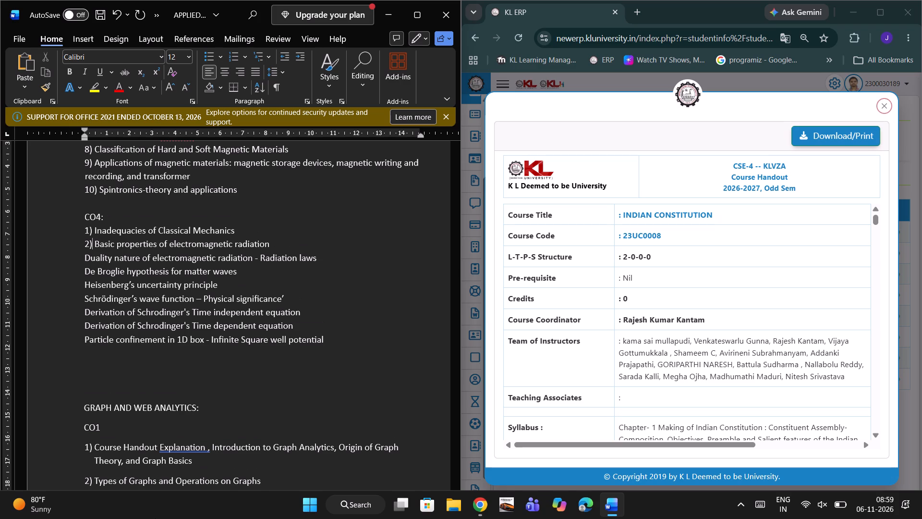
key("Down")
key("Left")
type("3)")
key("space")
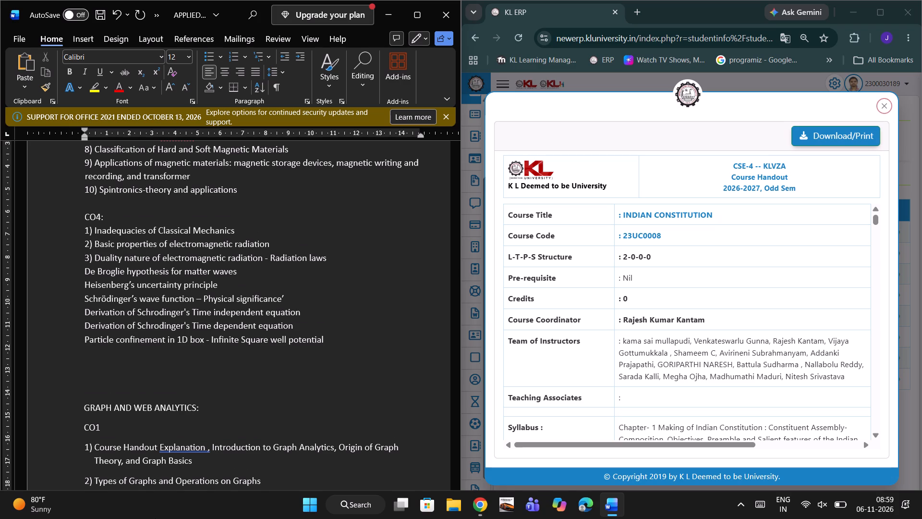
Number the De Broglie hypothesis topic as 4) and Heisenberg's uncertainty principle as 5), each followed by a space.
key("Down")
key("Left")
key("Left")
type("4)")
key("space")
key("Down")
key("Left")
key("Left")
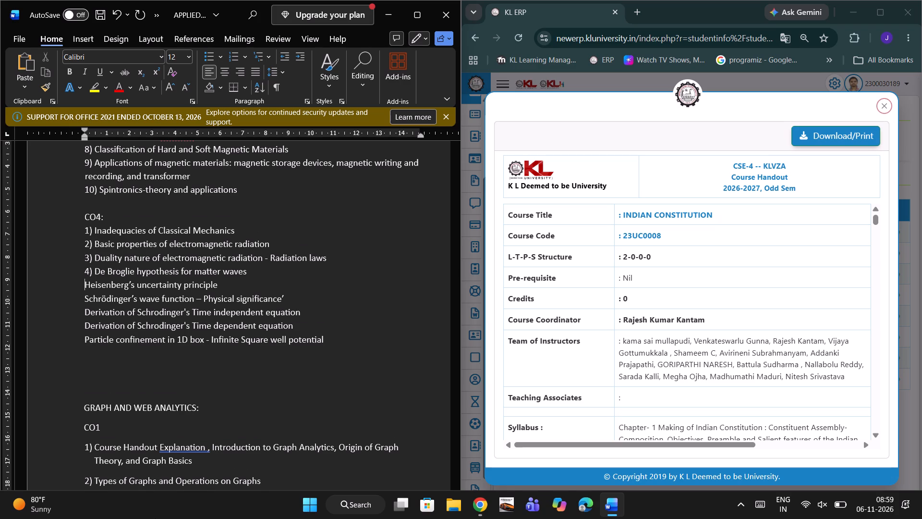
type("5)")
key("space")
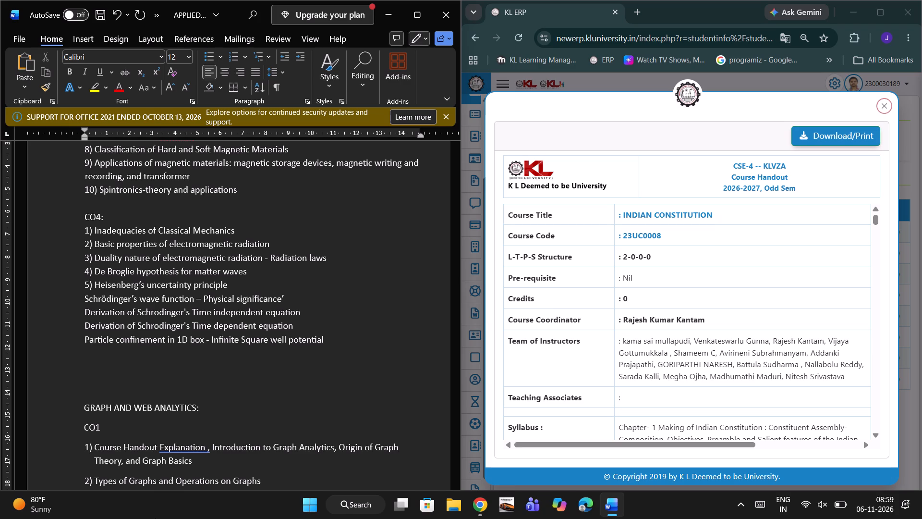
Number Schrödinger's wave function as 6) and the time independent equation derivation as 7), each followed by a space.
key("Down")
key("Left")
key("Left")
type("6)")
key("space")
key("Down")
key("Left")
key("Left")
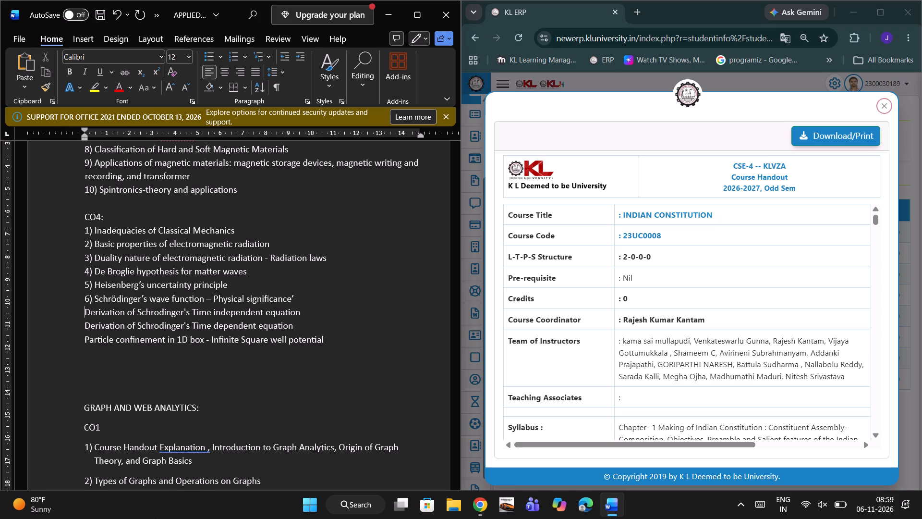
type("7)")
key("space")
Number the time dependent equation derivation as 8) and Particle confinement in 1D box as 9).
key("Down")
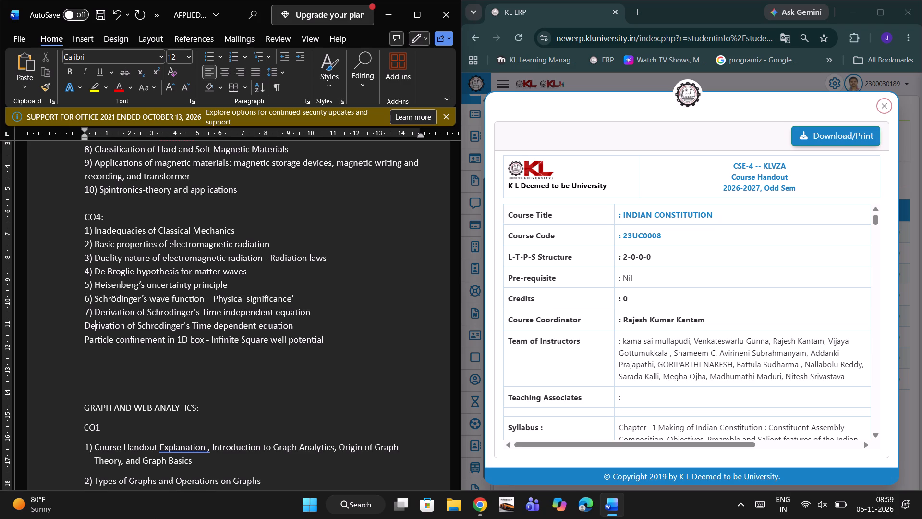
key("Left")
key("Left")
type("8)")
key("space")
key("Down")
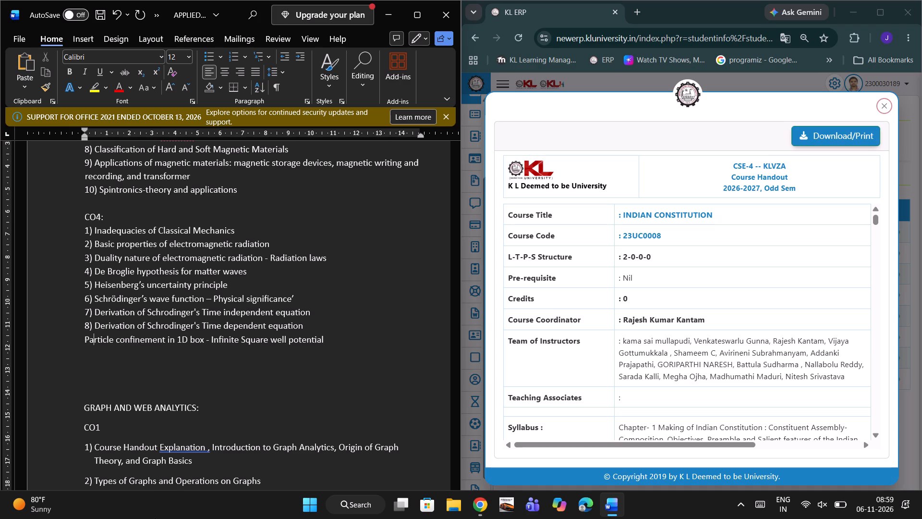
key("Left")
key("Left")
type("9)")
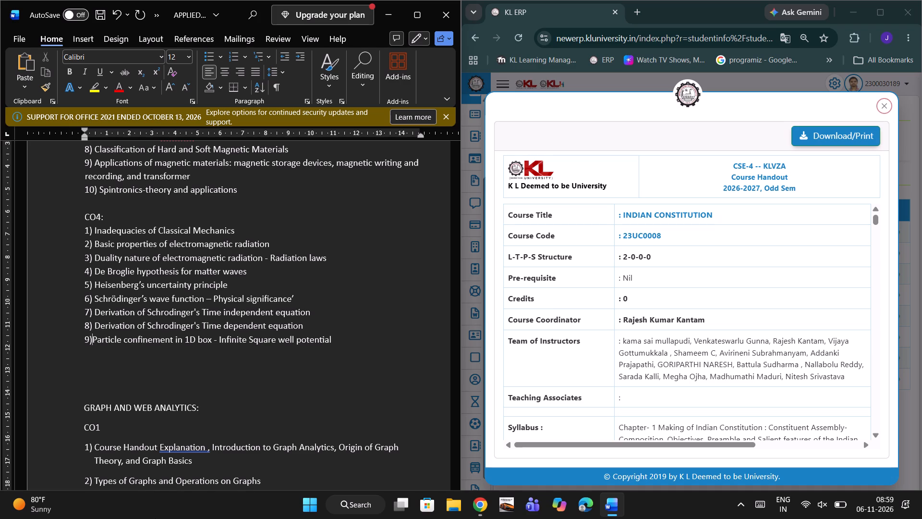
key("Down")
Insert a blank line after the APPLIED PHYSICS: heading at the start of the document.
scroll(155, 518, "down", 3)
scroll(155, 518, "up", 6)
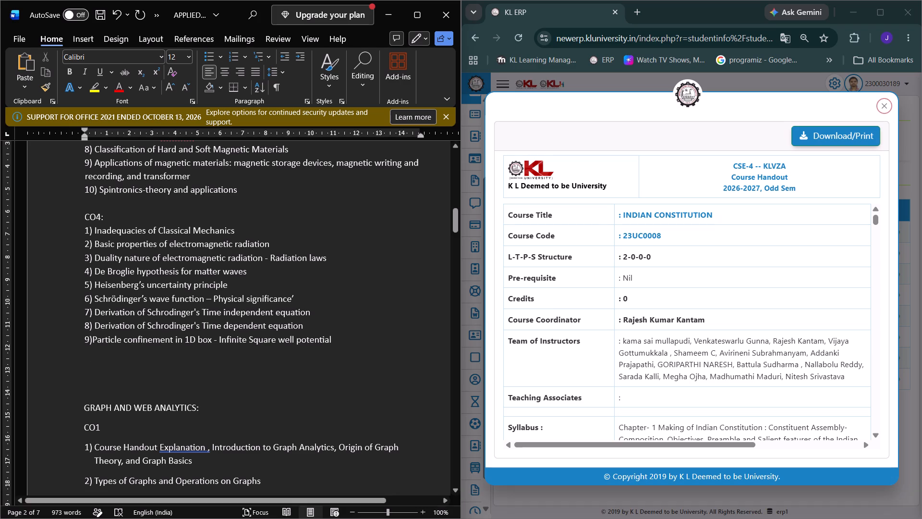
scroll(225, 303, "up", 6)
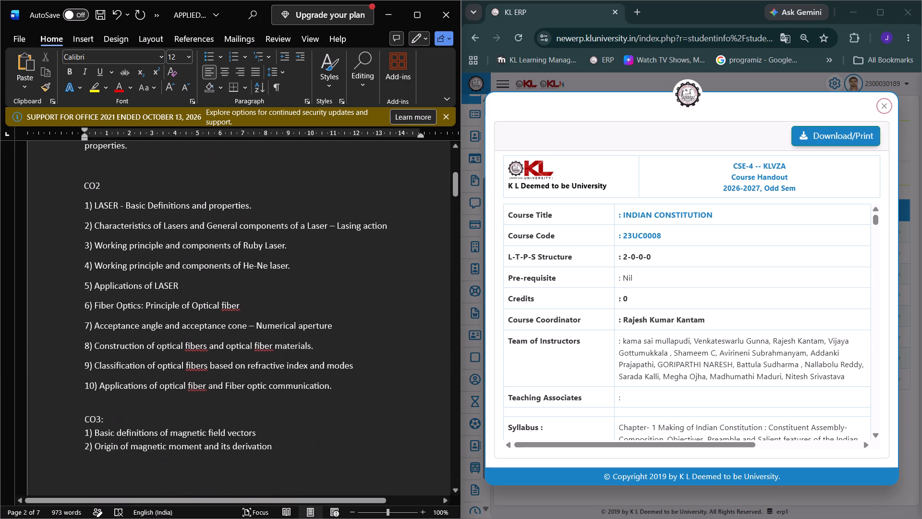
scroll(225, 303, "up", 4)
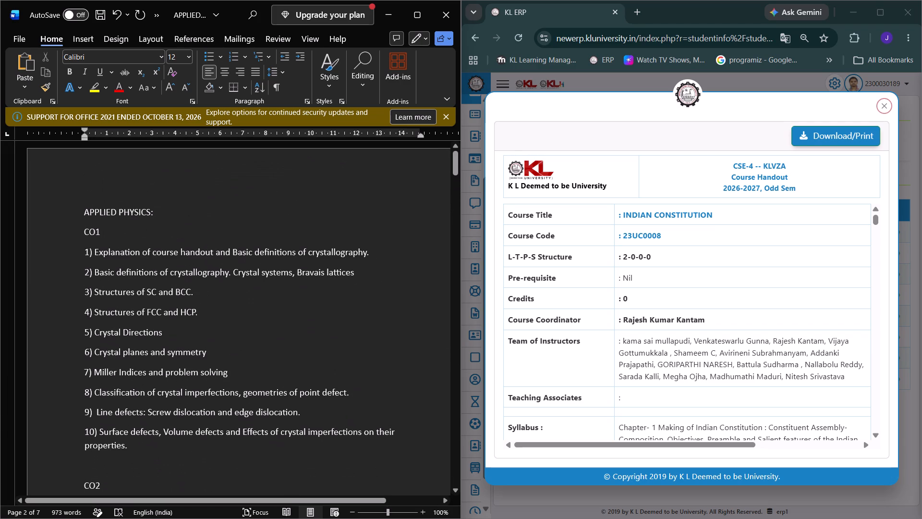
left_click(171, 220)
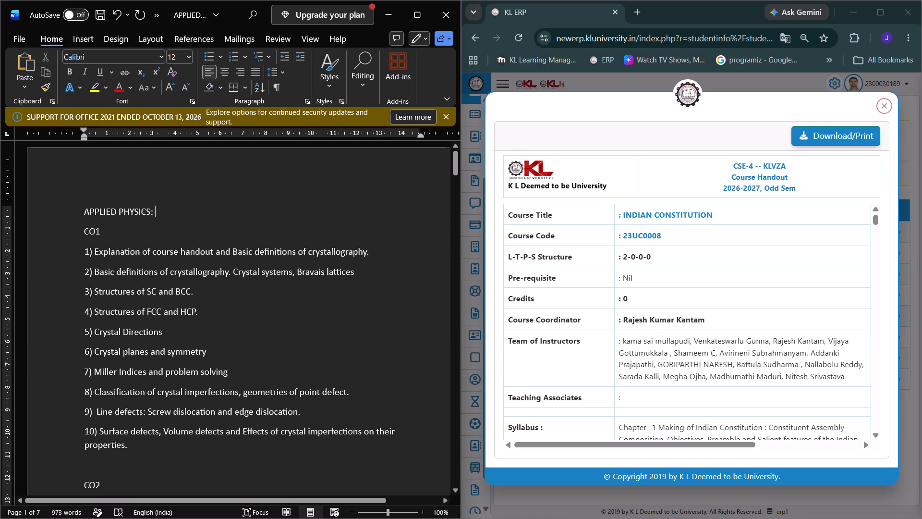
key("Return")
Add blank lines after the tenth CO2 topic, Applications of optical fiber, to push the CO3 section onto the next page.
scroll(171, 220, "down", 5)
scroll(171, 220, "right", 1)
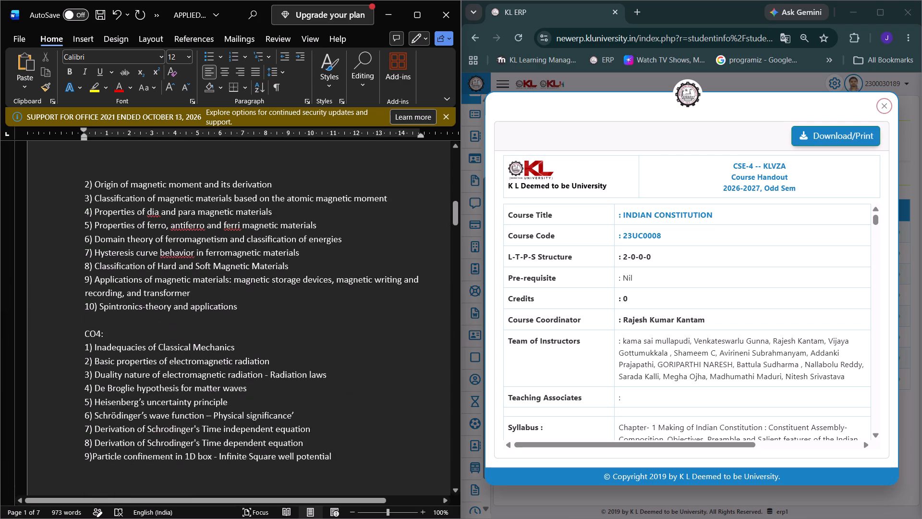
scroll(171, 220, "right", 1)
scroll(171, 220, "up", 1)
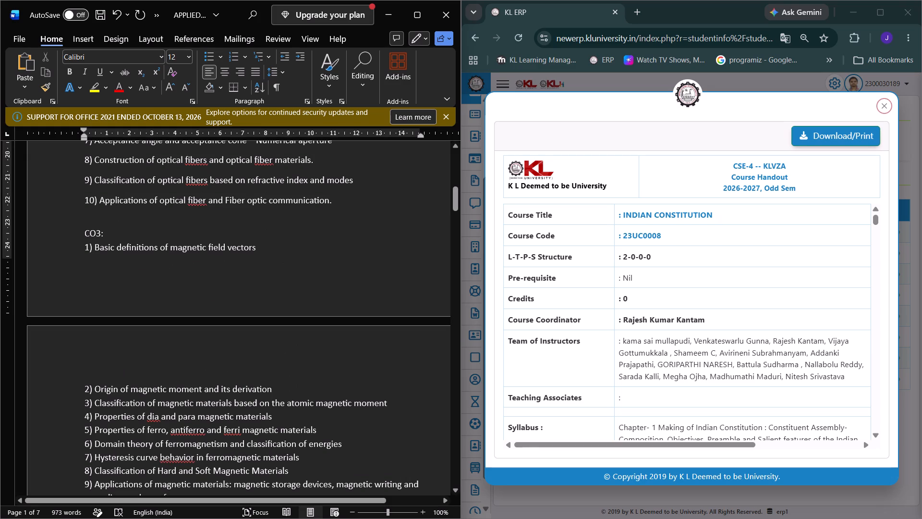
left_click(349, 207)
key("Return")
key("Return")
key("Return")
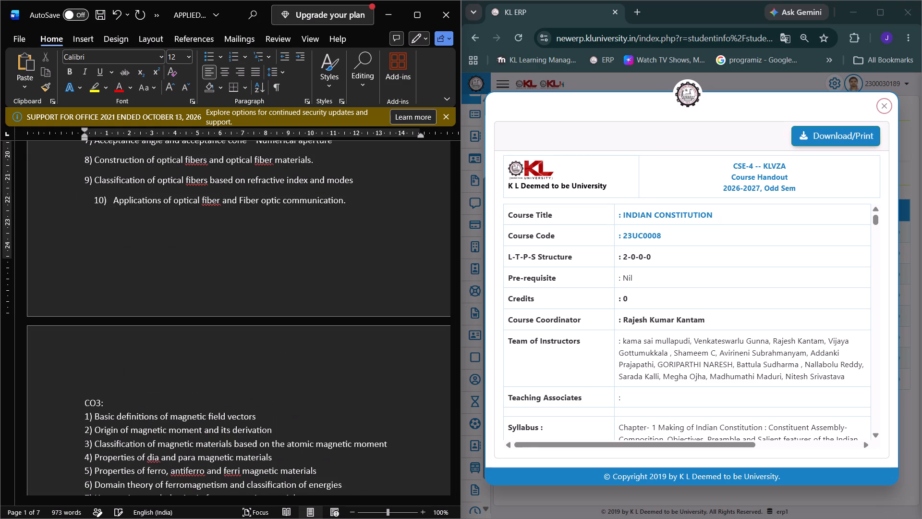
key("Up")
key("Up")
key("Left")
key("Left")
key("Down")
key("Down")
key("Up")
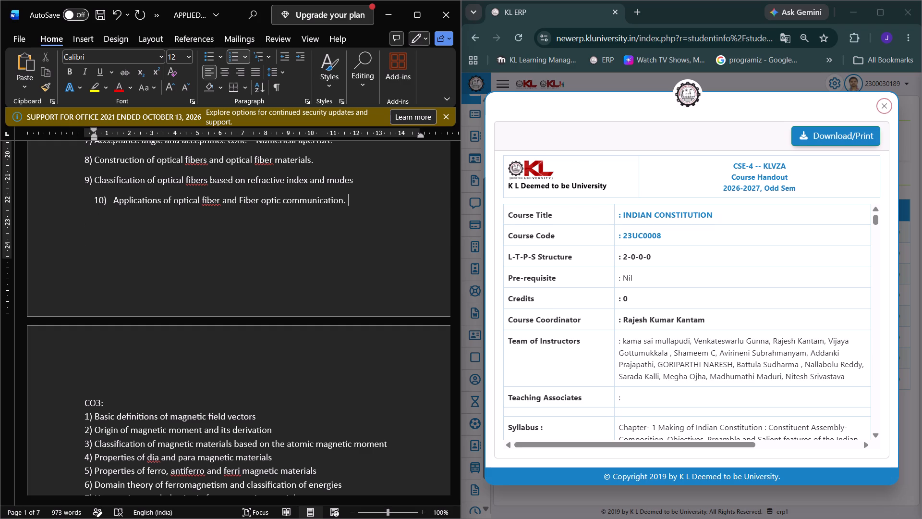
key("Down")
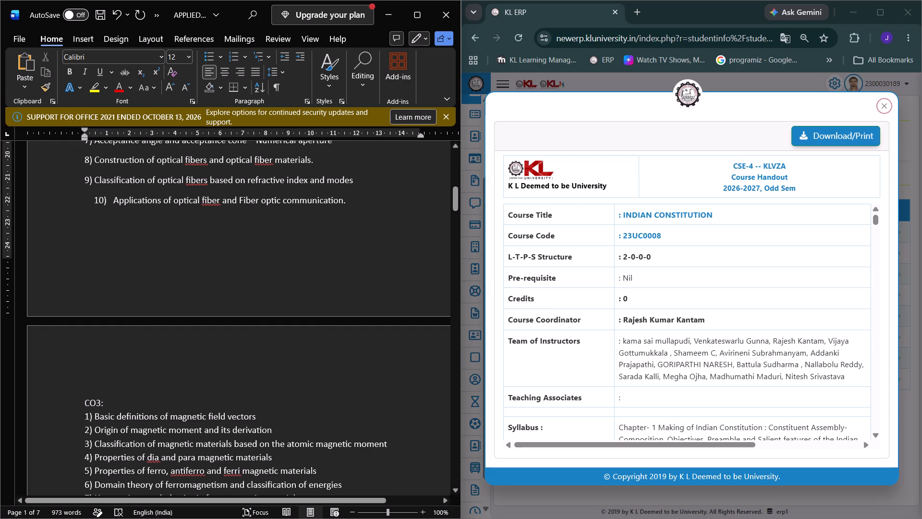
Replace the indented automatic number of the last CO2 topic, Applications of optical fiber, with a plain 10) aligned with the other topics.
left_click(94, 203)
key("BackSpace")
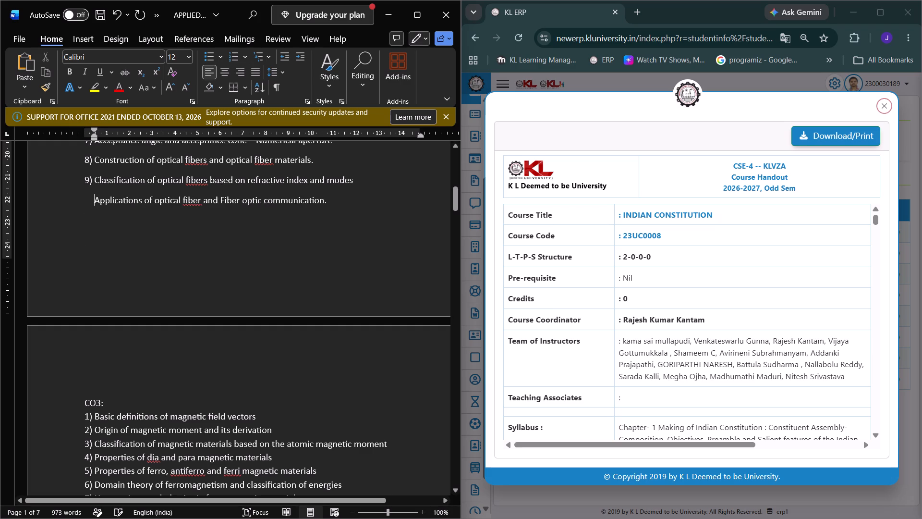
key("BackSpace")
key("BackSpace")
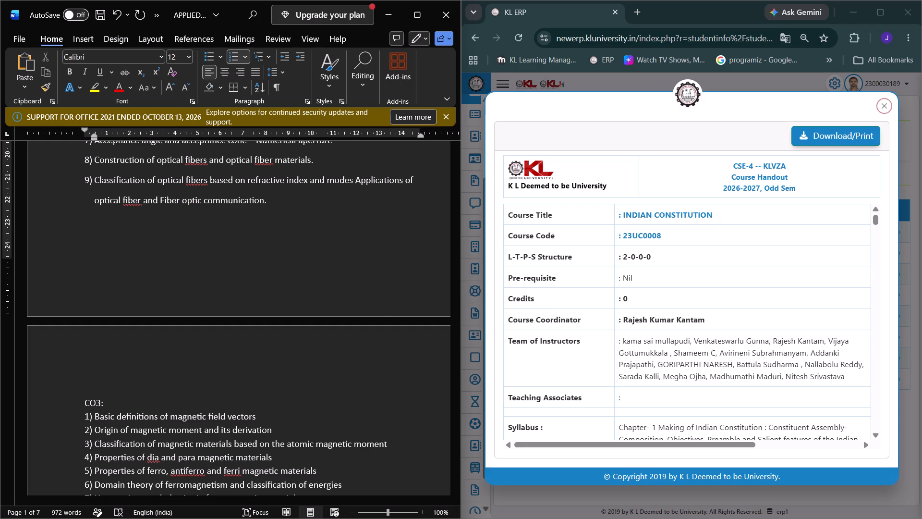
type("10")
key("shift+parenright")
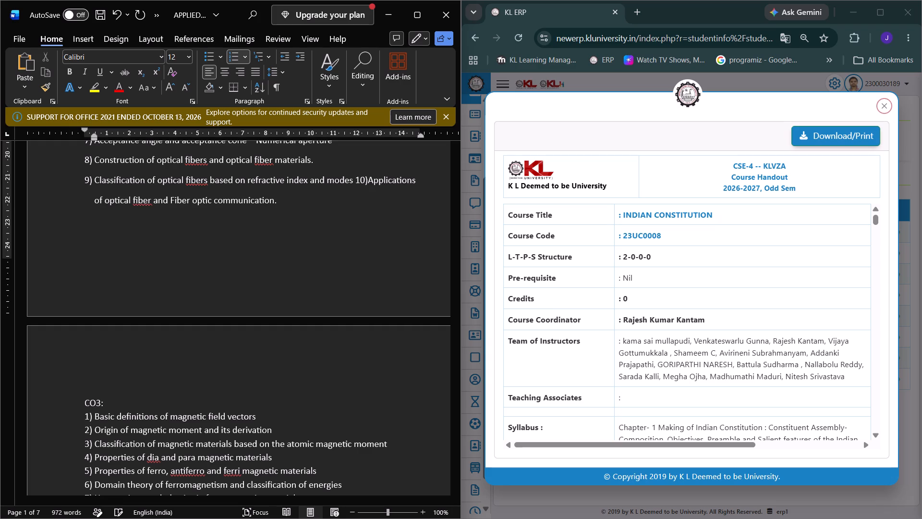
key("space")
key("Left")
key("Left")
key("Left")
key("Left")
key("Return")
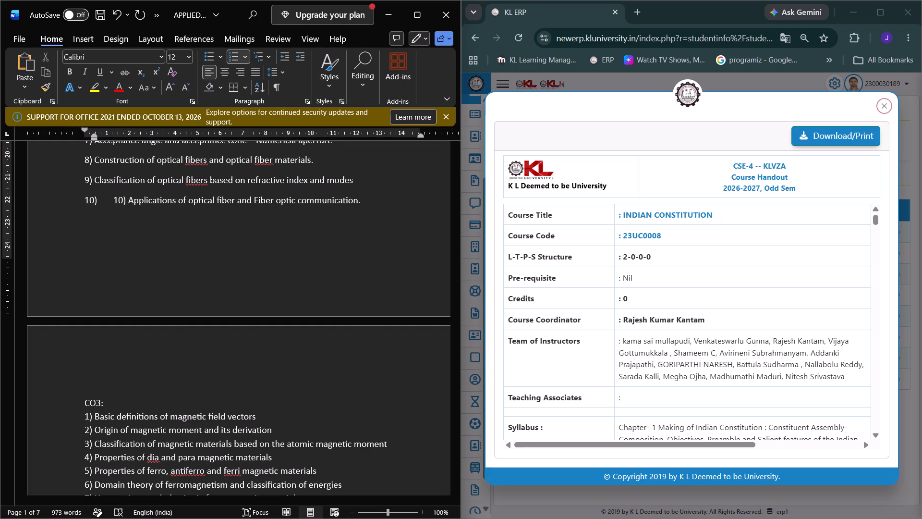
key("BackSpace")
key("BackSpace")
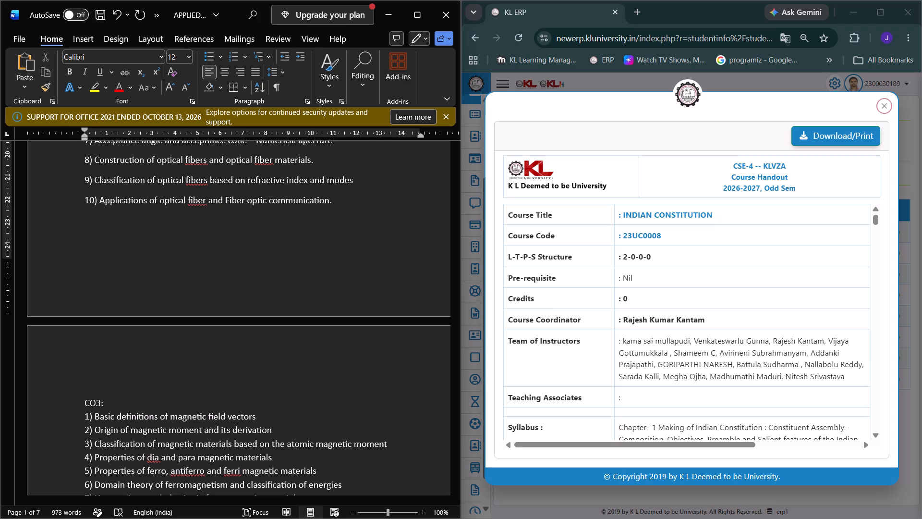
Add blank lines above the GRAPH AND WEB ANALYTICS: heading to push that section onto the next page.
scroll(96, 171, "up", 4)
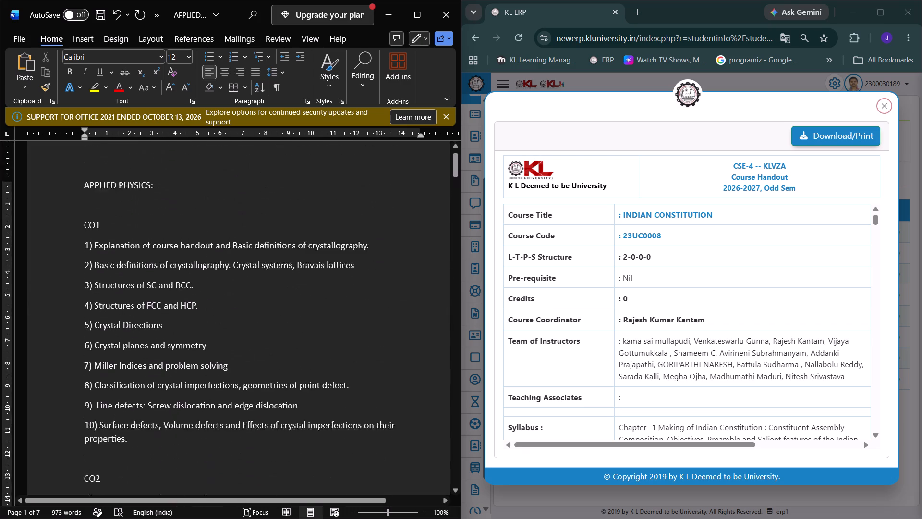
scroll(96, 171, "up", 2)
scroll(96, 171, "down", 7)
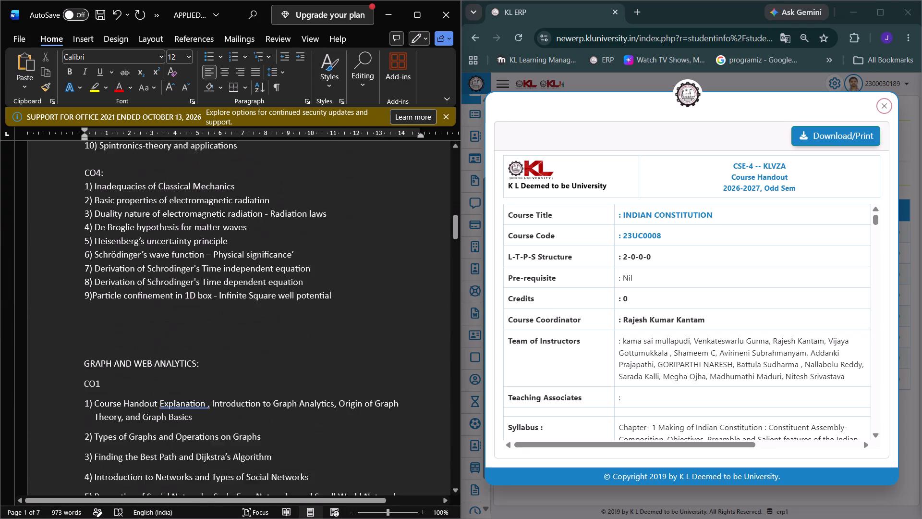
scroll(96, 171, "down", 3)
scroll(96, 171, "up", 1)
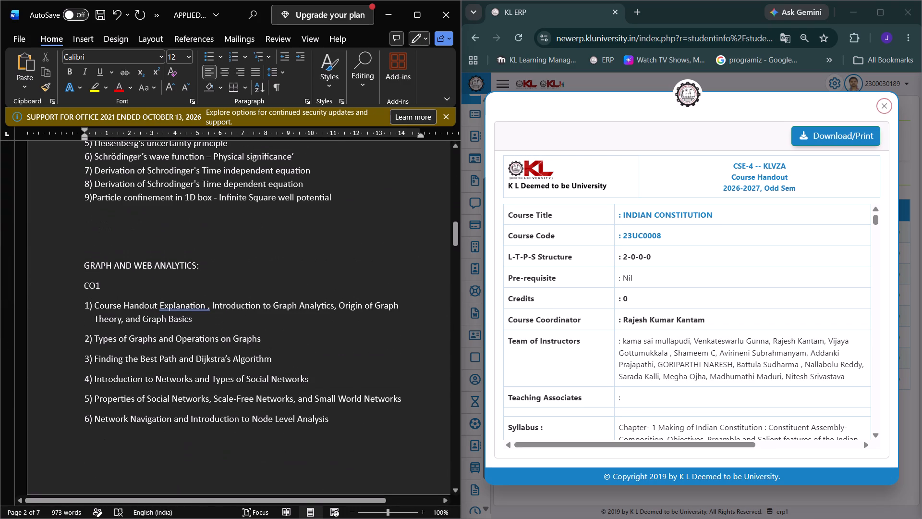
left_click(156, 255)
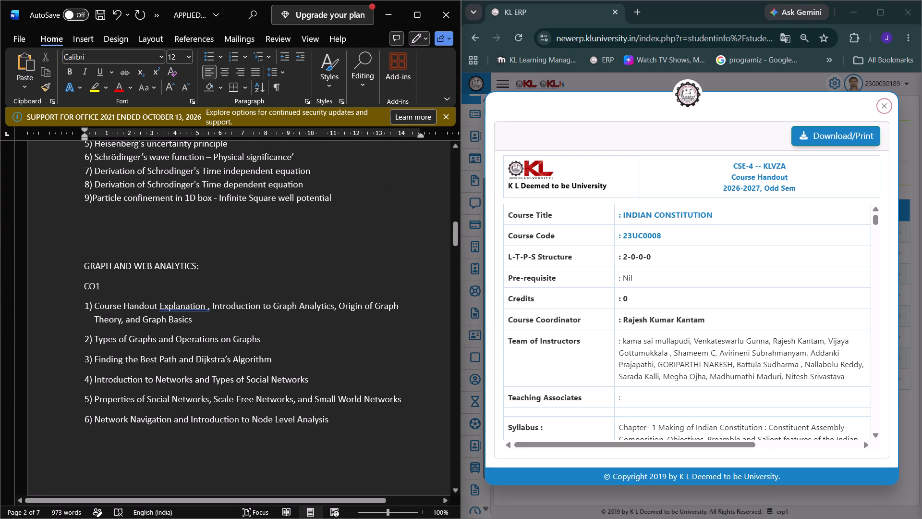
key("Return")
key("Return")
key("Return")
key("Return")
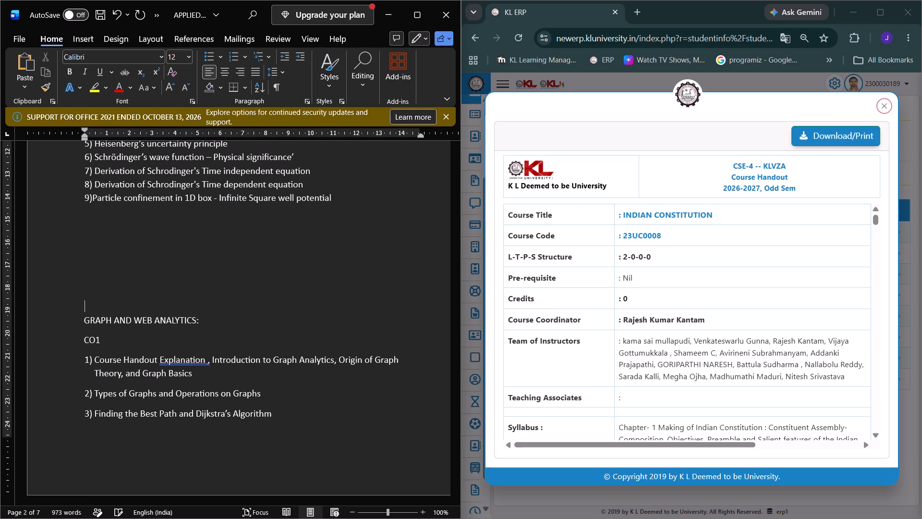
key("Return")
key("Return")
key("Return")
key("Return")
key("Return")
key("Return")
key("Return")
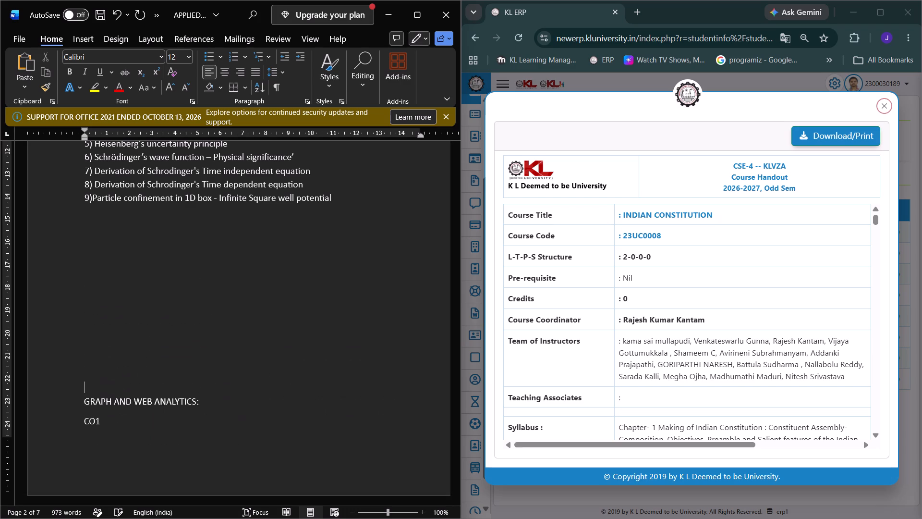
key("Return")
key("Return")
Insert a blank line after the GRAPH AND WEB ANALYTICS: heading.
scroll(156, 255, "down", 1)
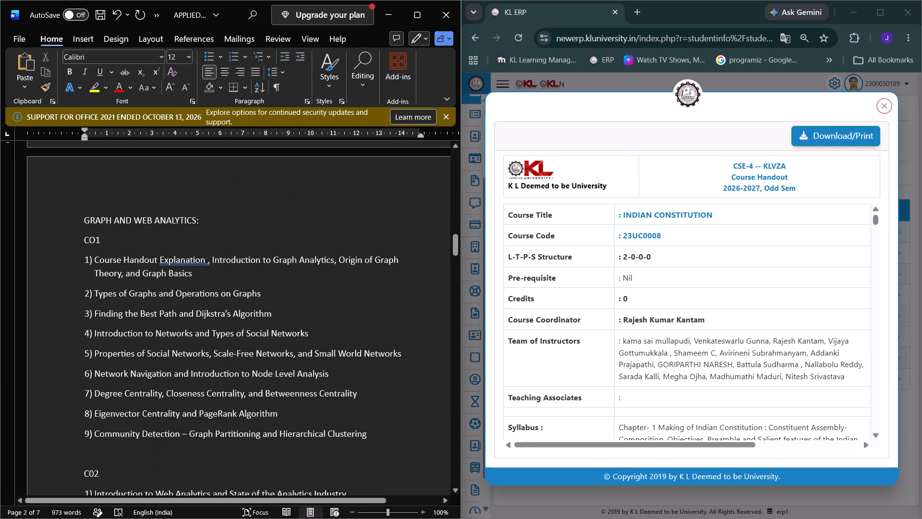
scroll(156, 255, "down", 2)
left_click(248, 210)
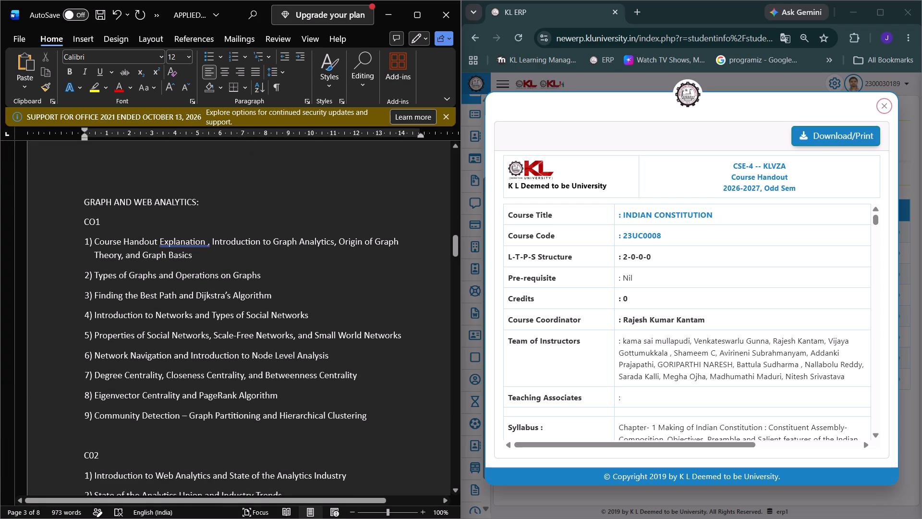
key("Return")
Add three blank lines above the Graph and Web Analytics CO3: heading to move it onto the next page.
scroll(248, 210, "down", 3)
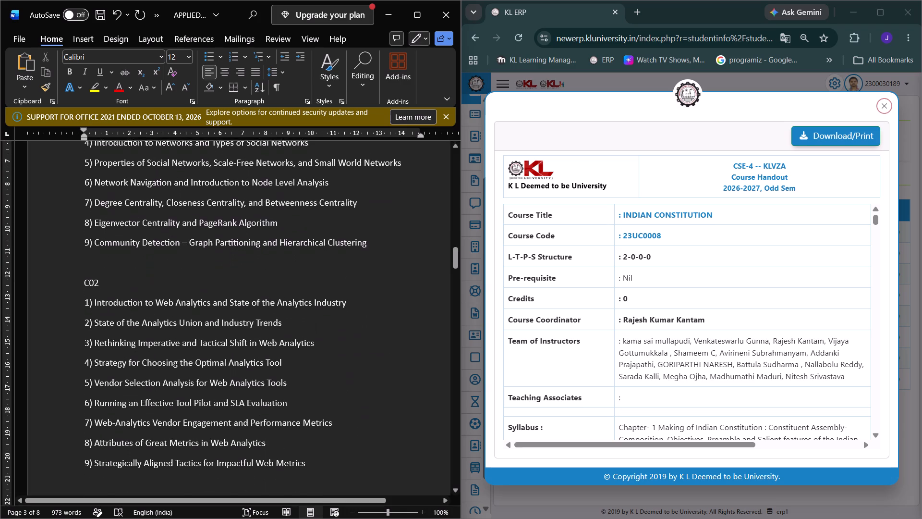
scroll(248, 210, "down", 2)
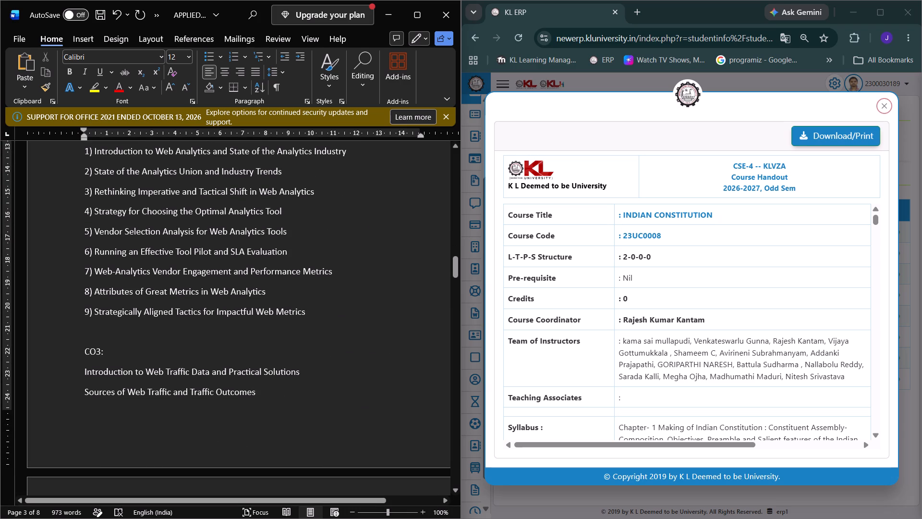
left_click(89, 328)
key("Return")
key("Return")
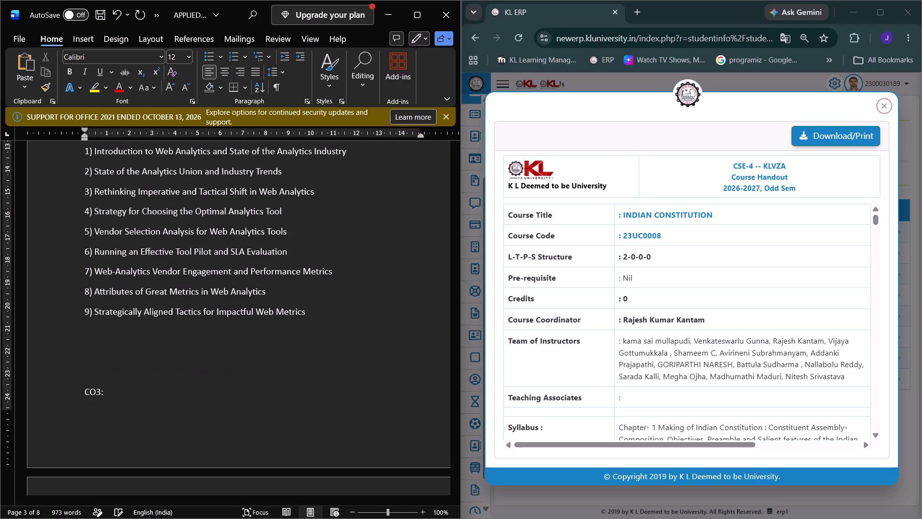
key("Return")
Number Introduction to Web Traffic Data and Practical Solutions as a plain 1) on its own line under CO3:.
scroll(89, 328, "down", 2)
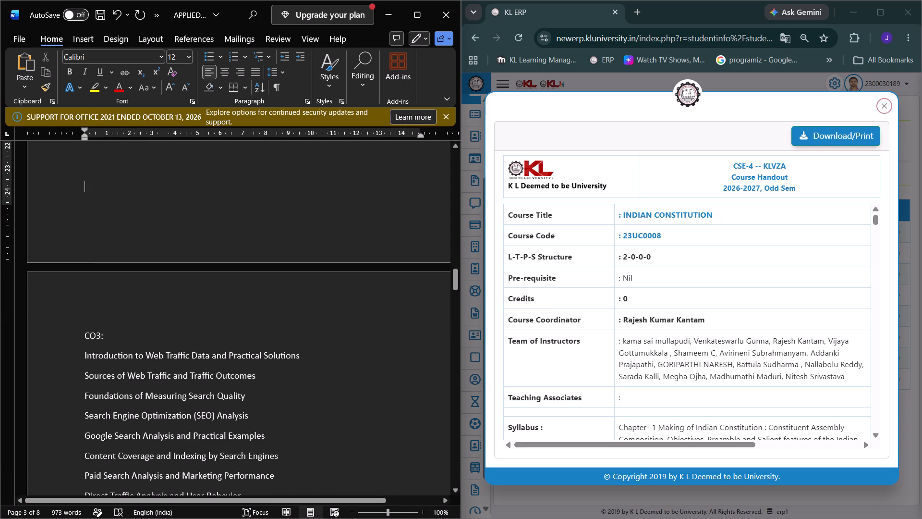
left_click(85, 352)
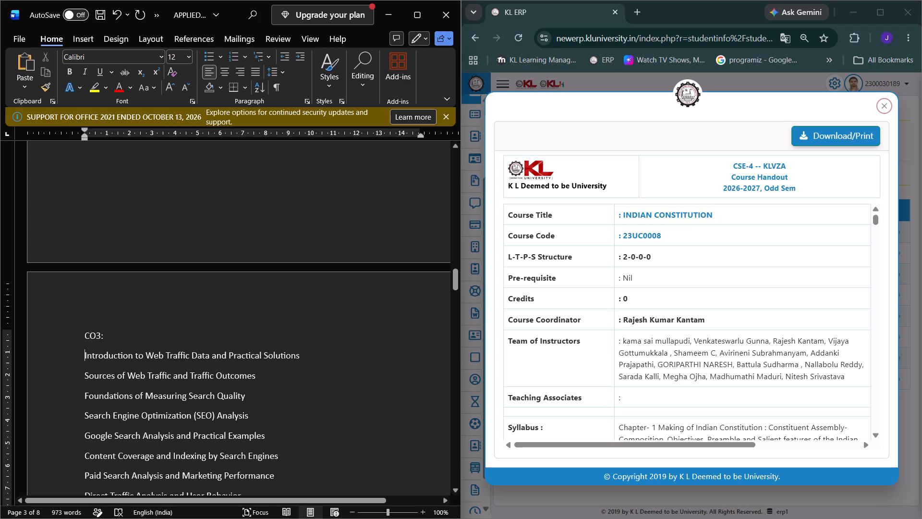
key("BackSpace")
key("BackSpace")
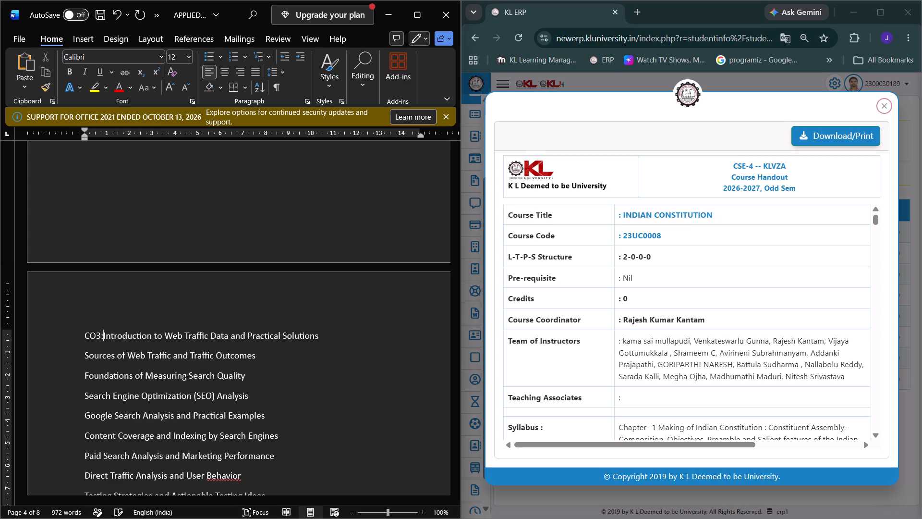
type("1)")
key("space")
key("Left")
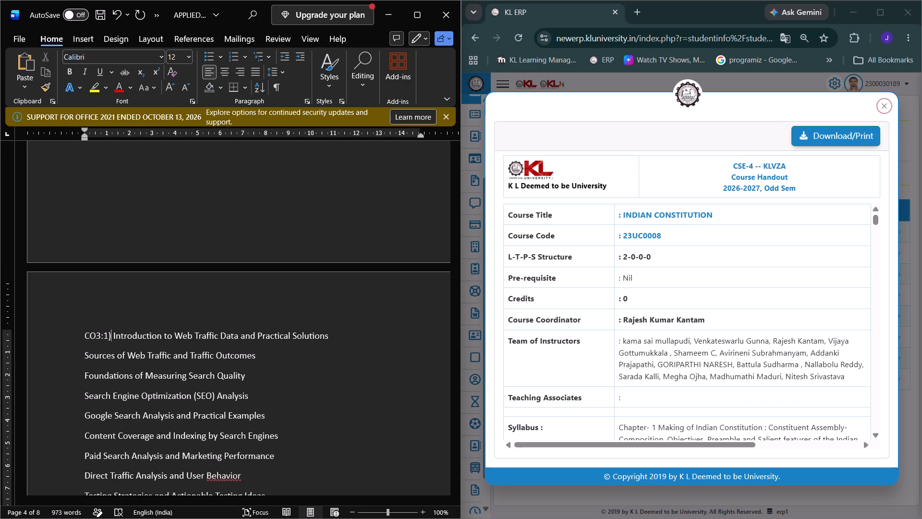
key("Left")
key("Left")
key("Return")
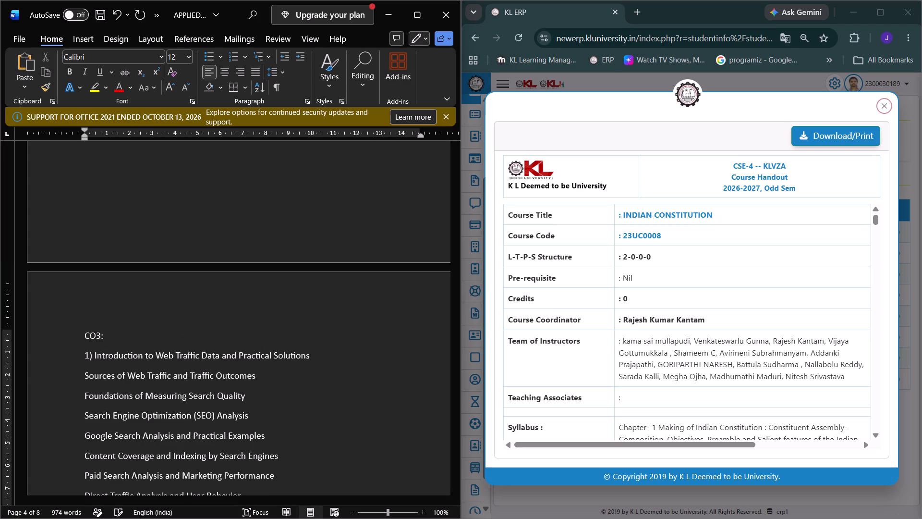
Number Sources of Web Traffic as 2) and Foundations of Measuring Search Quality as 3), each followed by a space.
key("Down")
type("2)")
key("space")
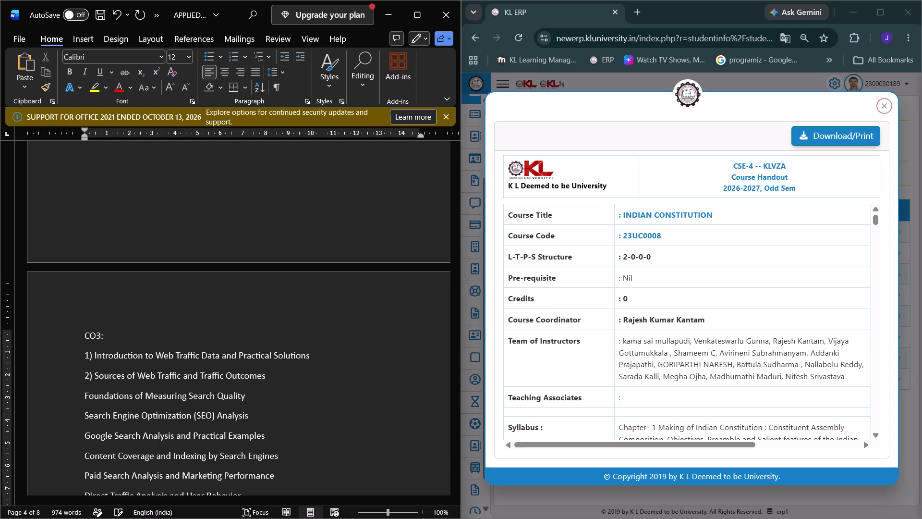
key("Down")
key("Left")
key("Left")
type("3)")
key("space")
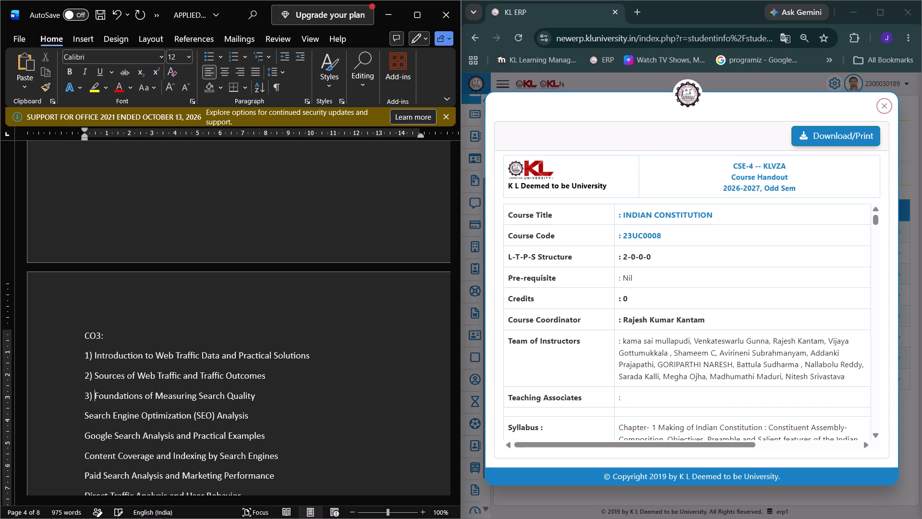
Number Search Engine Optimization (SEO) Analysis as 4) and Google Search Analysis as 5), each followed by a space.
key("Down")
key("Left")
key("Left")
type("4)")
key("space")
key("Down")
key("Left")
key("Left")
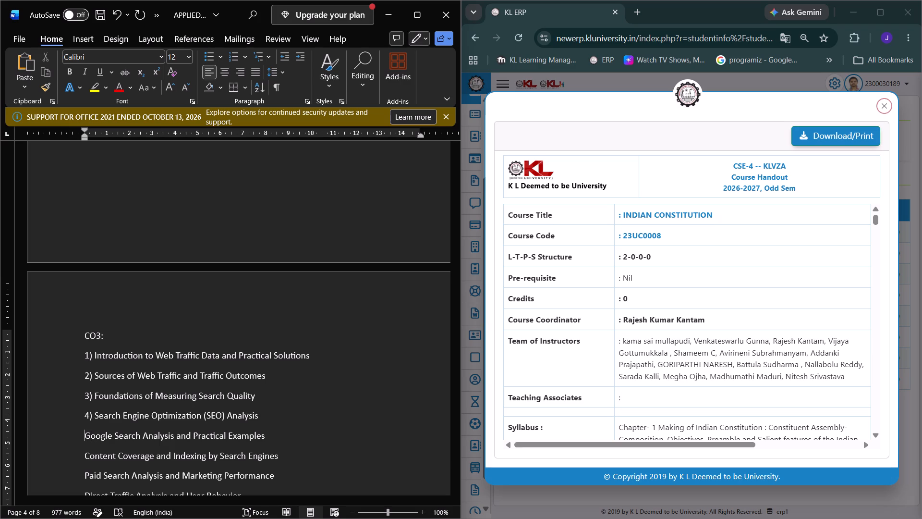
type("5)")
key("space")
Number Content Coverage and Indexing as 6) and Paid Search Analysis as 7), each followed by a space.
key("Down")
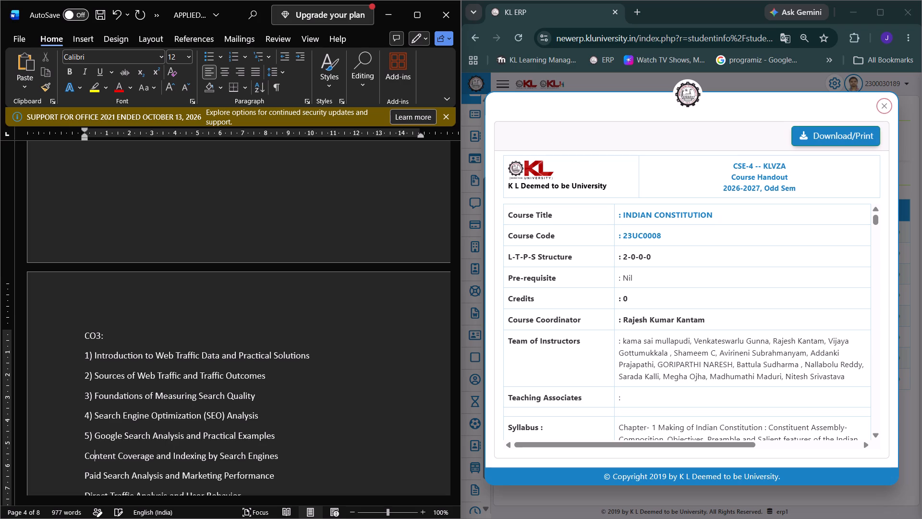
key("Left")
key("Left")
type("6)")
key("space")
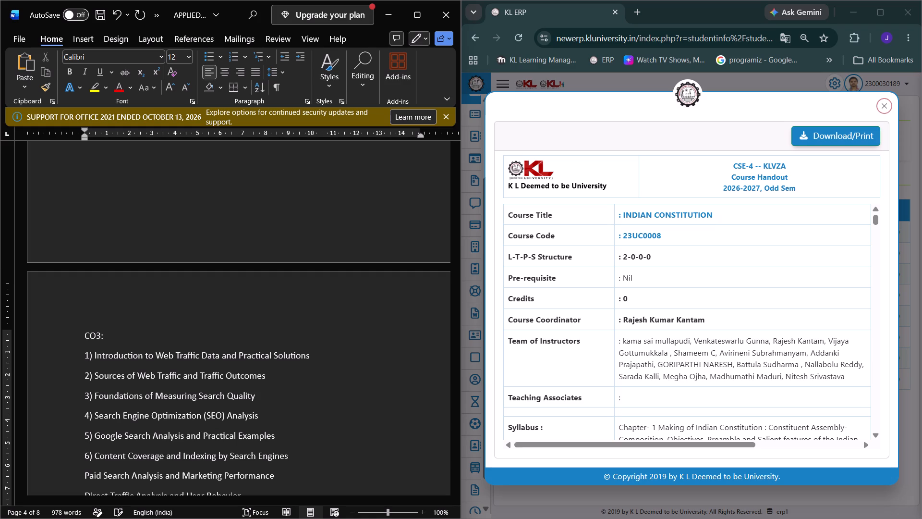
key("Down")
key("Left")
key("Left")
type("7)")
key("space")
Number the CO3 topic Direct Traffic Analysis and User Behavior as 8), followed by a space.
key("Down")
key("Left")
key("Left")
key("Left")
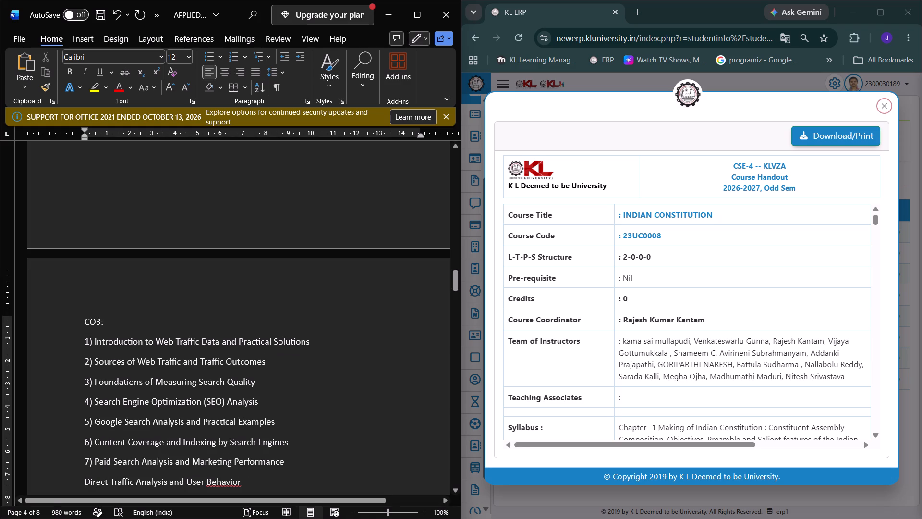
type("8)")
key("space")
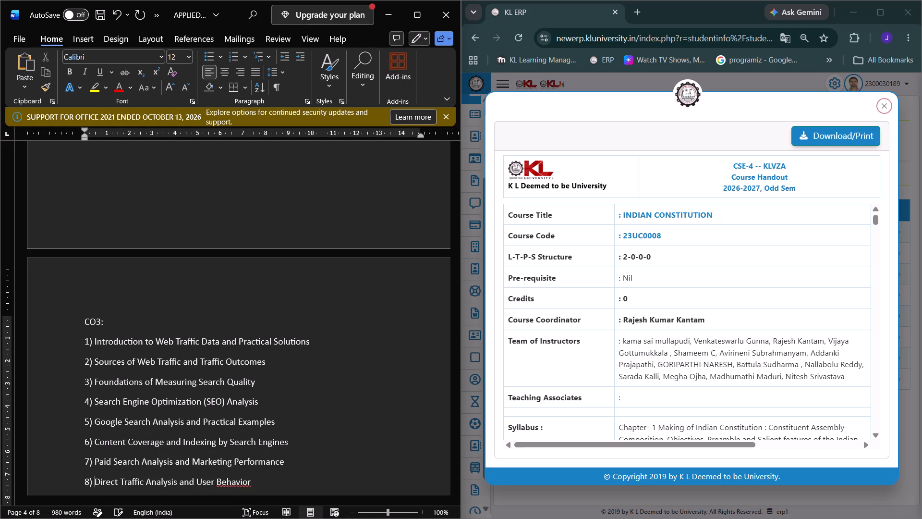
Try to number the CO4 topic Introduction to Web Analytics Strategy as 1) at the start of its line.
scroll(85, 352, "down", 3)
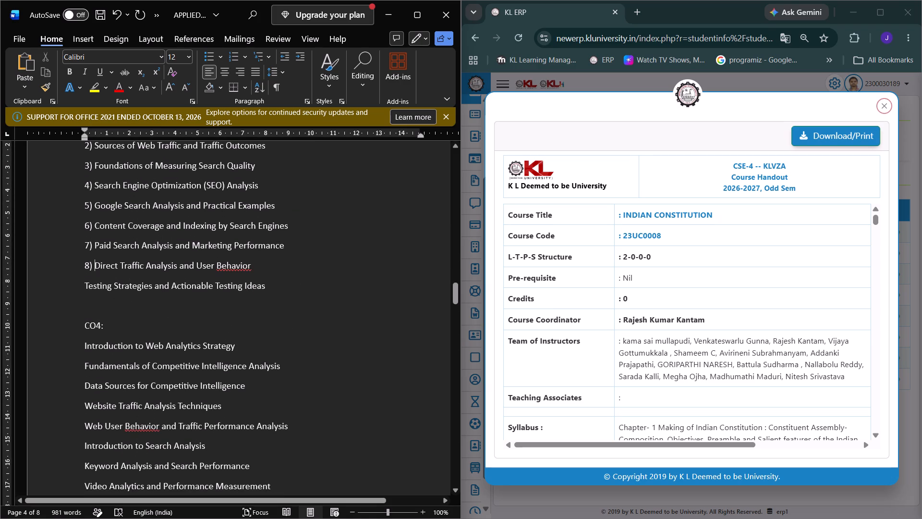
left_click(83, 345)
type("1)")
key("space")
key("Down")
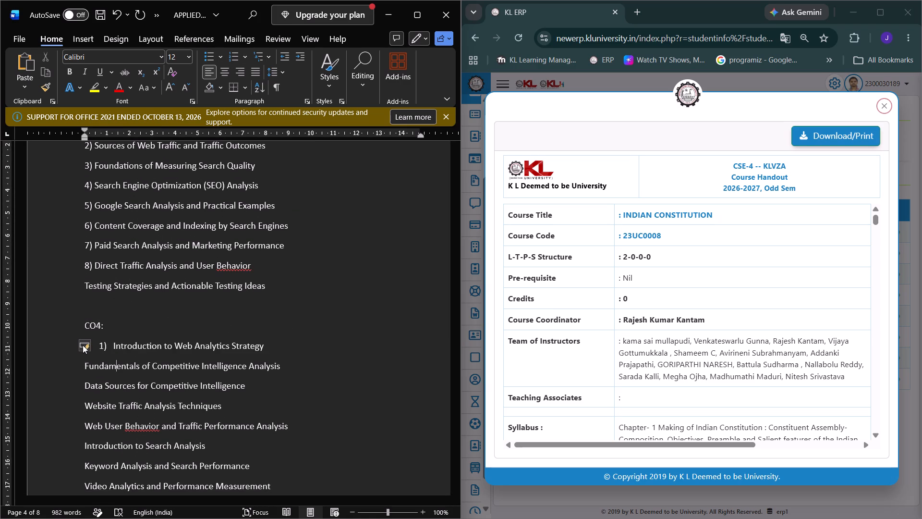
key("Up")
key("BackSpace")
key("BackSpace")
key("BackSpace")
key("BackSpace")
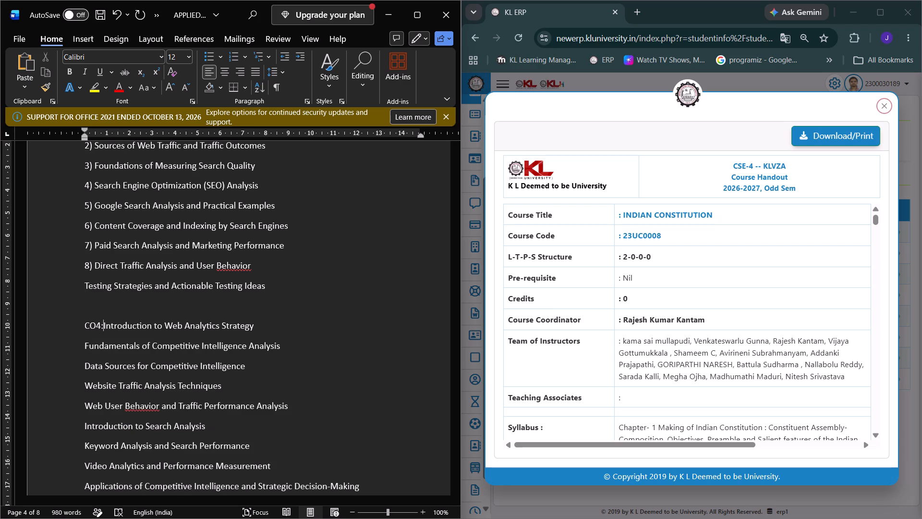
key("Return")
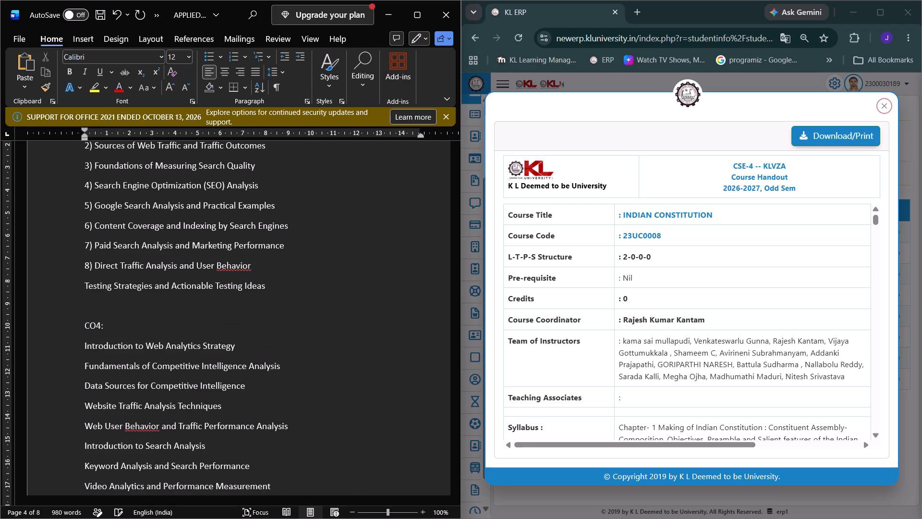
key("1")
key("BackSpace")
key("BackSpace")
Number the CO4 topic Introduction to Web Analytics Strategy as 1) followed by a space, on its own line without automatic list formatting.
key("BackSpace")
type("1)")
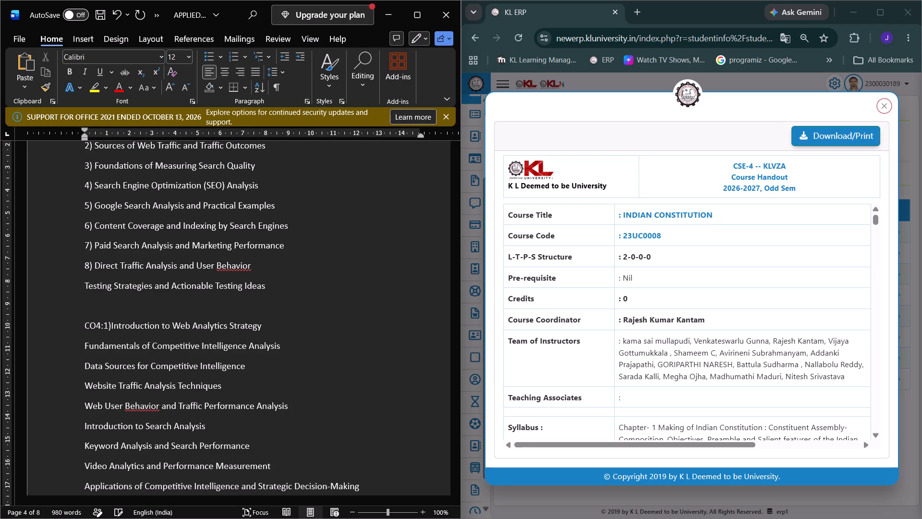
key("space")
key("Left")
key("Left")
key("Left")
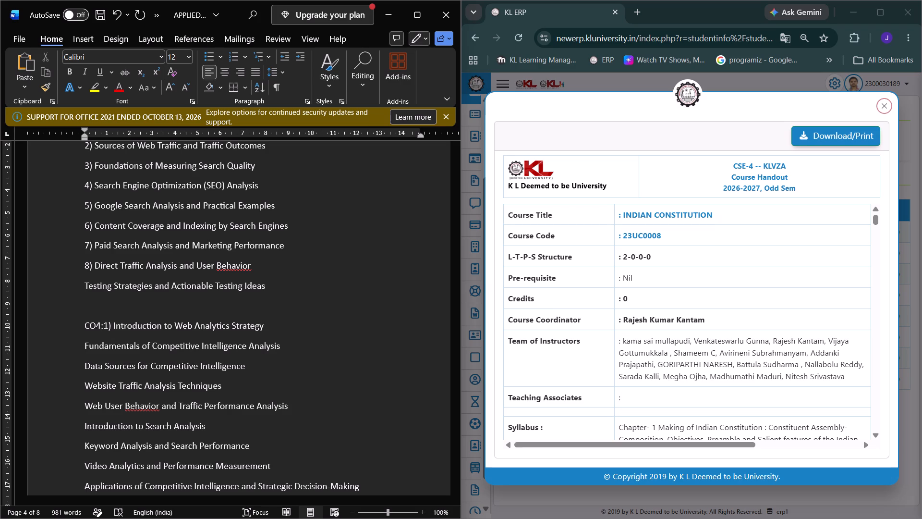
key("Return")
Number Fundamentals of Competitive Intelligence Analysis as 2) and Data Sources for Competitive Intelligence as 3), each followed by a space.
key("Down")
type("2)")
key("Down")
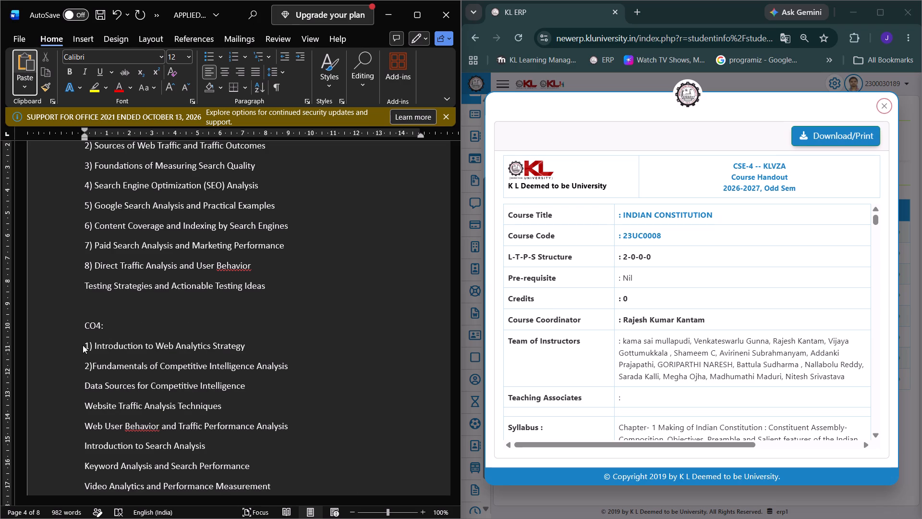
left_click(95, 364)
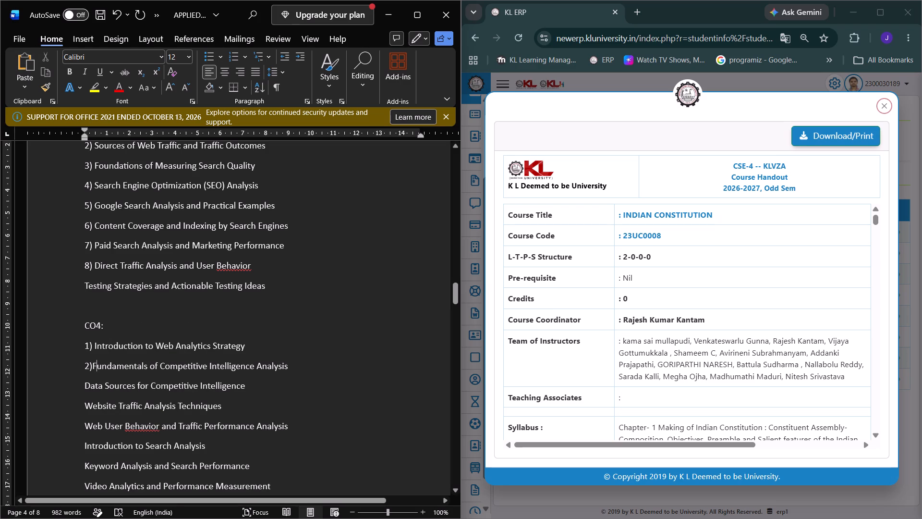
key("Left")
key("space")
key("Down")
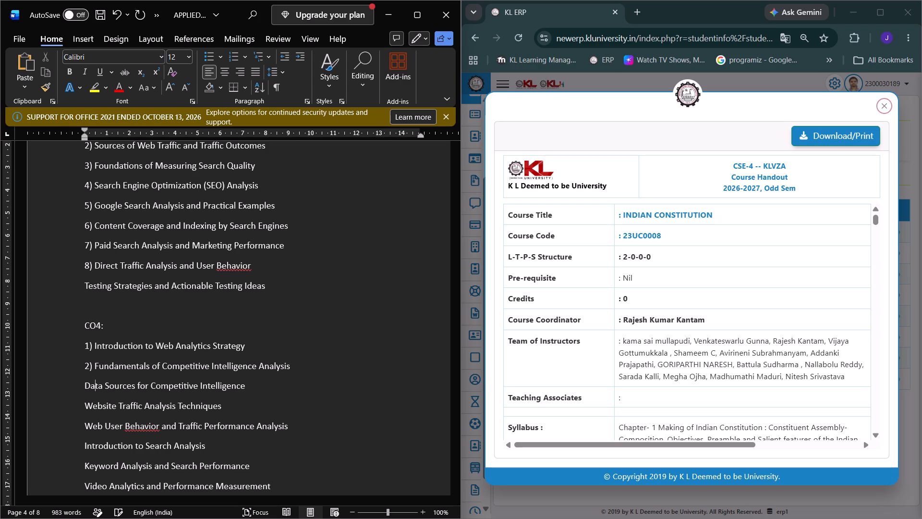
key("Left")
key("Left")
type("3)")
key("space")
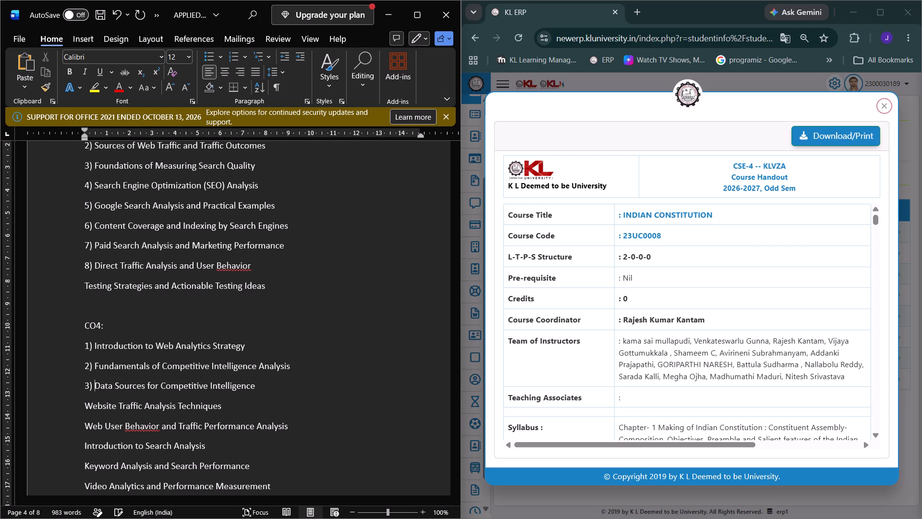
Number Website Traffic Analysis Techniques as 4) and Web User Behavior and Traffic Performance Analysis as 5), each followed by a space.
key("Down")
key("Left")
type("4)")
key("space")
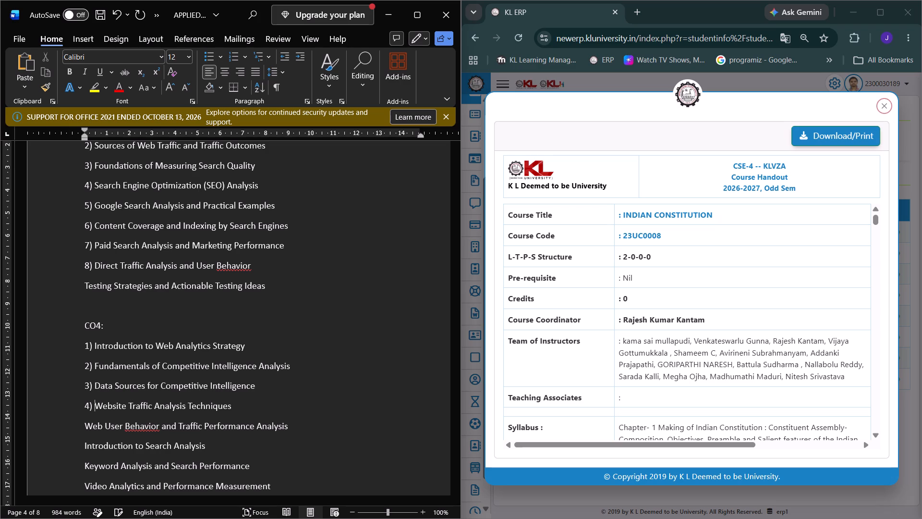
key("Down")
key("Left")
type("5)")
key("space")
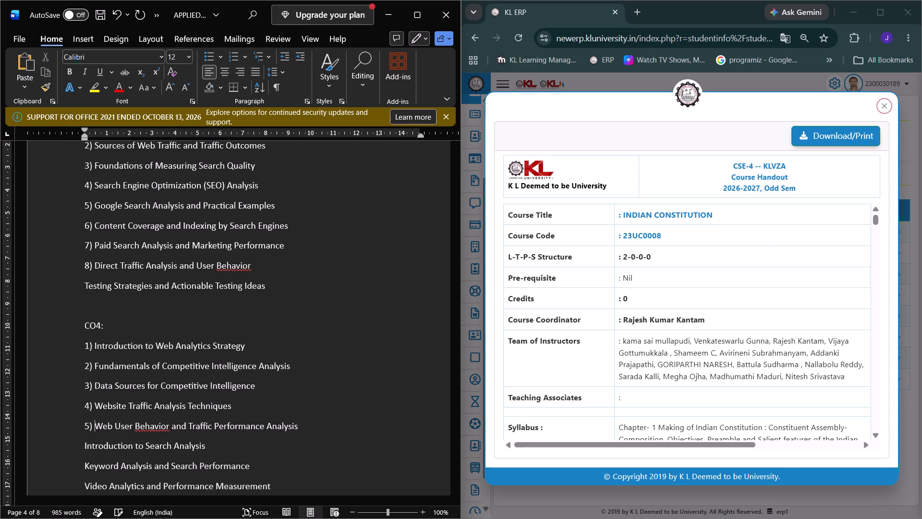
Number Introduction to Search Analysis as 6) and Keyword Analysis and Search Performance as 7), each followed by a space.
key("Down")
key("Left")
key("Left")
key("Left")
type("6)")
key("space")
key("Down")
key("Left")
key("Left")
type("7)")
key("space")
Number the CO4 topic Video Analytics and Performance Measurement as 8), followed by a space.
key("Down")
key("Left")
key("Left")
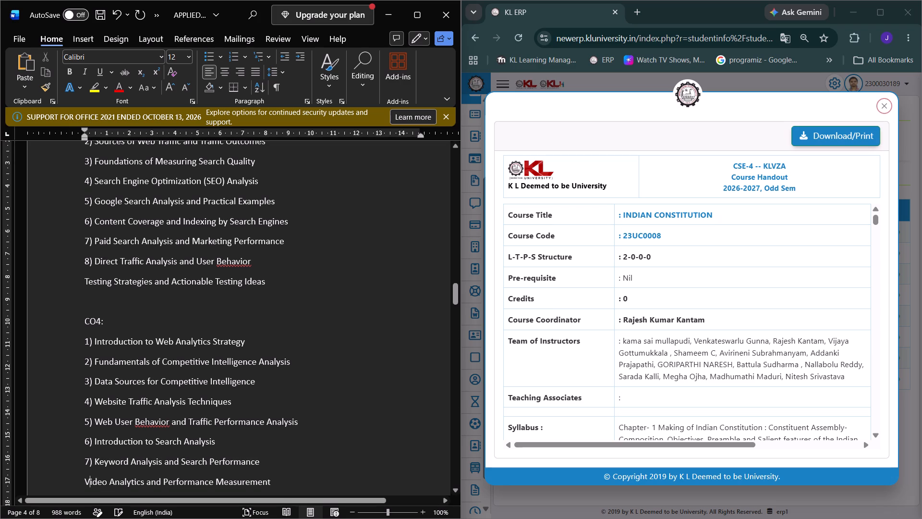
key("Left")
type("8)")
key("space")
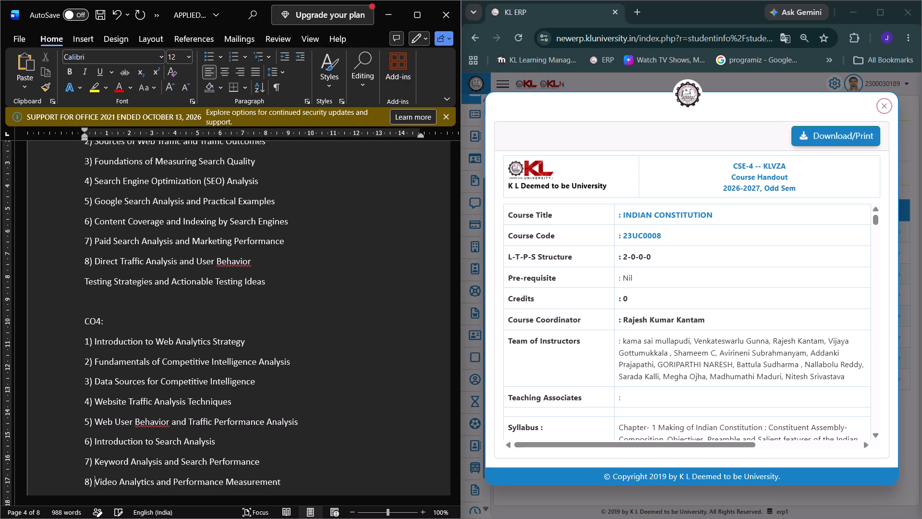
Insert six blank lines above the IMAGE PROCESSING heading to push that section onto the next page.
scroll(156, 385, "down", 1)
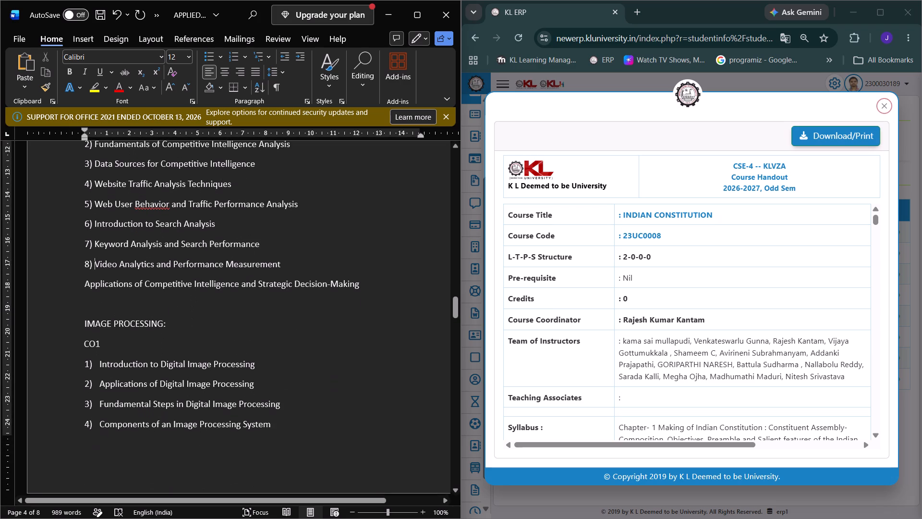
scroll(156, 385, "down", 1)
left_click(127, 305)
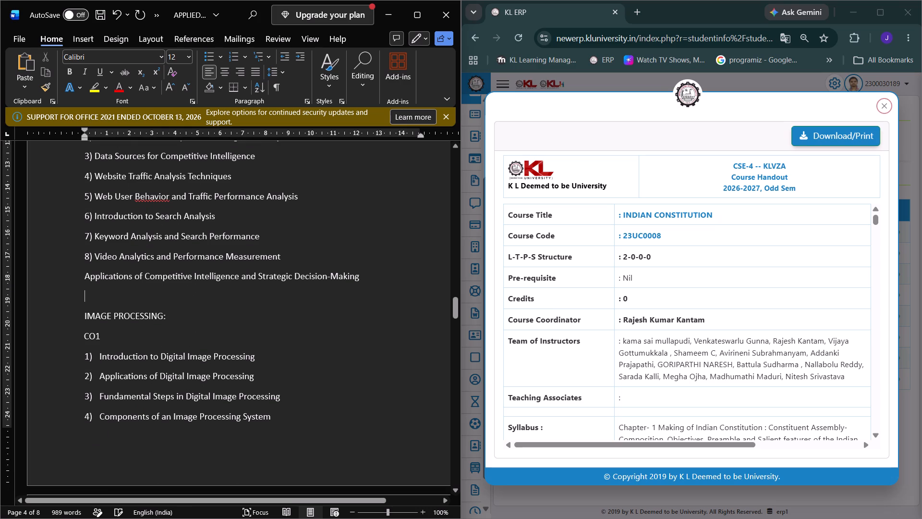
key("Return")
key("Return")
key("Return")
key("Return")
key("Return")
key("Return")
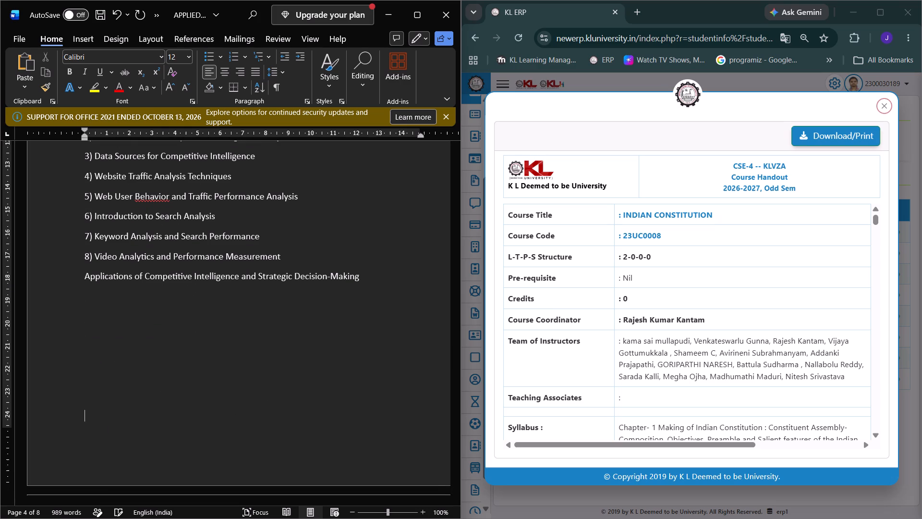
Add a blank line between the IMAGE PROCESSING heading and its CO1 heading.
scroll(127, 305, "down", 2)
left_click(187, 272)
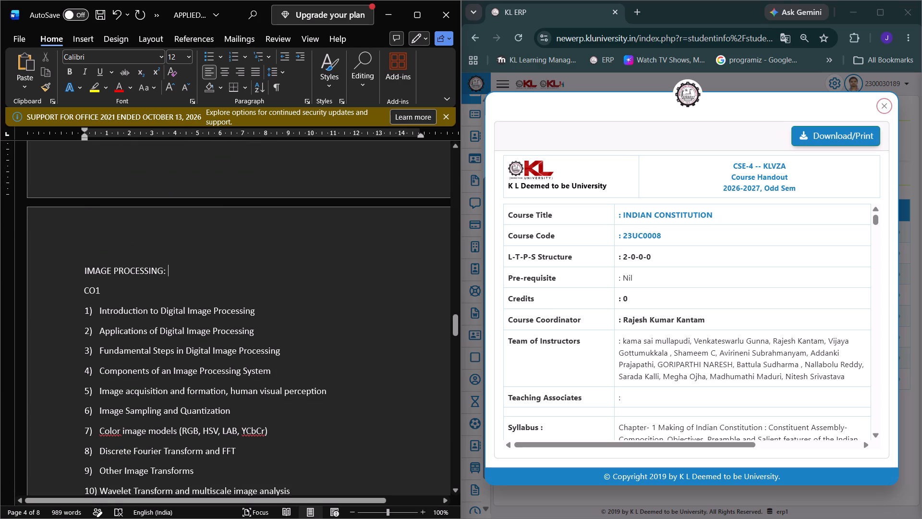
key("Return")
Insert two blank lines above the Image Processing CO3 heading to move it onto the next page.
scroll(187, 272, "down", 1)
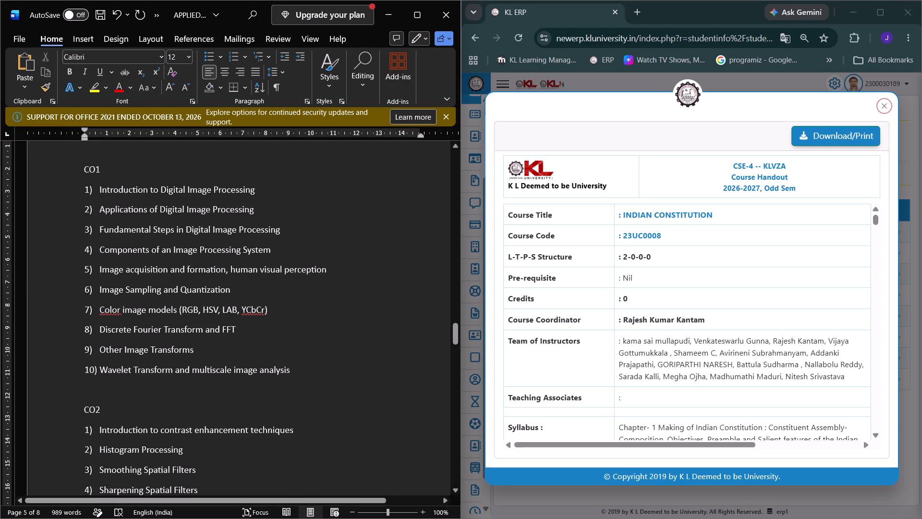
scroll(125, 371, "down", 1)
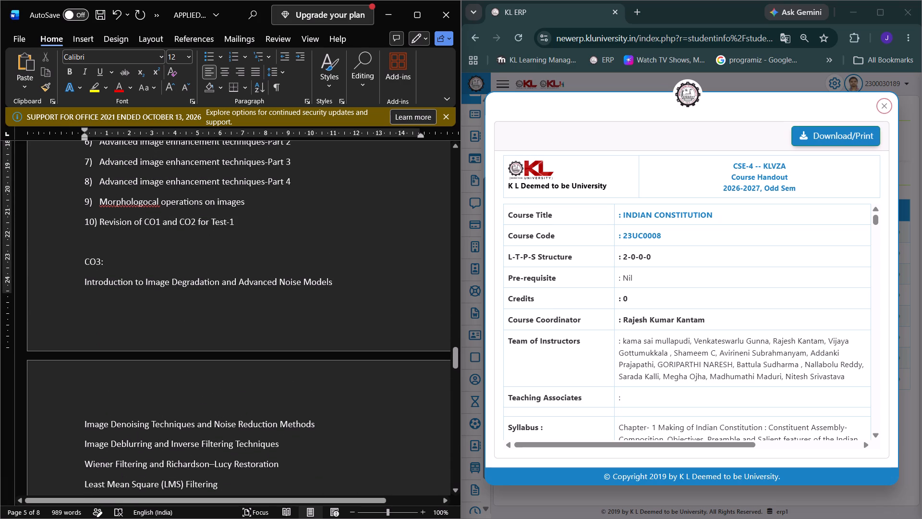
left_click(85, 242)
key("Return")
key("Return")
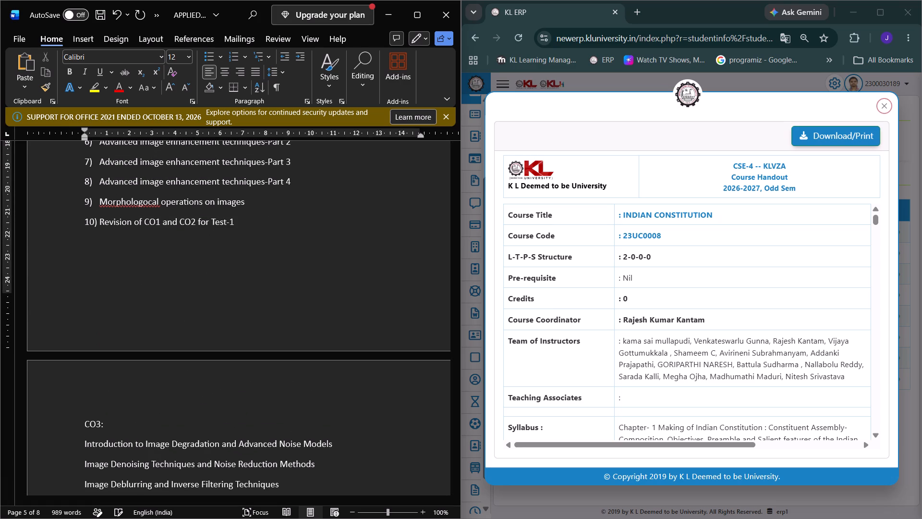
Number Introduction to Image Degradation and Advanced Noise Models as 1) followed by a space, on its own line below the CO3 heading.
scroll(85, 242, "down", 3)
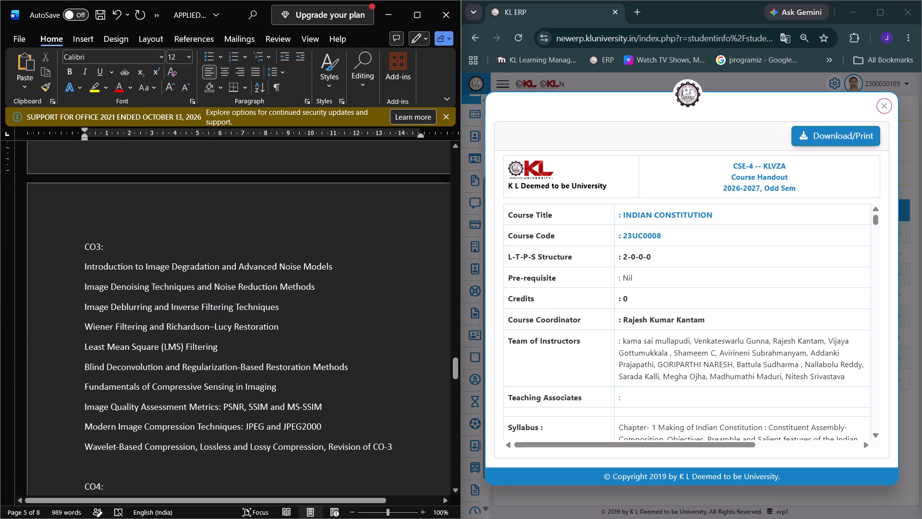
left_click(83, 265)
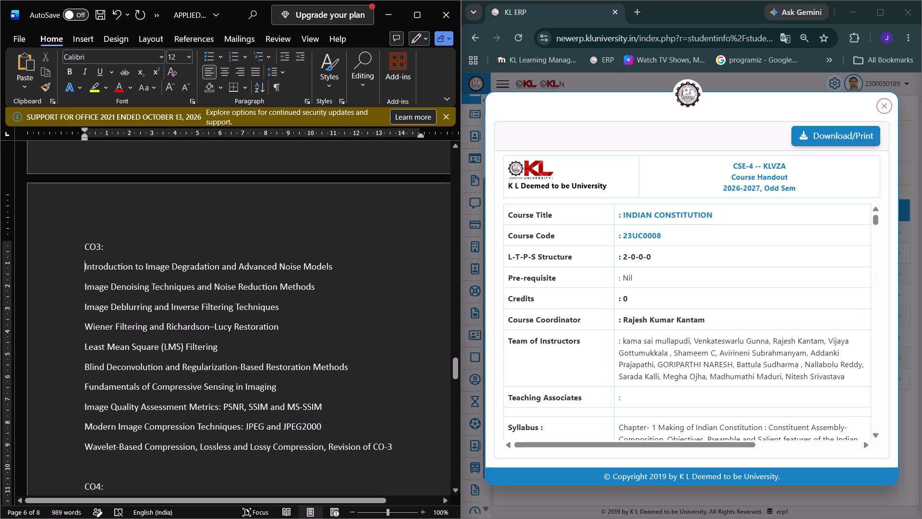
key("BackSpace")
type("1)")
key("Left")
key("Left")
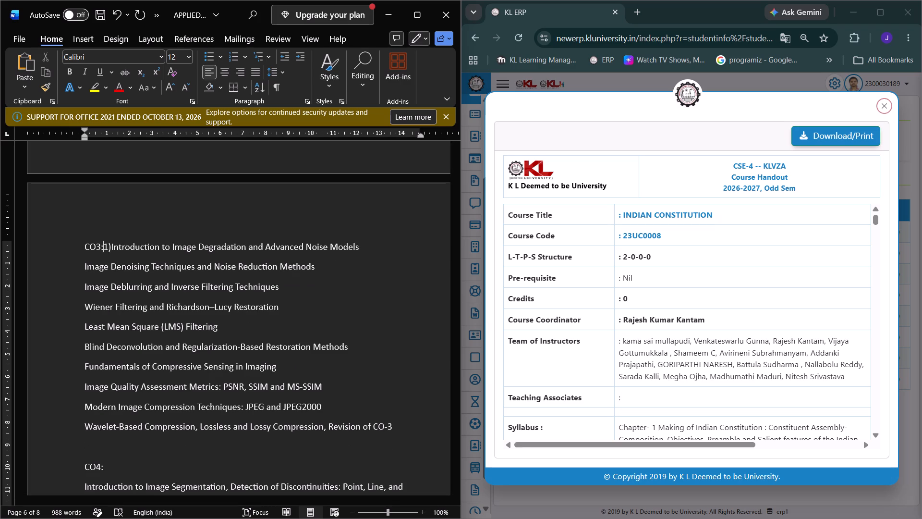
key("Return")
key("Down")
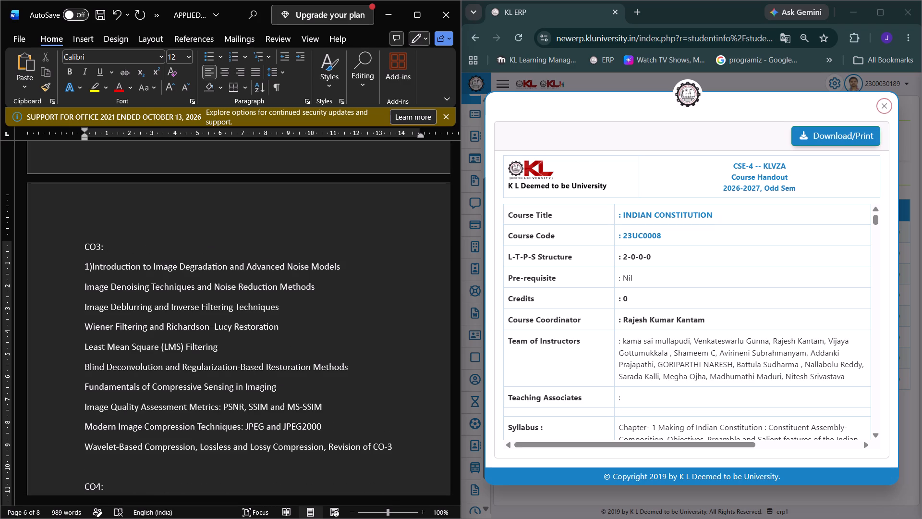
key("Up")
key("BackSpace")
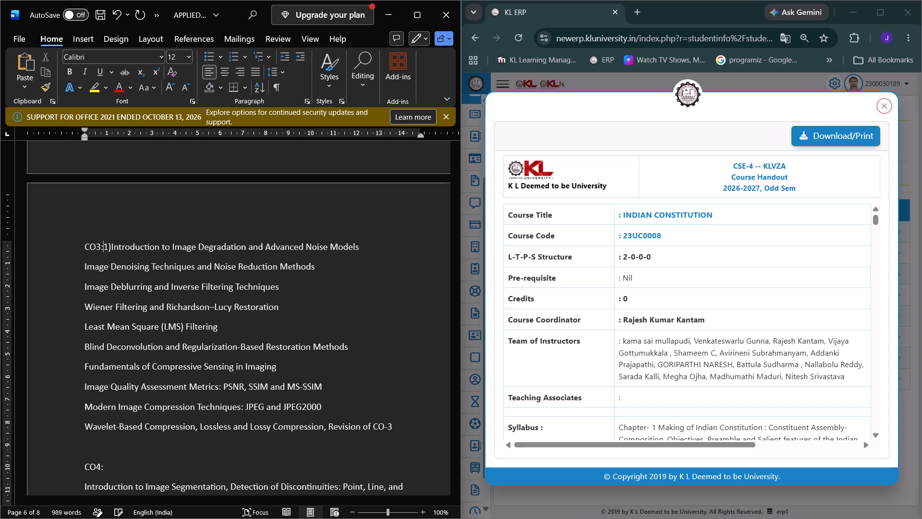
key("Right")
key("Right")
key("space")
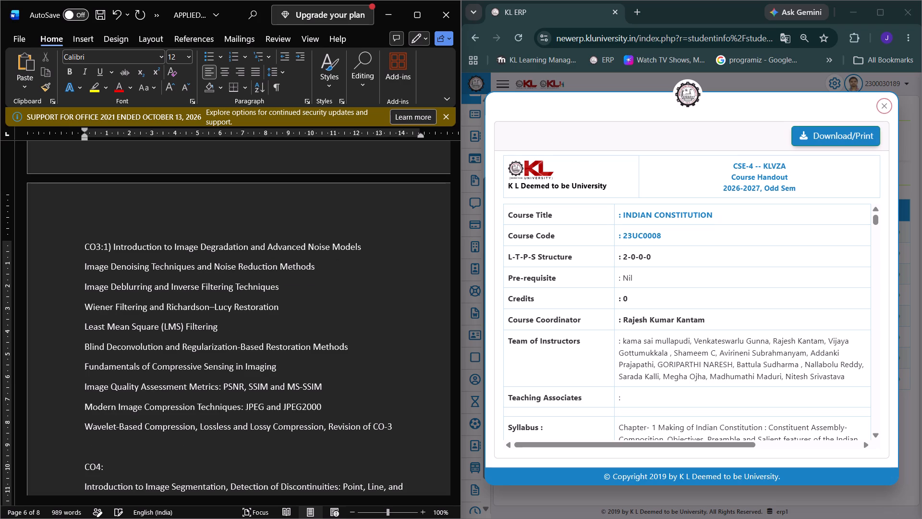
key("Left")
key("Left")
key("Left")
key("Return")
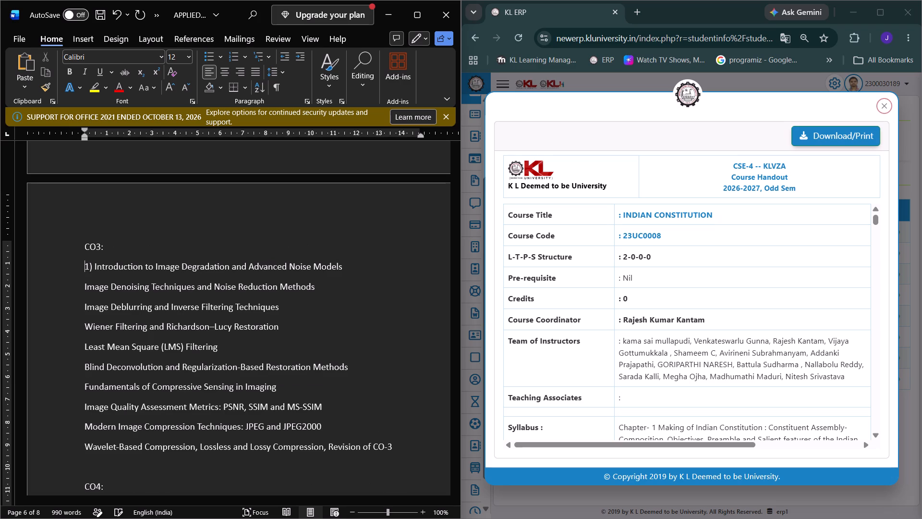
Number Image Denoising Techniques and Noise Reduction Methods as 2) and Image Deblurring and Inverse Filtering Techniques as 3), each followed by a space.
key("Down")
type("2)")
key("space")
key("Down")
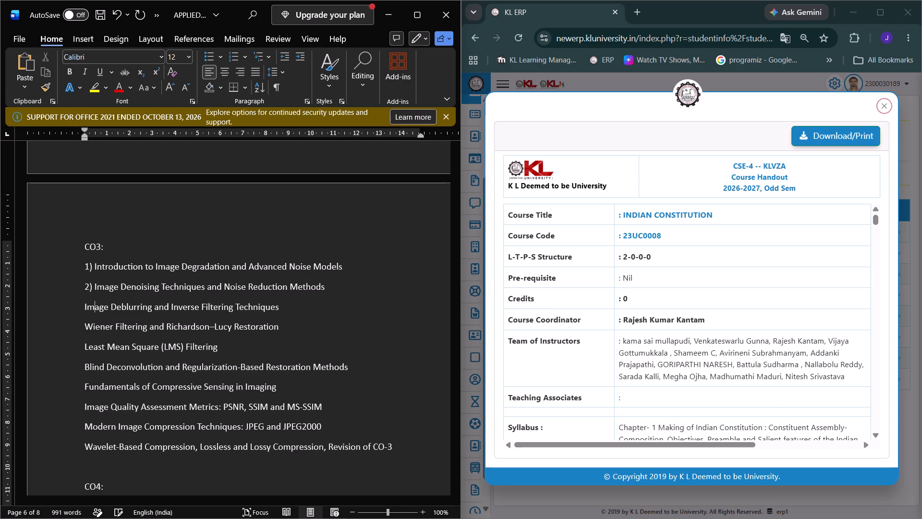
key("Left")
key("Left")
type("3)")
key("space")
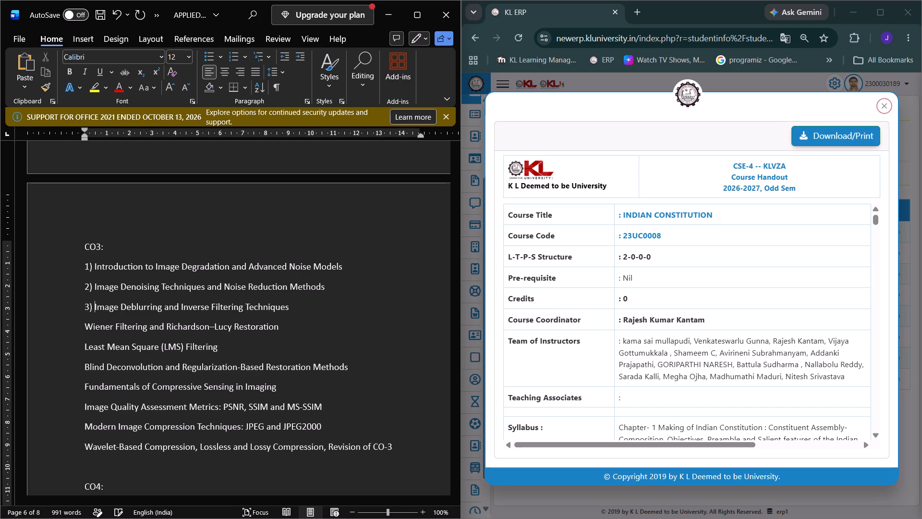
Number Wiener Filtering and Richardson–Lucy Restoration as 4) and Least Mean Square (LMS) Filtering as 5), each followed by a space.
key("Down")
key("Left")
key("Left")
type("4)")
key("space")
key("Down")
key("Left")
key("Left")
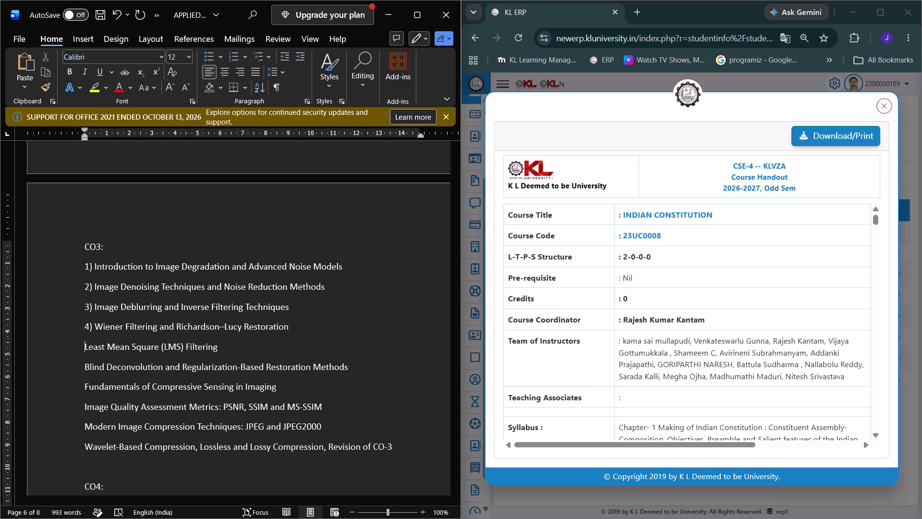
type("5)")
key("space")
Number the CO3 topic Blind Deconvolution and Regularization-Based Restoration Methods as 6), followed by a space.
key("Down")
key("Left")
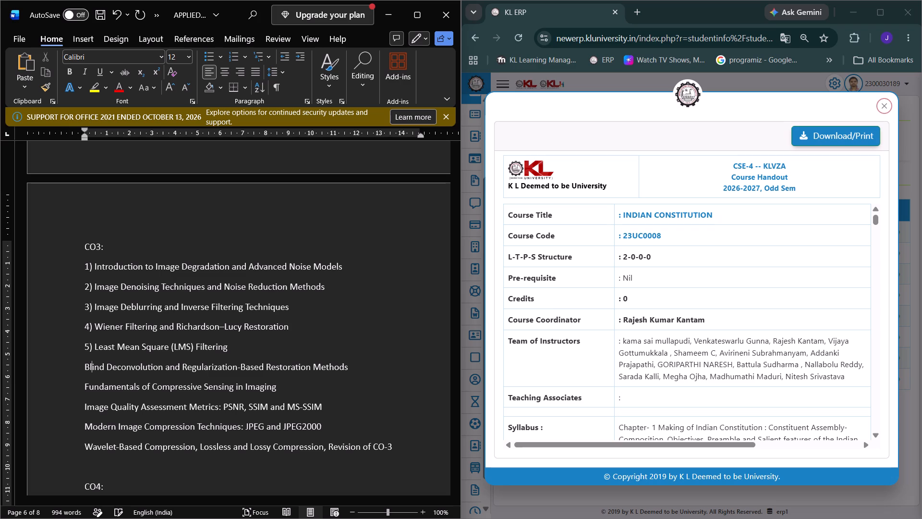
key("Left")
key("Left")
type("6)")
key("space")
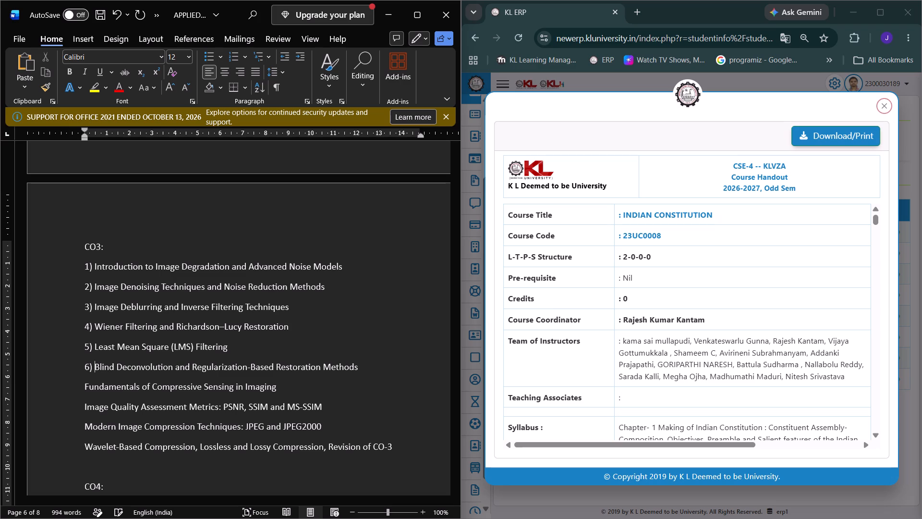
Number the CO3 topics Fundamentals of Compressive Sensing in Imaging as 7) and Image Quality Assessment Metrics as 8), each followed by a space.
key("Down")
key("Left")
key("Left")
type("7)")
key("space")
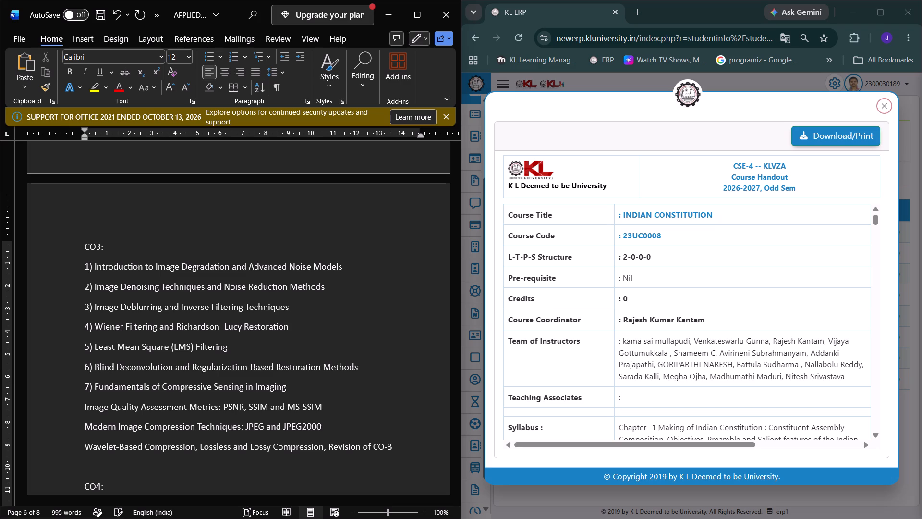
key("Down")
key("Left")
key("Left")
type("8")
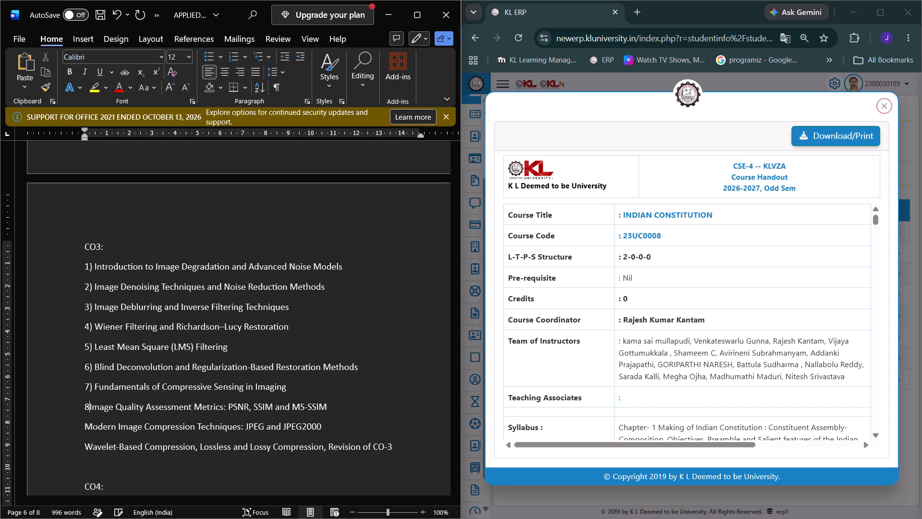
key("space")
key("BackSpace")
type(")")
key("space")
Number the CO3 topics Modern Image Compression Techniques as 9) and Wavelet-Based Compression as 10), each followed by a space.
key("Down")
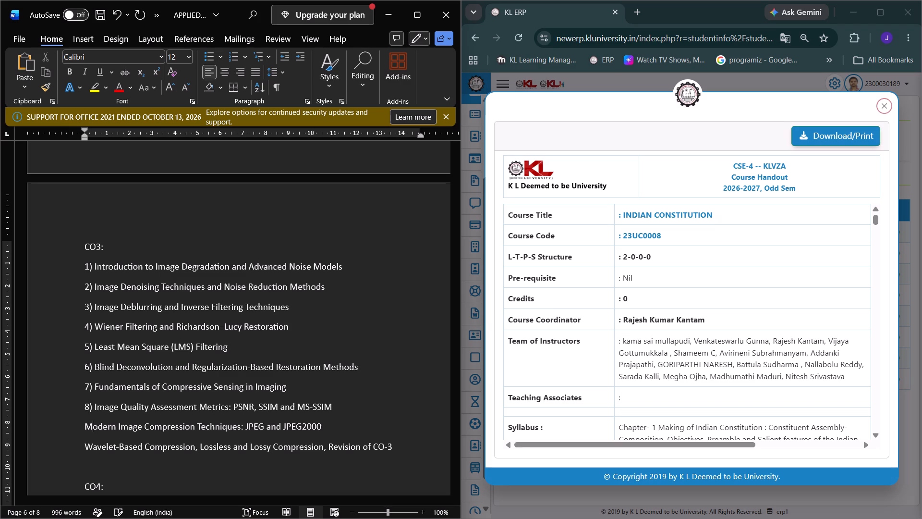
key("Left")
key("Left")
key("Right")
type("9_")
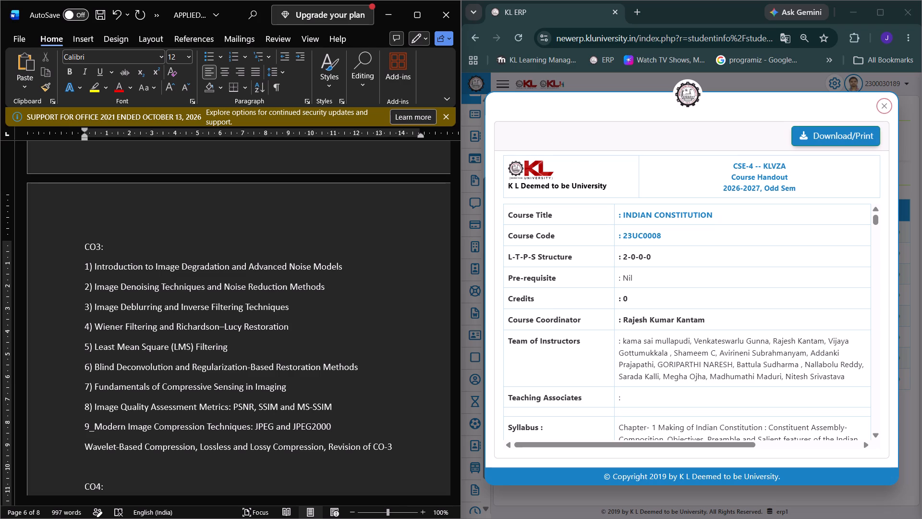
key("BackSpace")
key("shift+parenright")
key("space")
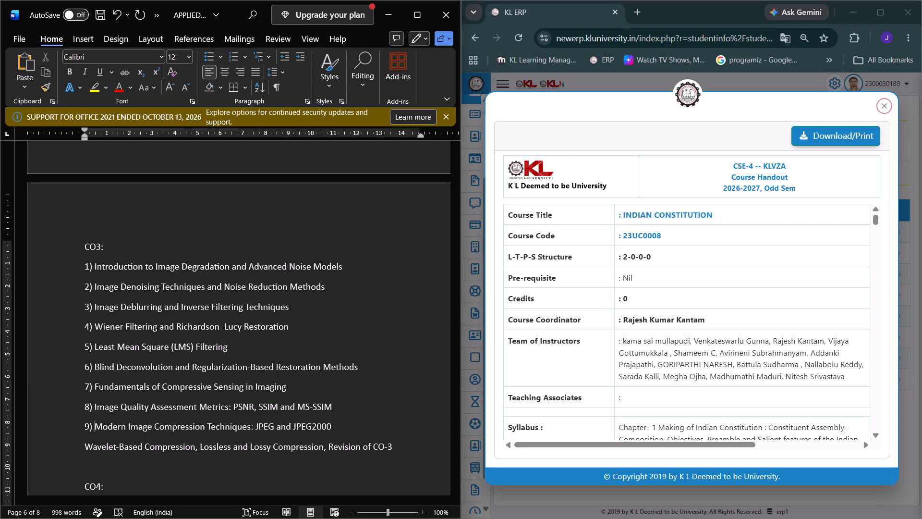
key("Down")
key("Left")
type("10)")
key("space")
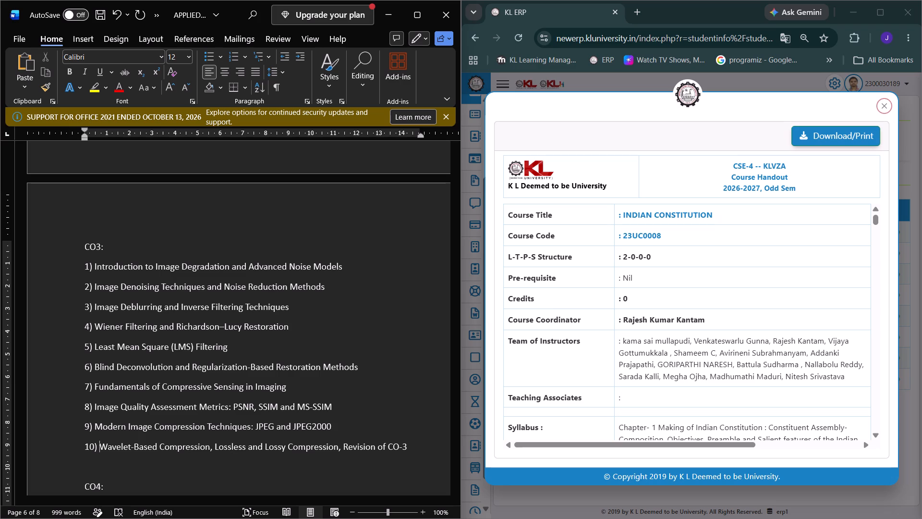
Number Introduction to Image Segmentation, Detection of Discontinuities as 1) followed by a space, on its own line below the CO4 heading.
scroll(83, 265, "down", 3)
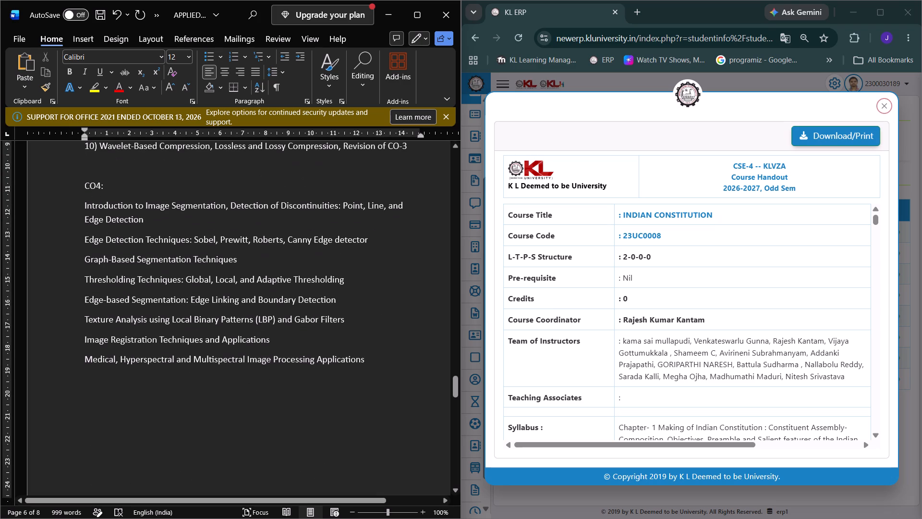
left_click(85, 204)
type("1)")
key("Down")
key("Up")
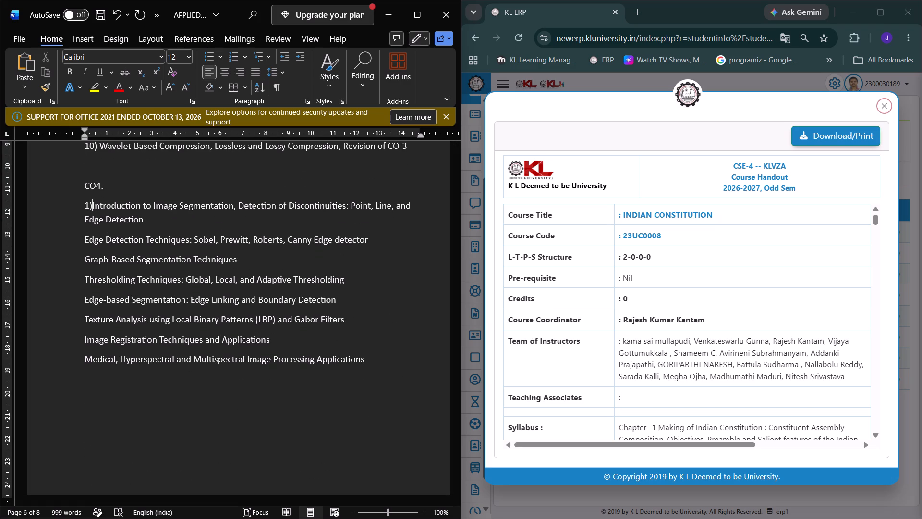
key("Left")
key("Left")
key("BackSpace")
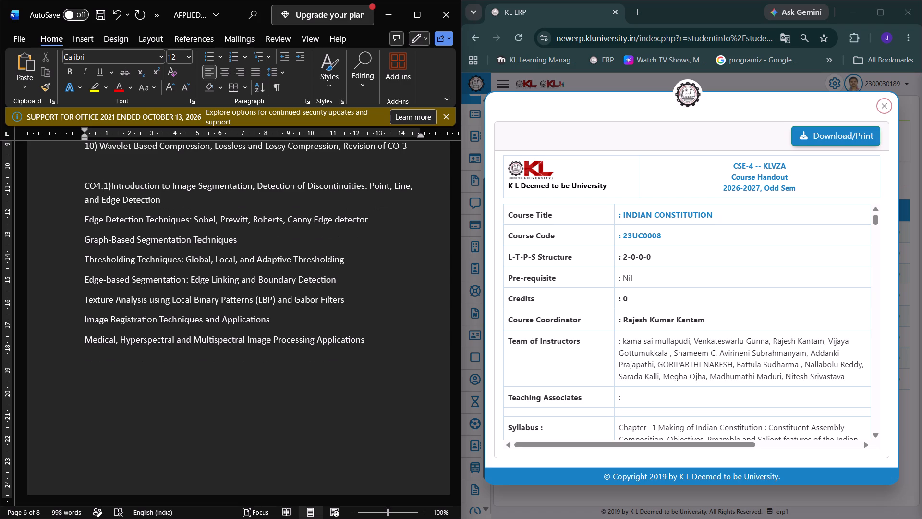
key("Right")
key("Right")
key("space")
key("Left")
key("Left")
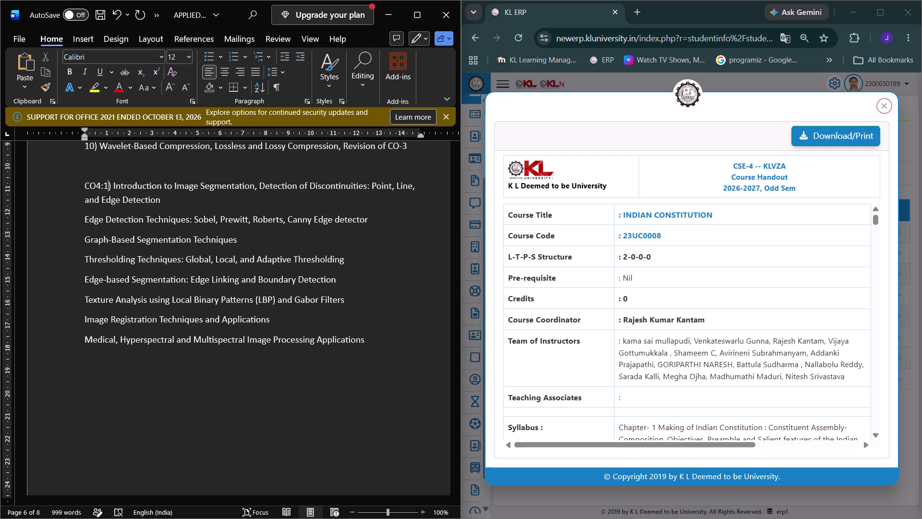
key("Left")
key("Return")
Number the CO4 topics Edge Detection Techniques as 2) and Graph-Based Segmentation Techniques as 3), each followed by a space.
key("Down")
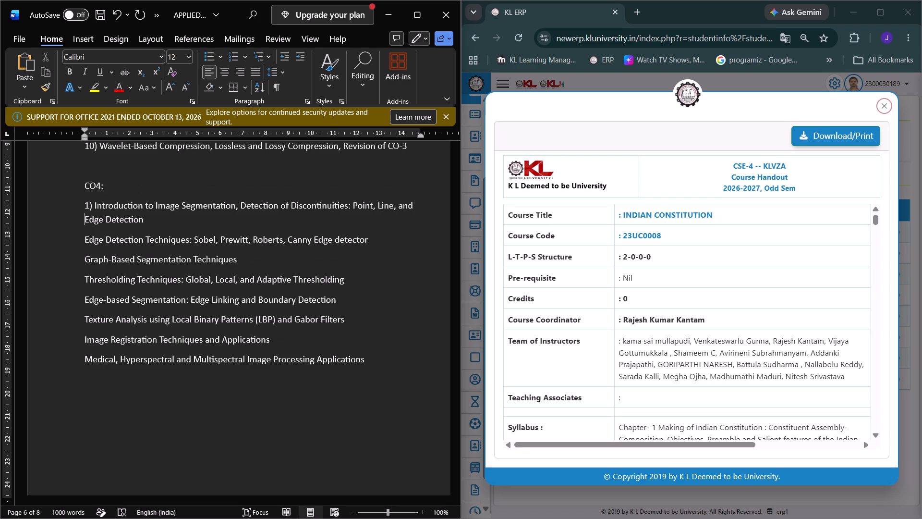
key("Down")
type("2)")
key("space")
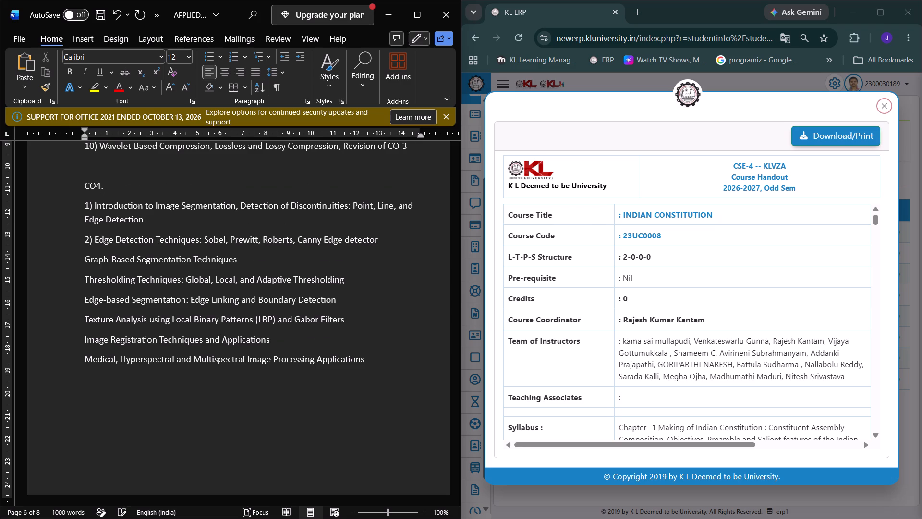
key("Down")
key("Left")
key("Left")
type("3)")
key("space")
Number the CO4 topics Thresholding Techniques as 4) and Edge-based Segmentation as 5), each followed by a space.
key("Down")
key("Left")
key("Left")
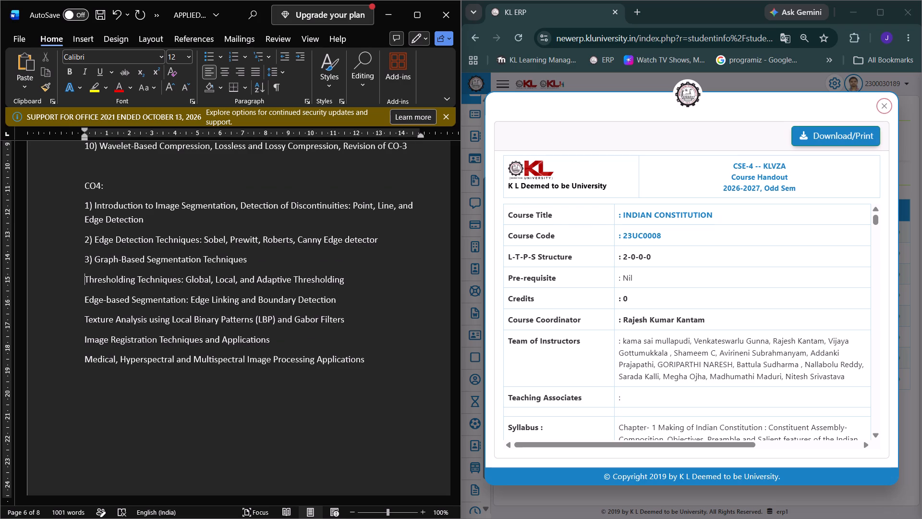
type("4)")
key("space")
key("Down")
key("Left")
key("Left")
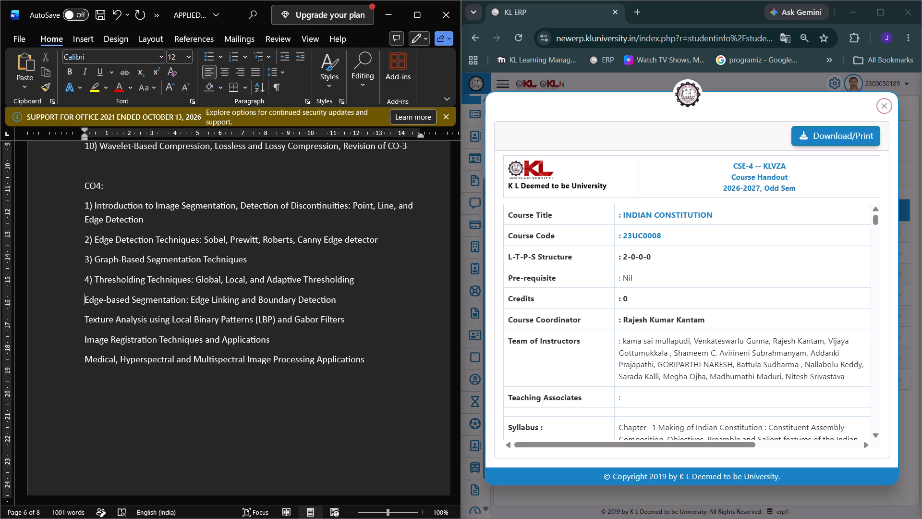
type("5)")
key("space")
Number the CO4 topics Texture Analysis using Local Binary Patterns as 6) and Image Registration Techniques and Applications as 7), each followed by a space.
key("Down")
key("Left")
key("Left")
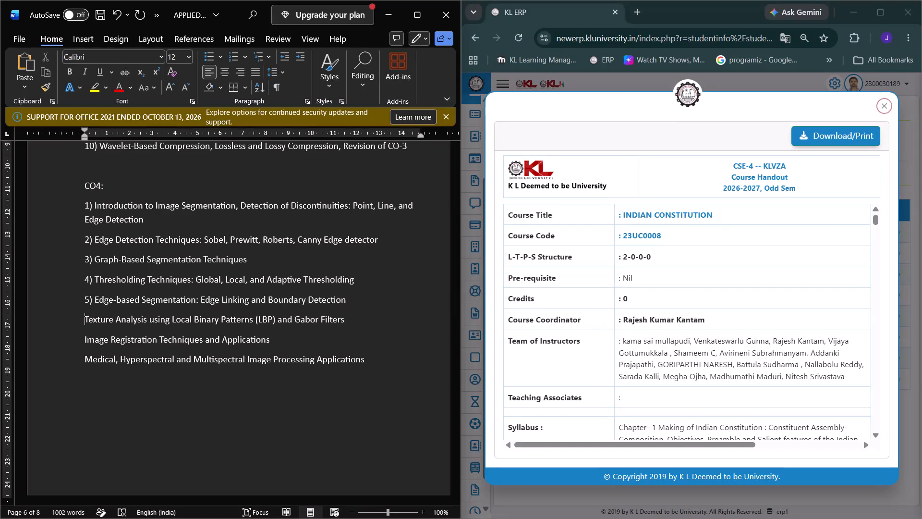
type("6)")
key("space")
key("Down")
key("Left")
key("Left")
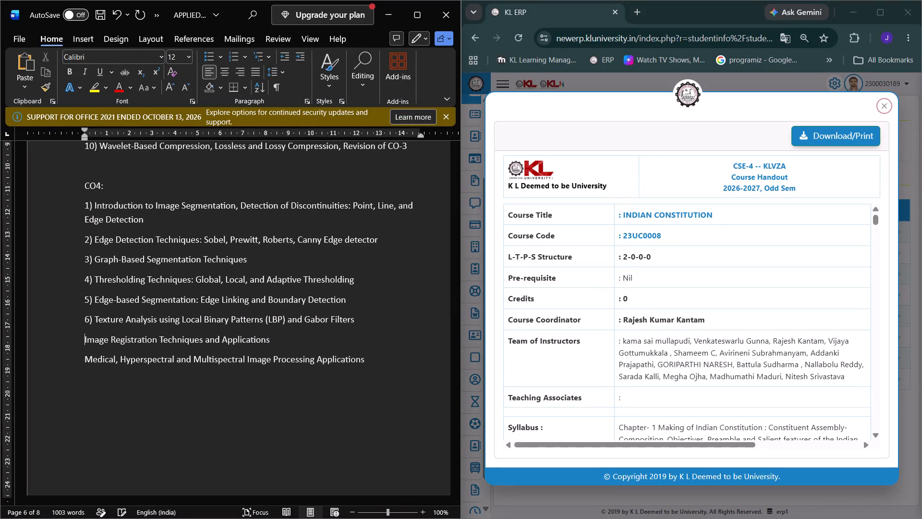
type("7)")
key("space")
Number the CO4 topic Medical, Hyperspectral and Multispectral Image Processing Applications as 8), followed by a space.
key("Down")
key("Left")
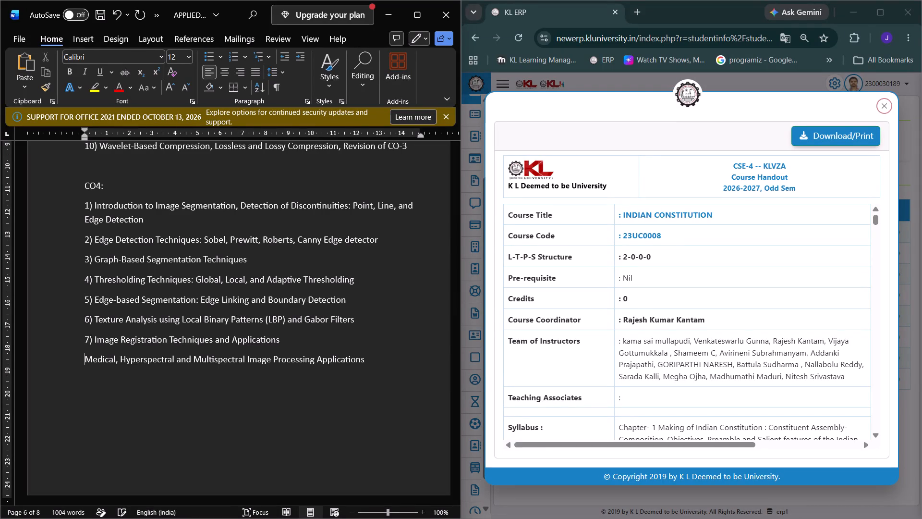
type("80")
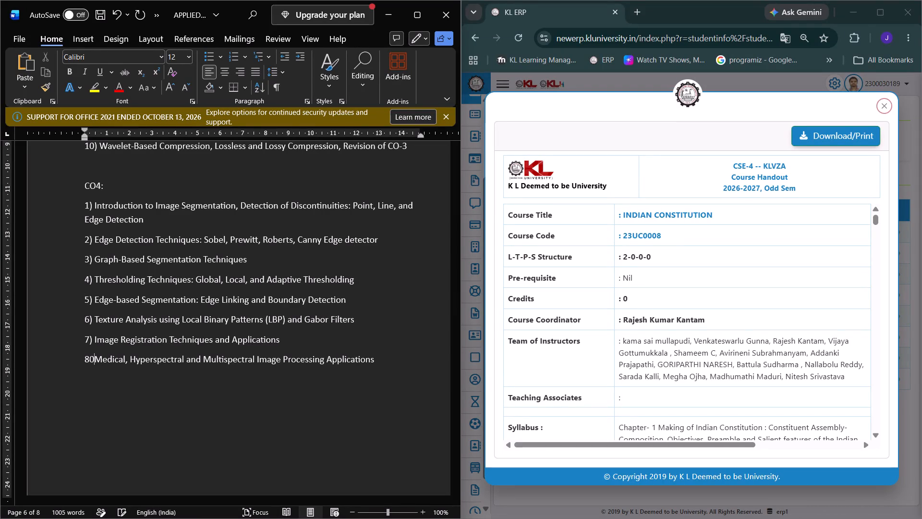
key("BackSpace")
type(")")
key("space")
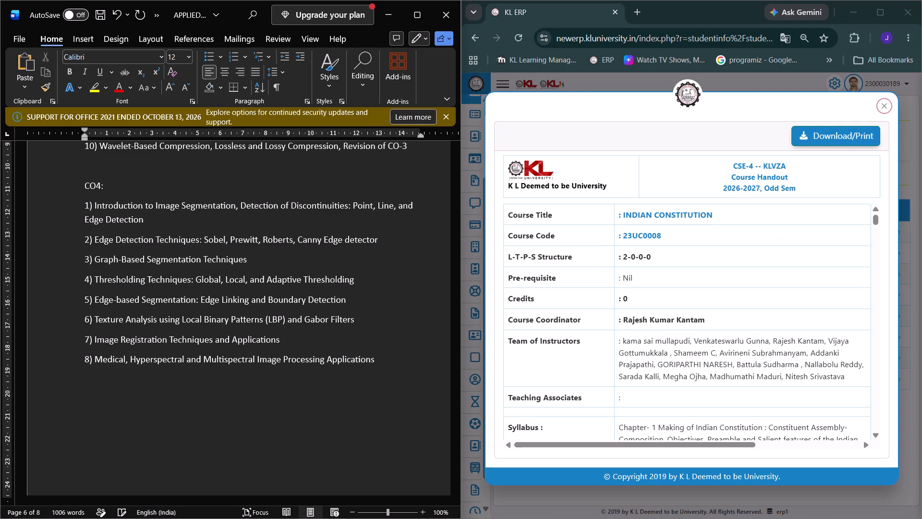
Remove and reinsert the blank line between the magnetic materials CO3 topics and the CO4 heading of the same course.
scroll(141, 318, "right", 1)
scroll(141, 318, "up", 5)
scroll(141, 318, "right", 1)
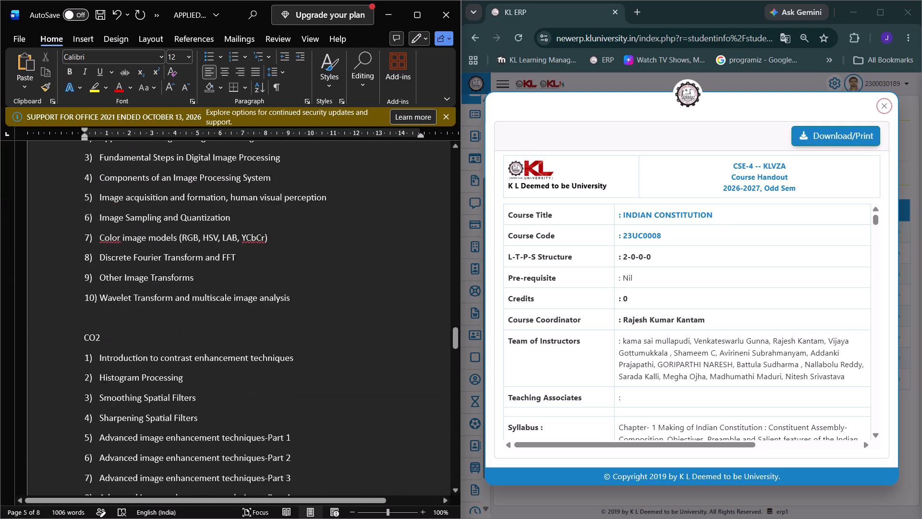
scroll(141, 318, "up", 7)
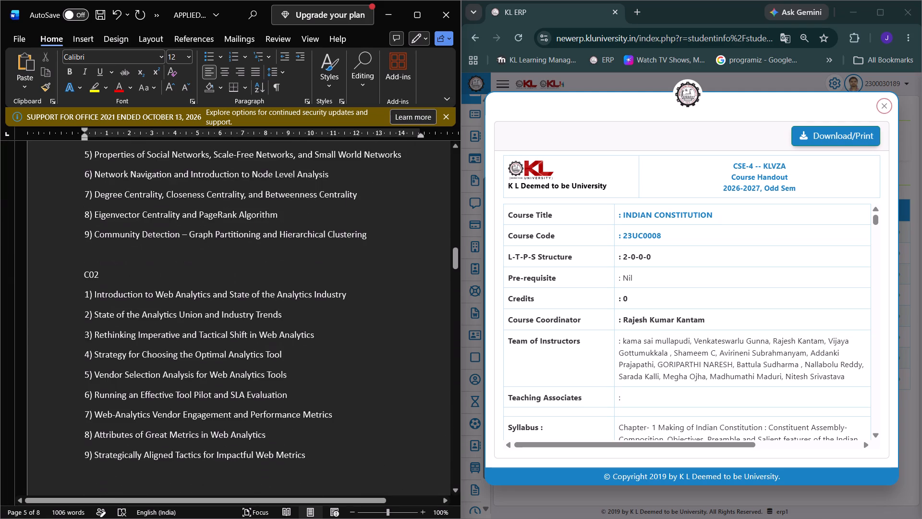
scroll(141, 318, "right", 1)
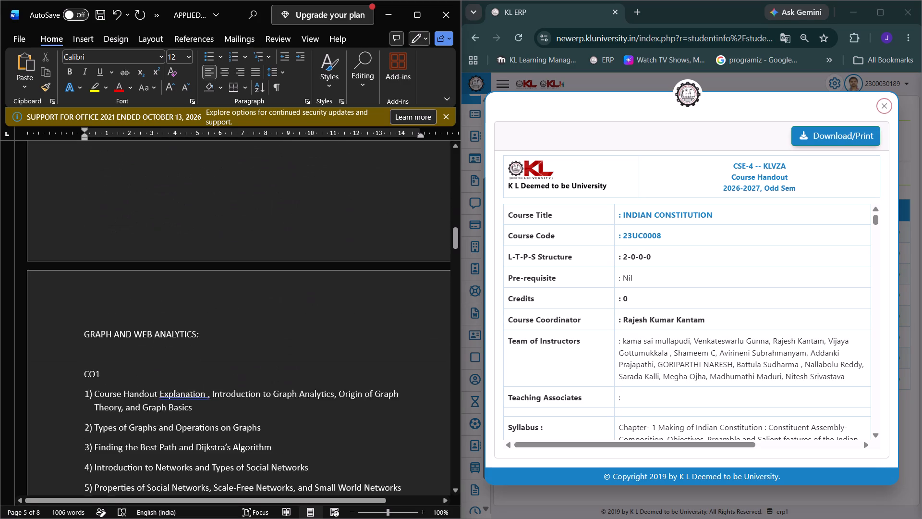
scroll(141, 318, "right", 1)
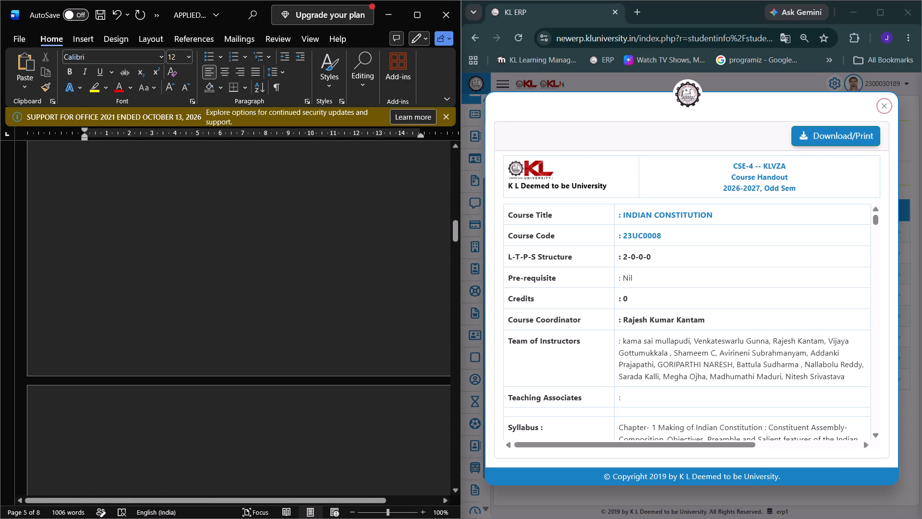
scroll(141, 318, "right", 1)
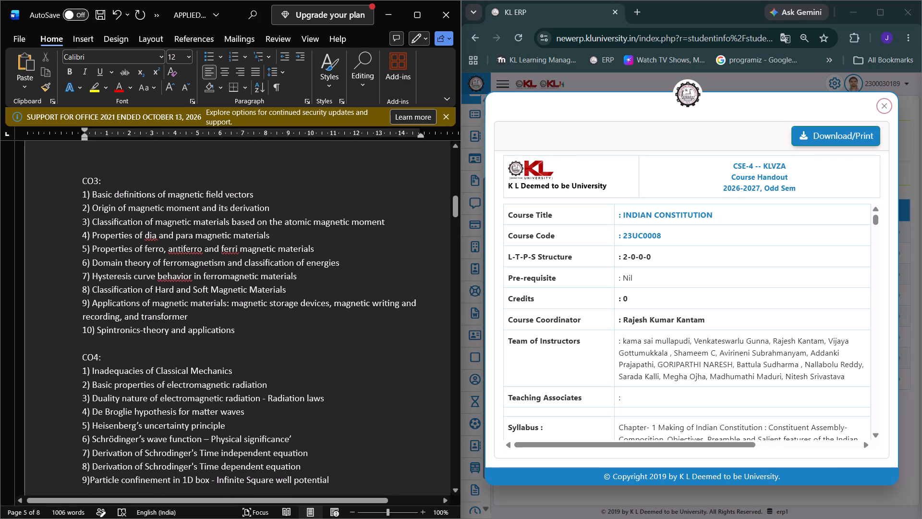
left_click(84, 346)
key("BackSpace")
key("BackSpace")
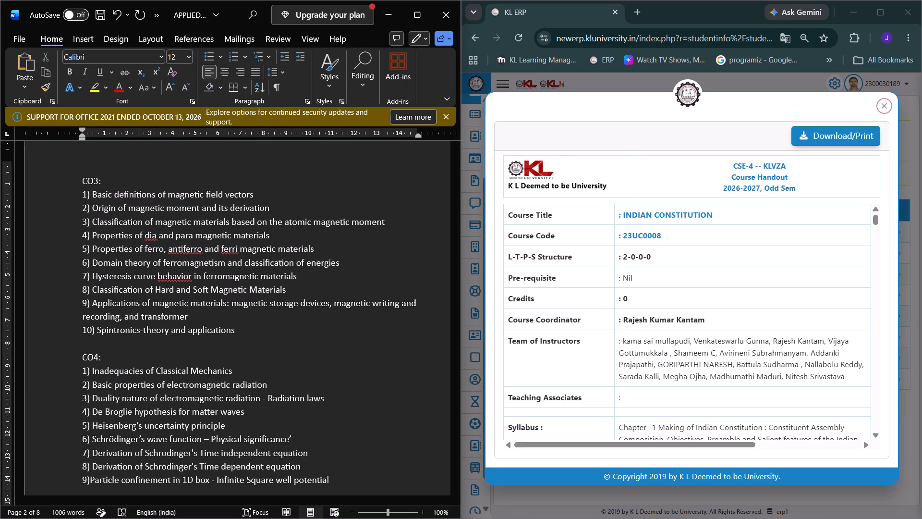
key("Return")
Adjust the blank lines above the MARKETING FOR ENGINEERS title so the title starts at the top of its page.
scroll(84, 346, "down", 2)
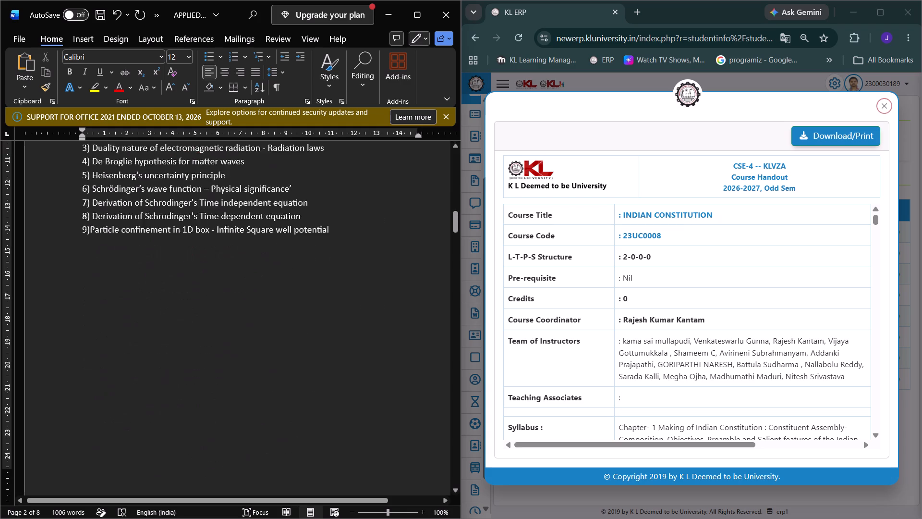
scroll(84, 346, "down", 10)
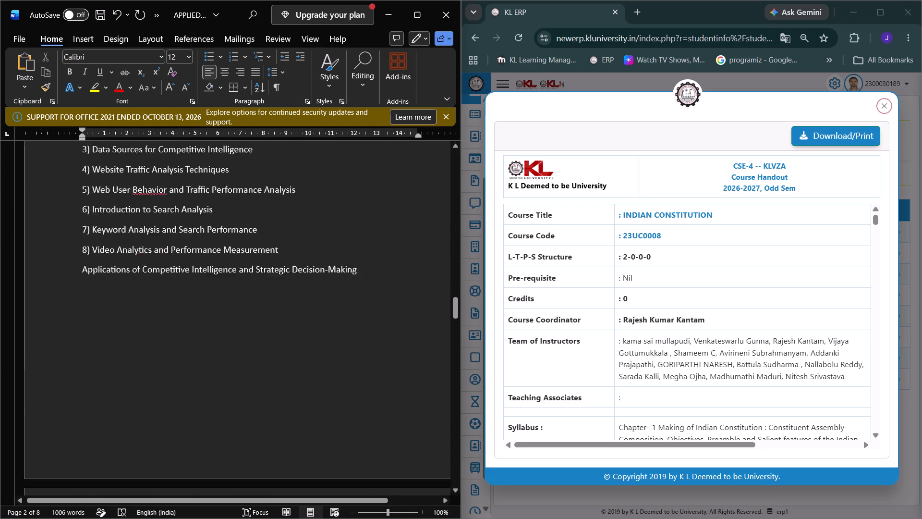
scroll(84, 346, "down", 7)
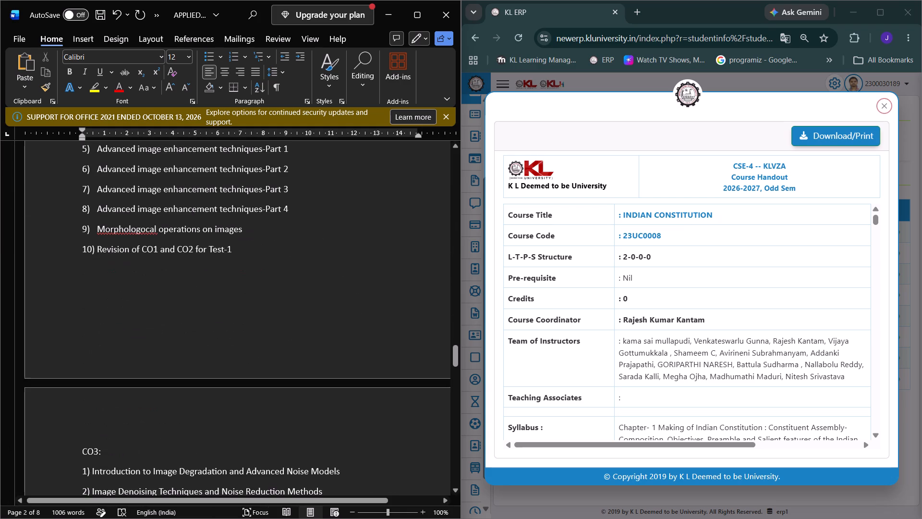
scroll(84, 346, "down", 5)
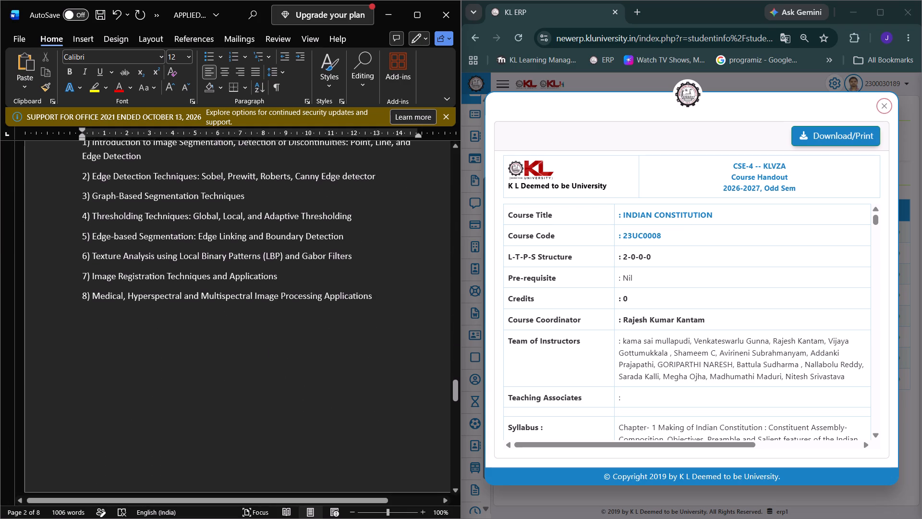
scroll(84, 346, "down", 2)
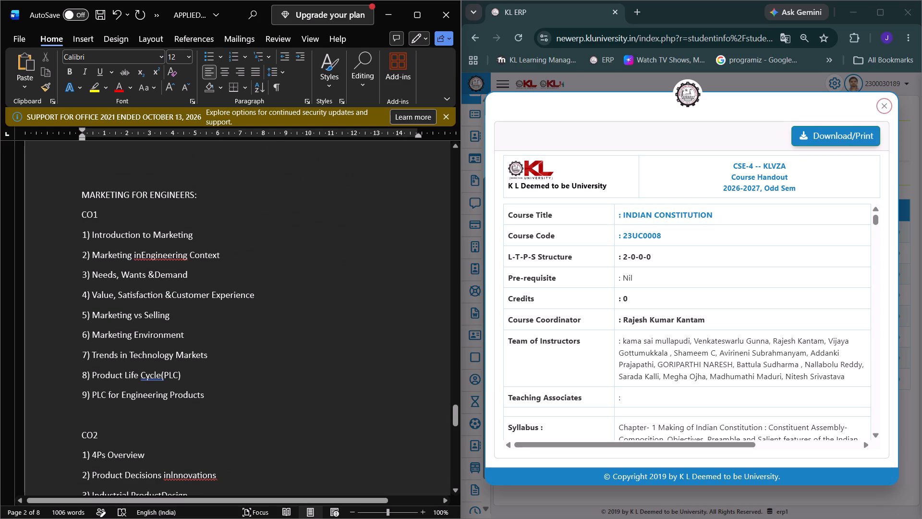
scroll(220, 198, "up", 1)
left_click(220, 198)
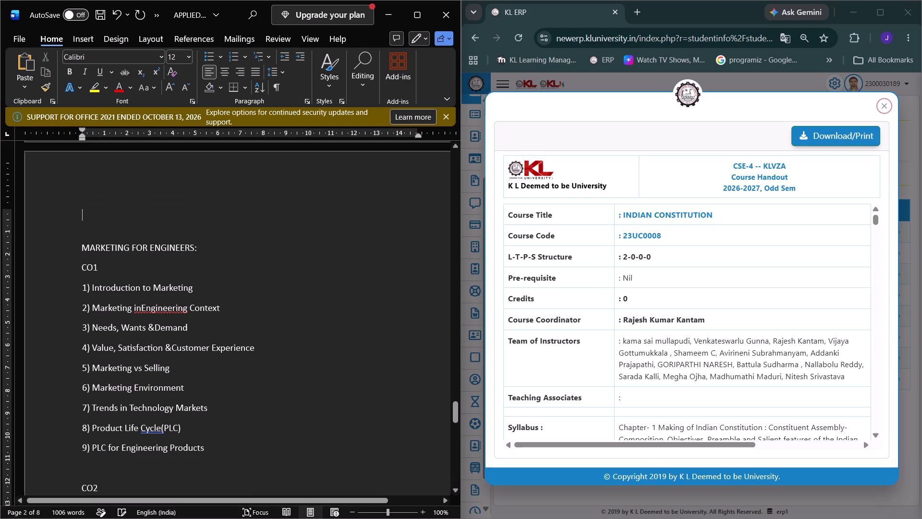
key("BackSpace")
key("Down")
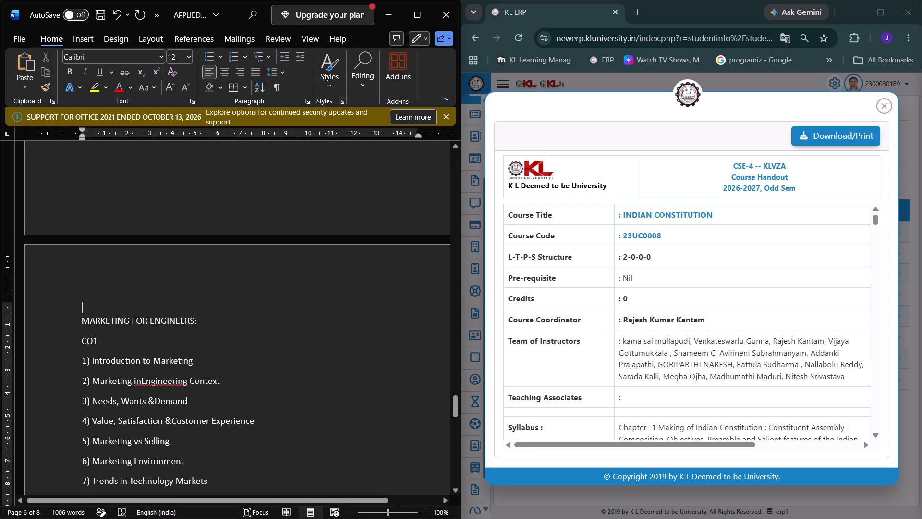
key("BackSpace")
key("Return")
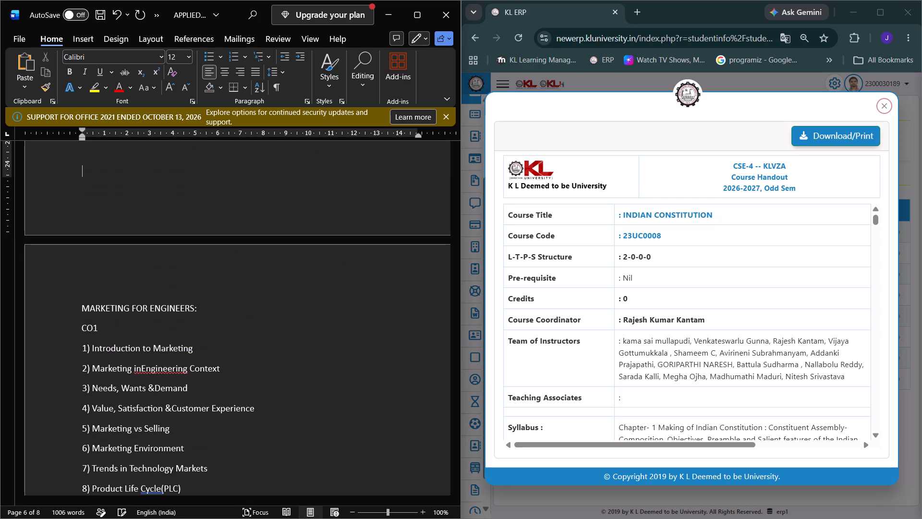
Insert a new line directly after the MARKETING FOR ENGINEERS title.
left_click(220, 306)
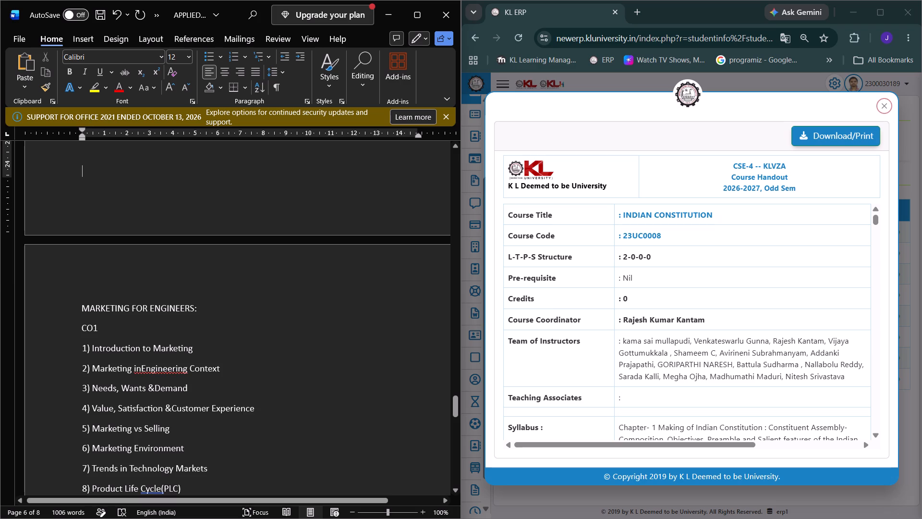
key("Return")
Insert four blank lines above the CO3 heading of MARKETING FOR ENGINEERS to push it onto the next page.
scroll(220, 306, "down", 8)
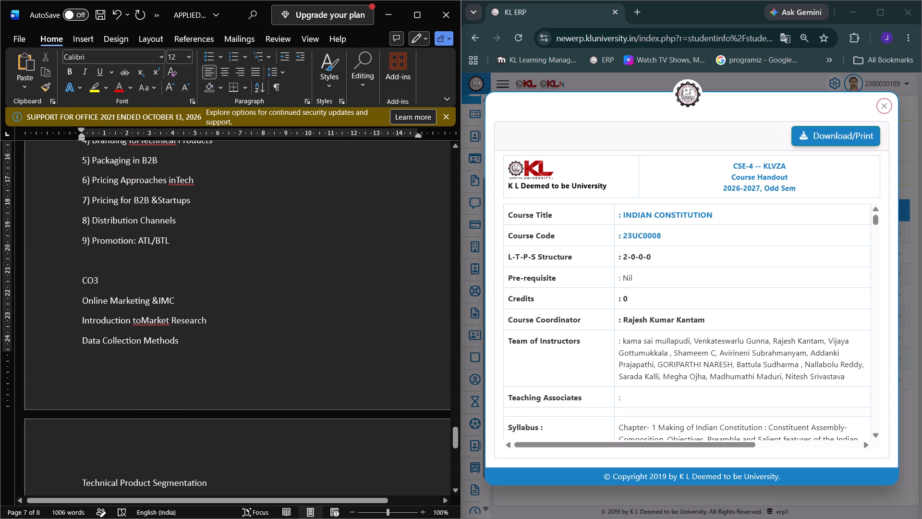
left_click(101, 259)
key("Return")
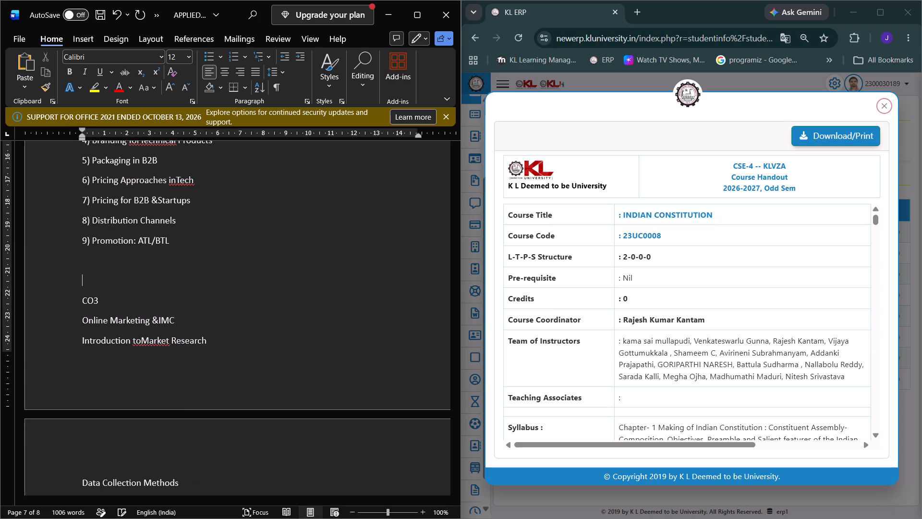
key("Return")
key("Return")
key("Return")
scroll(101, 259, "down", 1)
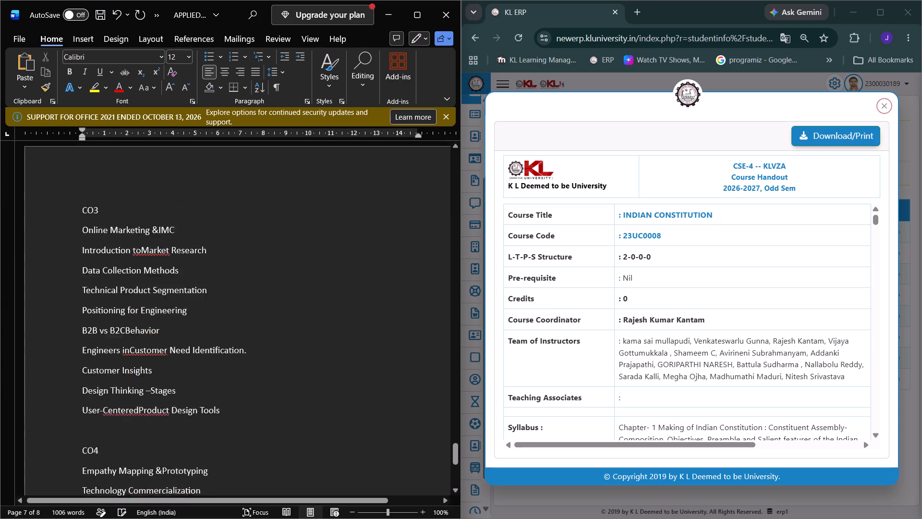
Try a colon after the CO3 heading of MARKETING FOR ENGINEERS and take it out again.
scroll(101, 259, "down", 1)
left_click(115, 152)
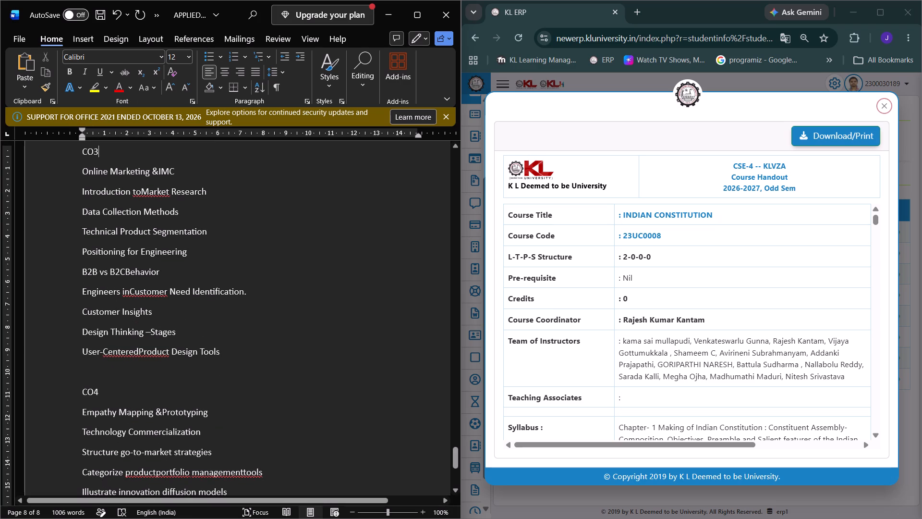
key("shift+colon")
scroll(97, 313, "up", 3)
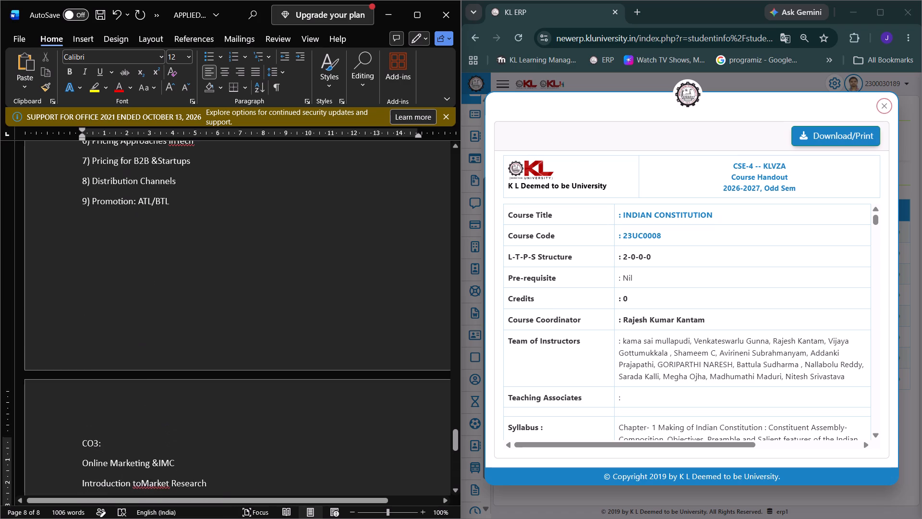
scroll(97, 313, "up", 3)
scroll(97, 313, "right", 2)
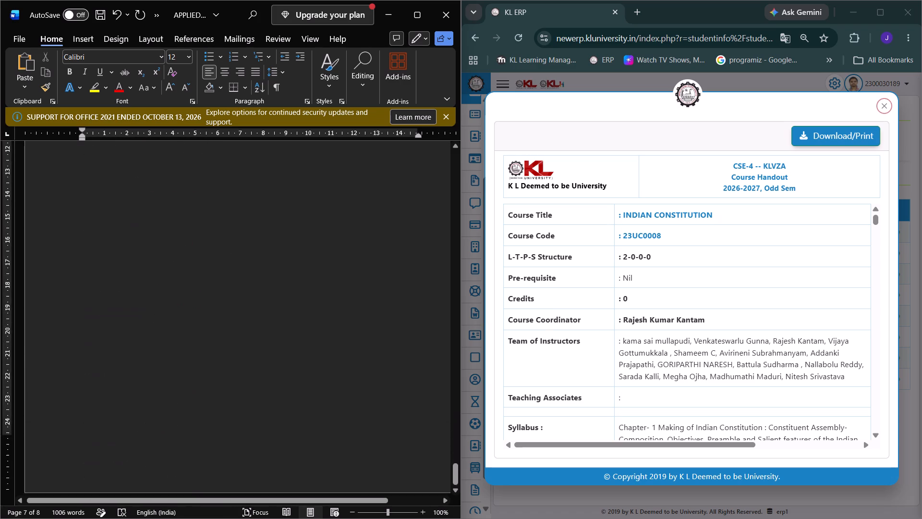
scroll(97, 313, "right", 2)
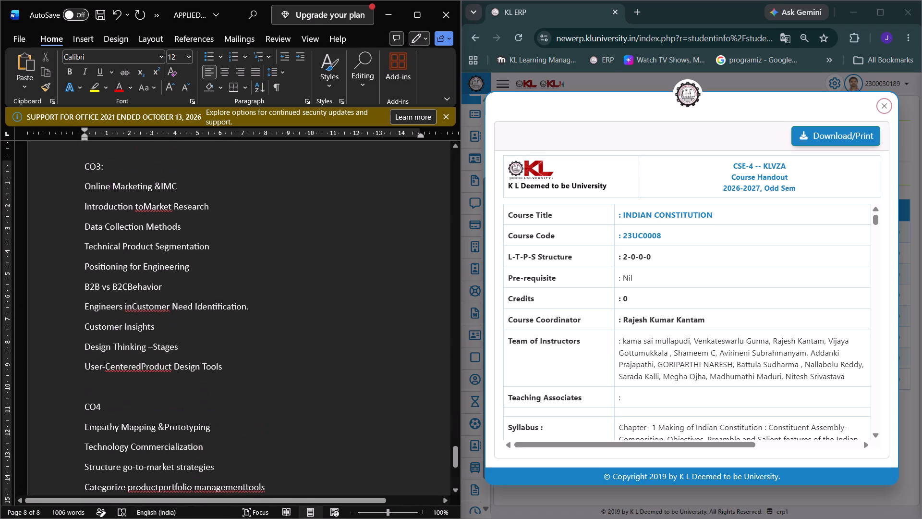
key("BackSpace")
Number the CO3 topic Online Marketing &IMC as 1), followed by a space, and undo the automatic list formatting.
left_click(85, 196)
key("BackSpace")
type("1)")
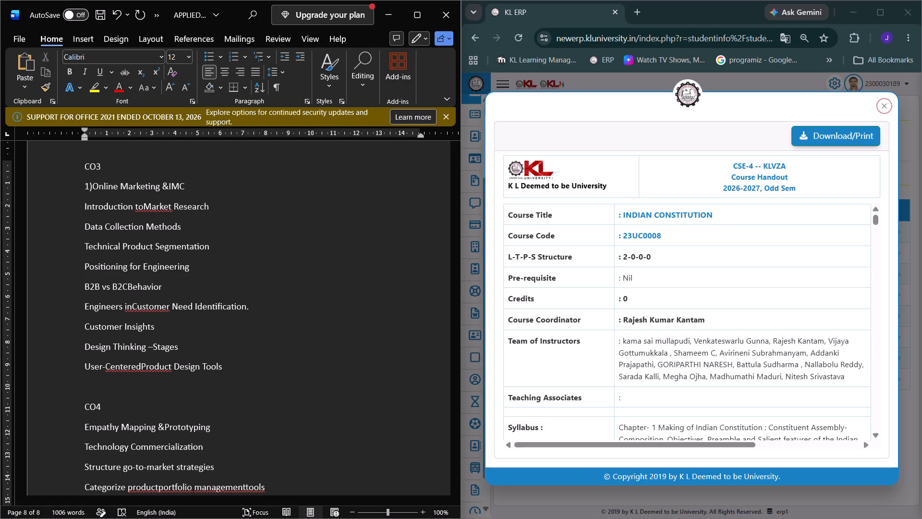
key("space")
key("Left")
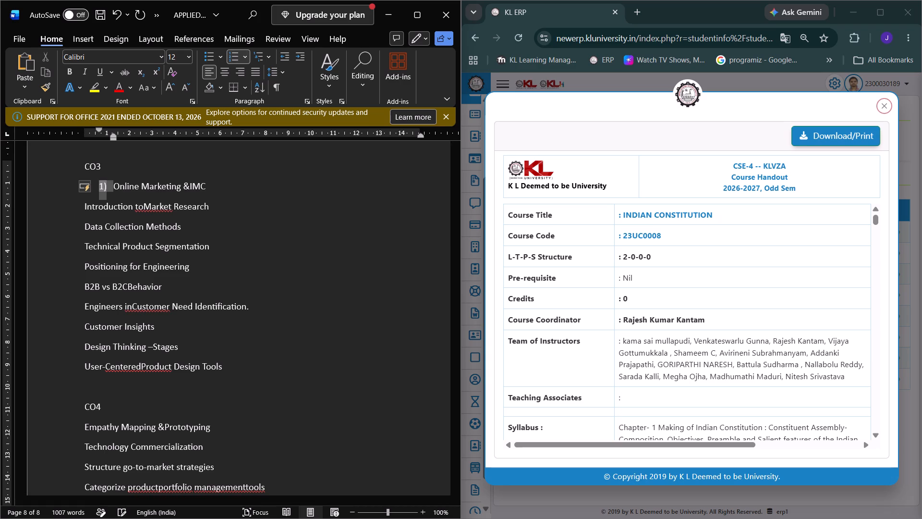
key("ctrl+z")
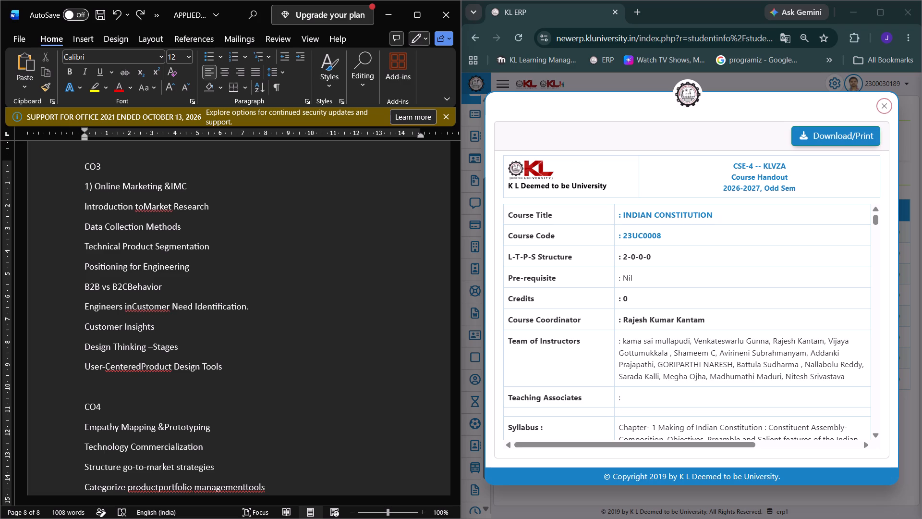
Number the CO3 topics Introduction toMarket Research as 2) and Data Collection Methods as 3), each followed by a space.
key("Down")
key("Left")
key("Left")
key("Left")
type("2)")
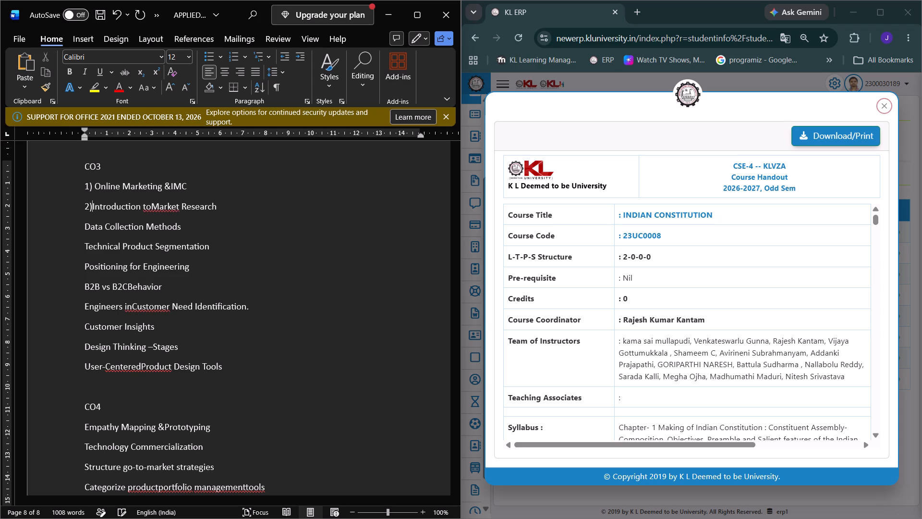
key("space")
key("Down")
key("Left")
key("Left")
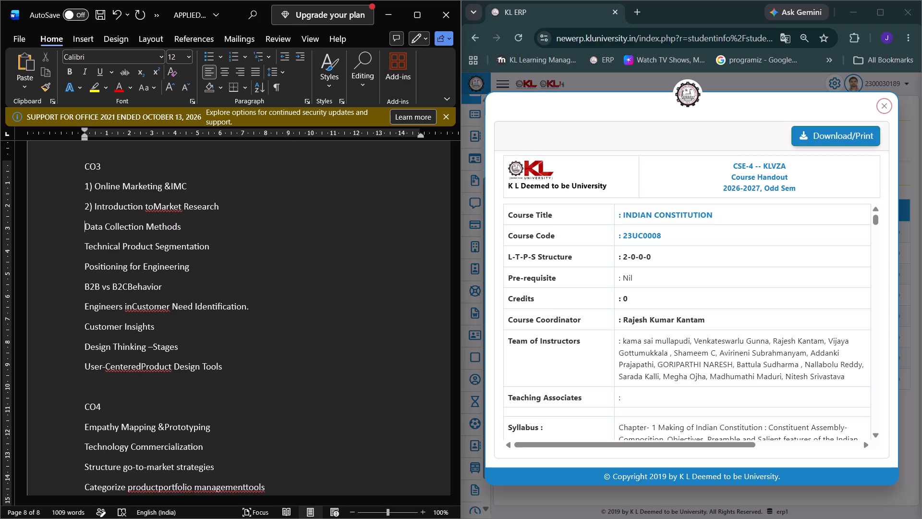
type("3)")
key("space")
Number the CO3 topics Technical Product Segmentation as 4) and Positioning for Engineering as 5), each followed by a space.
key("Down")
key("Left")
key("Left")
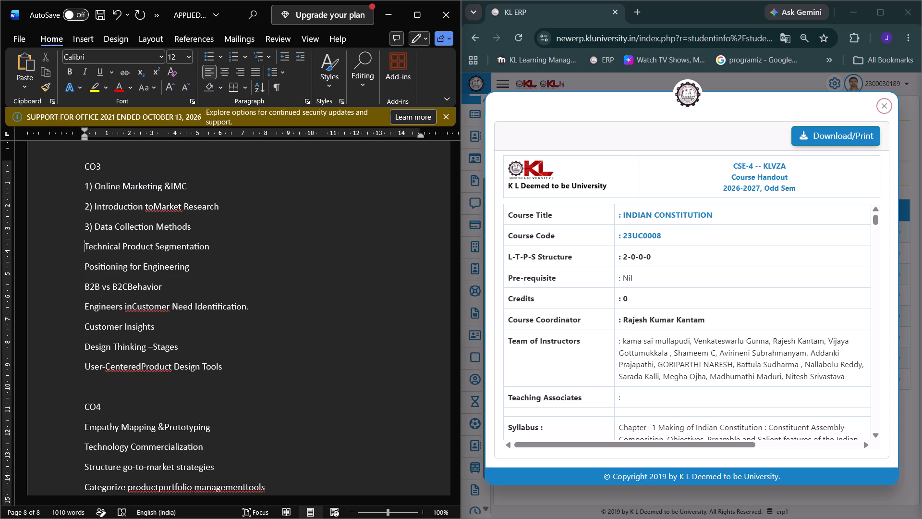
type("4)")
key("space")
key("Down")
key("Left")
key("Left")
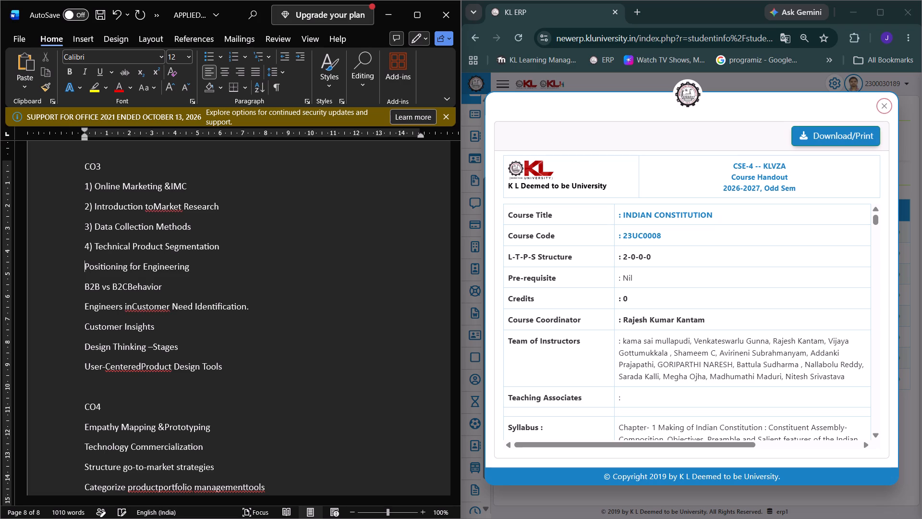
type("5)")
key("space")
Number the CO3 topics B2B vs B2CBehavior as 6) and Engineers inCustomer Need Identification as 7), each followed by a space.
key("Down")
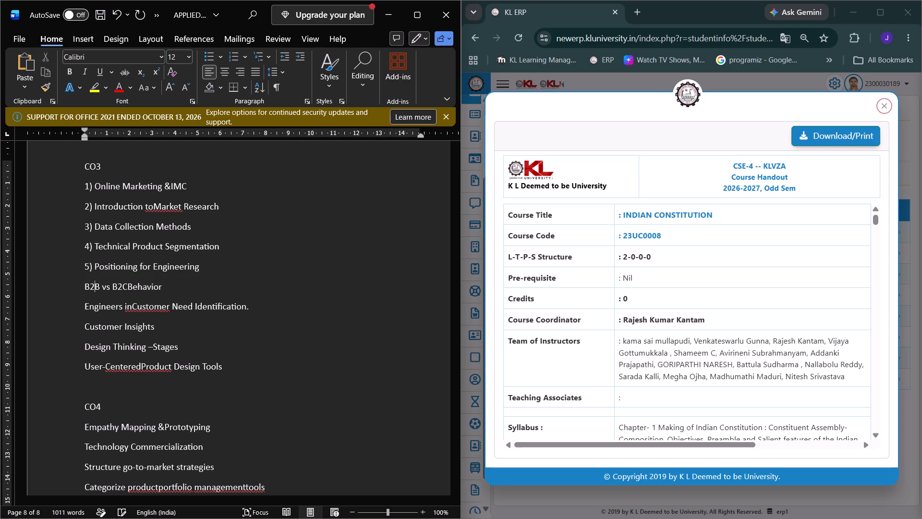
key("Left")
key("Left")
type("6)")
key("space")
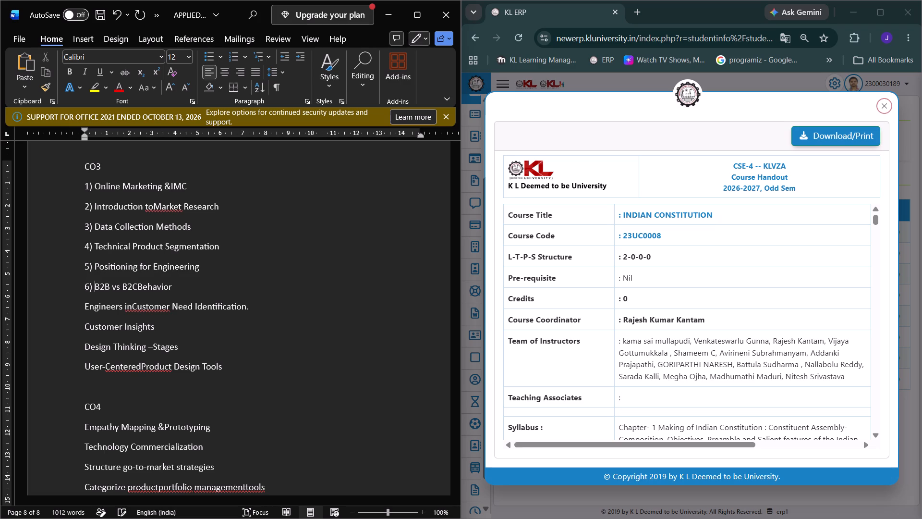
key("Down")
key("Left")
key("Left")
type("7)")
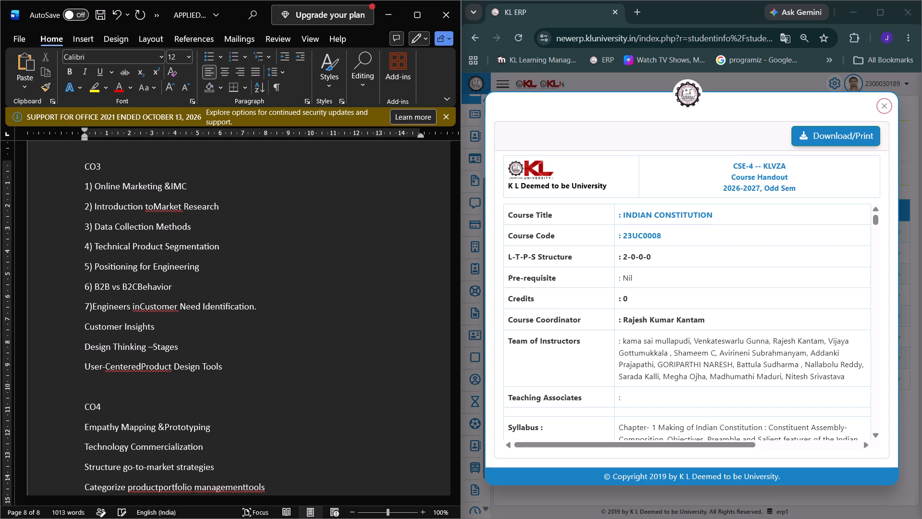
key("space")
Number the CO3 topics Customer Insights as 8) and Design Thinking –Stages as 9), each followed by a space.
key("Down")
key("Left")
key("Left")
type("8)")
key("space")
key("Down")
key("Left")
key("Left")
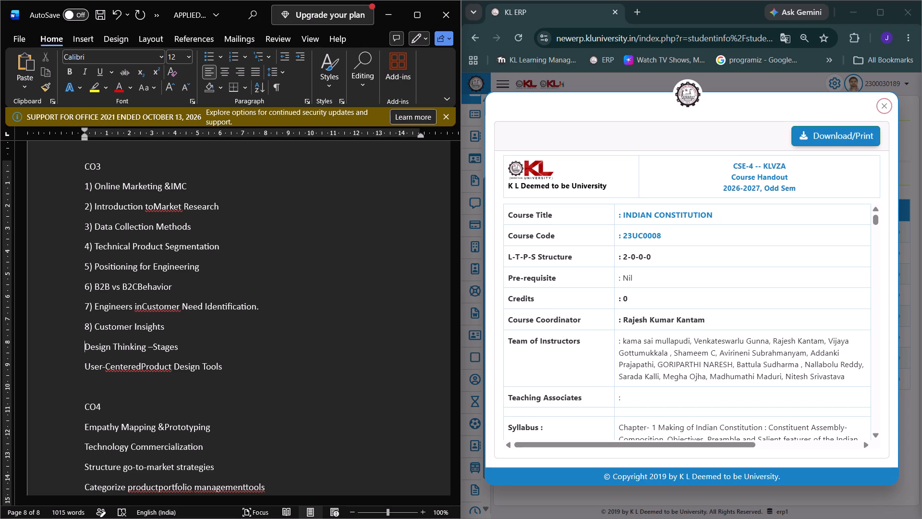
type("9)")
key("space")
Number the CO3 topic User-CenteredProduct Design Tools as 10), followed by a space.
key("Down")
key("Left")
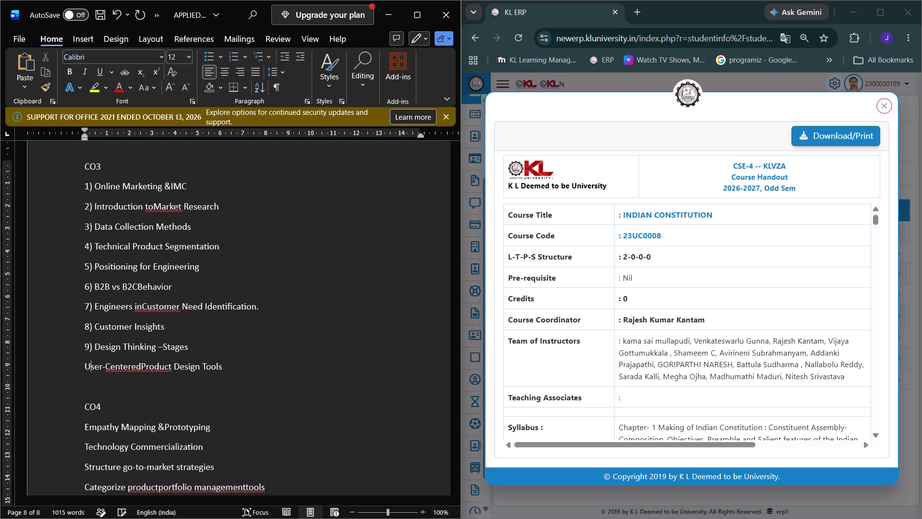
key("Left")
type("10)")
key("space")
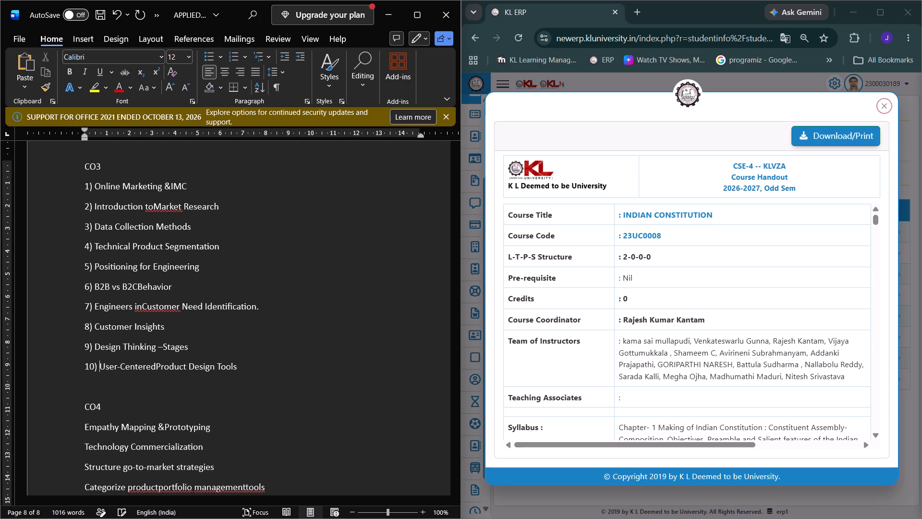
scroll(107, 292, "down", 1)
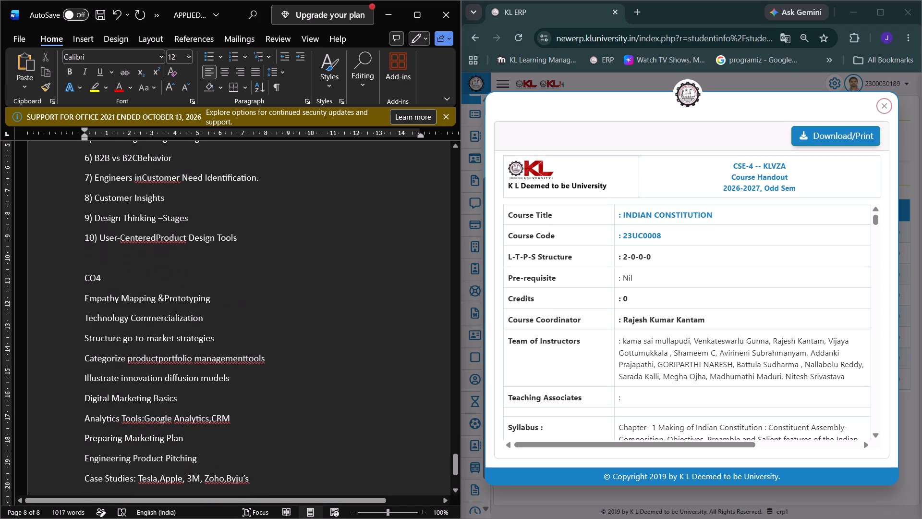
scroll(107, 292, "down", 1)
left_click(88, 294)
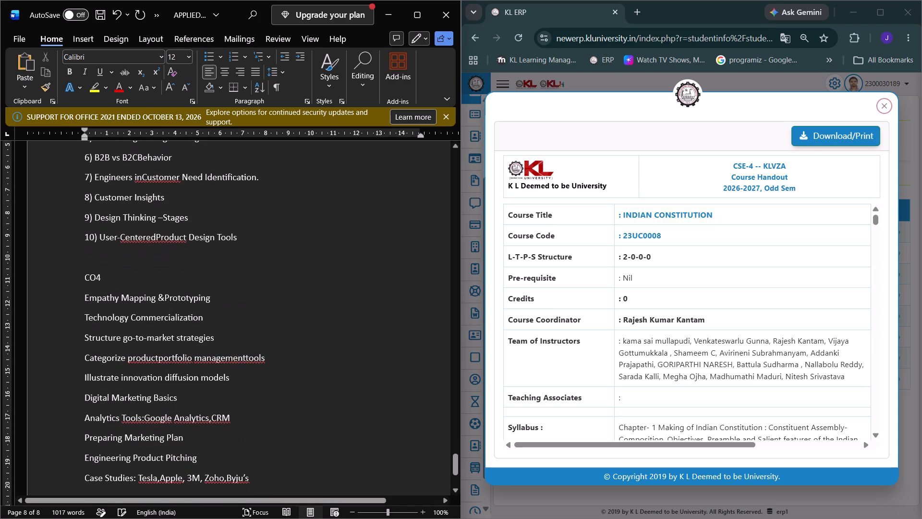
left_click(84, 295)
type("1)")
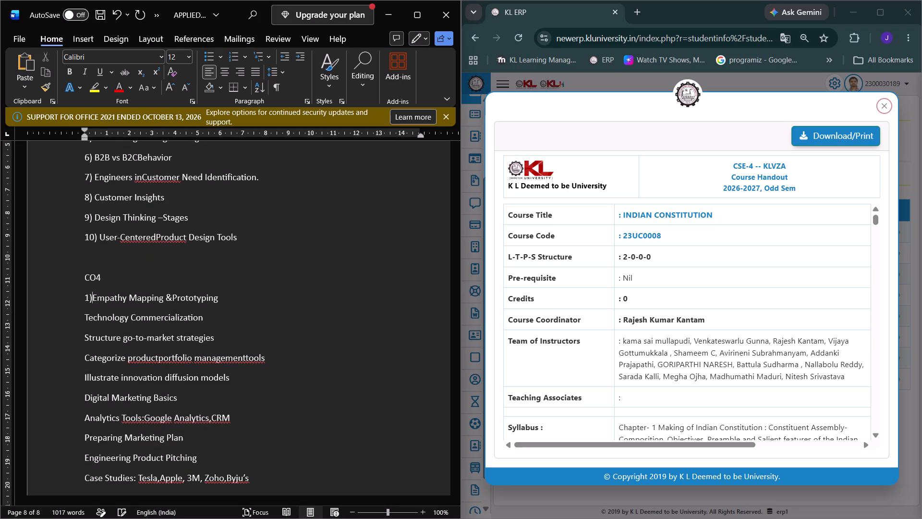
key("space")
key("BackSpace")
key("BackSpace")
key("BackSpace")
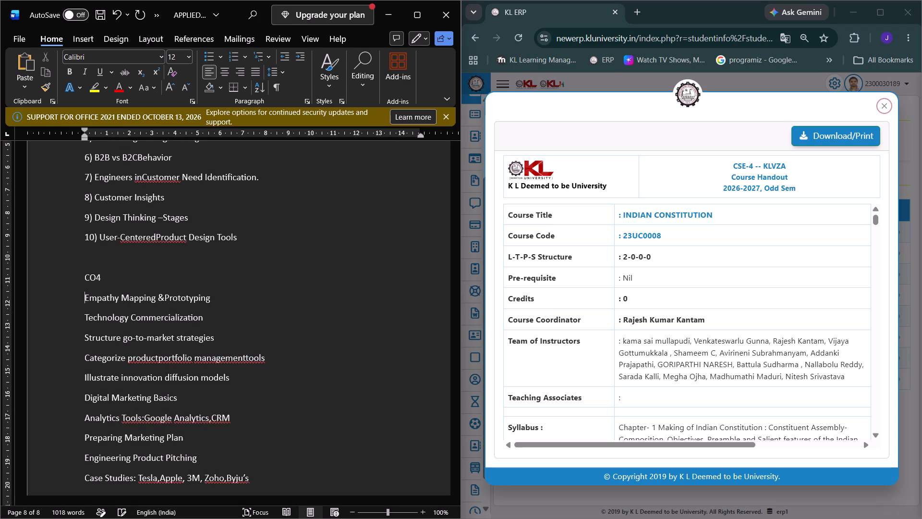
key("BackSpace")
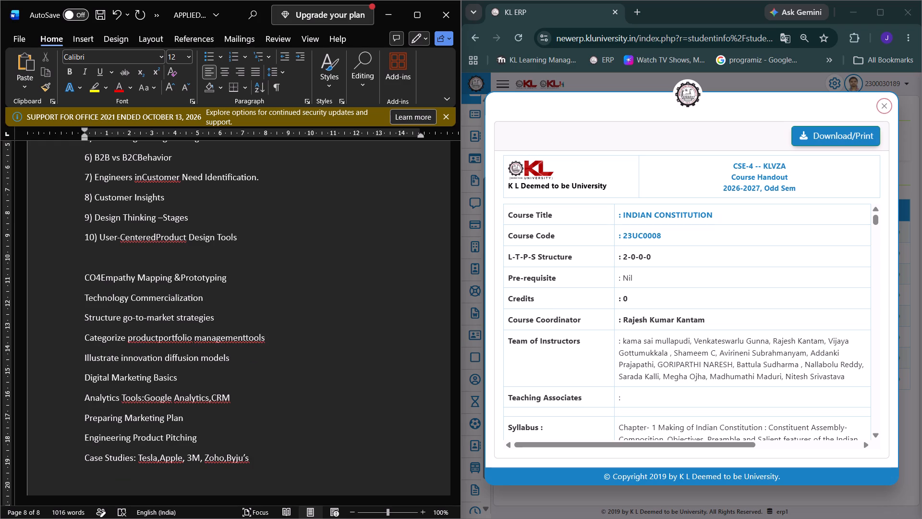
Number the topic Empathy Mapping &Prototyping as 1), followed by a space, and place it on its own line below the CO4 heading.
type("1)")
key("Left")
key("Left")
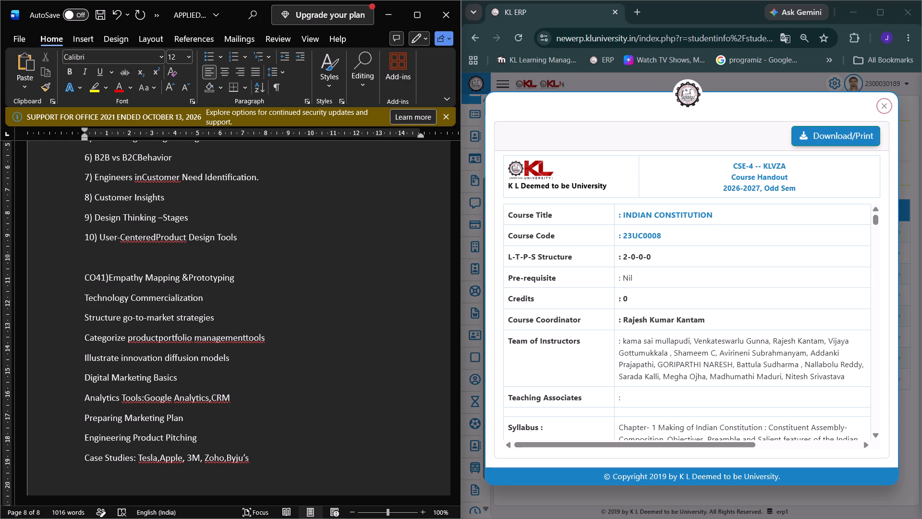
key("Return")
key("Right")
key("Right")
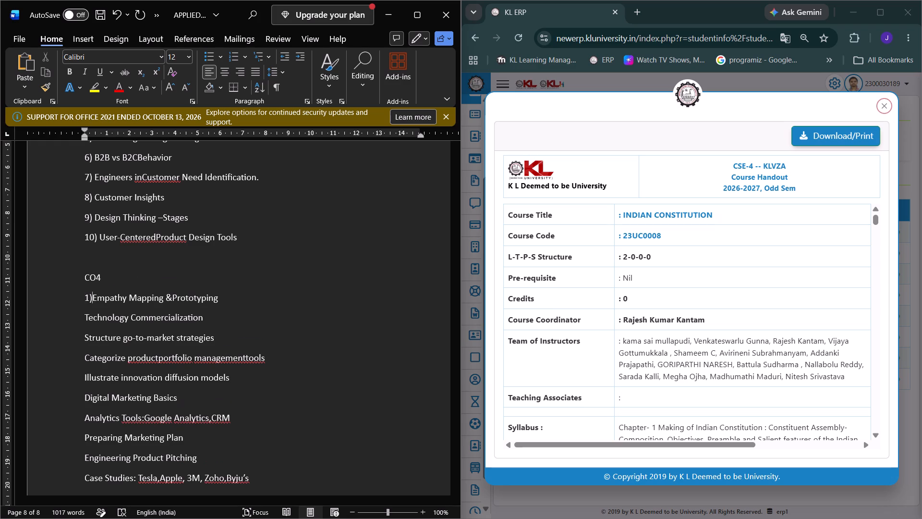
key("Left")
key("Left")
key("space")
key("BackSpace")
key("BackSpace")
key("BackSpace")
key("Right")
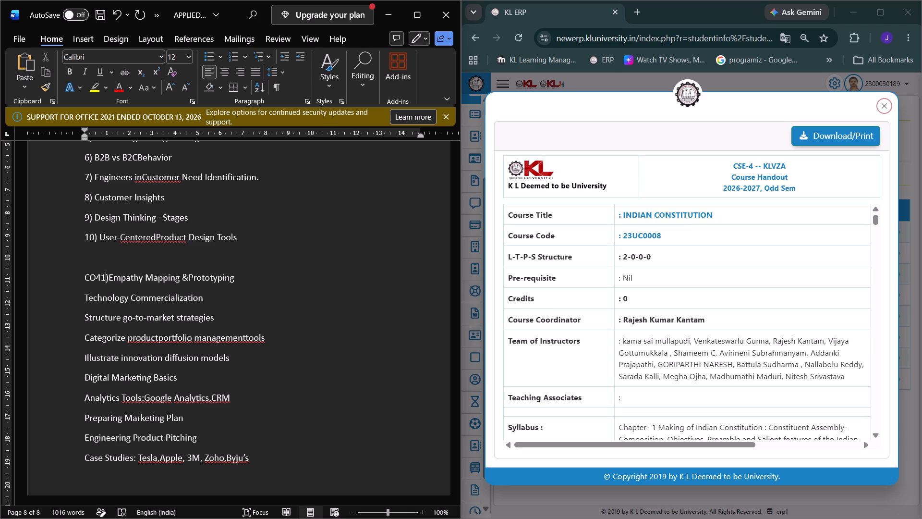
key("Right")
key("space")
key("Left")
key("Left")
key("Left")
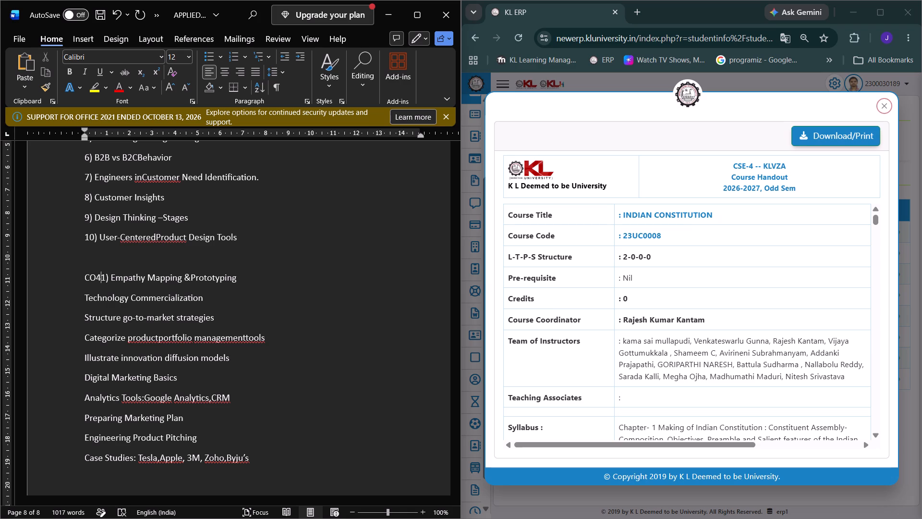
key("Return")
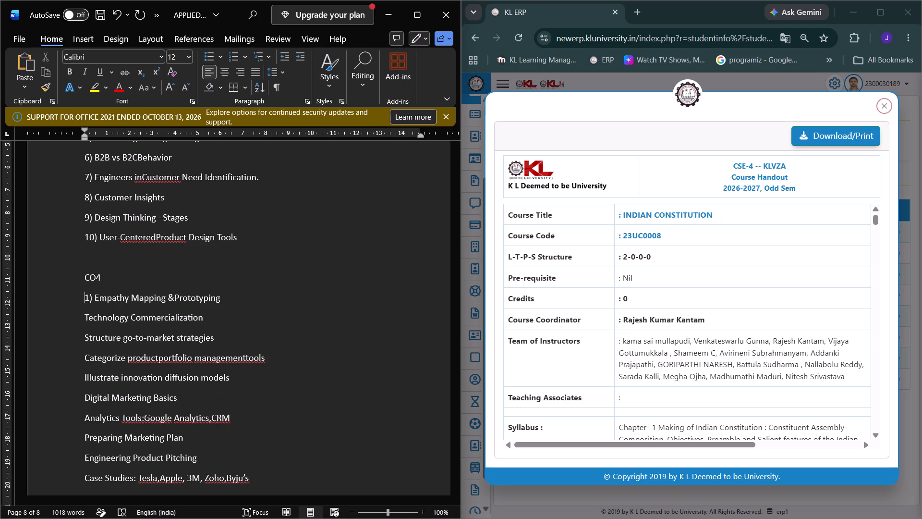
Number the CO4 topics Technology Commercialization as 2) and Structure go-to-market strategies as 3), each followed by a space.
key("Down")
type("2)")
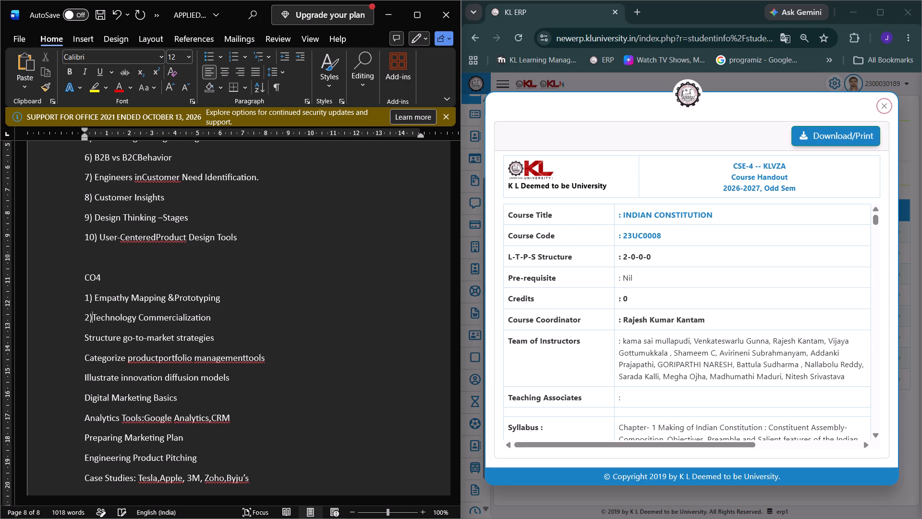
key("space")
key("Down")
key("Left")
key("Left")
key("Left")
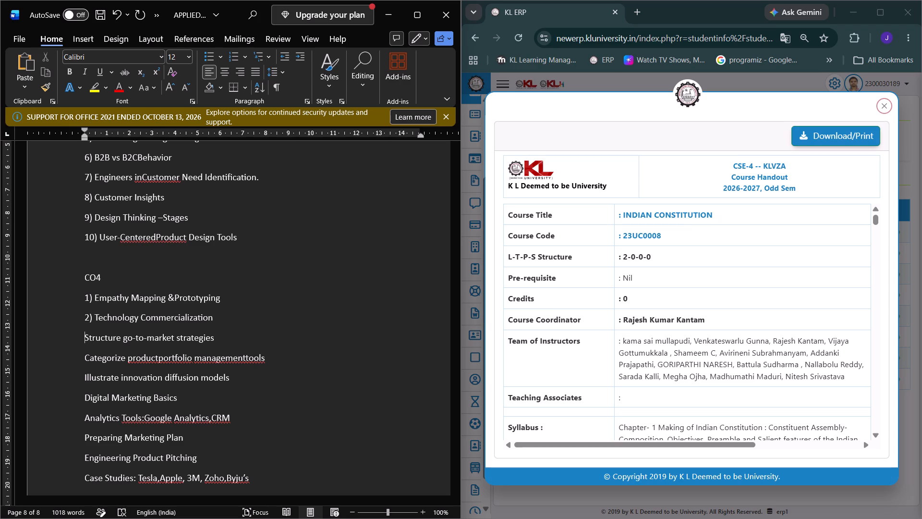
type("3)")
key("space")
Number the CO4 topics Categorize productportfolio managementtools as 4) and Illustrate innovation diffusion models as 5), each followed by a space.
key("Down")
key("Left")
key("Left")
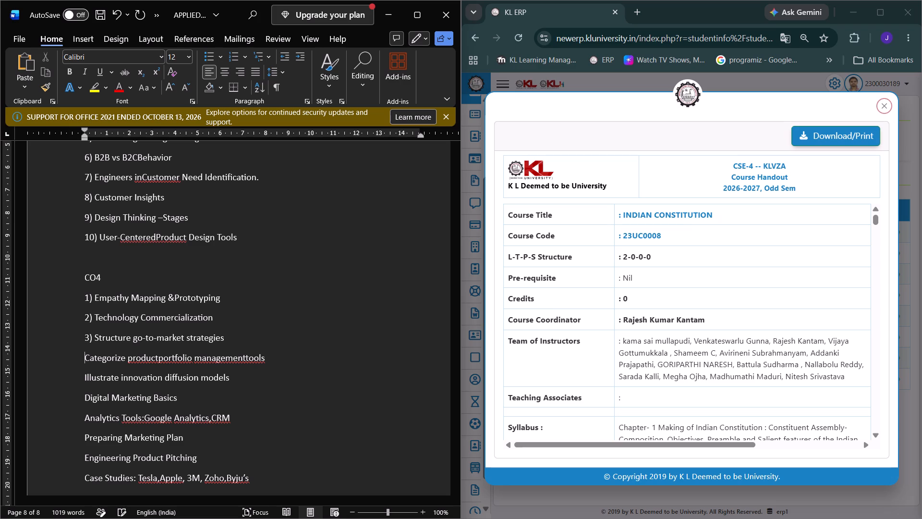
type("4)")
key("space")
key("Down")
key("Left")
key("Left")
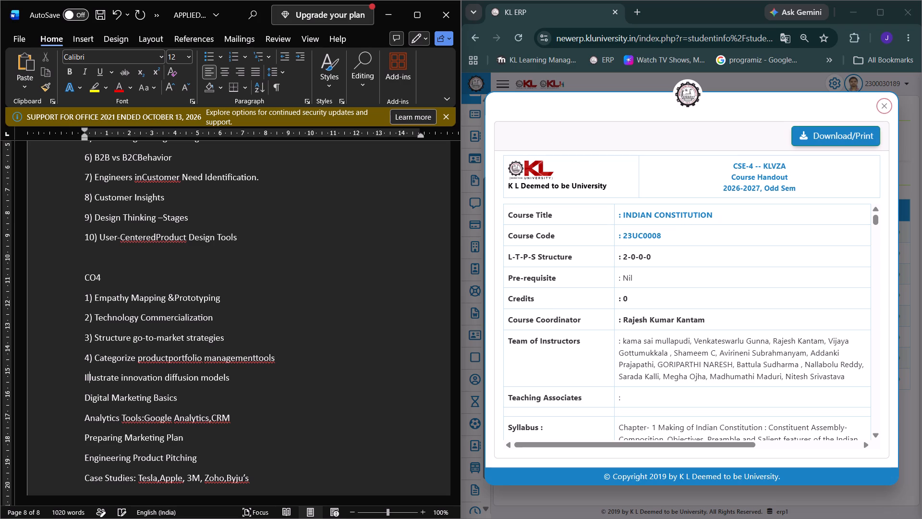
key("Left")
key("Left")
type("5)")
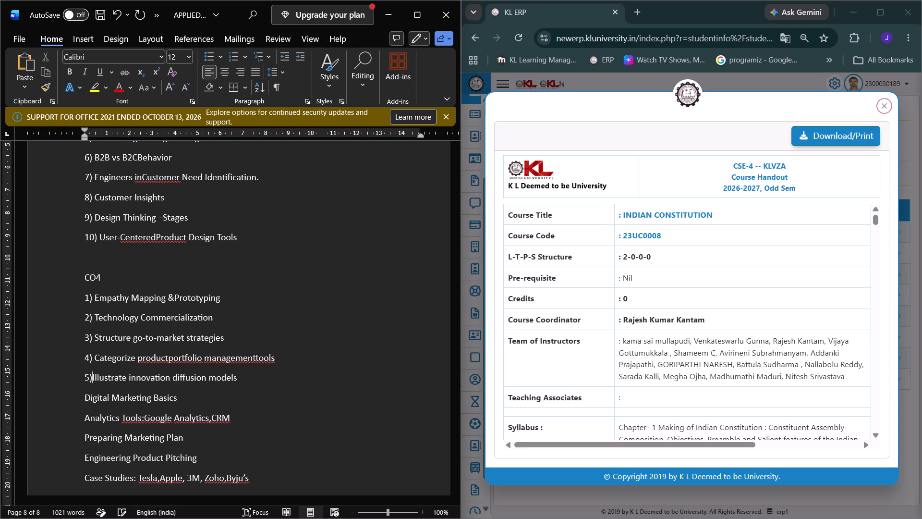
key("space")
Number the CO4 topics Digital Marketing Basics as 6) and Analytics Tools:Google Analytics,CRM as 7), each followed by a space.
key("Down")
key("Left")
key("Left")
type("6)")
key("space")
key("Down")
key("Left")
key("Left")
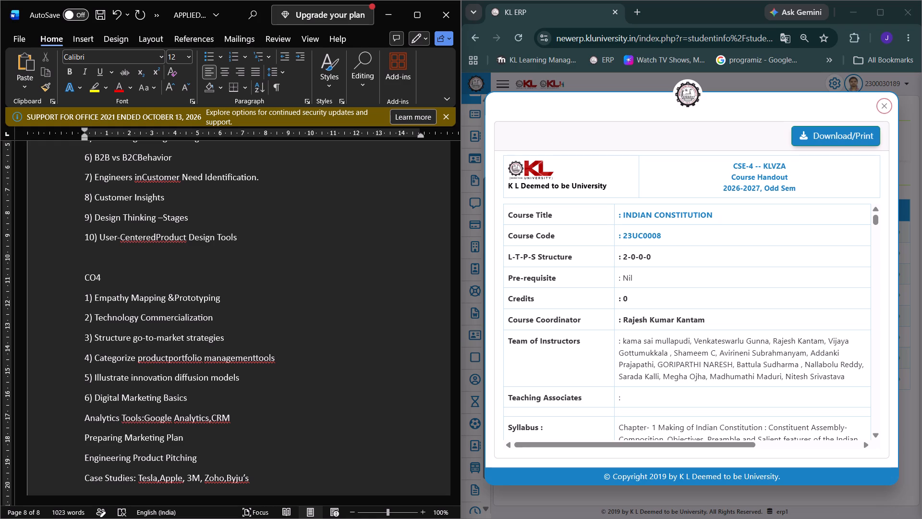
type("7)")
key("space")
Number the CO4 topics Preparing Marketing Plan as 8) and Engineering Product Pitching as 9), each followed by a space.
key("Down")
key("Left")
key("Left")
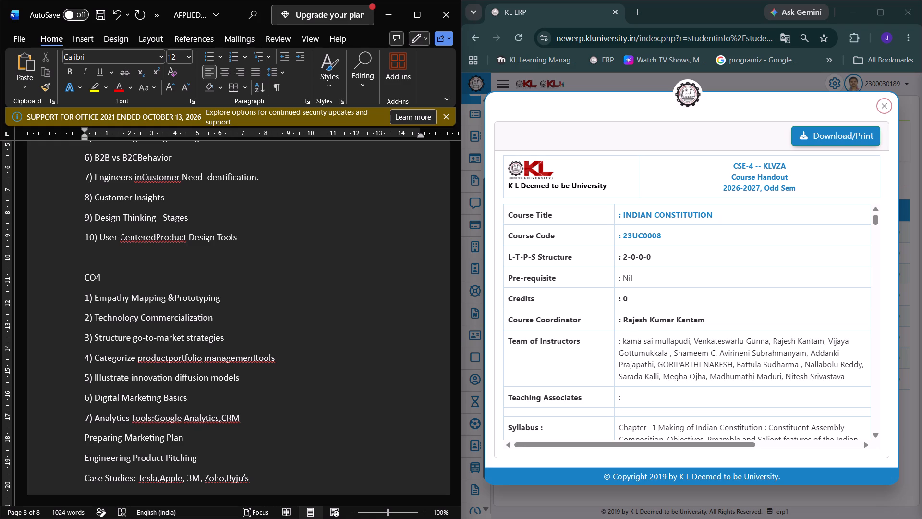
type("8)")
key("space")
key("Down")
key("Left")
key("Left")
key("Left")
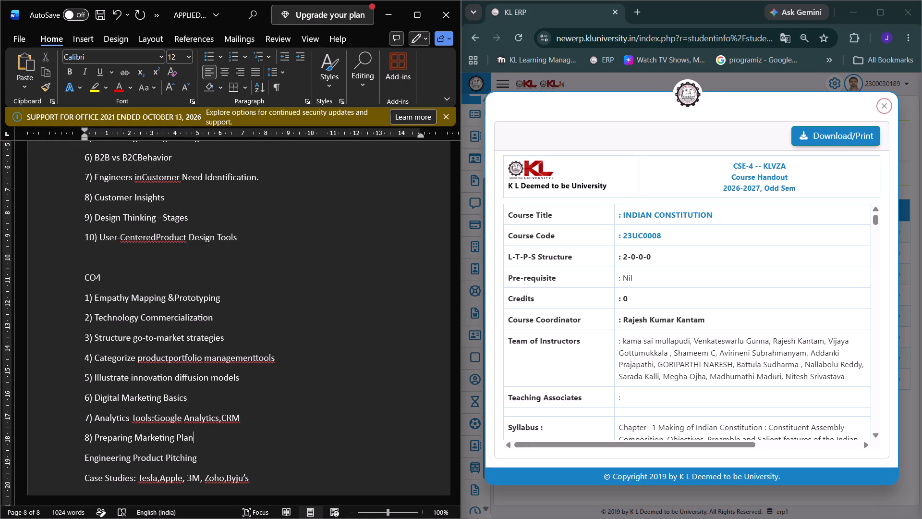
key("Right")
type("9)")
key("space")
Number the CO4 topic Case Studies: Tesla,Apple, 3M, Zoho,Byju's as 10), followed by a space.
key("Down")
key("Left")
key("Left")
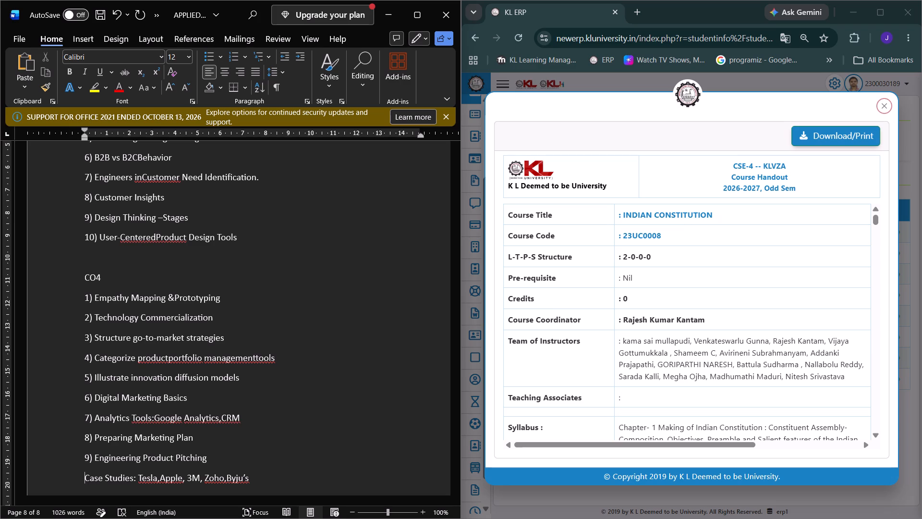
type("10)")
key("space")
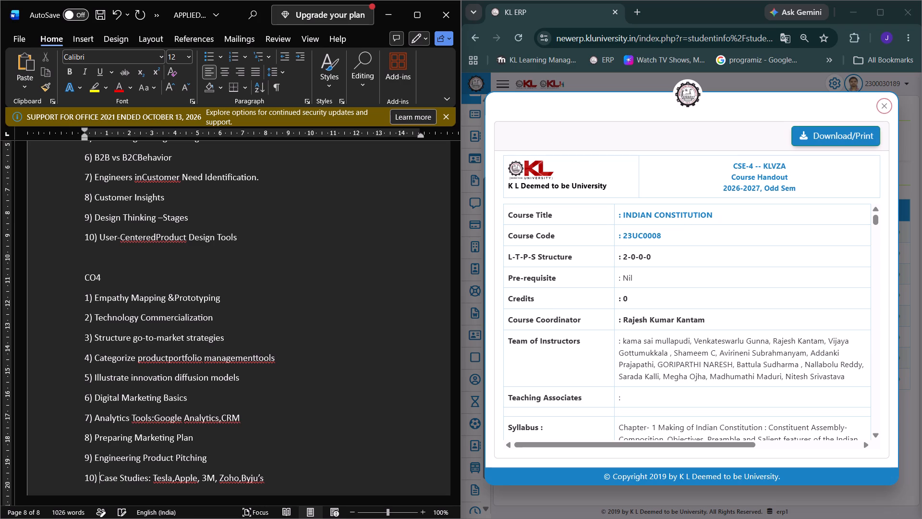
Add blank lines after the last CO4 topic until the insertion point is on the first line of a new page.
scroll(84, 295, "down", 12)
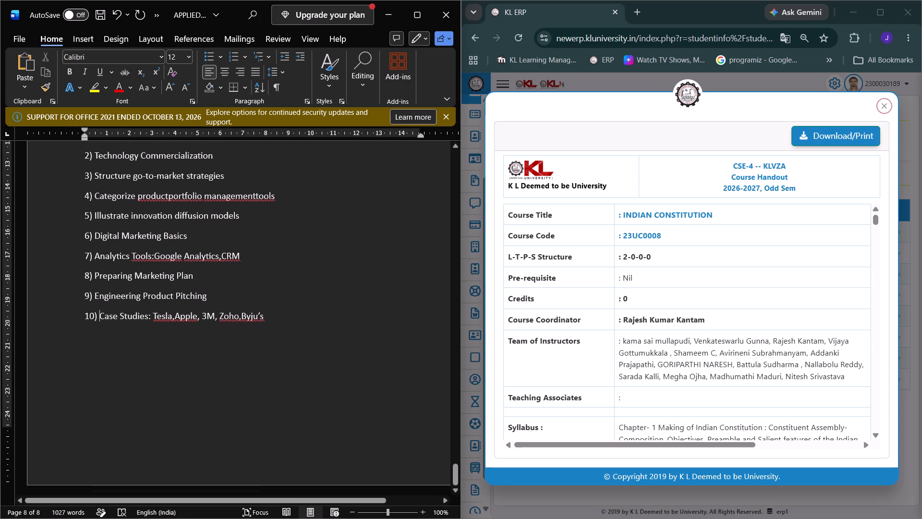
left_click(278, 328)
key("Return")
key("Return")
key("Return")
key("Return")
key("Return")
key("Return")
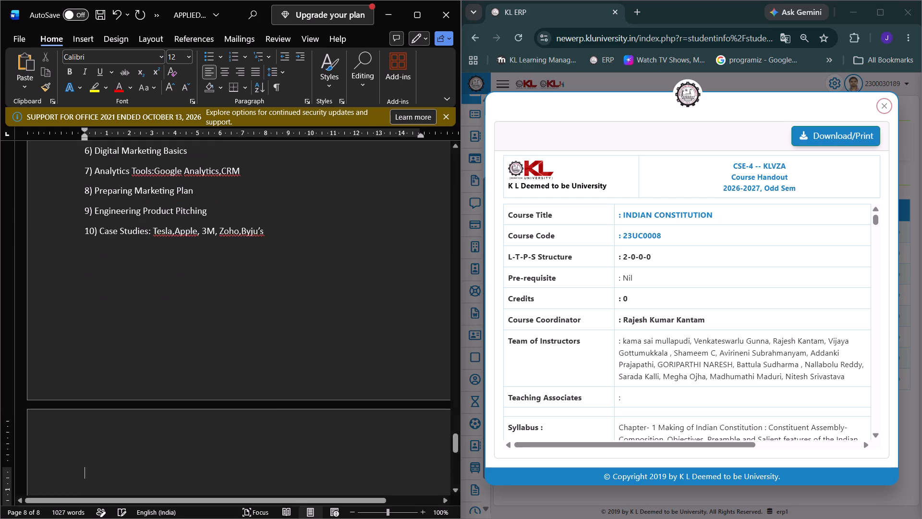
key("Return")
key("BackSpace")
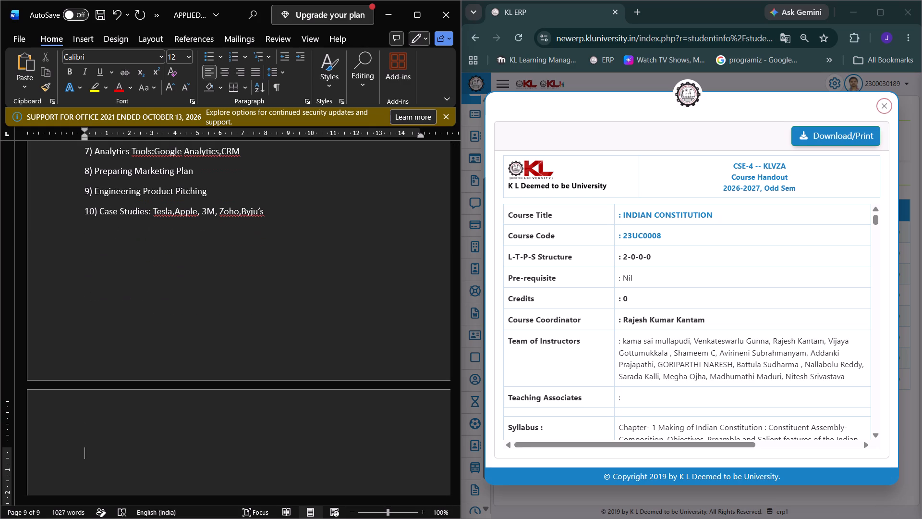
Enter the course title INDIAN CONSTITUTION on the first line of the new page.
type("INDFIANN")
key("BackSpace")
key("BackSpace")
key("BackSpace")
key("BackSpace")
key("BackSpace")
type("IAN CONSTITUTION")
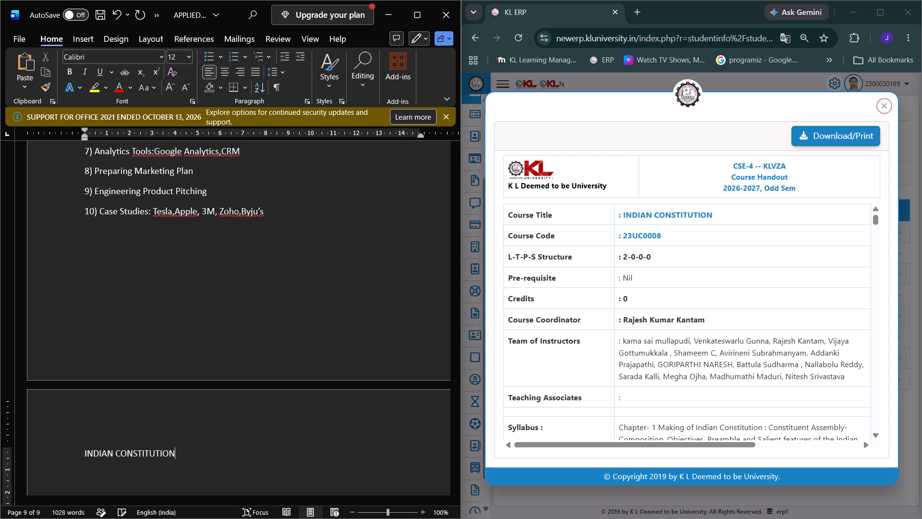
Add a colon after the INDIAN CONSTITUTION title and leave one blank line below it, matching the MARKETING FOR ENGINEERS section.
scroll(278, 328, "up", 4)
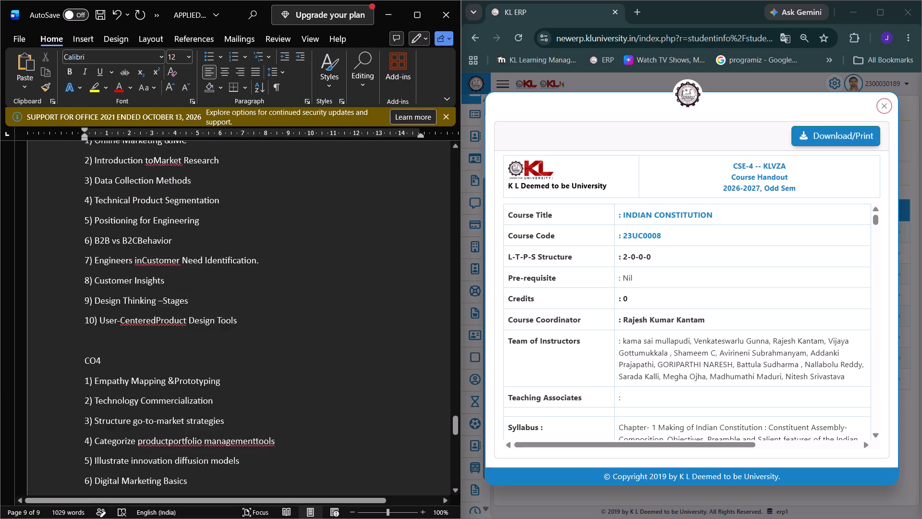
scroll(278, 328, "up", 5)
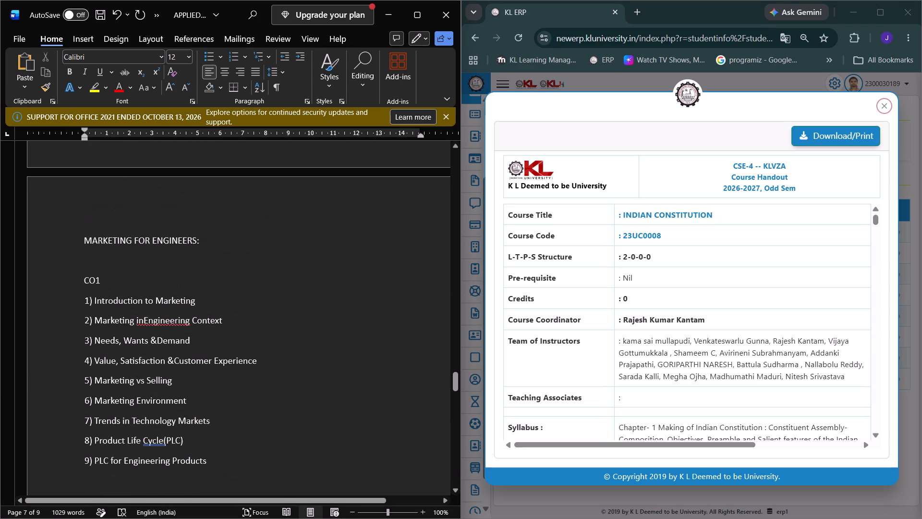
scroll(278, 328, "down", 16)
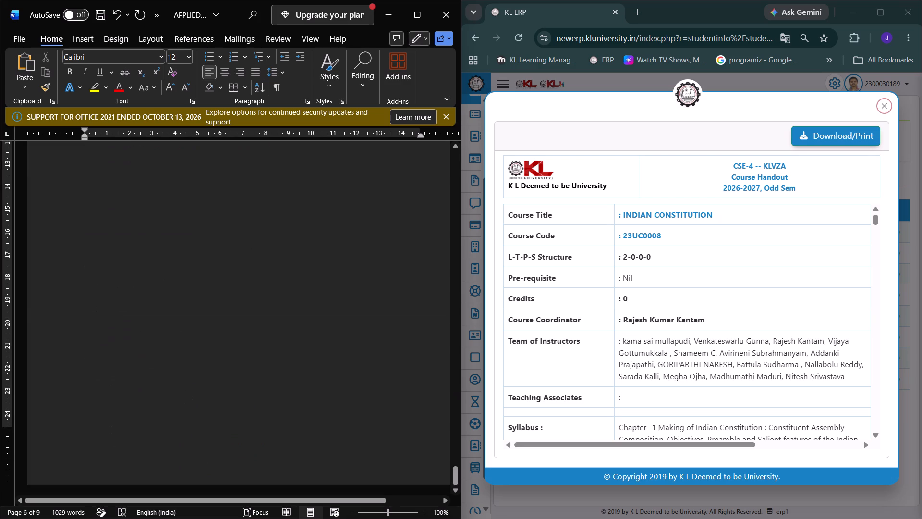
scroll(172, 229, "up", 4)
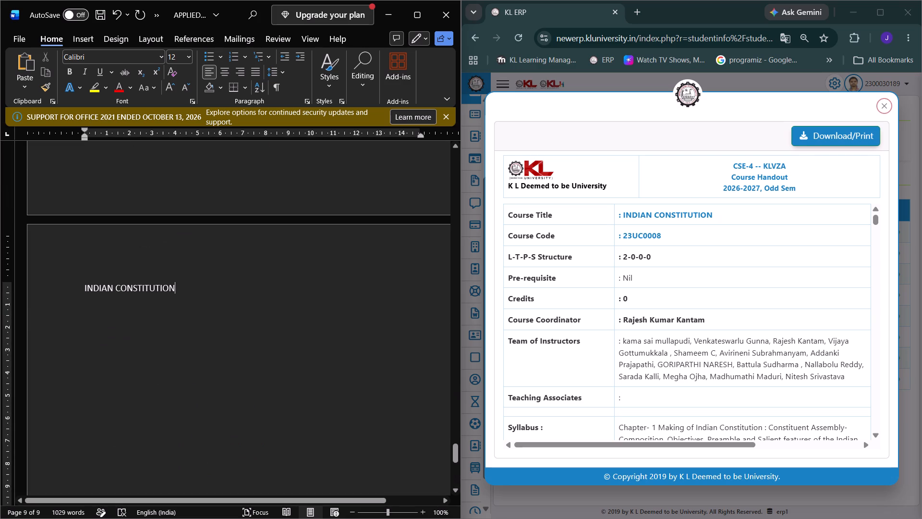
key("shift+colon")
key("Return")
key("Return")
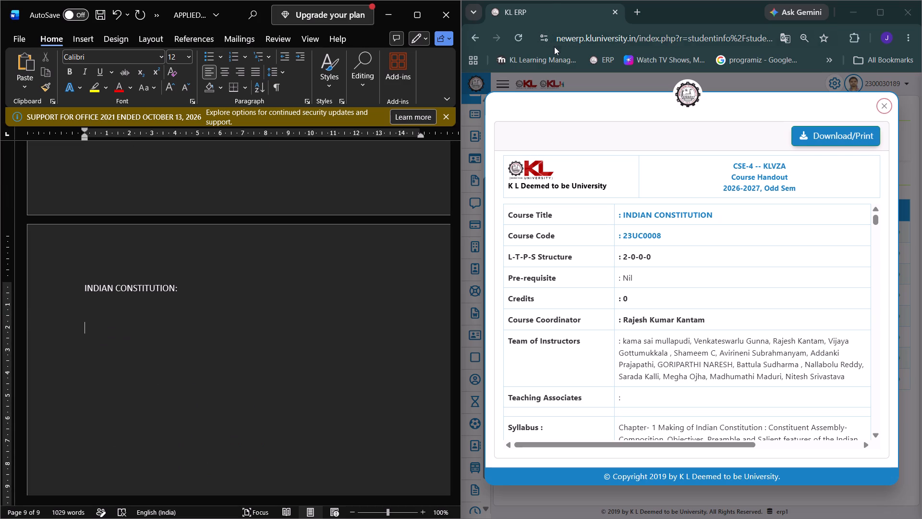
Minimise the browser window showing the INDIAN CONSTITUTION course handout.
left_click(853, 5)
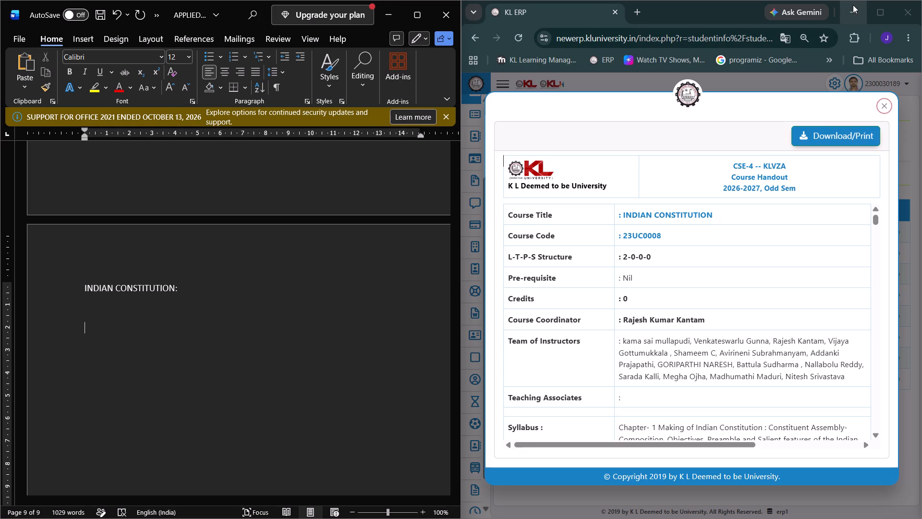
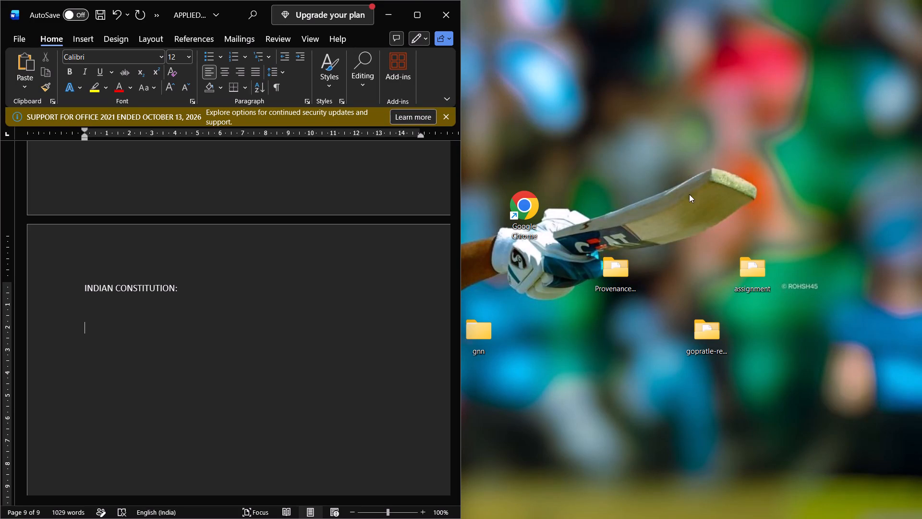
Minimise the Word document and open a new Chrome window from the desktop, maximised to fill the screen.
left_click(392, 8)
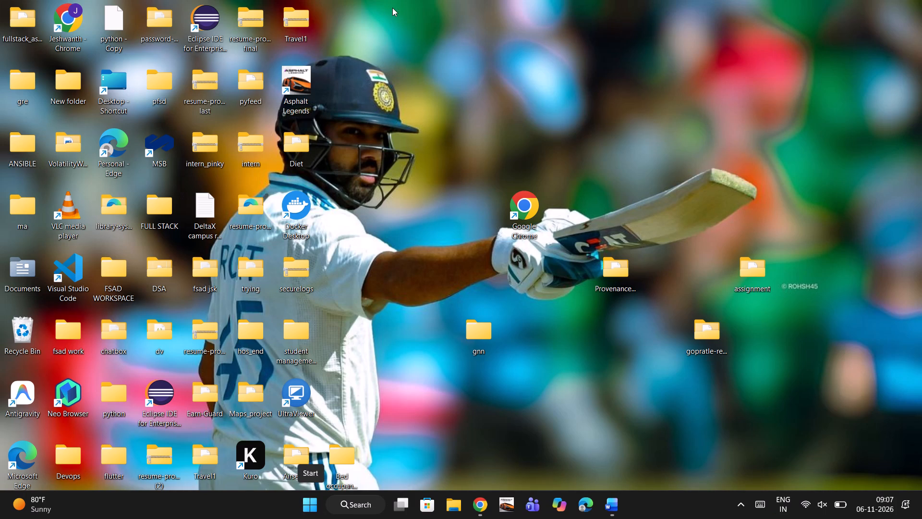
double_click(81, 21)
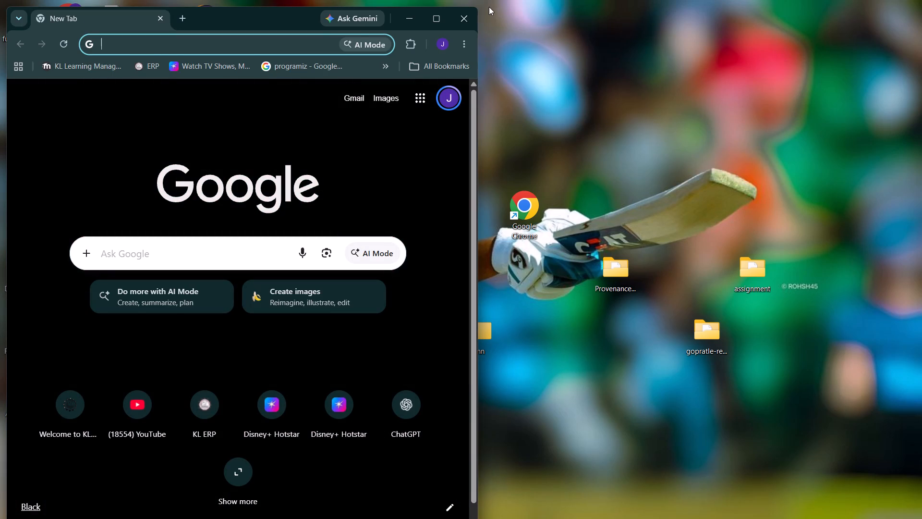
left_click(443, 16)
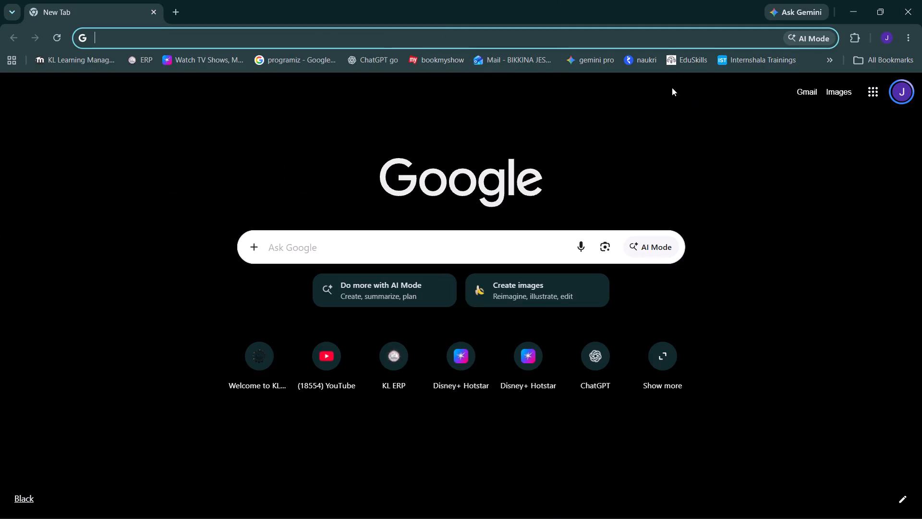
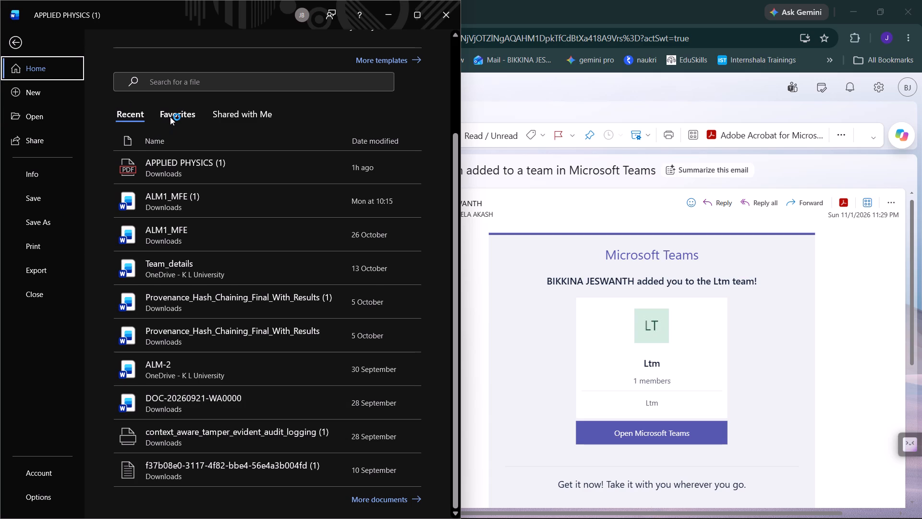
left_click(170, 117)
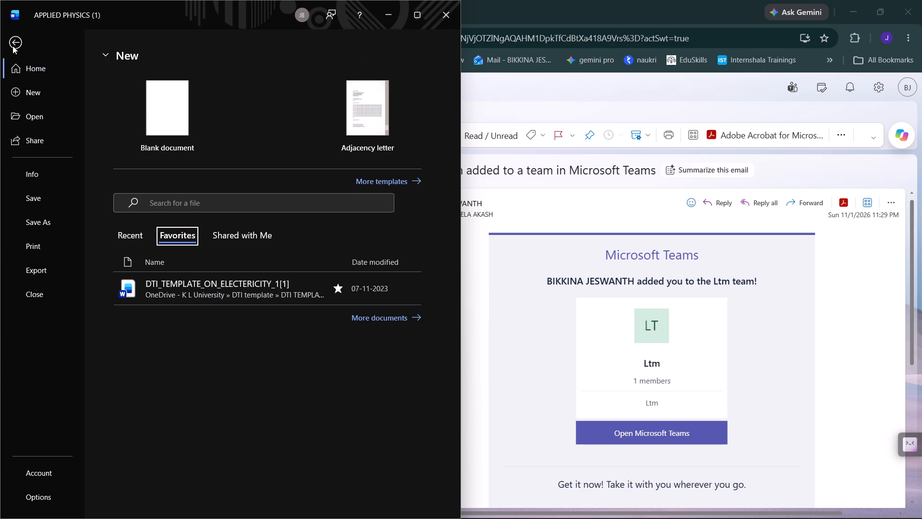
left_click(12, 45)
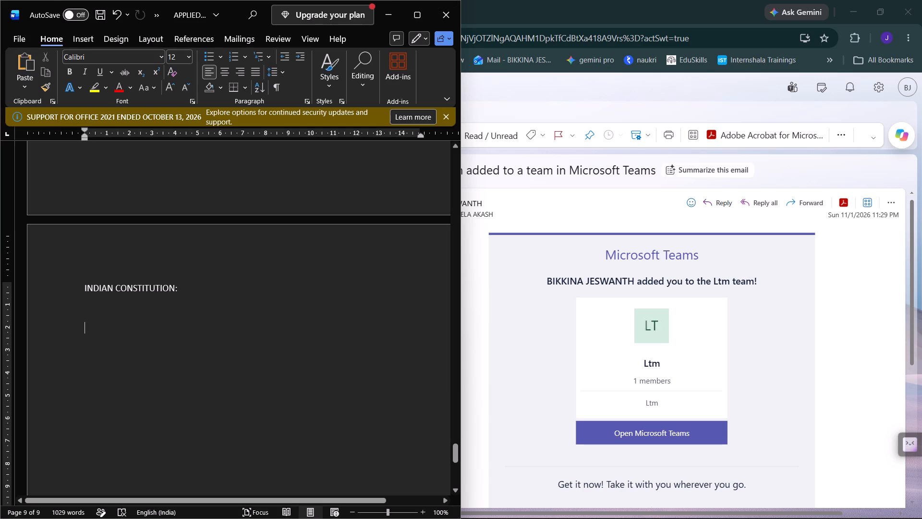
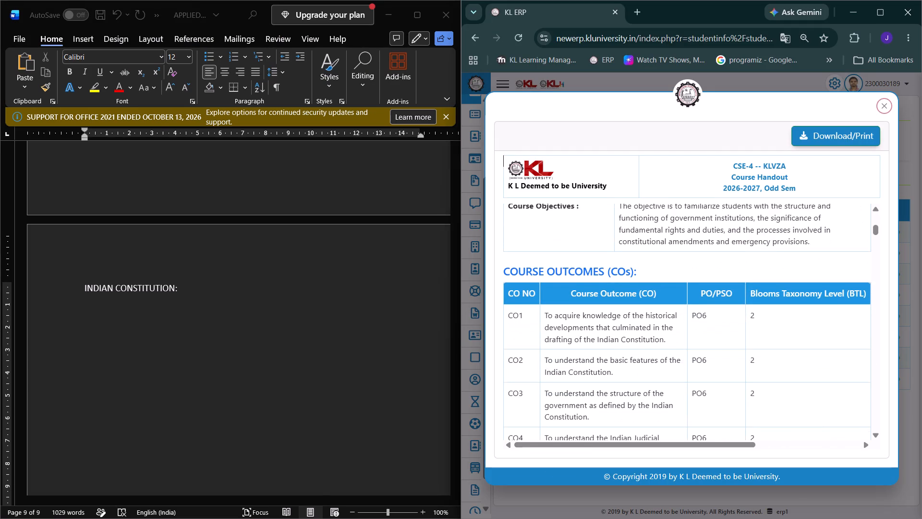
Select the session 1 topic text, Introduction, in the Lecture Course Delivery Plan of the Indian Constitution handout.
scroll(614, 338, "down", 9)
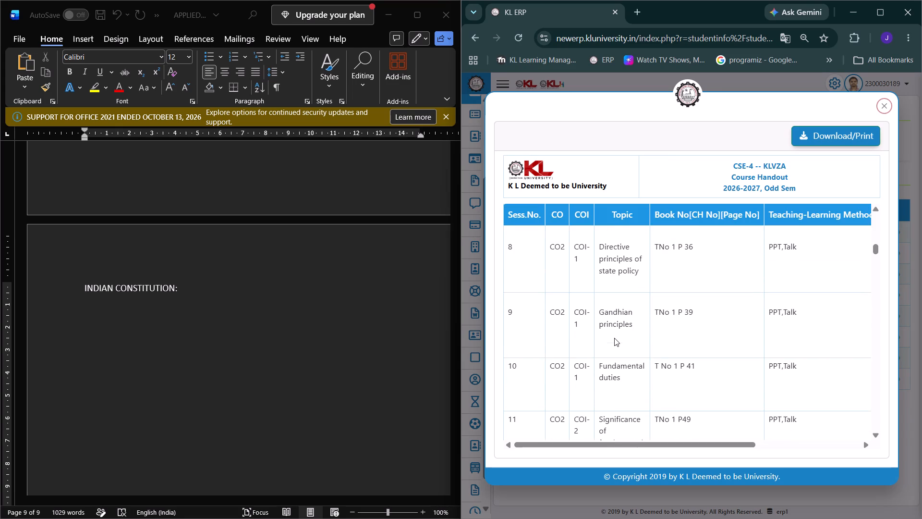
scroll(605, 301, "down", 9)
scroll(605, 301, "up", 1)
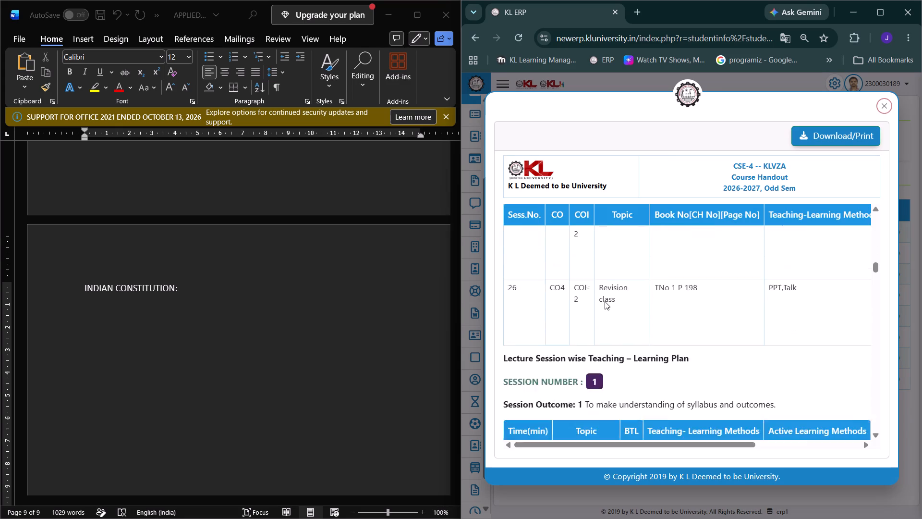
scroll(605, 301, "up", 4)
scroll(605, 301, "down", 1)
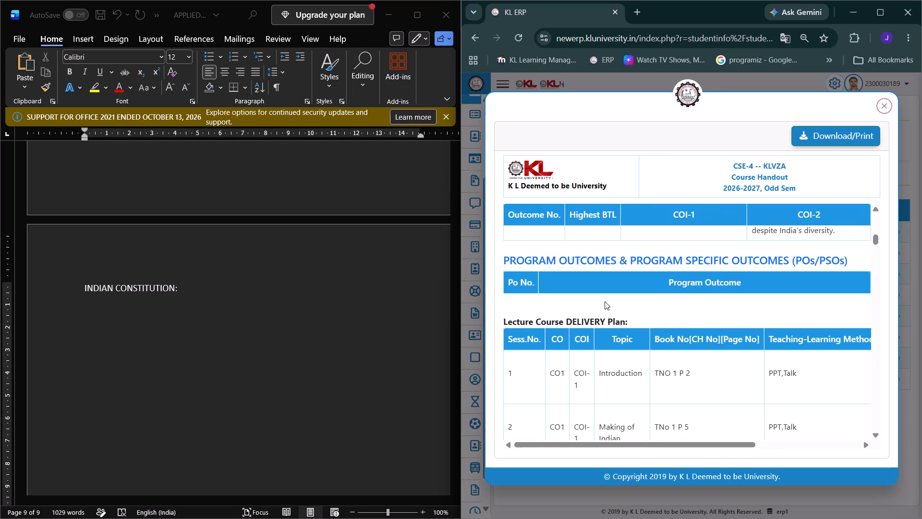
scroll(605, 301, "down", 1)
left_click_drag(599, 340, 638, 344)
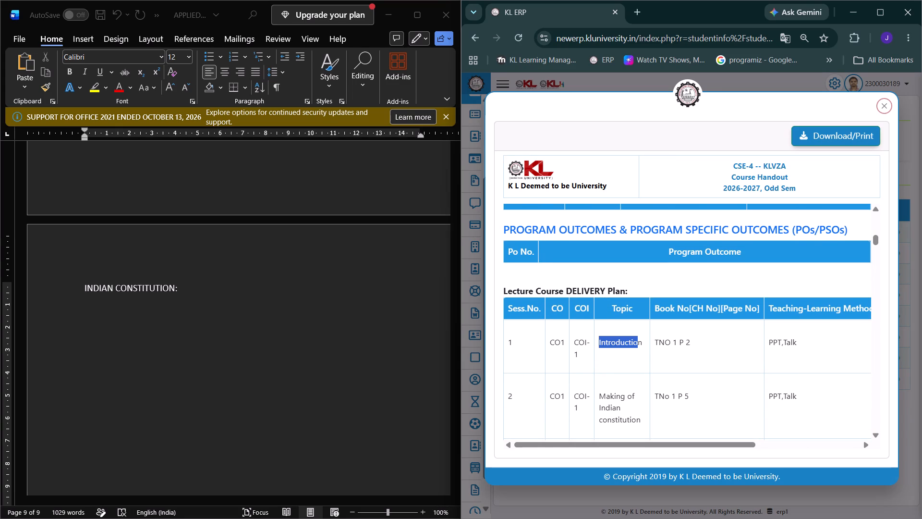
Copy the session 2 topic "Making of Indian constitution" from the handout into Word, one blank line below the INDIAN CONSTITUTION title.
left_click_drag(638, 344, 647, 345)
scroll(592, 382, "down", 1)
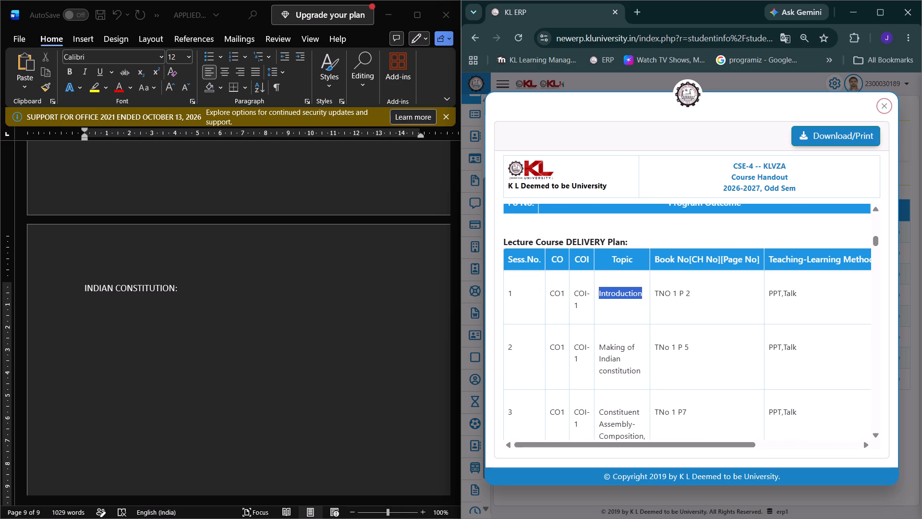
left_click_drag(600, 342, 648, 371)
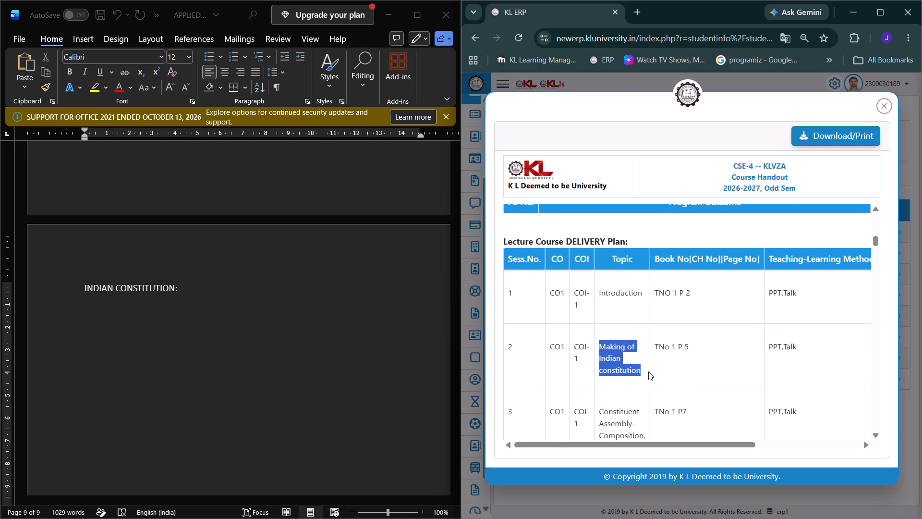
left_click_drag(648, 371, 647, 371)
key("ctrl+c")
left_click(106, 311)
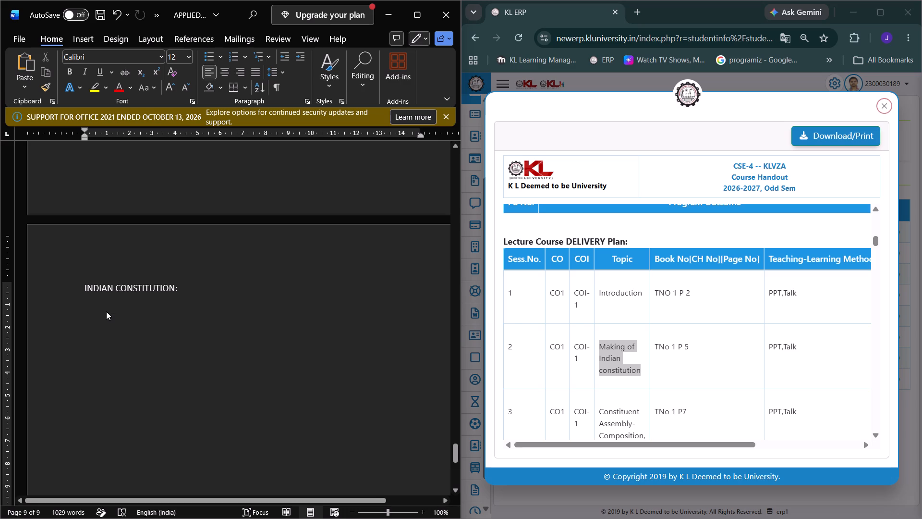
key("BackSpace")
key("Return")
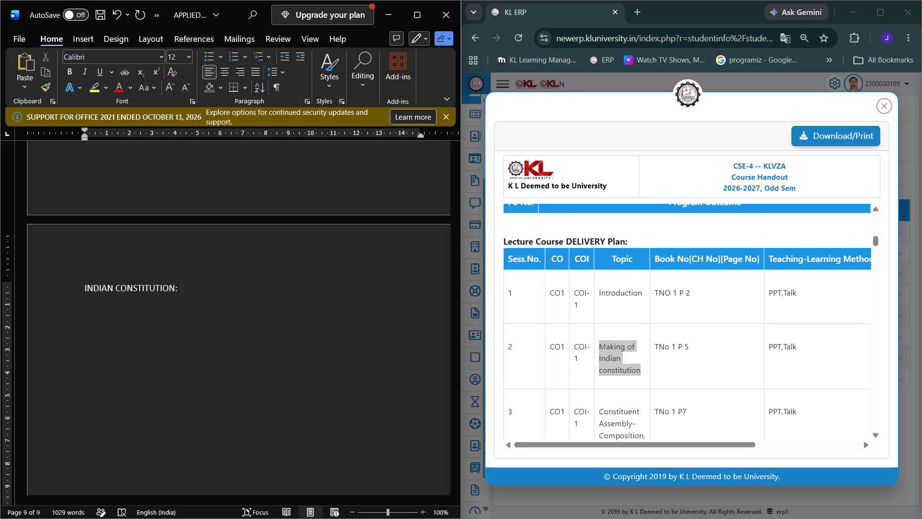
key("ctrl+v")
key("Return")
Copy the session 3 topic "Constituent Assembly-Composition, Objectives," from the handout onto its own line below the first topic.
scroll(563, 396, "down", 2)
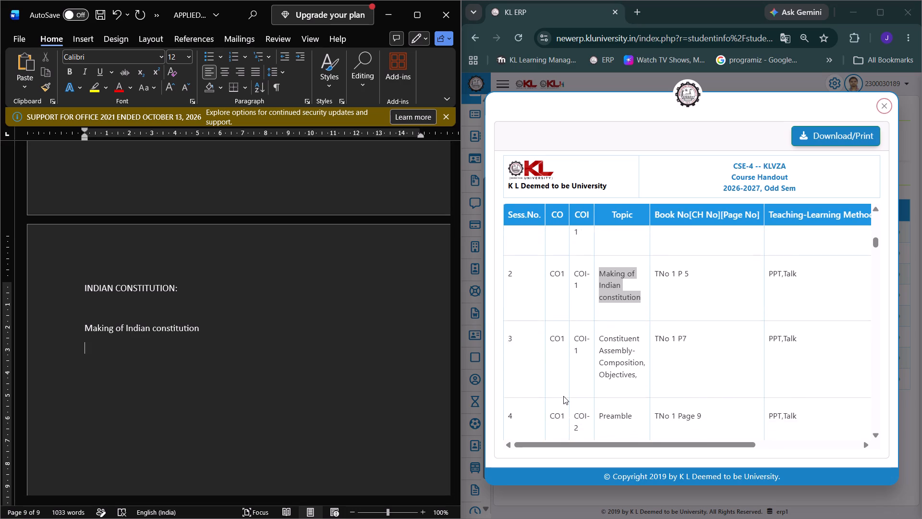
scroll(563, 396, "down", 1)
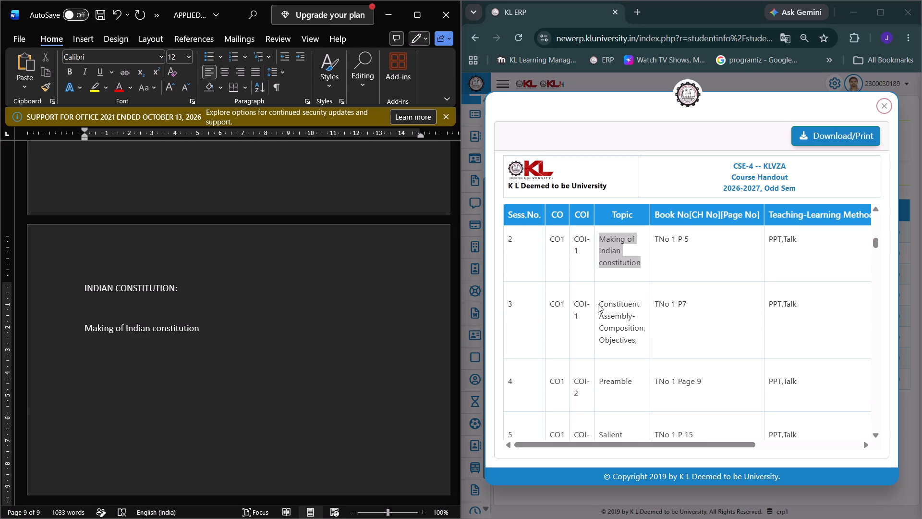
left_click_drag(598, 304, 645, 344)
key("ctrl+c")
key("alt+Tab")
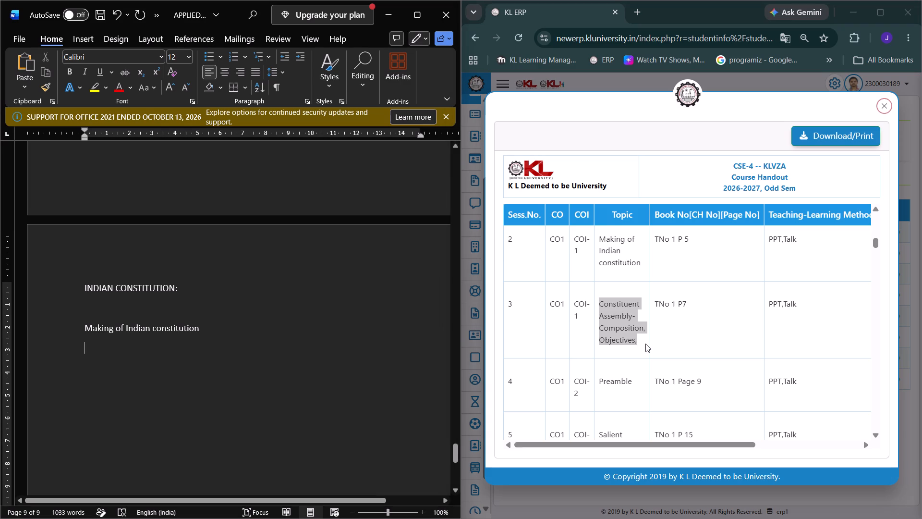
key("ctrl+v")
key("Return")
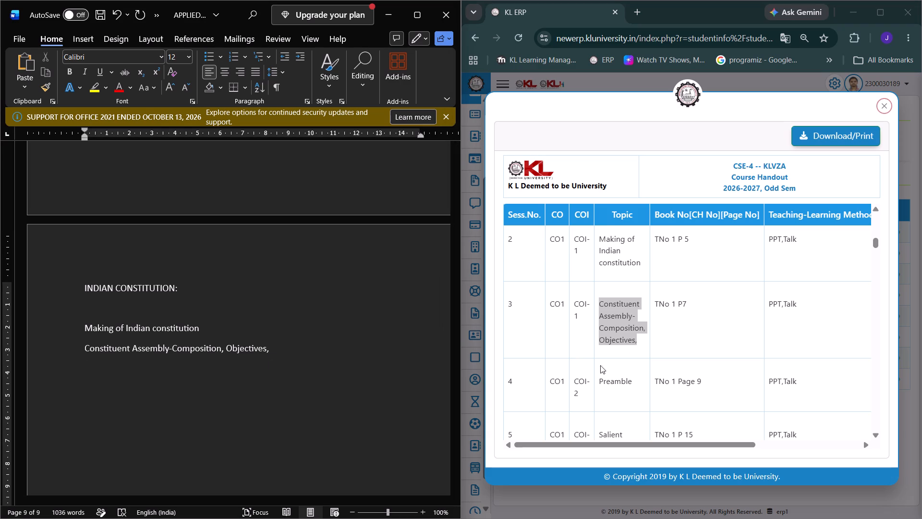
Copy the session 4 topic "Preamble" from the handout onto its own line below the Constituent Assembly topic.
scroll(605, 369, "down", 3)
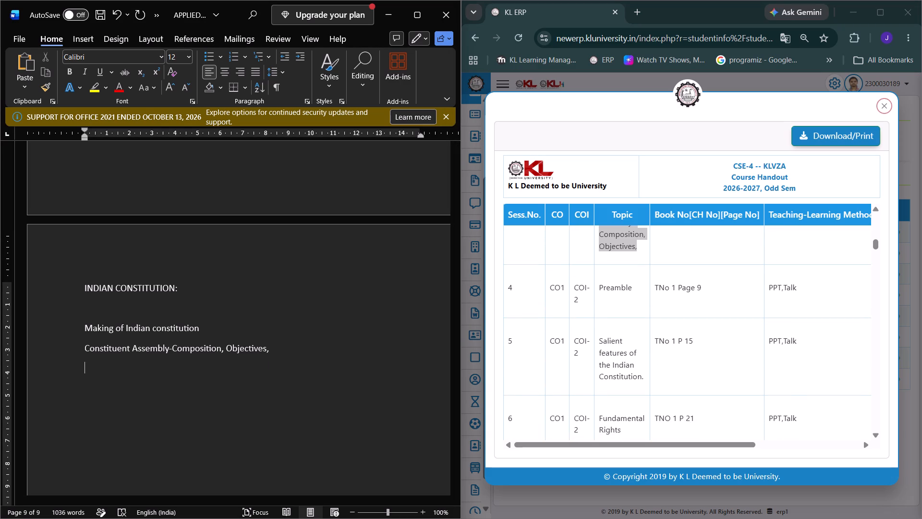
left_click_drag(599, 288, 637, 295)
key("ctrl+c")
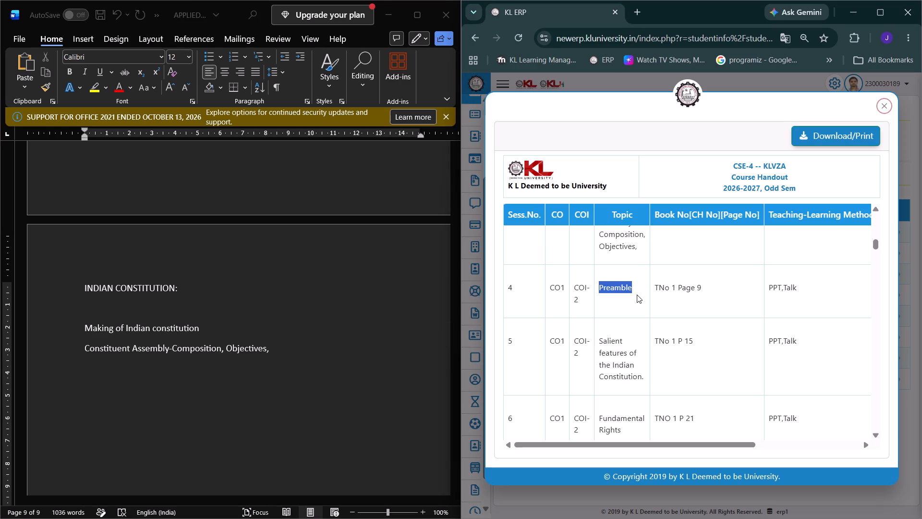
key("alt+Tab")
key("ctrl+v")
key("Return")
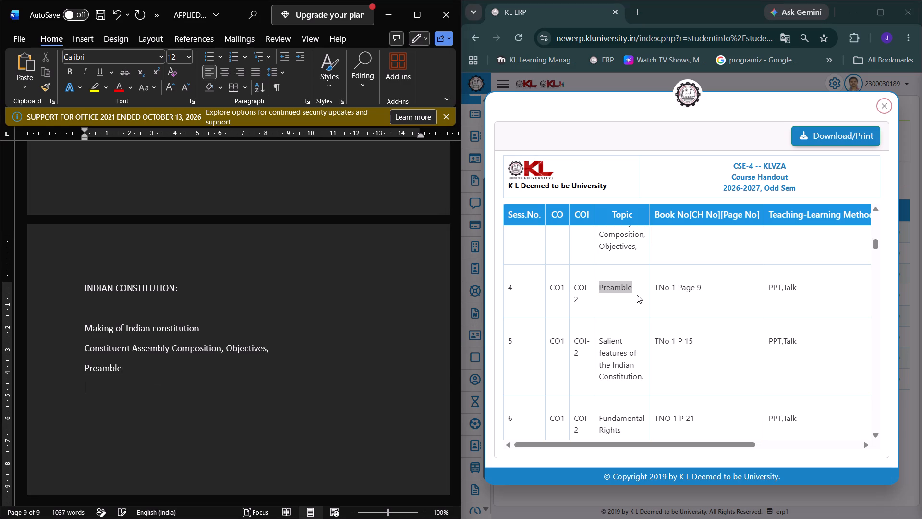
Copy the session 5 topic "Salient features of the Indian Constitution." from the handout onto its own line below Preamble.
left_click_drag(598, 337, 647, 379)
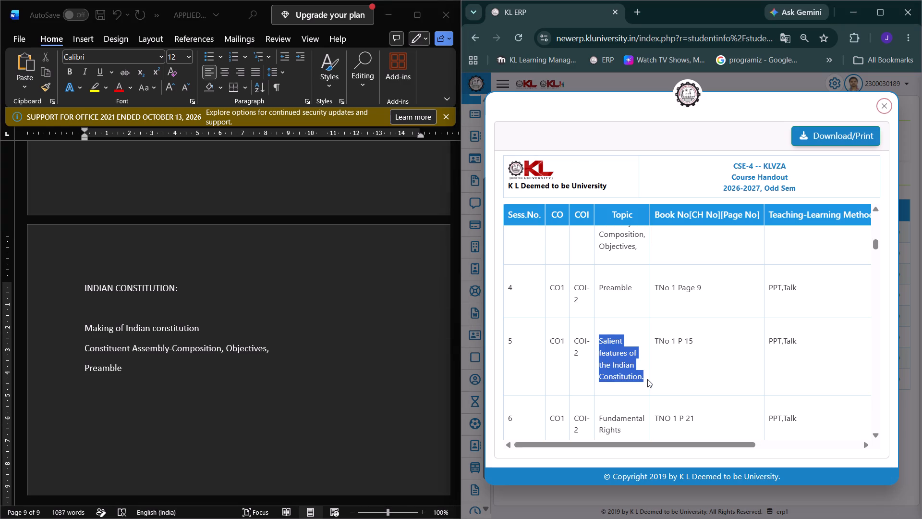
left_click_drag(647, 379, 647, 379)
key("ctrl+c")
key("alt+Tab")
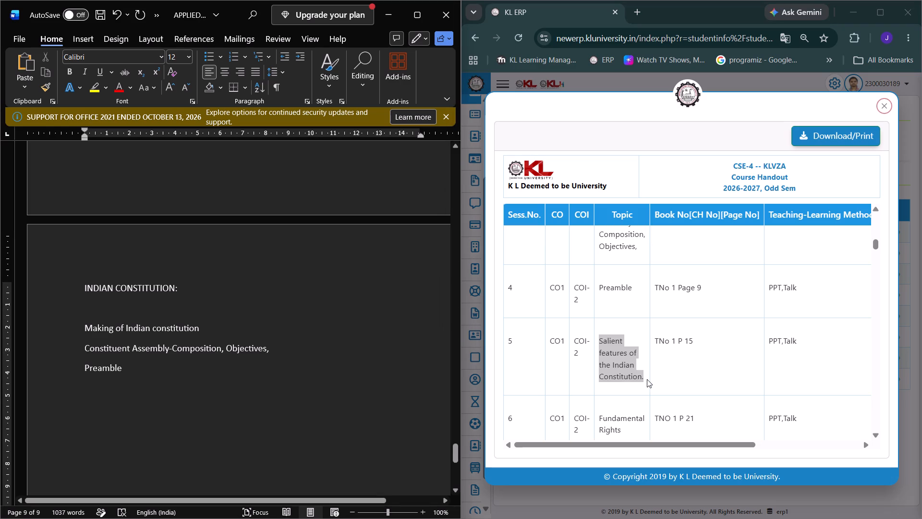
key("ctrl+v")
key("Return")
Copy the session 6 topic "Fundamental Rights" from the handout onto its own line below the salient features topic.
scroll(624, 379, "down", 2)
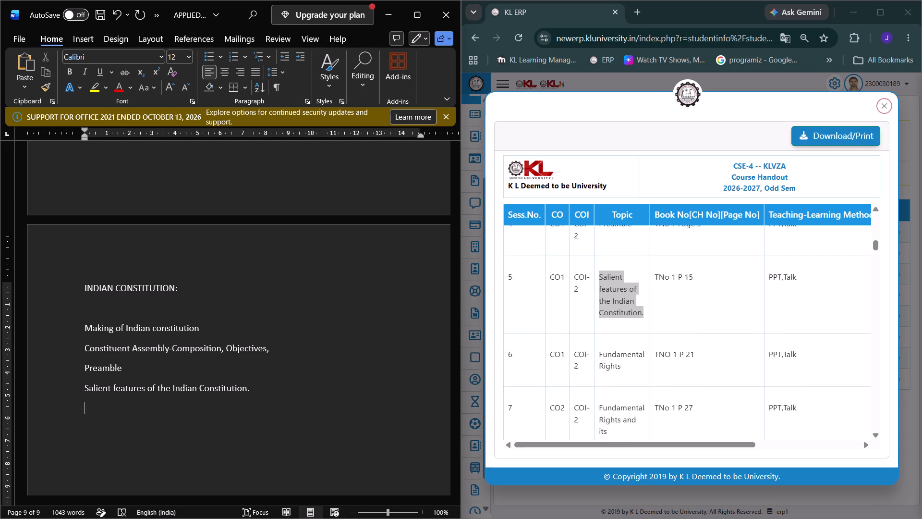
scroll(624, 379, "down", 2)
left_click_drag(597, 277, 623, 291)
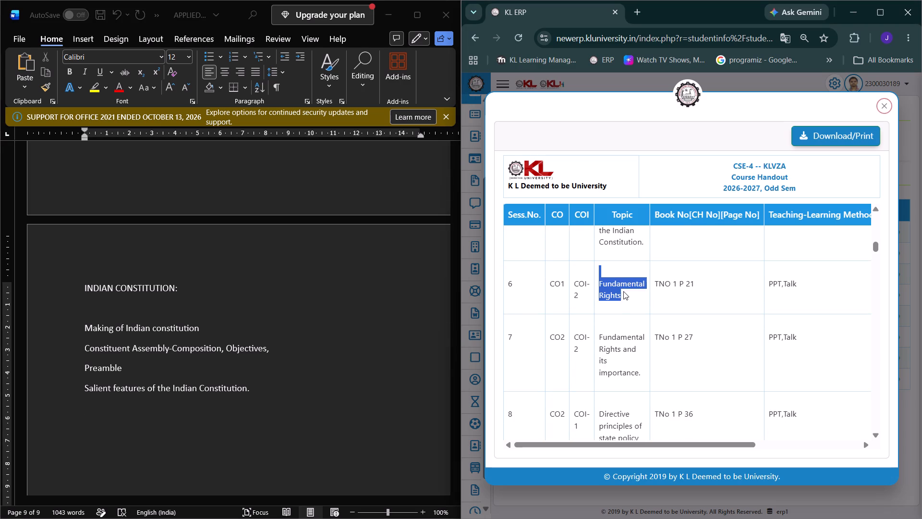
left_click_drag(623, 291, 625, 293)
left_click(625, 293)
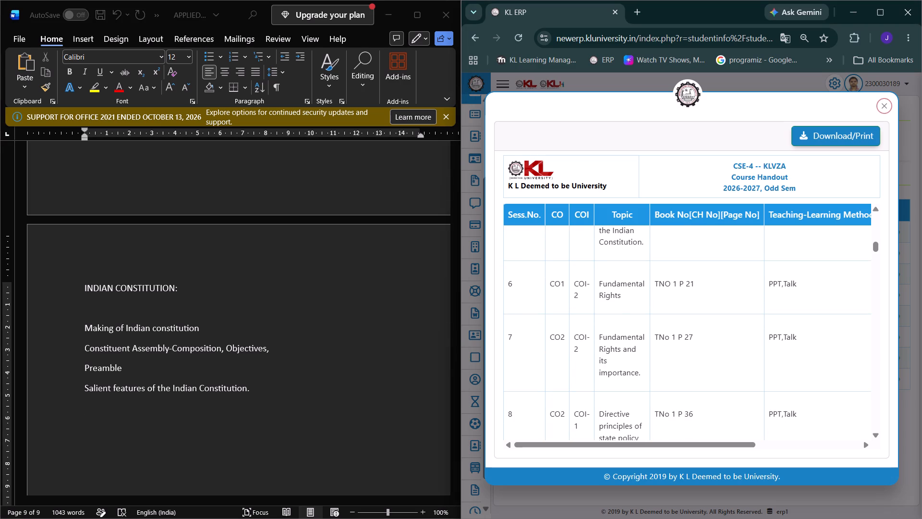
left_click_drag(599, 284, 629, 300)
key("ctrl+c")
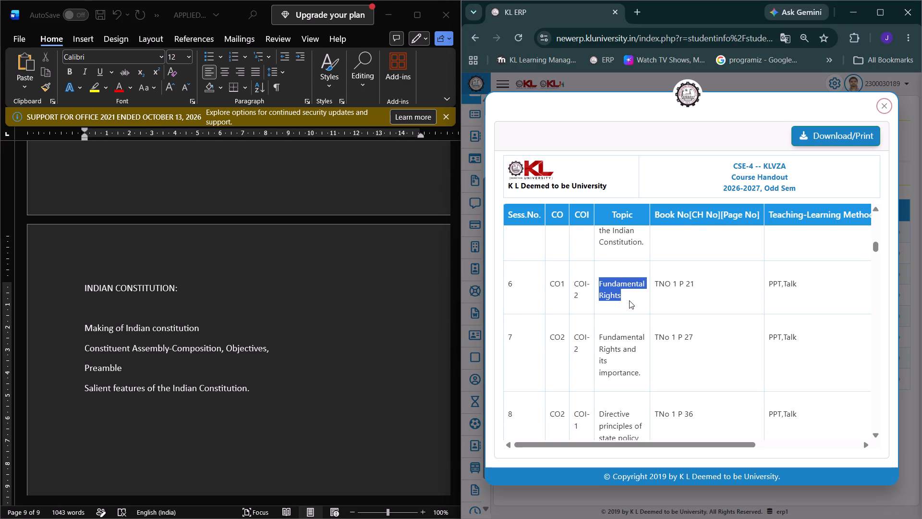
key("alt+Tab")
key("ctrl+v")
key("Return")
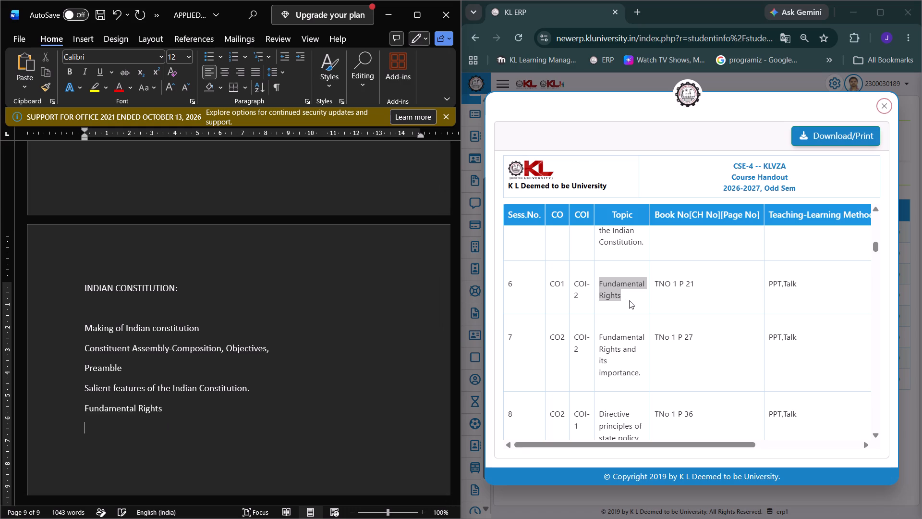
Copy the session 7 topic "Fundamental Rights and its importance." from the handout onto its own line below Fundamental Rights.
scroll(629, 300, "down", 1)
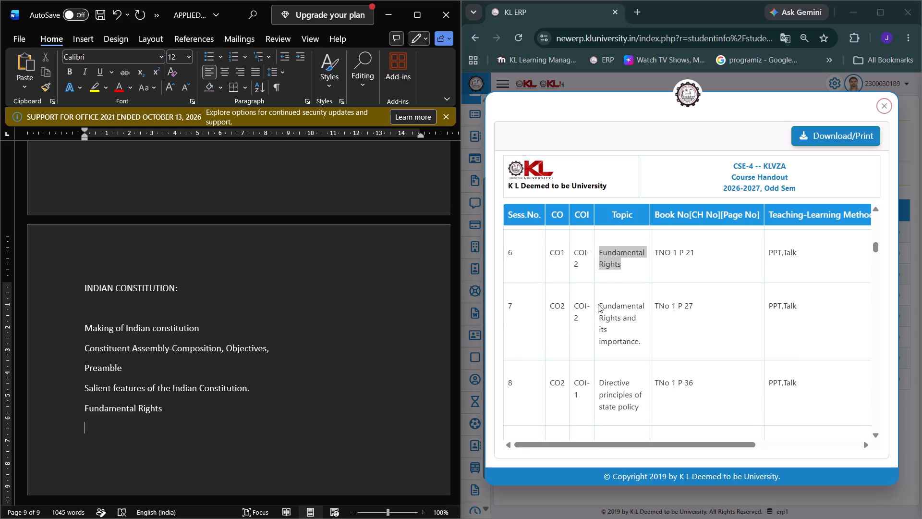
left_click_drag(598, 304, 648, 340)
key("ctrl+c")
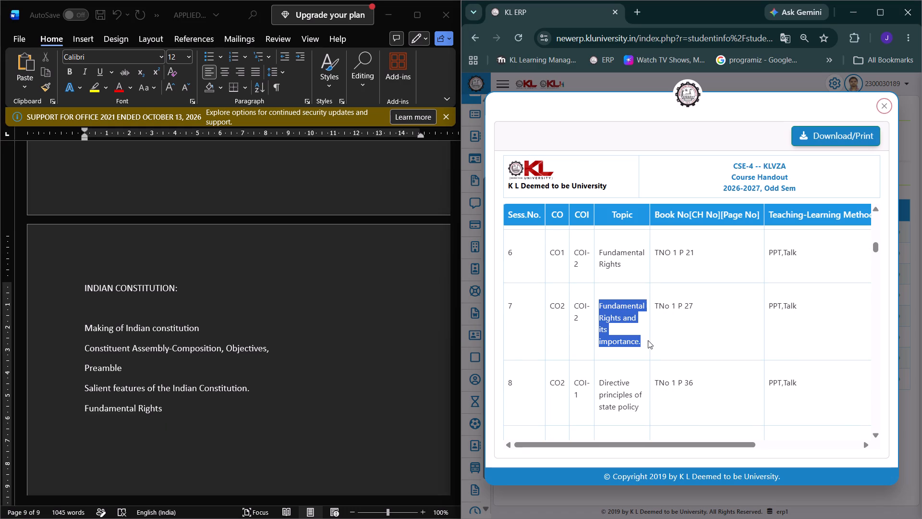
key("alt+Tab")
key("ctrl+v")
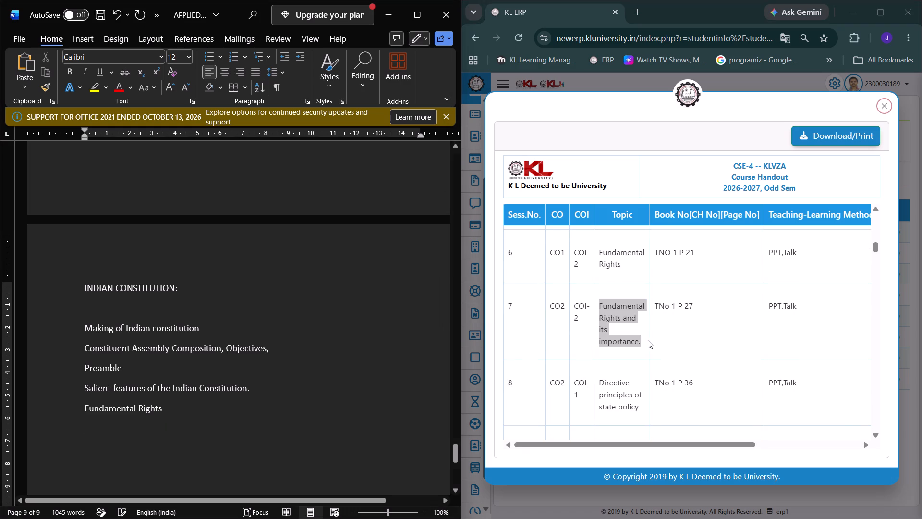
key("Return")
Copy the session 8 topic "Directive principles of state policy" from the handout onto its own line at the end of the topic list.
scroll(614, 357, "down", 2)
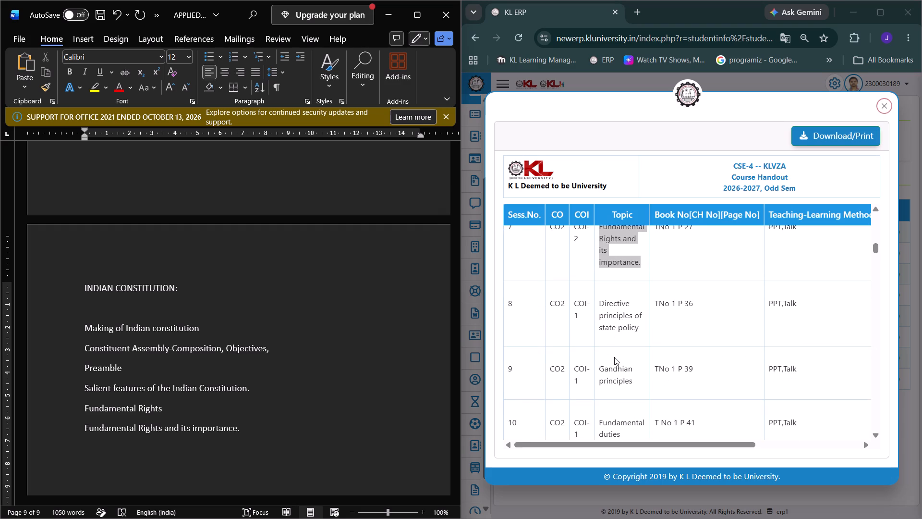
left_click_drag(599, 302, 640, 328)
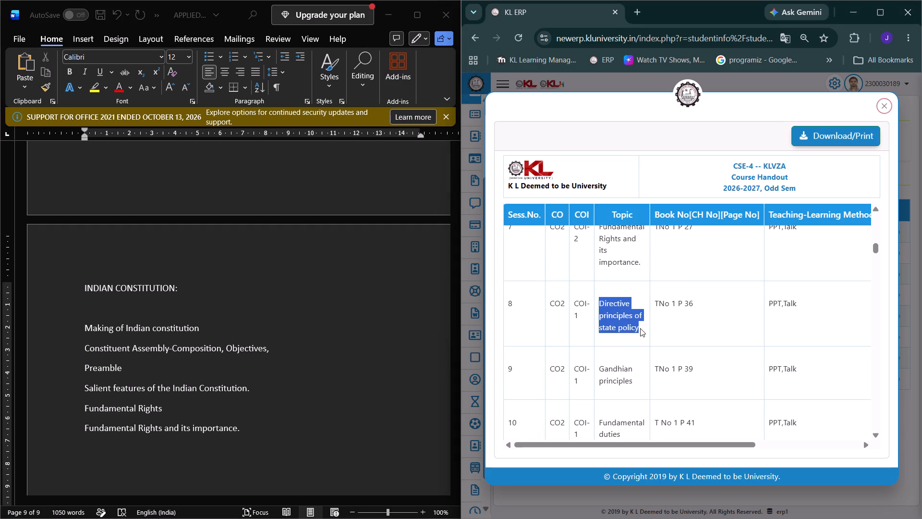
key("ctrl+c")
key("alt+Tab")
key("ctrl+v")
key("Return")
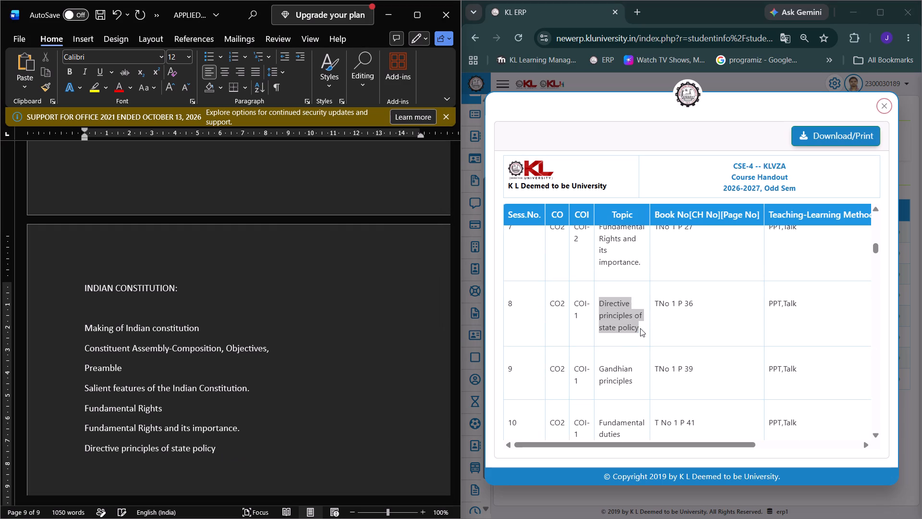
Copy the session 9 topic "Gandhian principles" from the handout onto its own line below the directive principles topic.
scroll(640, 328, "down", 2)
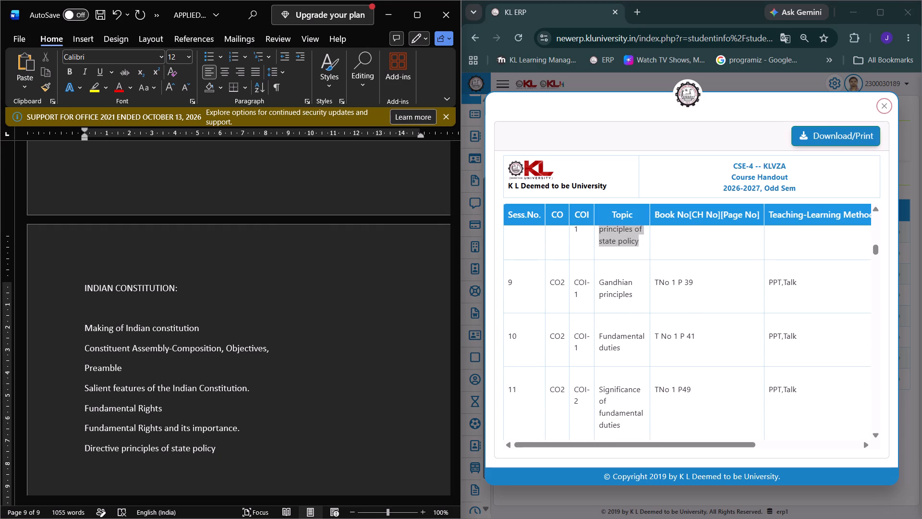
left_click_drag(600, 281, 638, 304)
key("ctrl+c")
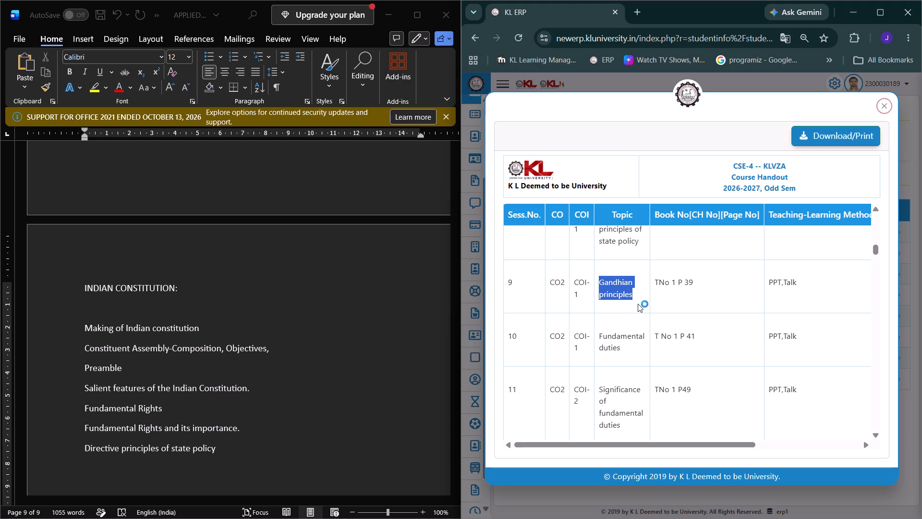
key("alt+Tab")
key("ctrl+v")
key("Return")
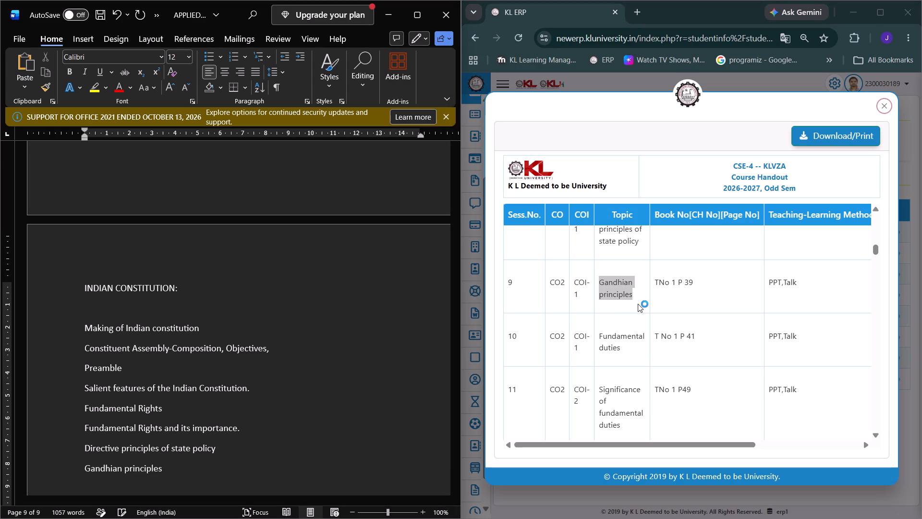
Copy the session 10 topic "Fundamental duties" from the handout onto its own line below Gandhian principles.
scroll(638, 304, "down", 1)
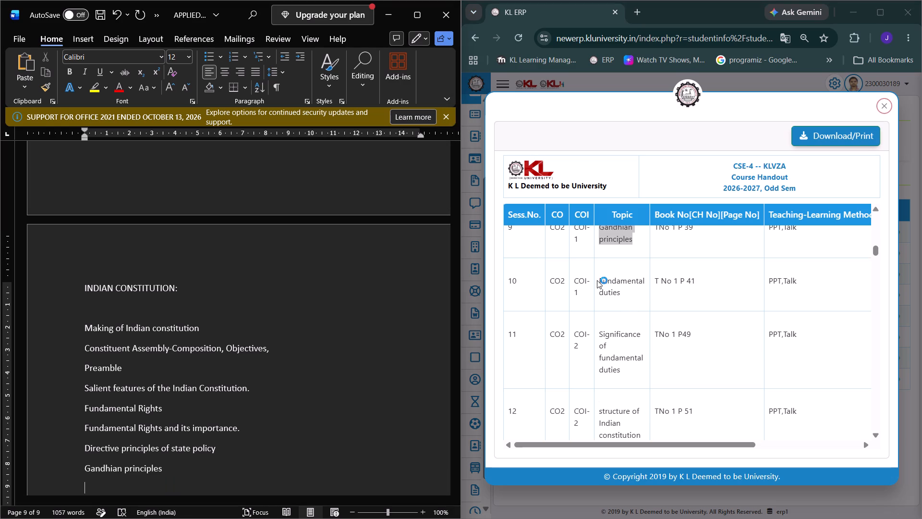
left_click_drag(597, 280, 635, 299)
key("ctrl+c")
key("alt+Tab")
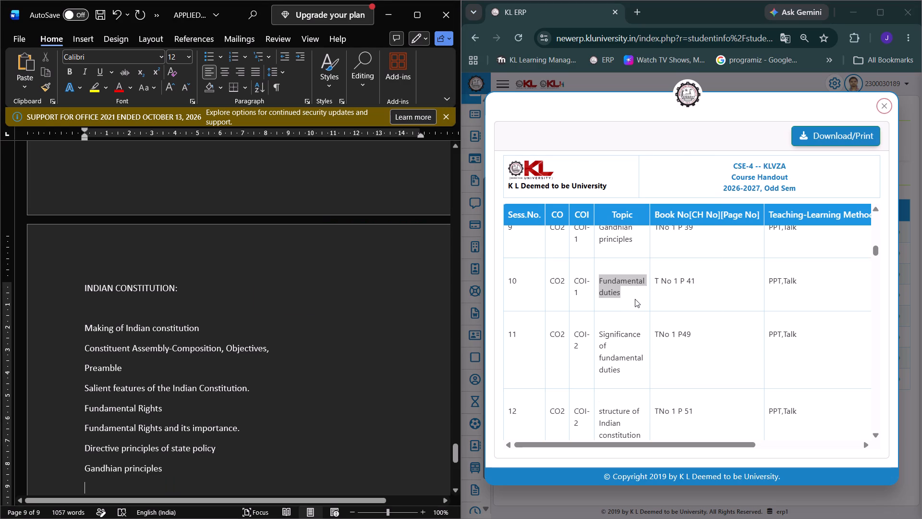
key("ctrl+v")
key("Return")
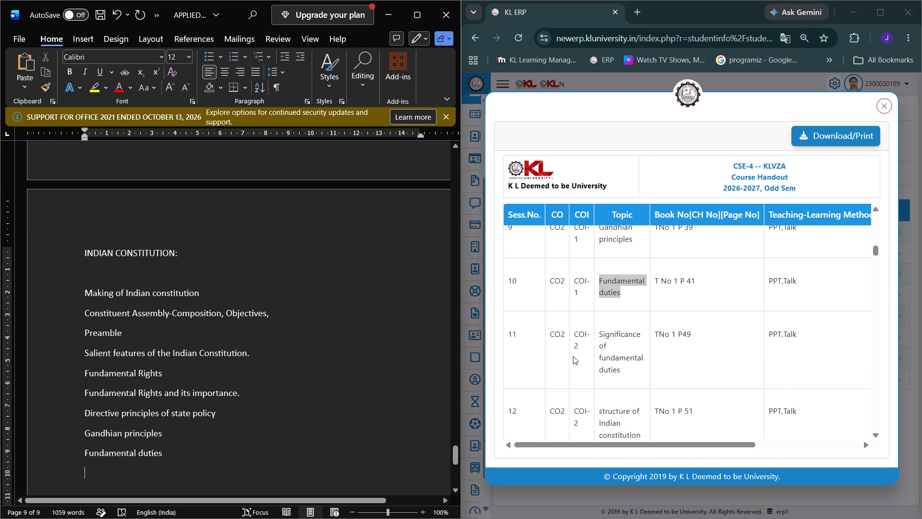
Copy the session 11 topic "Significance of fundamental duties" from the handout and insert a page break below Fundamental duties.
left_click_drag(597, 337, 636, 373)
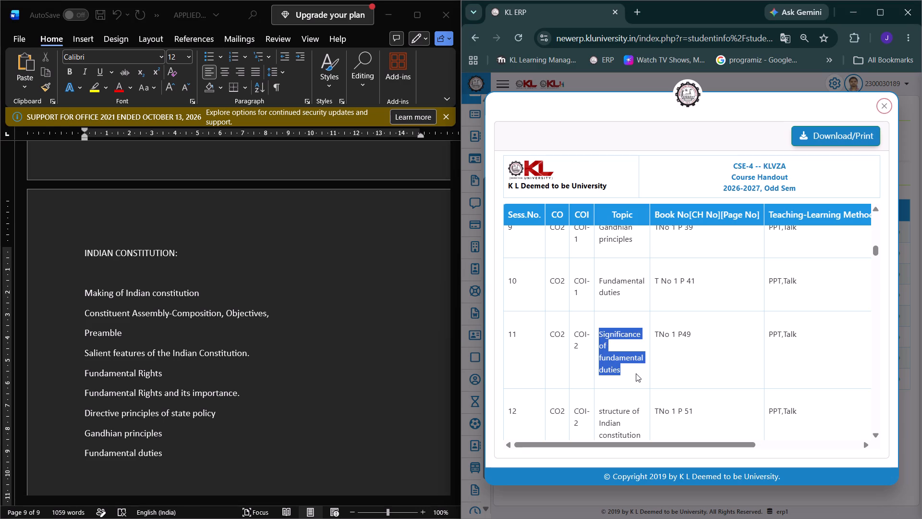
key("ctrl+c")
key("alt+Tab")
key("ctrl+Return")
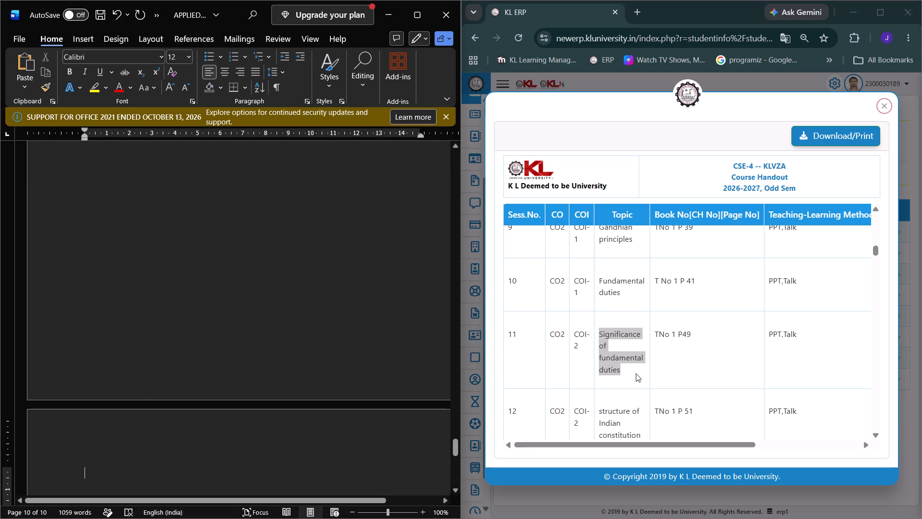
Copy the session 12 topic "structure of Indian constitution" from the handout onto its own line at the top of the new page.
scroll(616, 373, "down", 2)
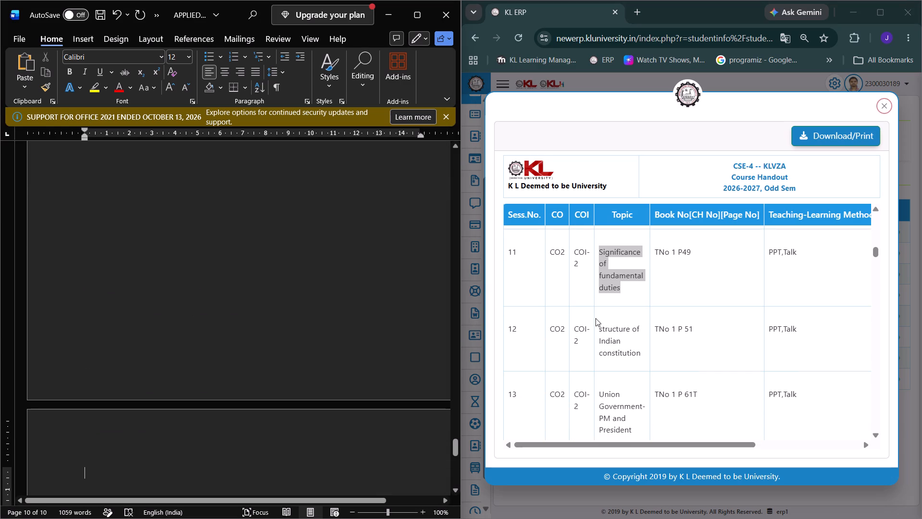
left_click_drag(600, 327, 642, 352)
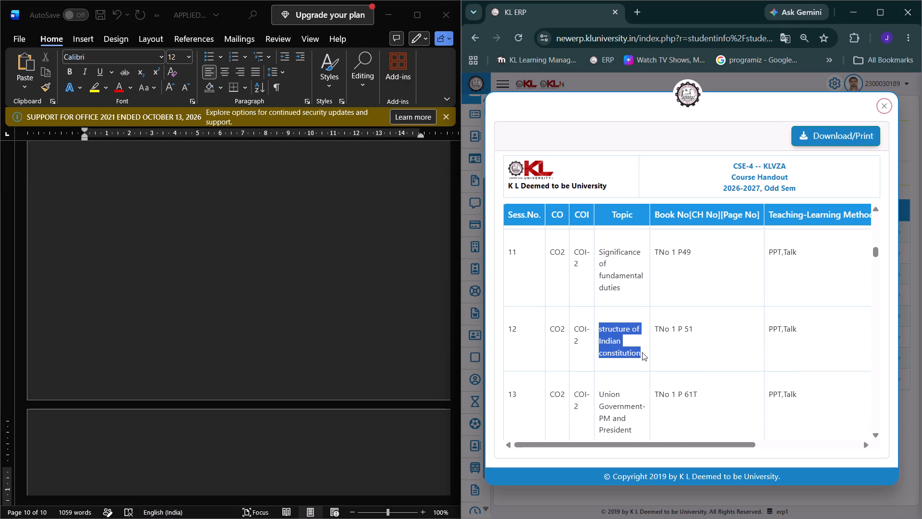
key("ctrl+c")
key("alt+Tab")
key("ctrl+v")
key("Return")
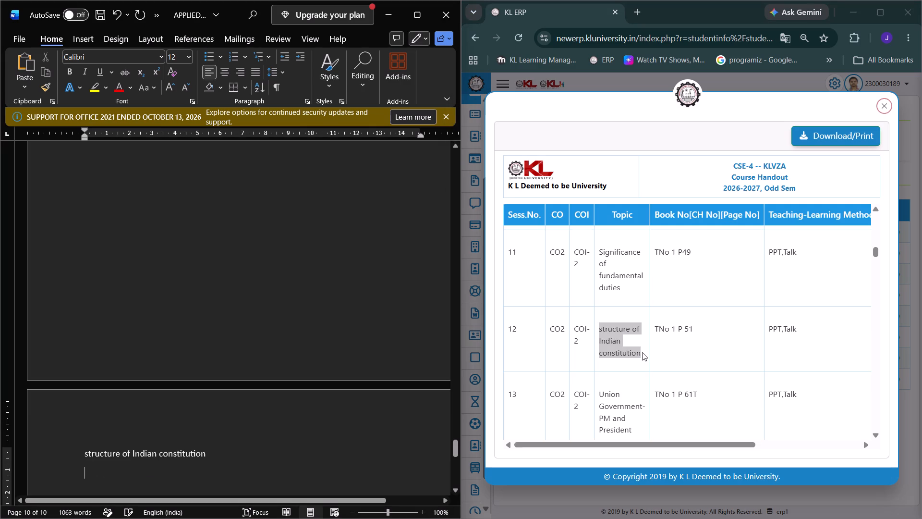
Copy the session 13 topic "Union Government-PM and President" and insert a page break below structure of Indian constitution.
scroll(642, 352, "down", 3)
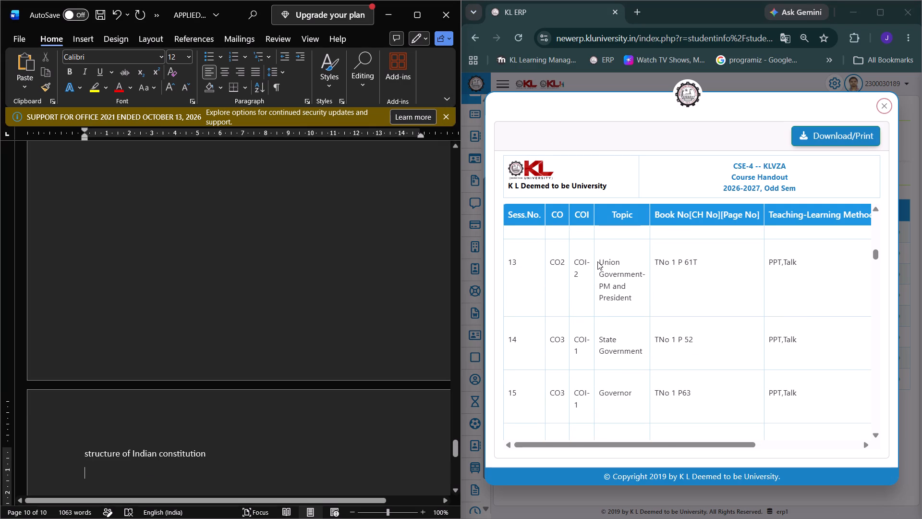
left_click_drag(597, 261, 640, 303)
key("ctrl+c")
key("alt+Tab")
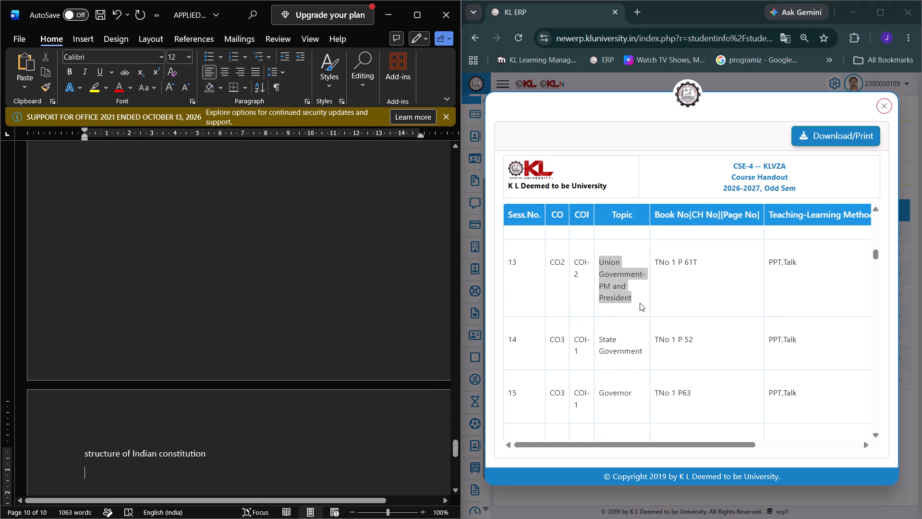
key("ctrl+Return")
Copy the session 14 topic "State Government" from the handout onto a new line directly below structure of Indian constitution.
scroll(640, 303, "down", 1)
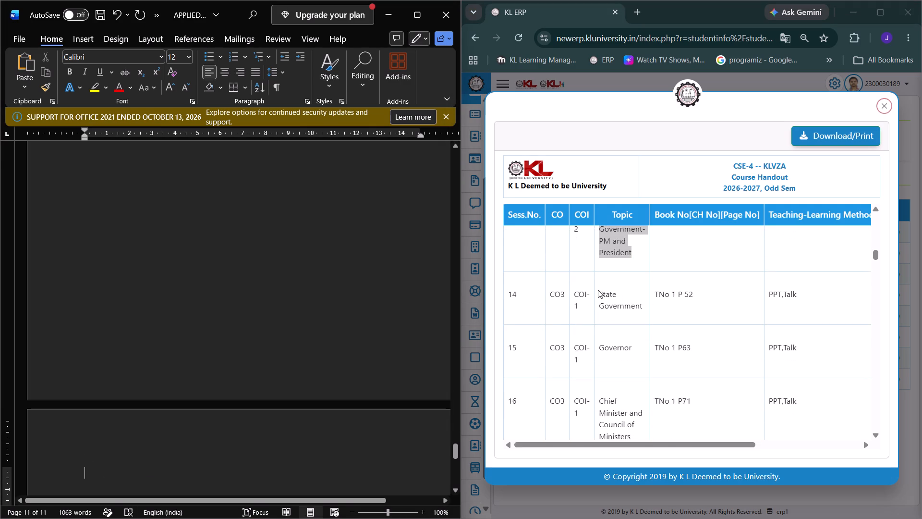
left_click_drag(598, 290, 649, 310)
key("ctrl+c")
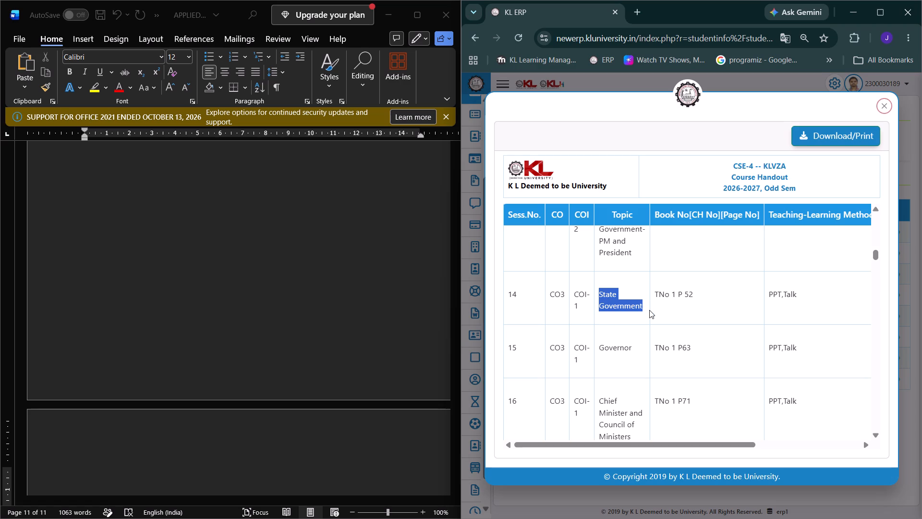
scroll(649, 310, "up", 3)
scroll(335, 285, "up", 2)
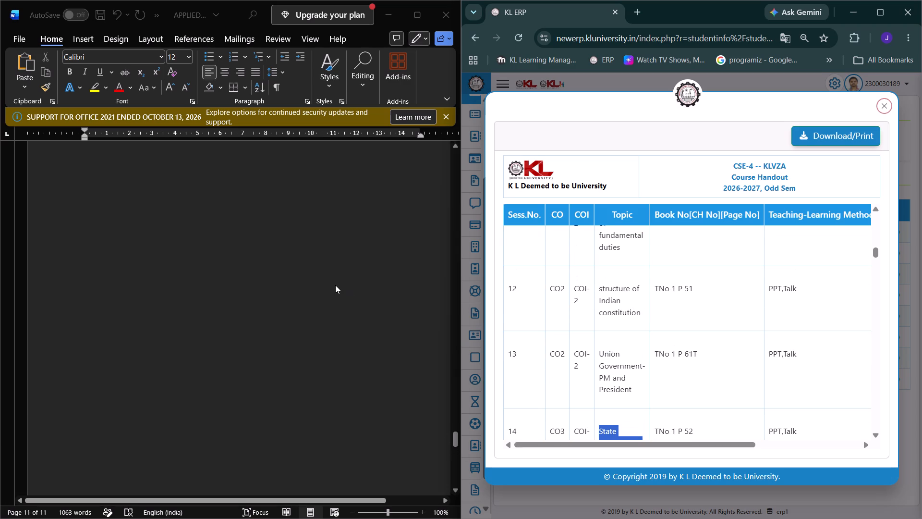
scroll(335, 285, "up", 3)
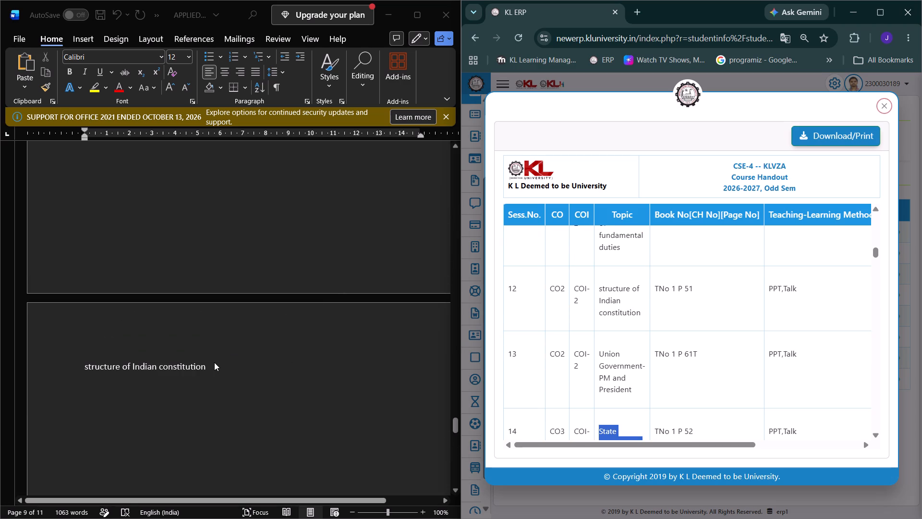
left_click(212, 362)
left_click(212, 362)
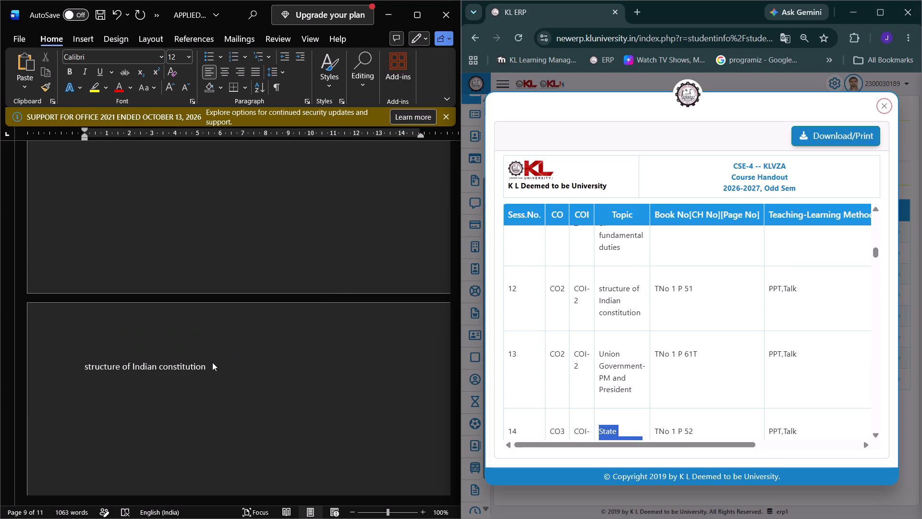
key("Return")
key("ctrl+v")
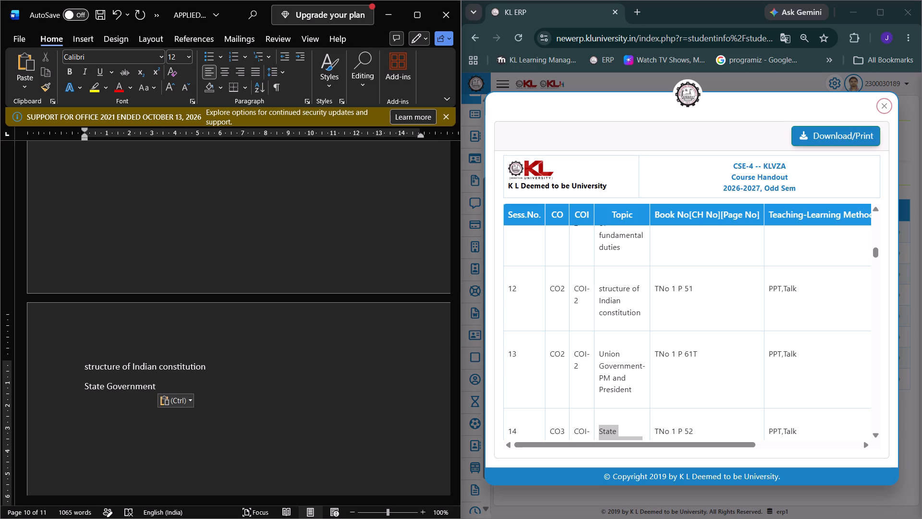
Copy the session 13 topic "Union Government-PM and President" onto a new line between structure of Indian constitution and State Government.
key("Left")
key("Left")
key("Up")
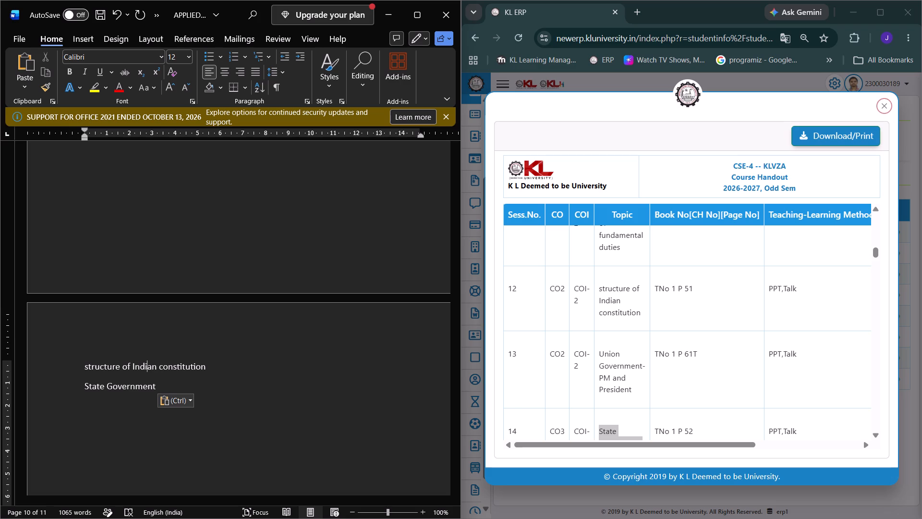
left_click(208, 367)
key("Return")
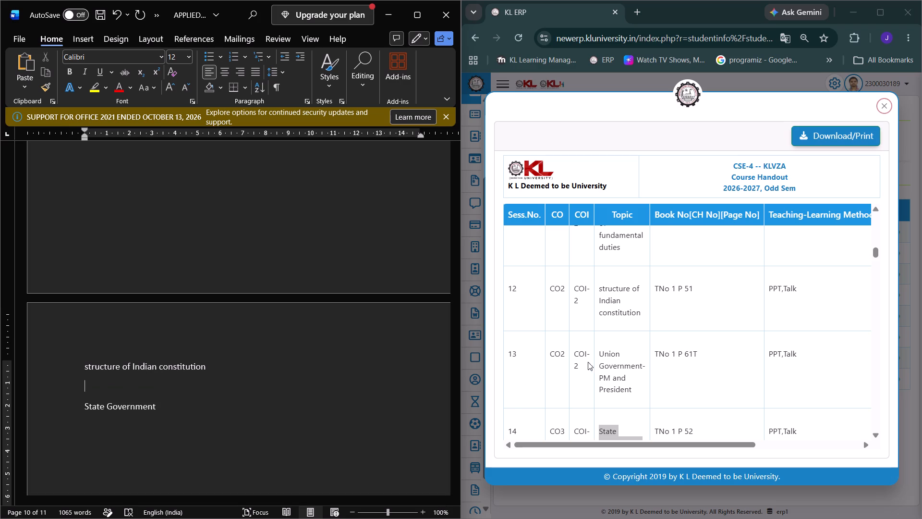
left_click_drag(598, 354, 637, 387)
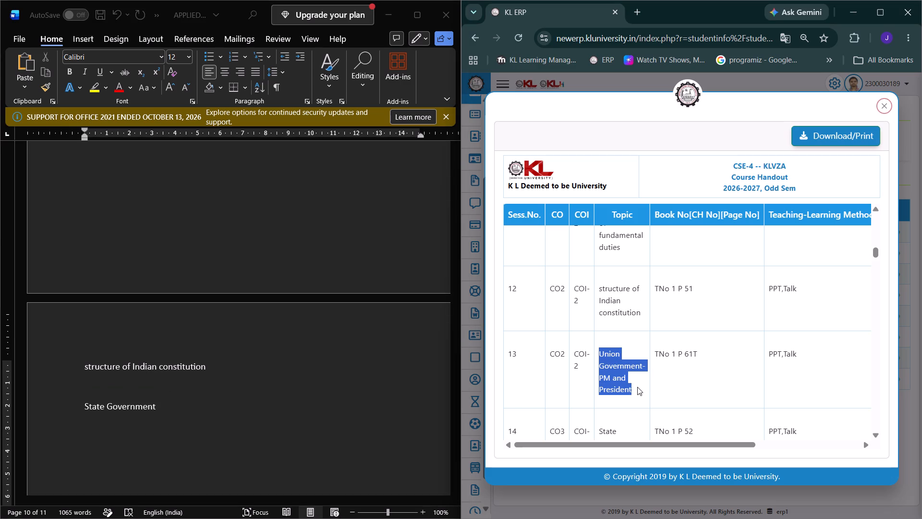
key("ctrl+c")
left_click(96, 389)
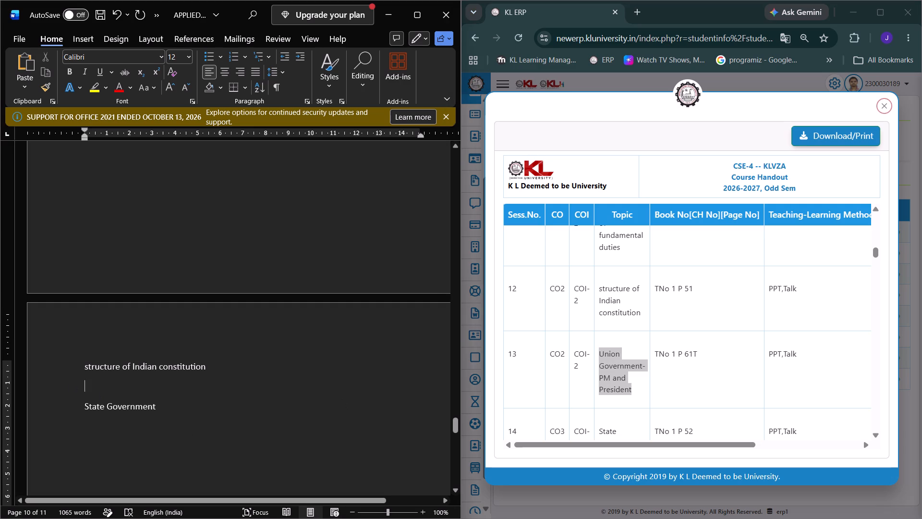
key("ctrl+v")
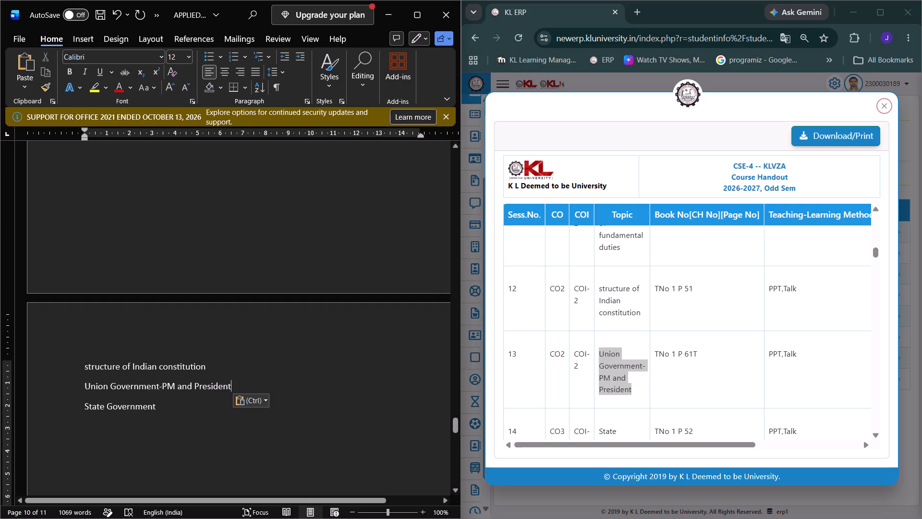
Delete the leftover break and spacing below the State Government line.
key("Down")
key("Down")
key("BackSpace")
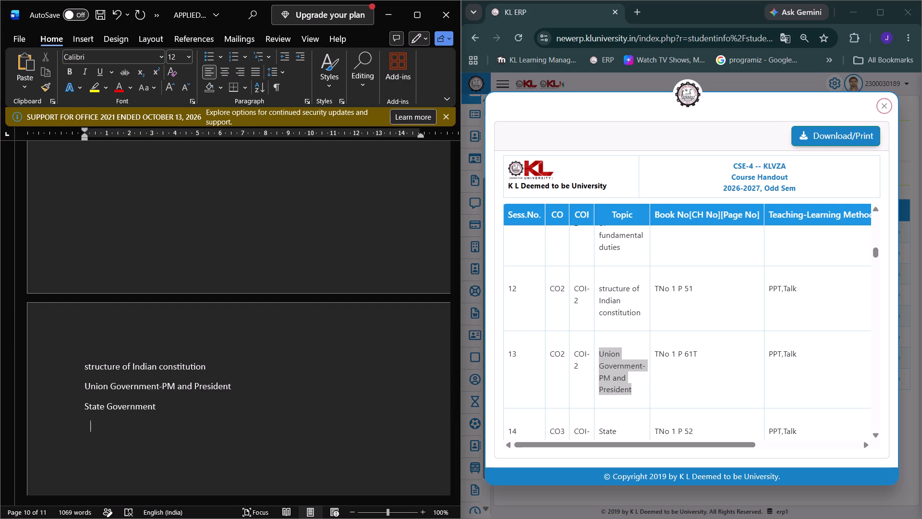
key("BackSpace")
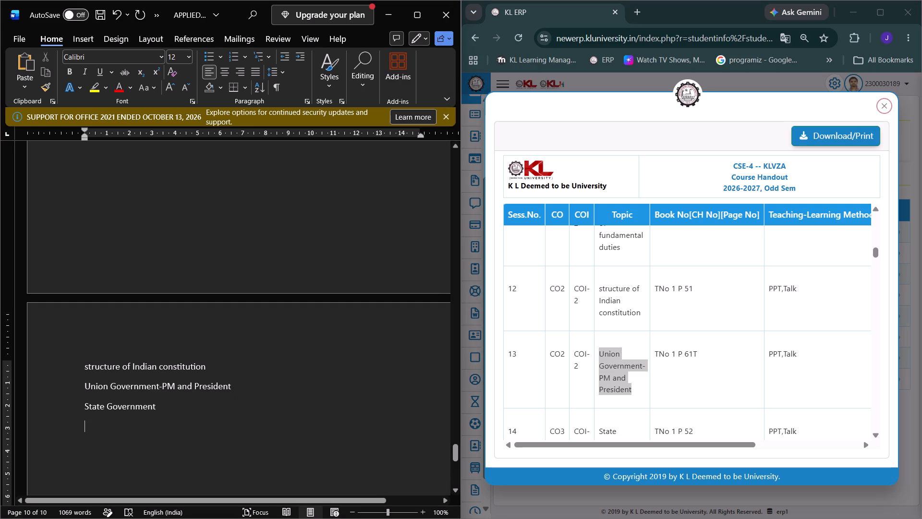
Copy the session 15 topic "Governor" from the handout onto its own line at the end of the topic list.
scroll(589, 388, "down", 4)
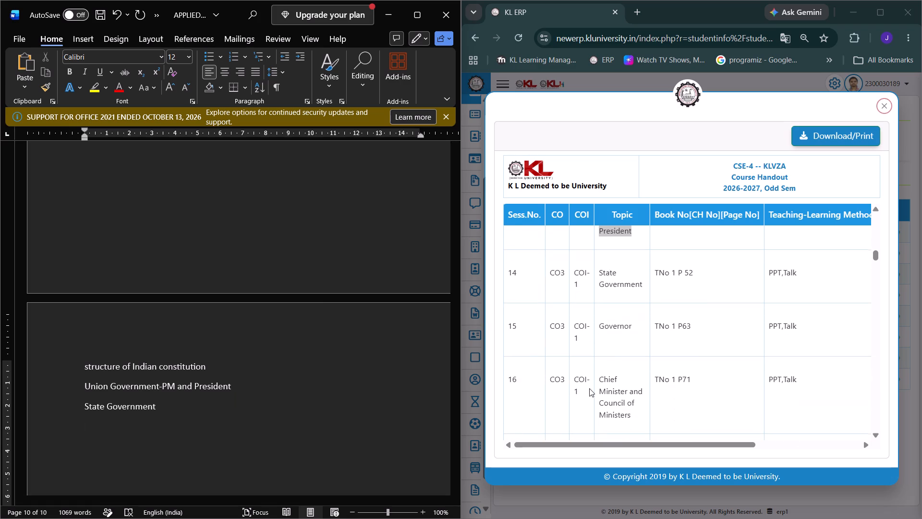
left_click_drag(599, 330, 636, 336)
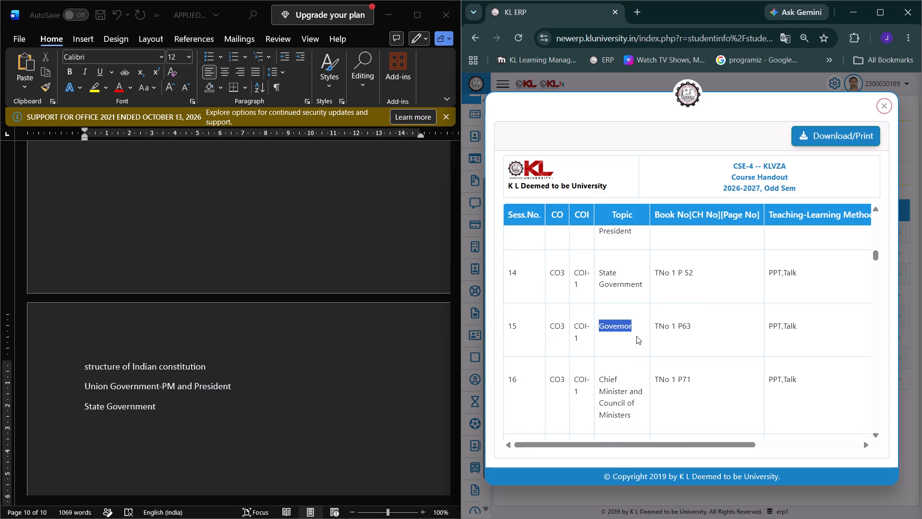
left_click_drag(636, 336, 637, 336)
key("ctrl+c")
key("alt+Tab")
key("ctrl+v")
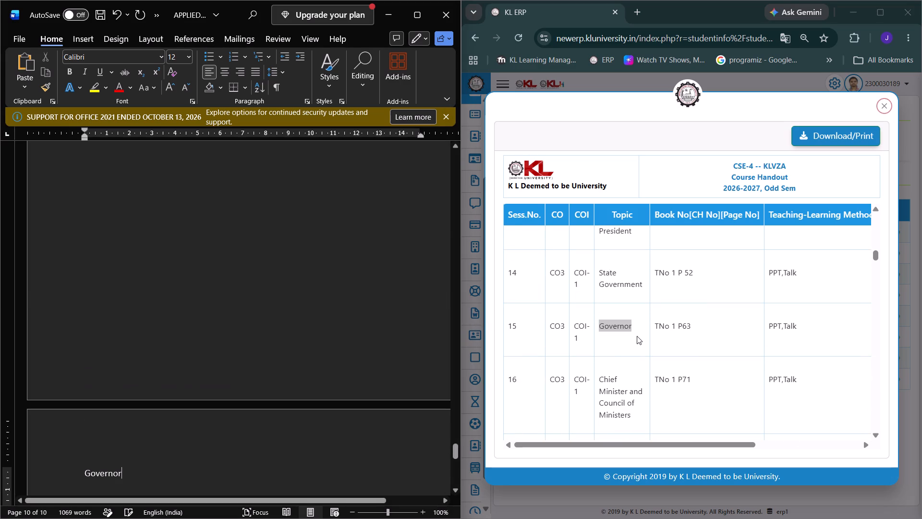
key("Return")
Remove the page gap before Governor and place it on its own line directly below State Government.
scroll(637, 336, "up", 2)
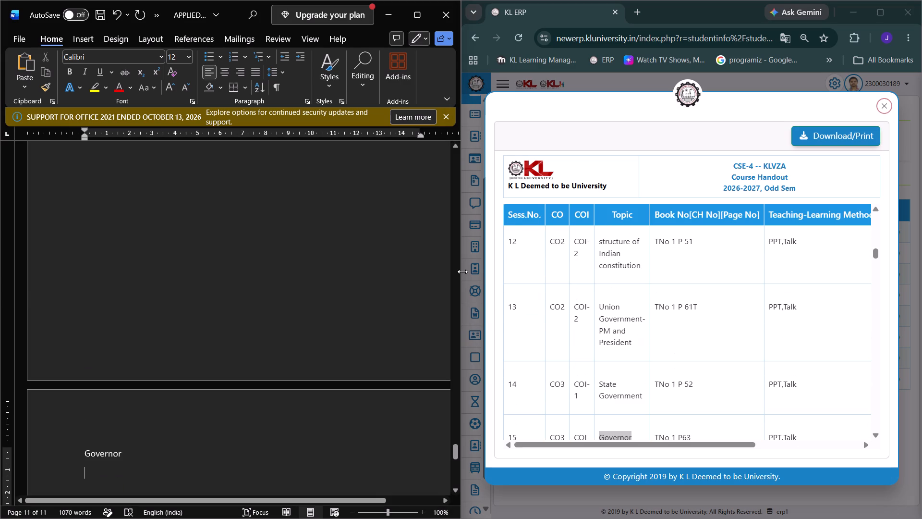
key("Up")
key("BackSpace")
key("BackSpace")
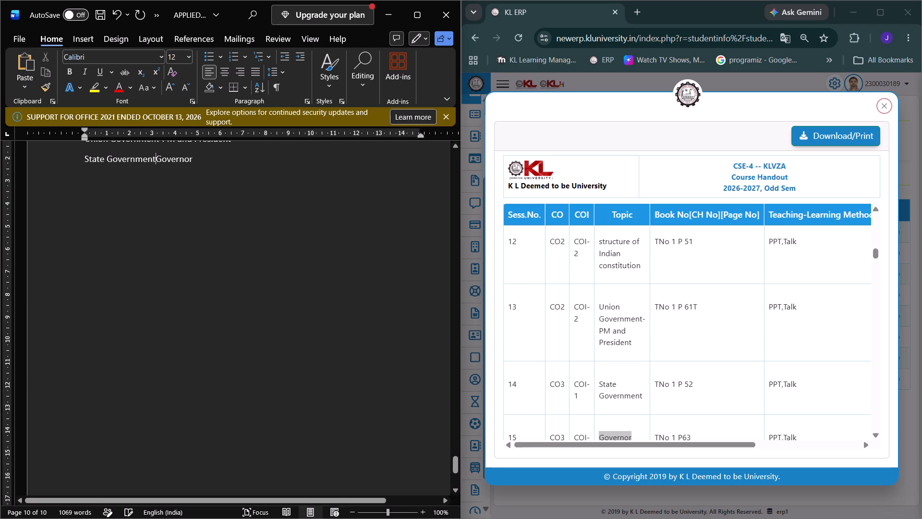
key("Return")
Copy the session 16 topic "Chief Minister and Council of Ministers" from the handout onto a new line below Governor.
key("Right")
key("Right")
key("Right")
key("Right")
key("Right")
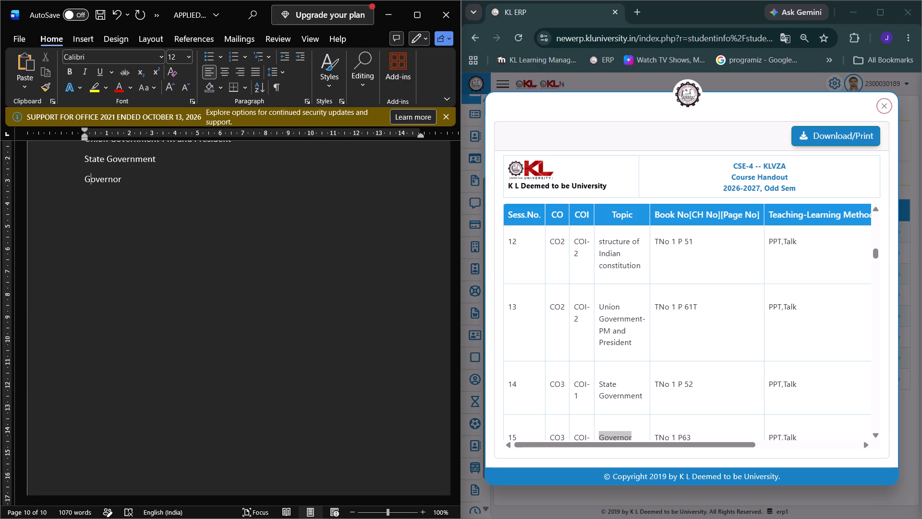
key("Right")
key("Right")
key("Right")
key("Return")
scroll(629, 413, "down", 4)
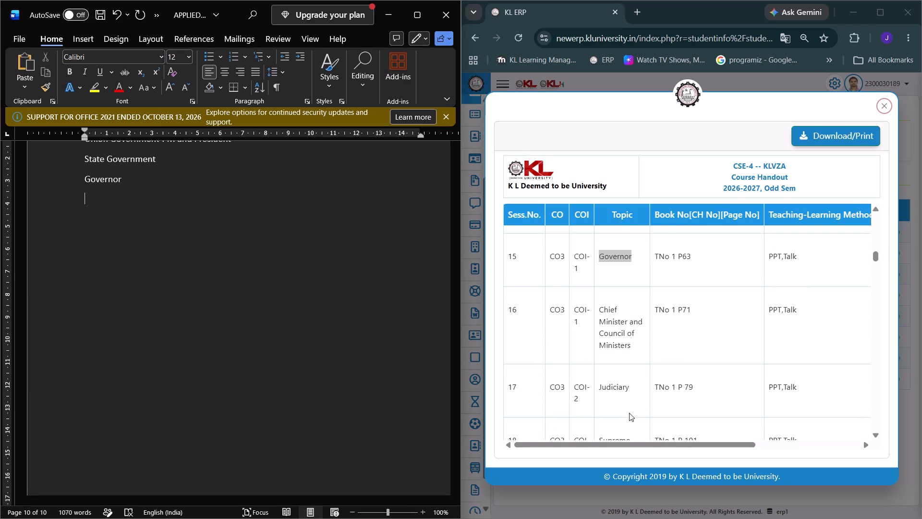
left_click_drag(597, 314, 637, 352)
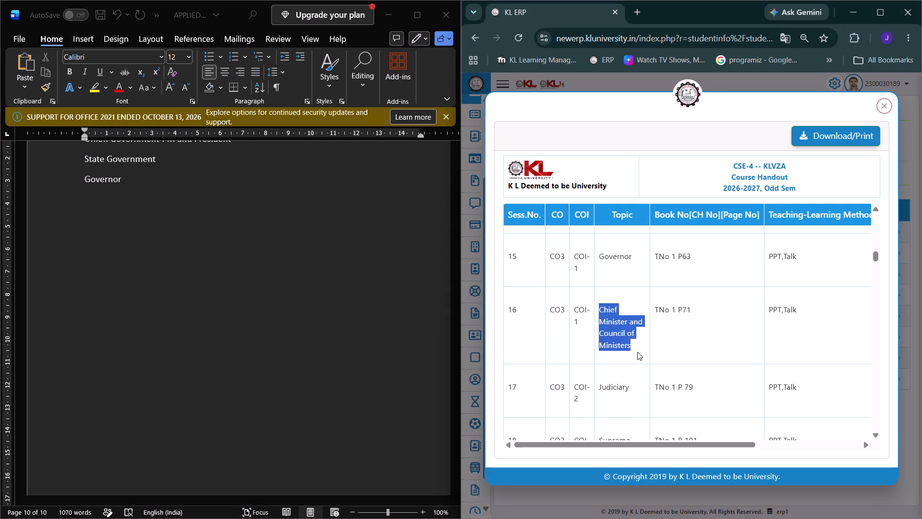
key("ctrl+c")
key("alt+Tab")
key("ctrl+v")
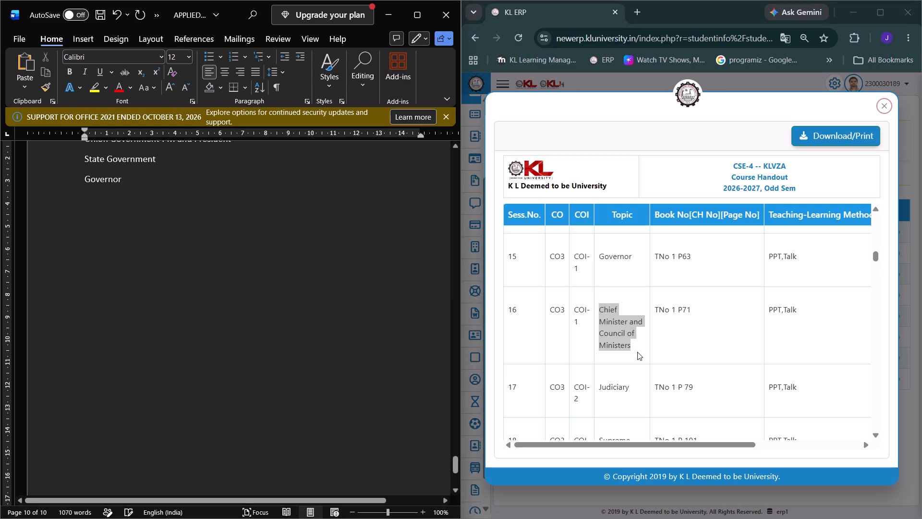
key("Return")
Copy the session 17 topic "Judiciary" from the handout onto its own line below Chief Minister and Council of Ministers.
scroll(634, 371, "down", 2)
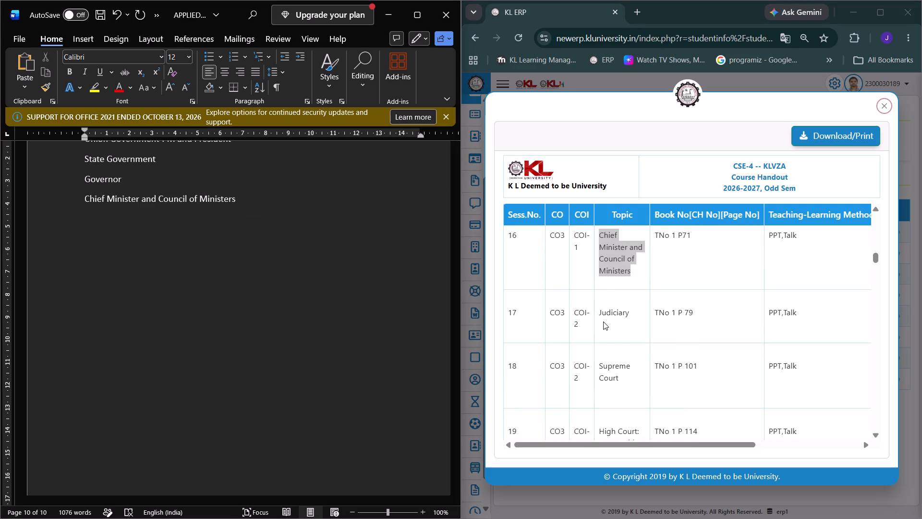
left_click_drag(596, 315, 644, 320)
key("ctrl+c")
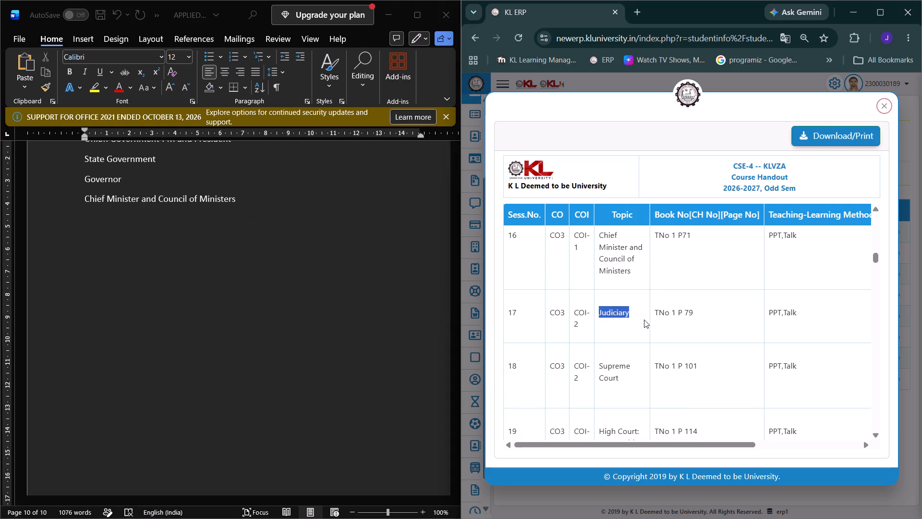
key("alt+Tab")
key("Return")
key("BackSpace")
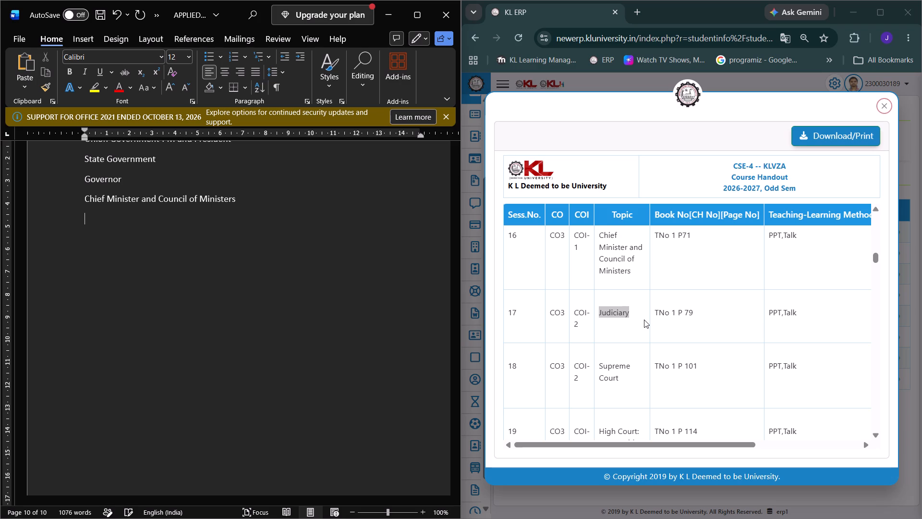
key("ctrl+v")
key("Return")
Copy the session 18 topic "Supreme Court" from the handout onto its own line below Judiciary.
left_click_drag(598, 371, 636, 384)
key("ctrl+c")
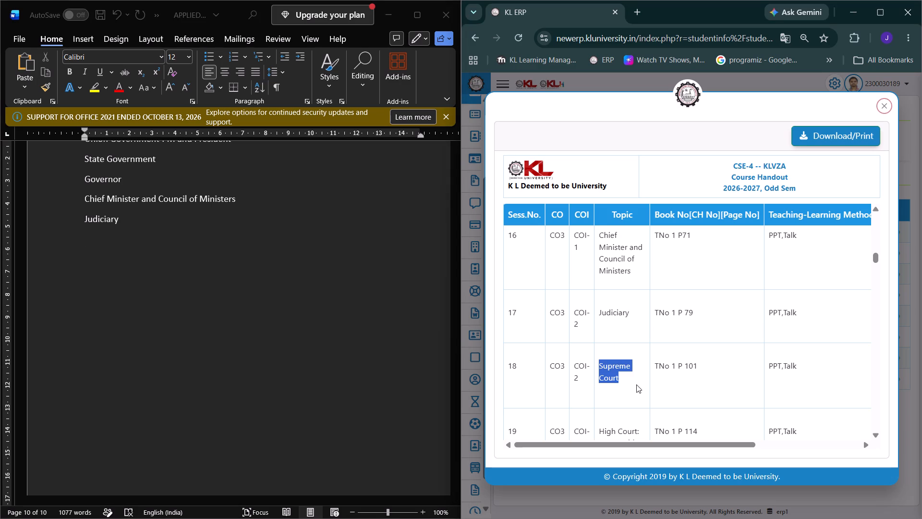
key("alt+Tab")
key("ctrl+v")
key("Return")
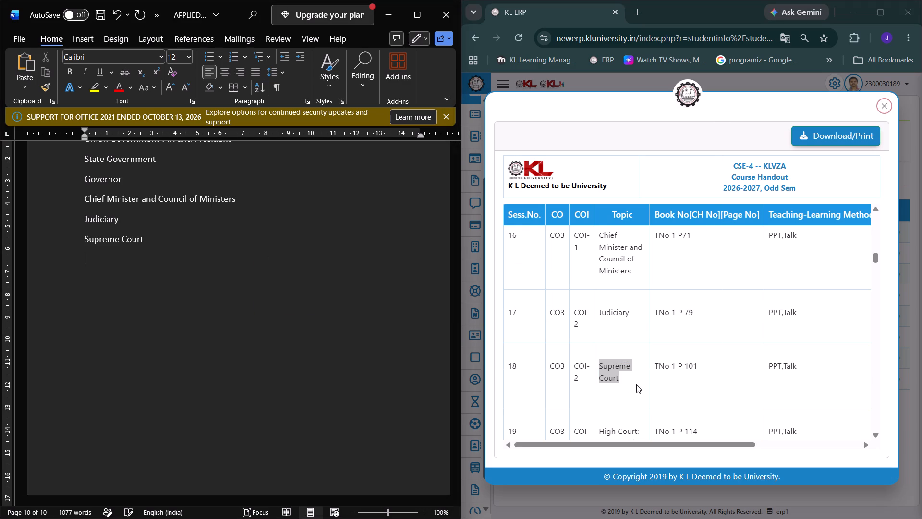
Copy the session 19 topic "High Court: Composition, Powers and Functions" from the handout onto its own line below Supreme Court.
scroll(636, 384, "down", 4)
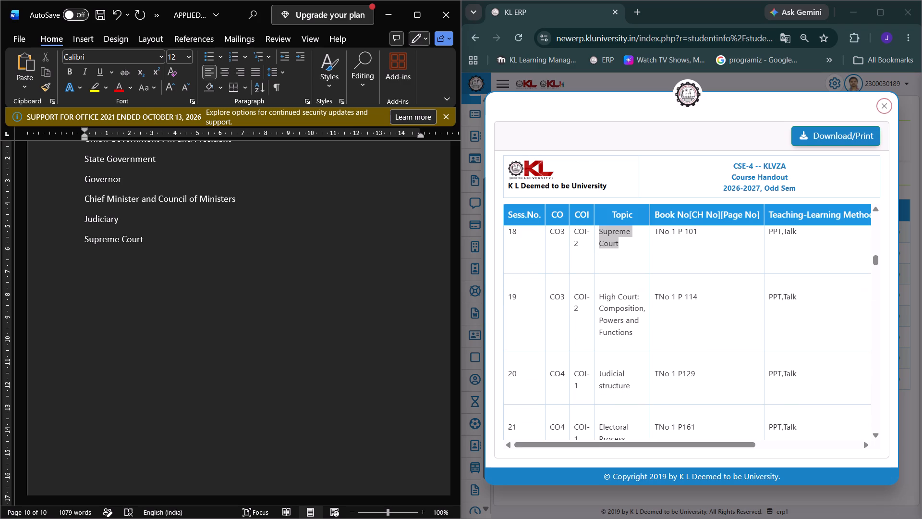
left_click_drag(598, 297, 638, 338)
key("ctrl+c")
key("alt+Tab")
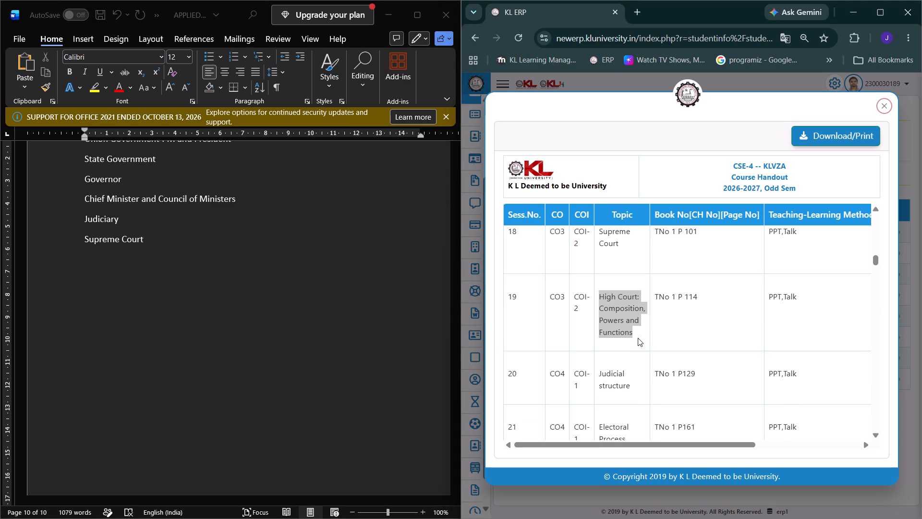
key("ctrl+v")
key("Return")
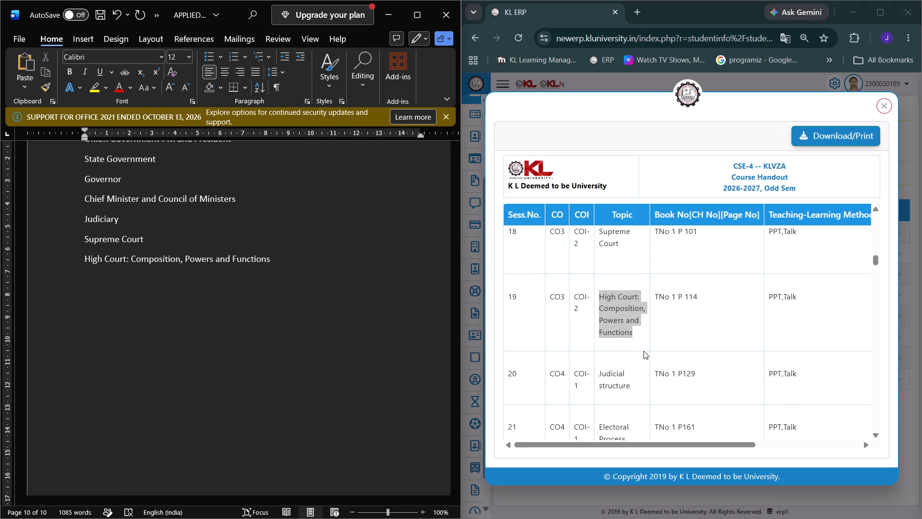
Copy the session 20 topic "Judicial structure" from the handout onto its own line below the High Court topic.
left_click_drag(598, 371, 636, 388)
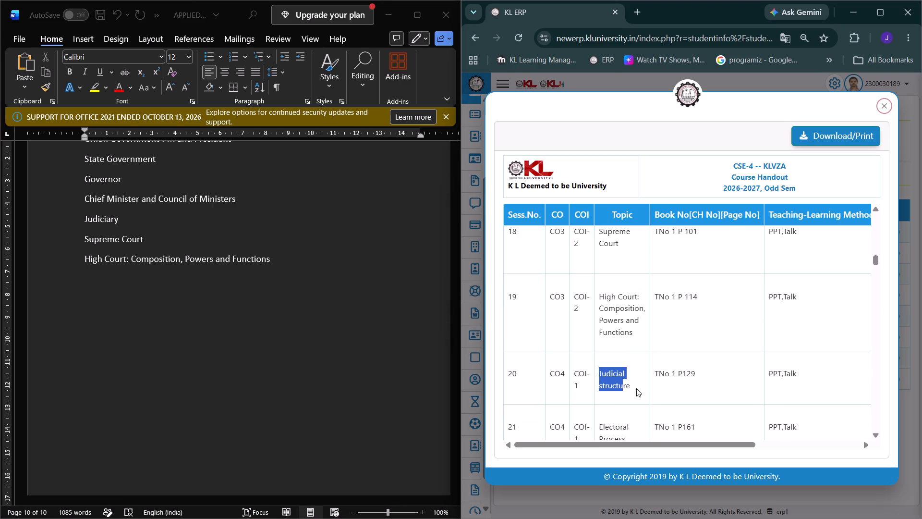
left_click_drag(636, 388, 635, 388)
key("ctrl+c")
key("alt+Tab")
key("ctrl+v")
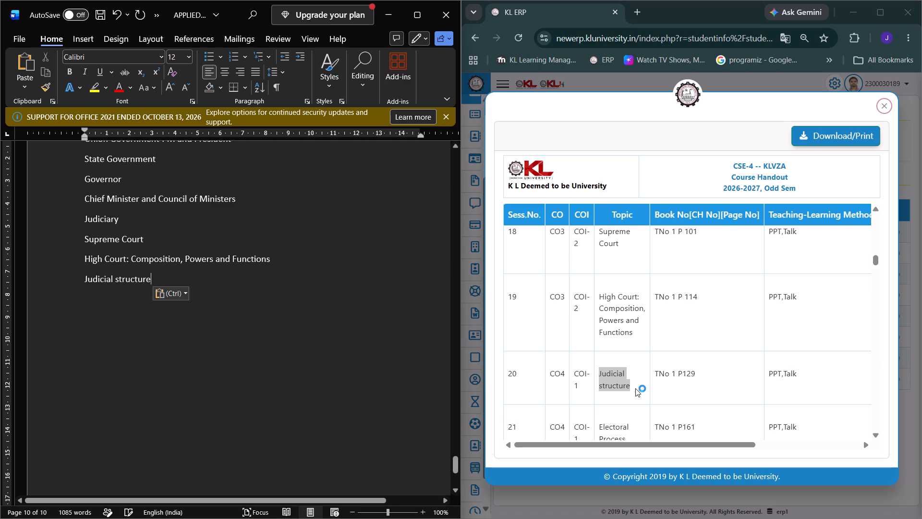
key("Return")
Copy the session 21 topic "Electoral Process" from the handout onto its own line below Judicial structure.
scroll(635, 388, "down", 2)
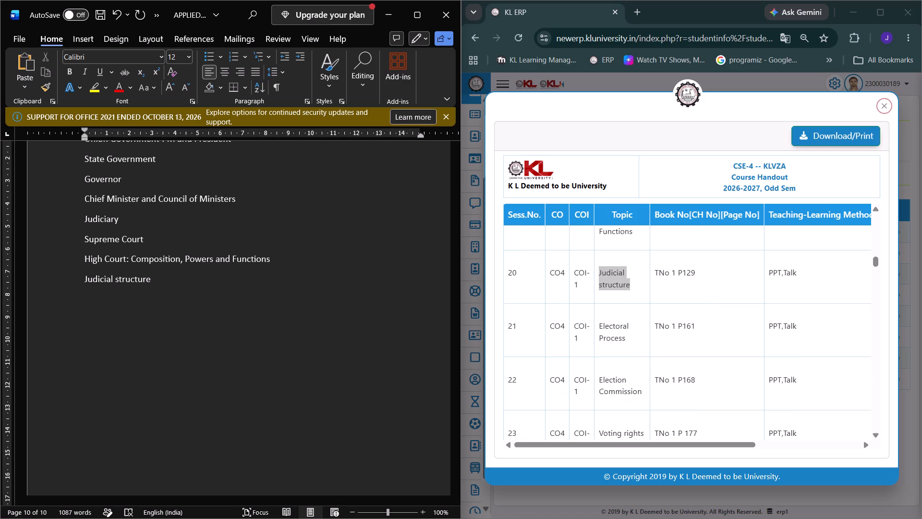
left_click_drag(596, 324, 630, 340)
key("ctrl+c")
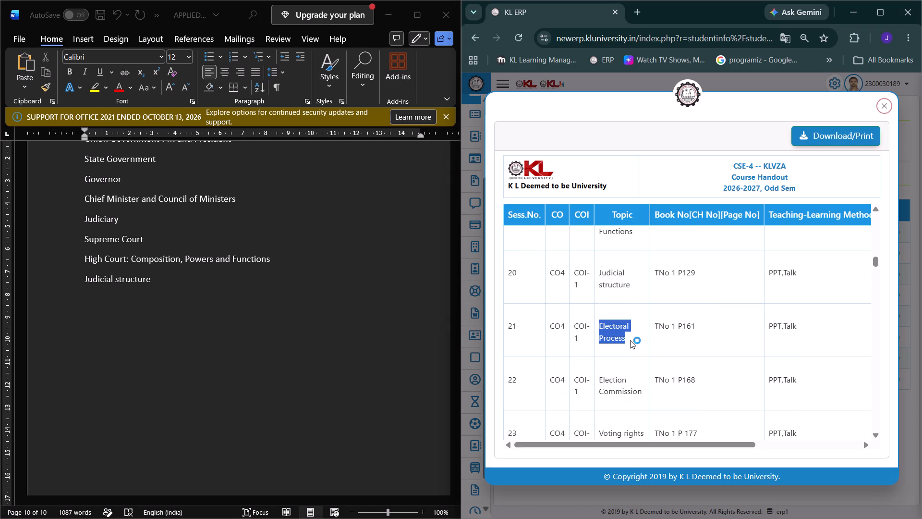
key("alt+Tab")
key("ctrl+v")
key("Return")
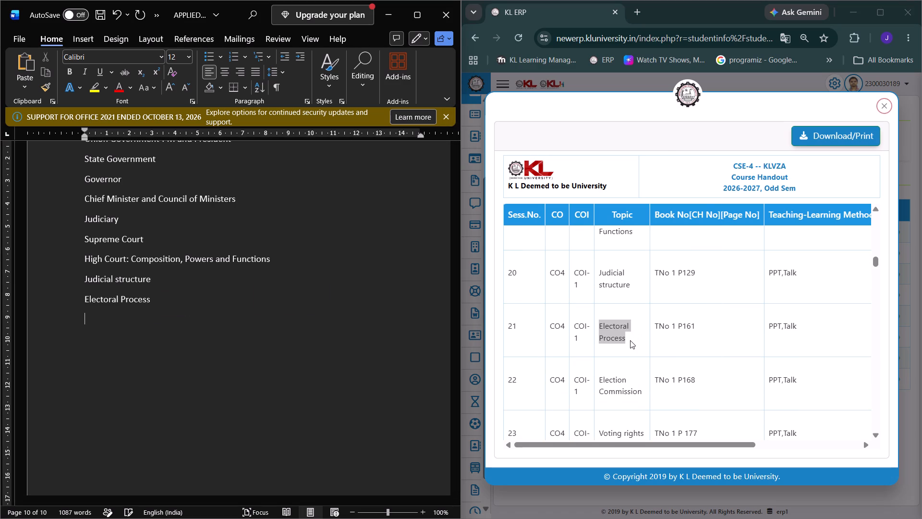
Copy the session 22 topic "Election Commission" from the handout onto its own line below Electoral Process.
scroll(630, 340, "down", 3)
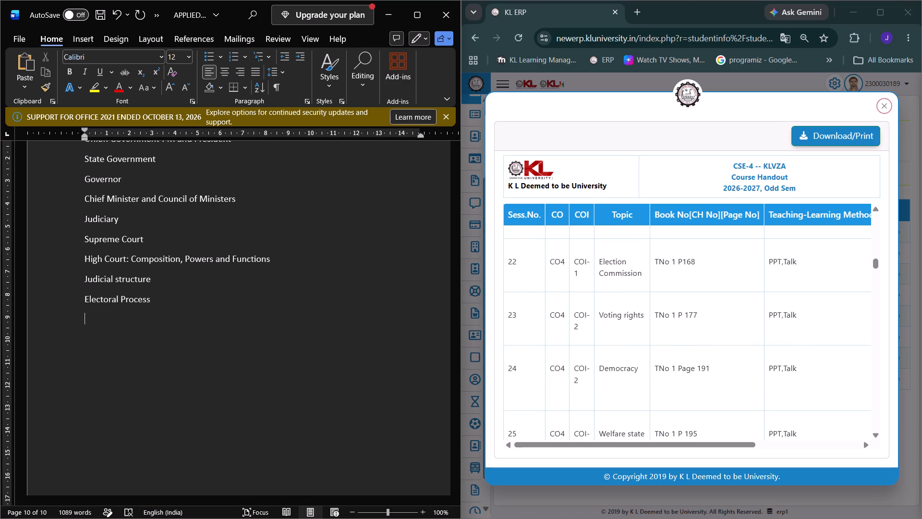
left_click_drag(597, 259, 647, 284)
key("ctrl+c")
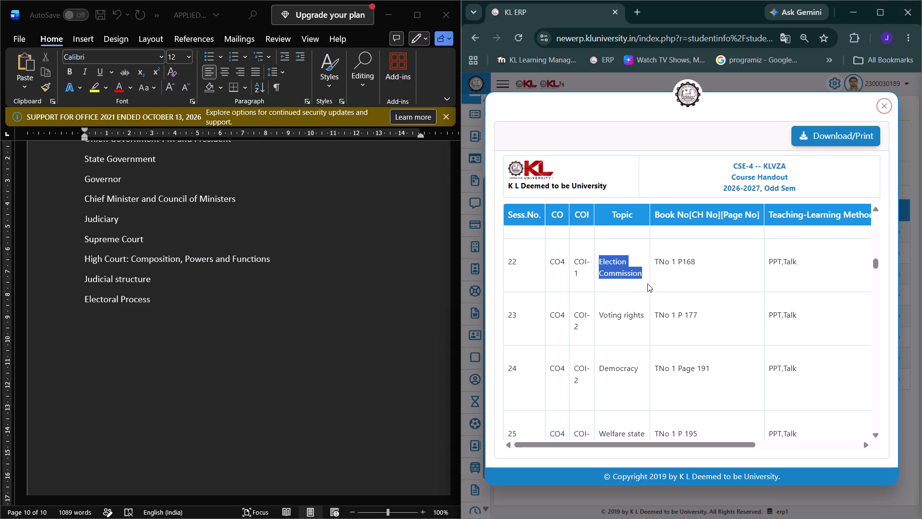
key("alt+Tab")
key("ctrl+v")
key("Return")
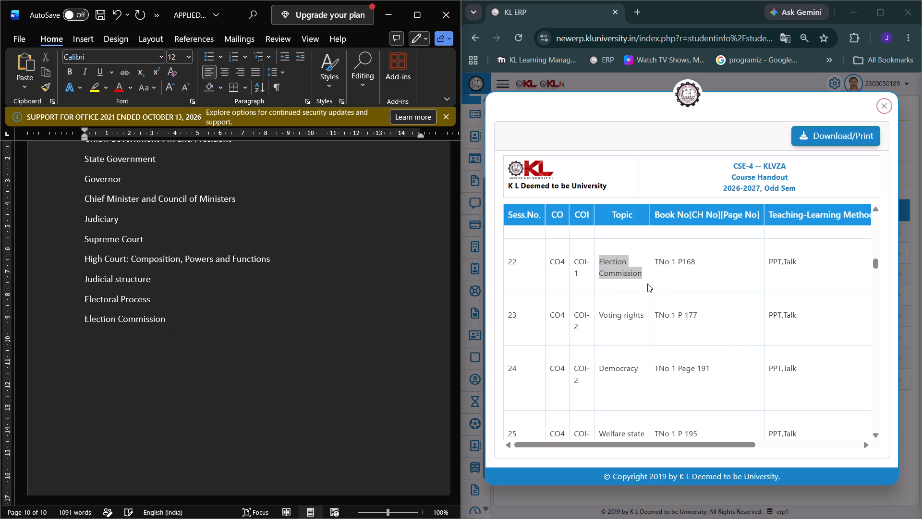
Copy the session 23 topic "Voting rights" from the handout onto its own line below Election Commission.
scroll(647, 284, "down", 1)
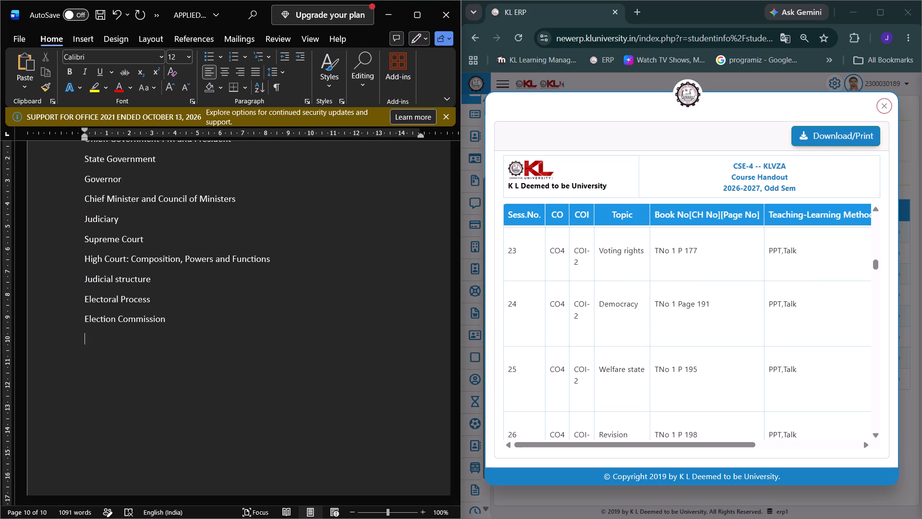
left_click_drag(598, 252, 649, 268)
key("ctrl+c")
key("alt+Tab")
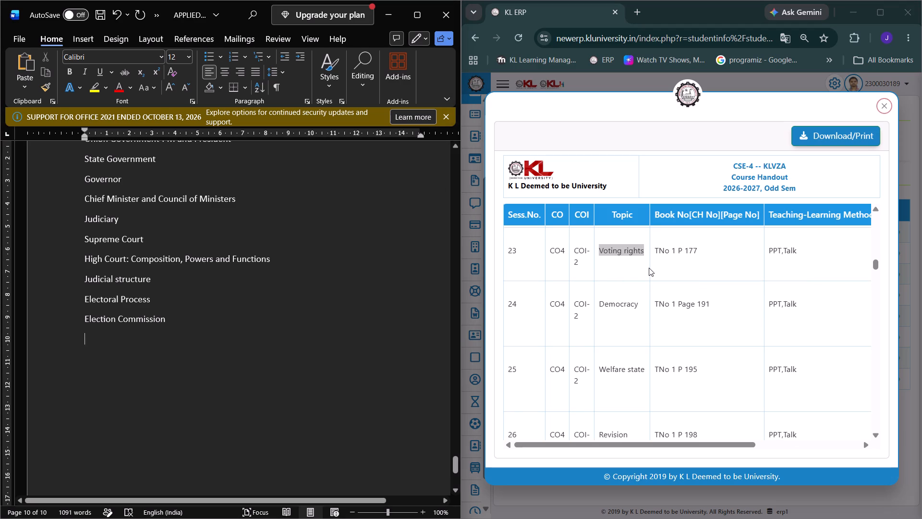
key("ctrl+v")
key("Return")
Copy the session 24 topic "Democracy" from the handout onto its own line below Voting rights.
scroll(649, 268, "down", 1)
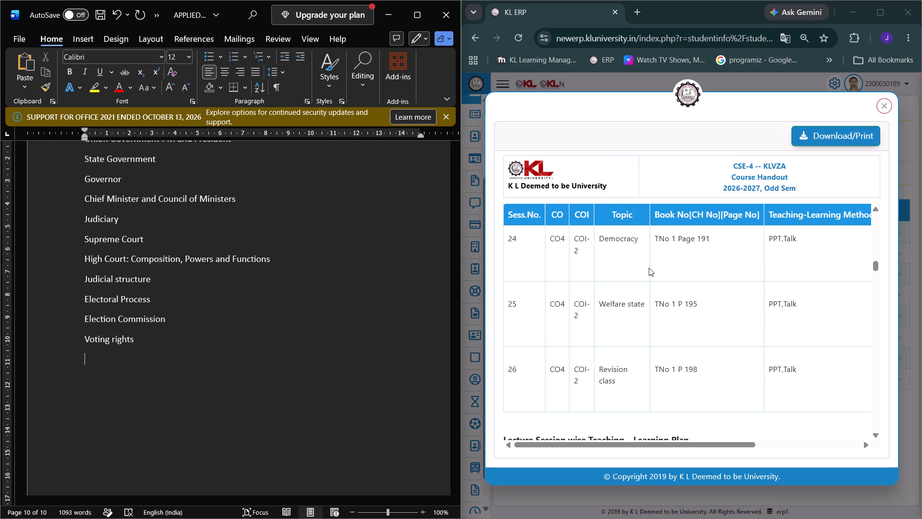
scroll(649, 268, "down", 1)
left_click_drag(598, 240, 643, 249)
key("ctrl+c")
key("alt+Tab")
key("ctrl+v")
key("Return")
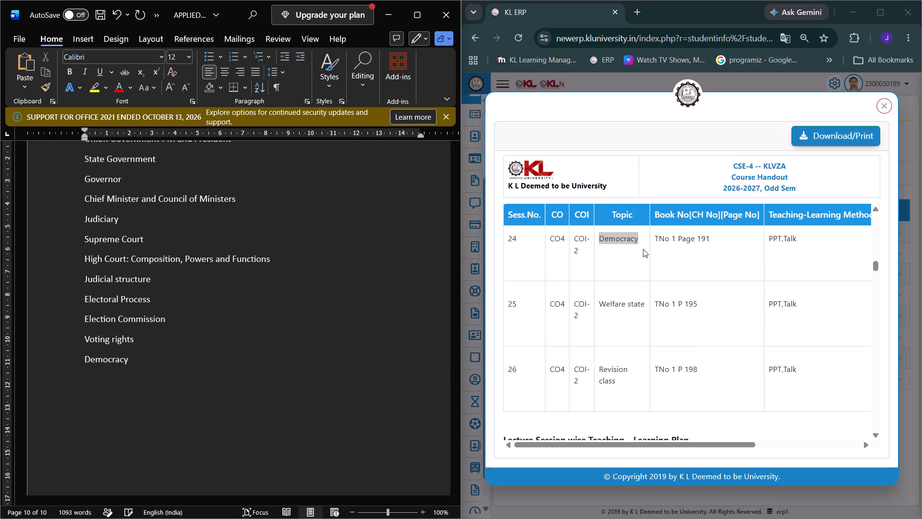
Copy the session 25 topic "Welfare state" from the handout onto its own line below Democracy.
scroll(643, 249, "down", 1)
left_click_drag(600, 277, 648, 286)
key("ctrl+c")
key("alt+Tab")
key("ctrl+v")
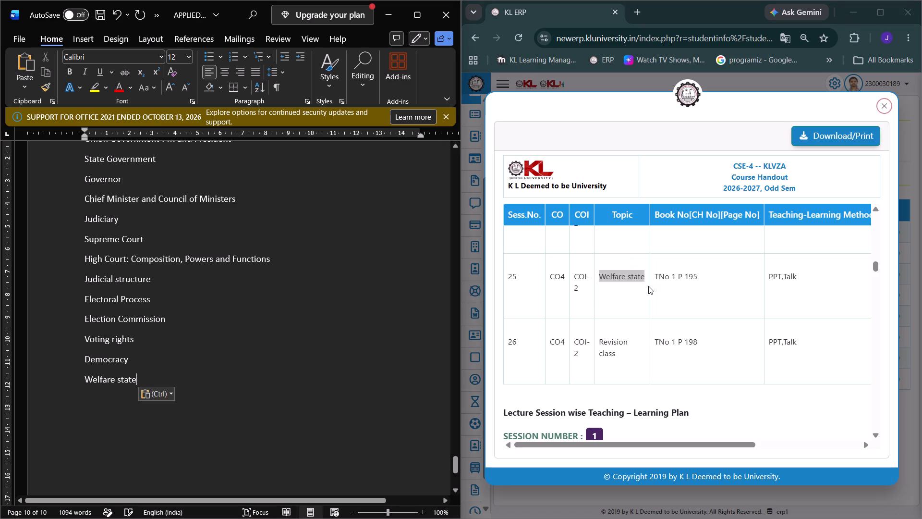
key("Return")
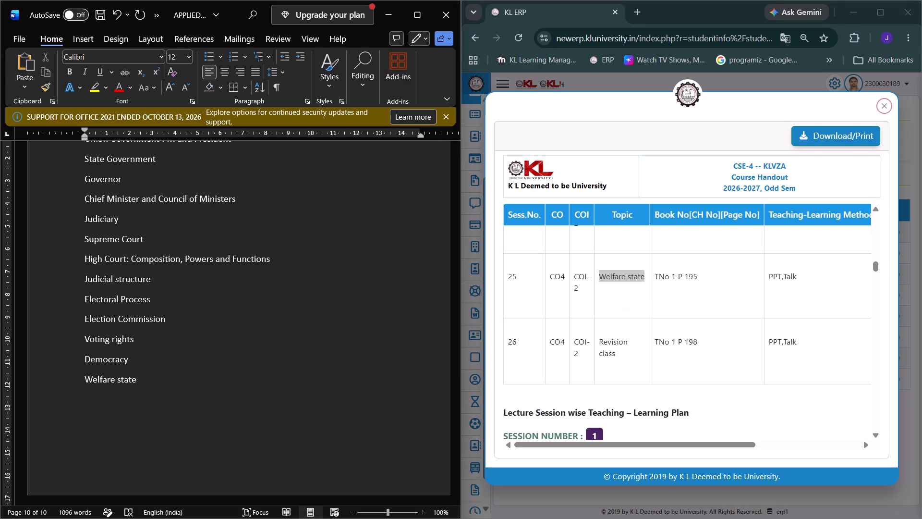
Add the heading "CO1:" on its own line directly above "Making of Indian constitution" in the INDIAN CONSTITUTION section.
scroll(599, 346, "up", 3)
scroll(335, 284, "up", 5)
scroll(335, 284, "down", 1)
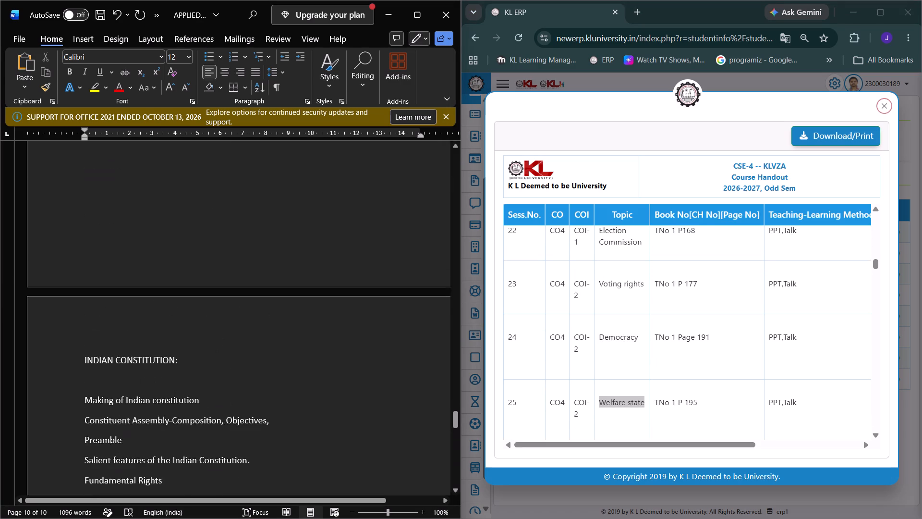
scroll(335, 284, "down", 1)
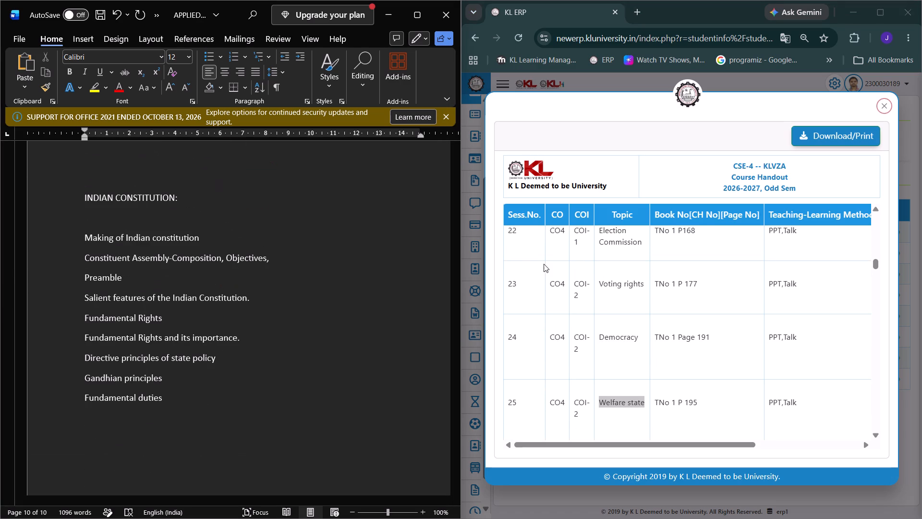
scroll(581, 259, "up", 8)
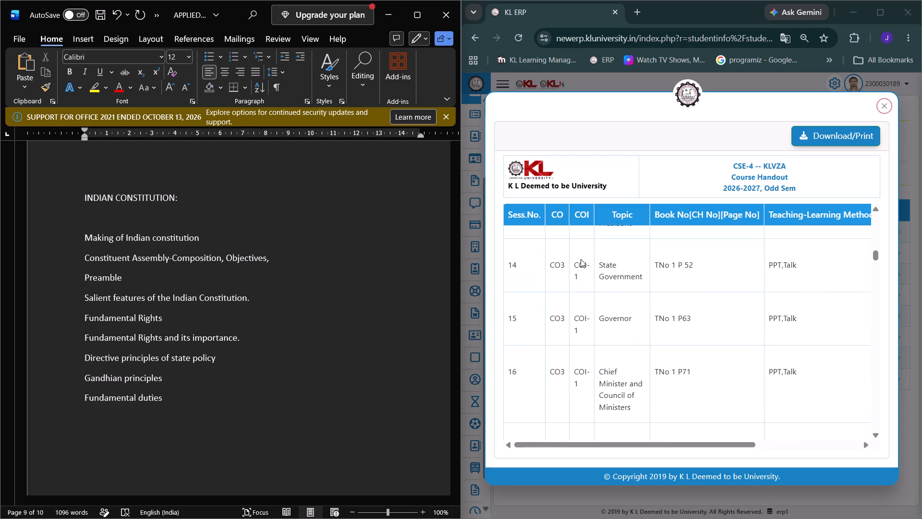
scroll(581, 259, "up", 8)
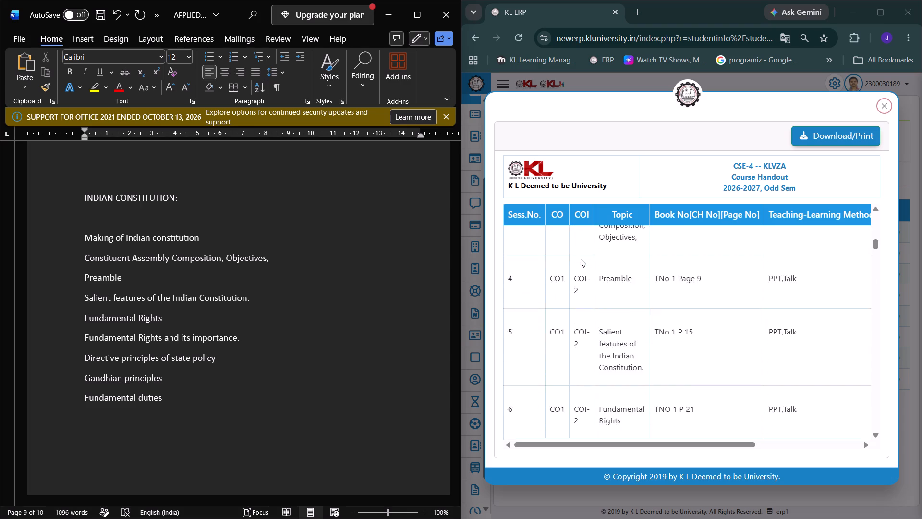
scroll(581, 259, "up", 2)
scroll(581, 259, "right", 1)
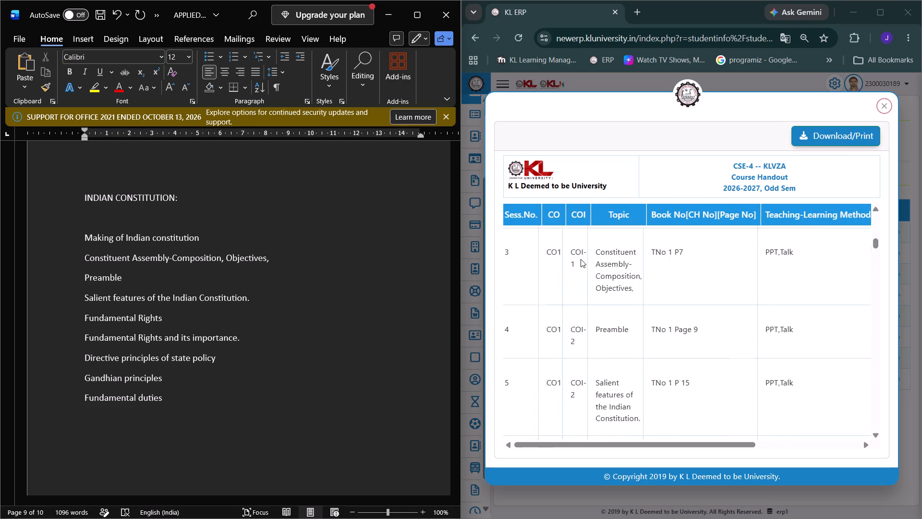
scroll(581, 259, "right", 1)
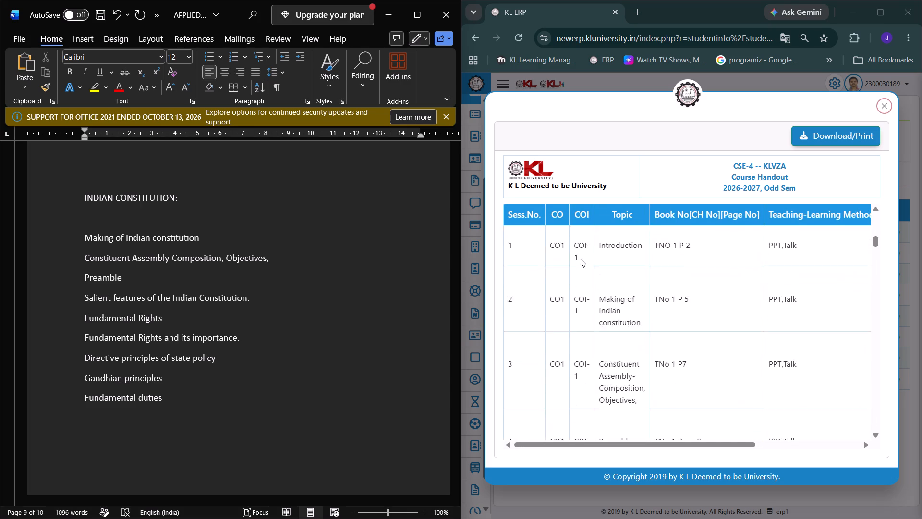
scroll(581, 259, "right", 1)
left_click(133, 218)
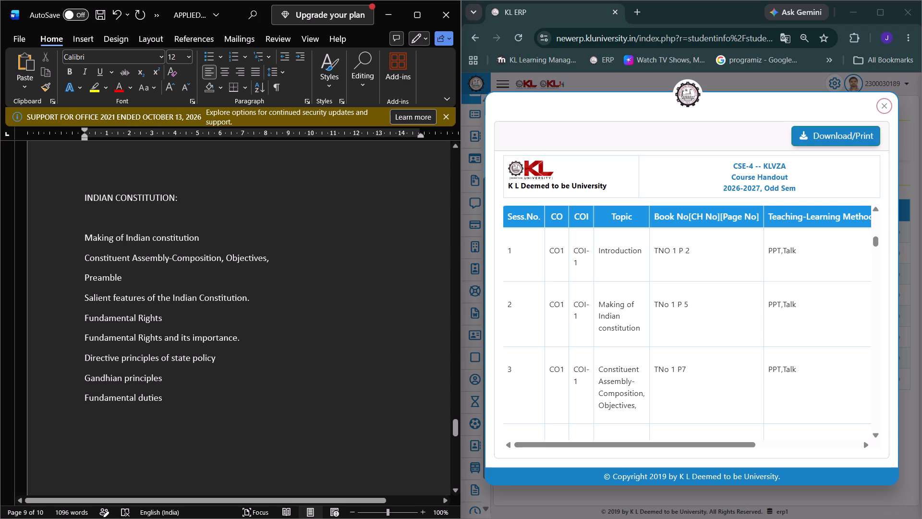
key("Return")
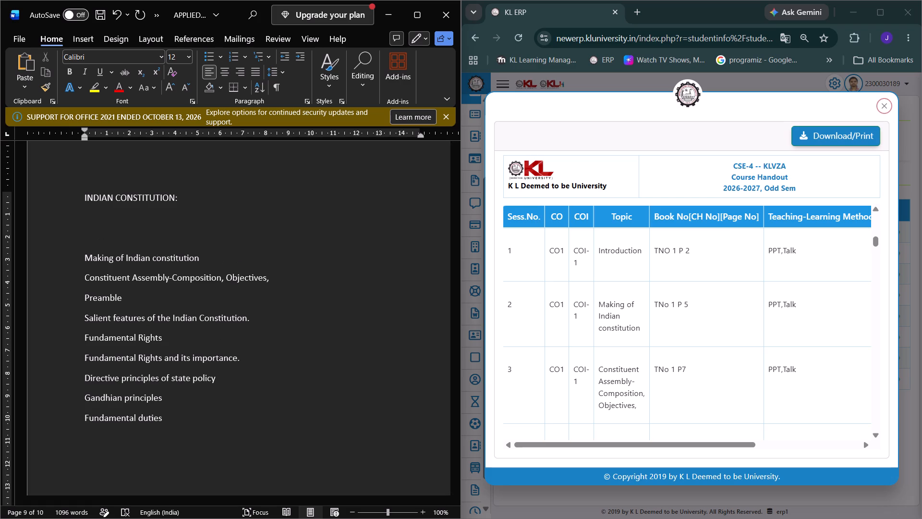
type("CO1")
key("shift+colon")
key("Return")
key("BackSpace")
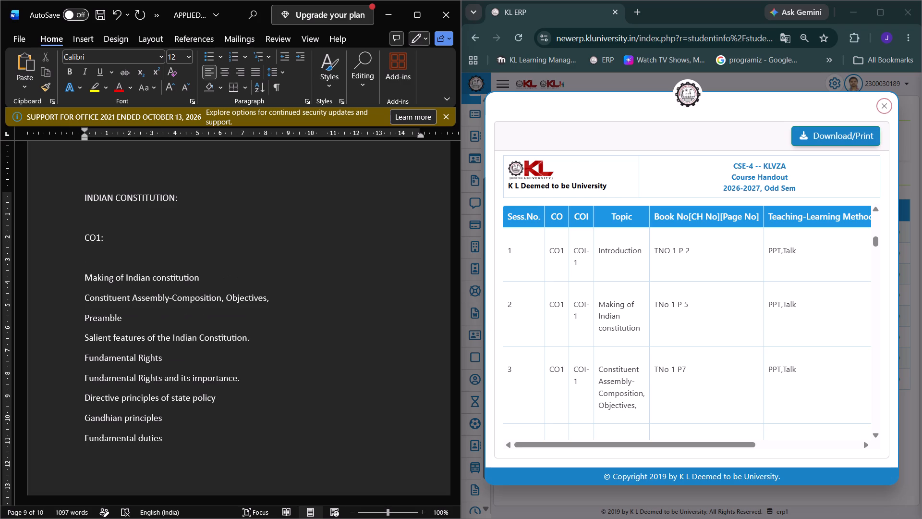
key("BackSpace")
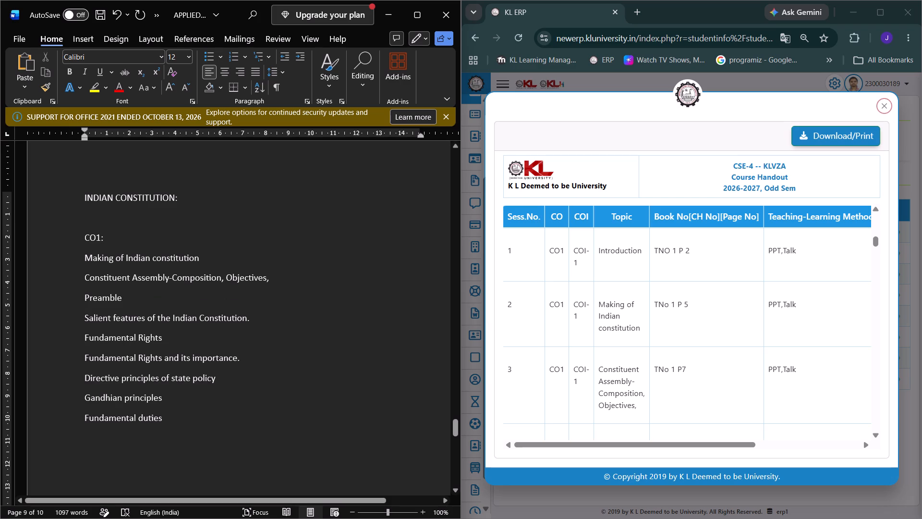
Check the CO column for the early sessions in the handout against the topics listed under INDIAN CONSTITUTION.
scroll(576, 377, "down", 4)
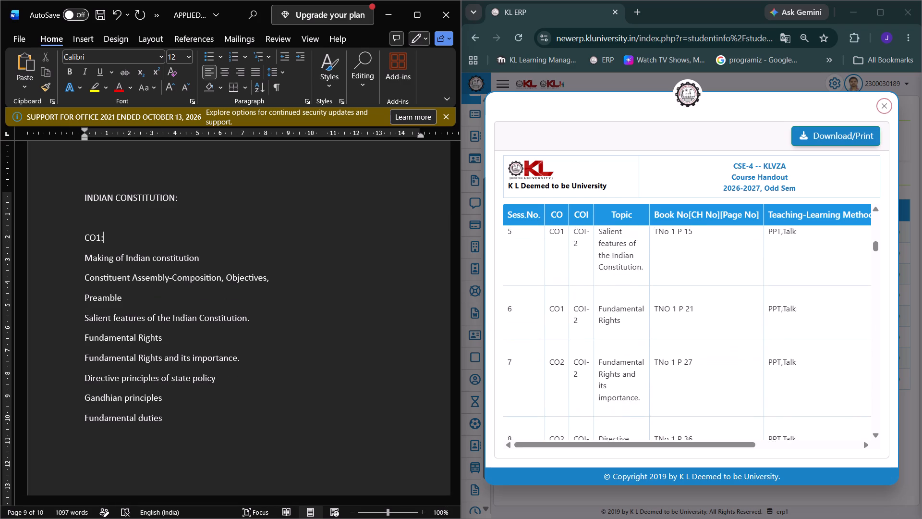
scroll(576, 377, "down", 2)
scroll(235, 432, "down", 2)
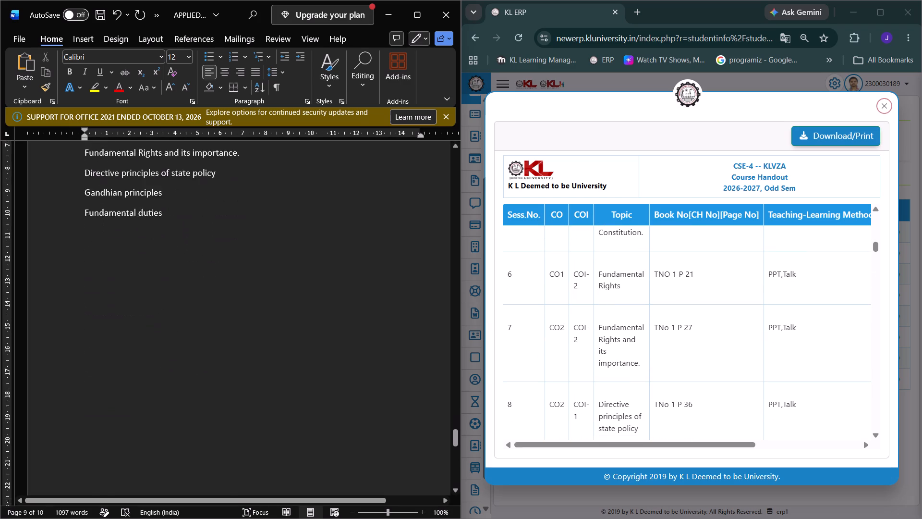
scroll(235, 432, "down", 3)
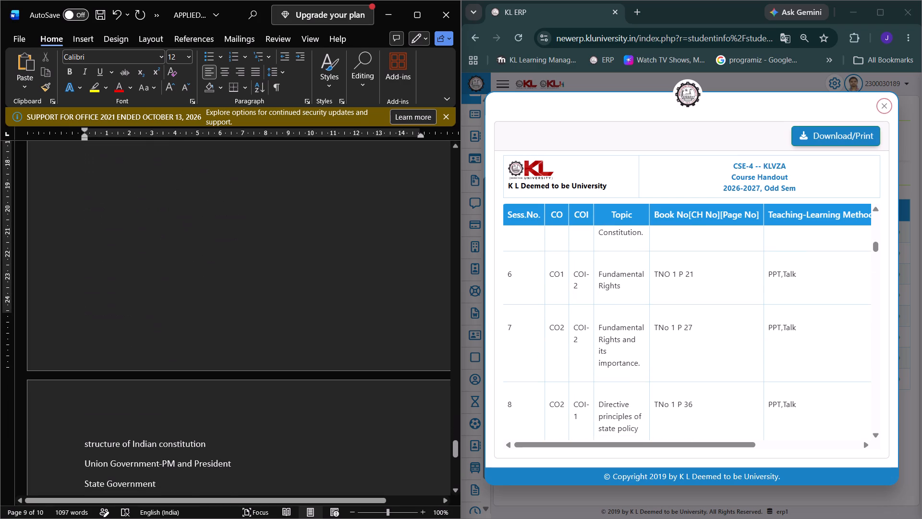
scroll(235, 432, "up", 5)
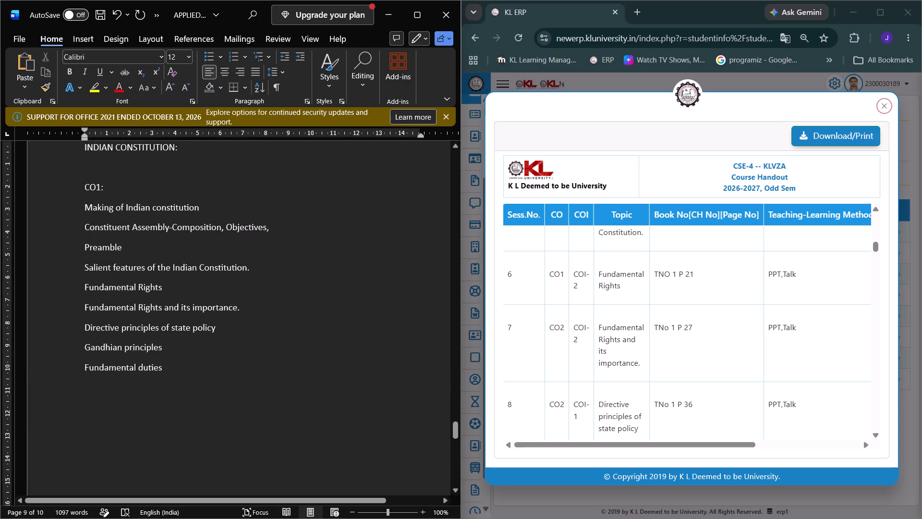
scroll(235, 432, "up", 1)
scroll(617, 375, "up", 1)
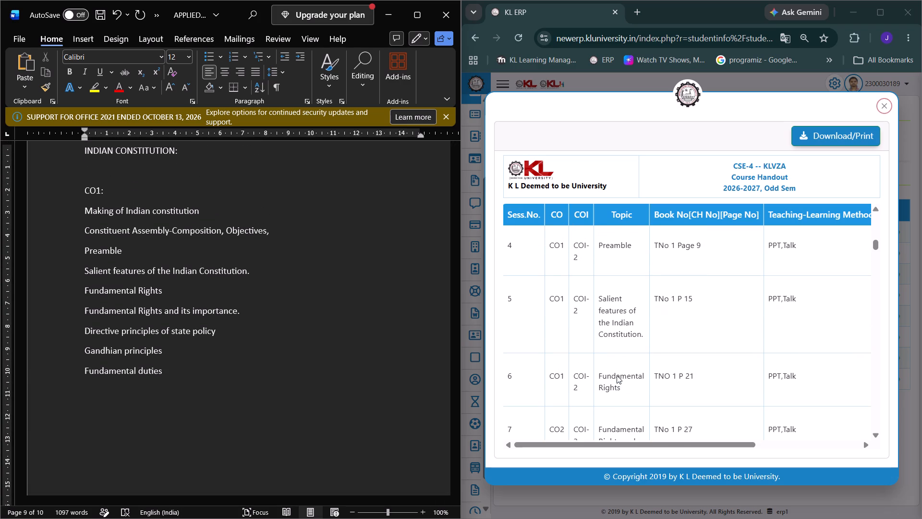
scroll(617, 375, "up", 1)
scroll(617, 375, "down", 1)
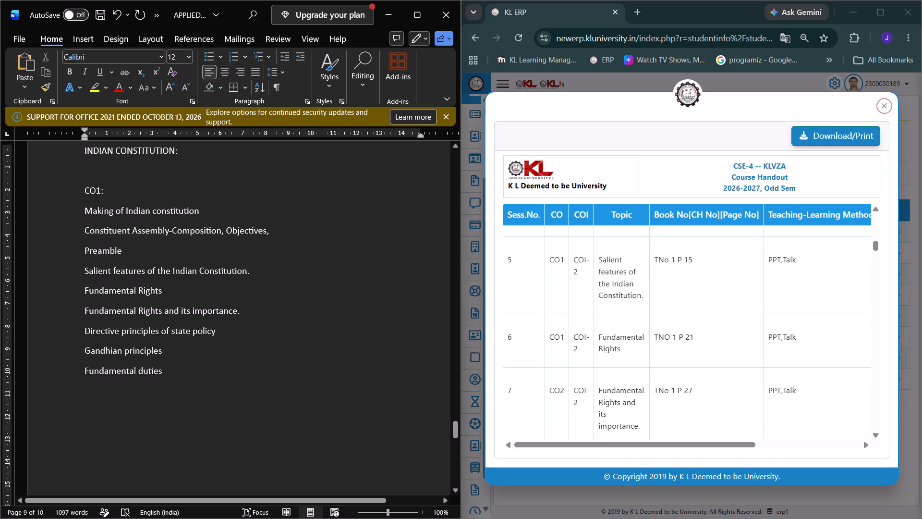
Remove the empty gap between "Fundamental duties" and "structure of Indian constitution" so the topics follow directly on each other.
scroll(351, 358, "down", 3)
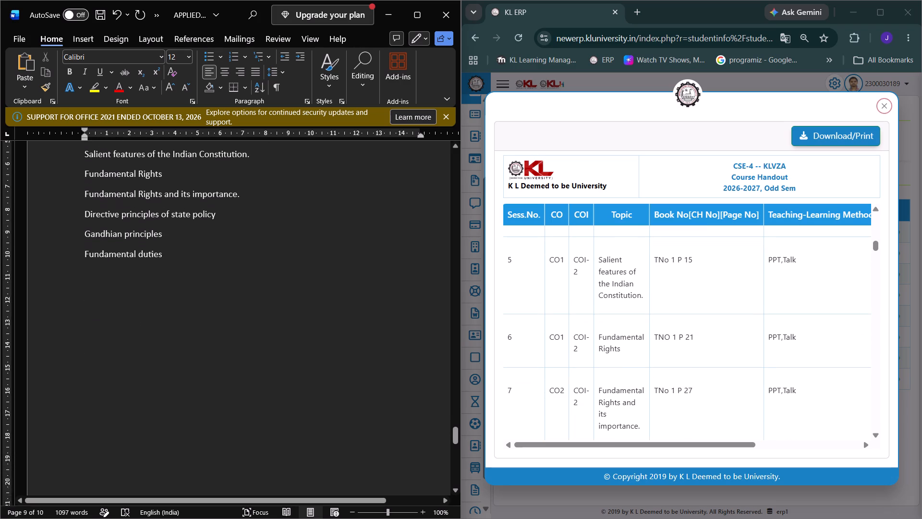
scroll(351, 358, "down", 3)
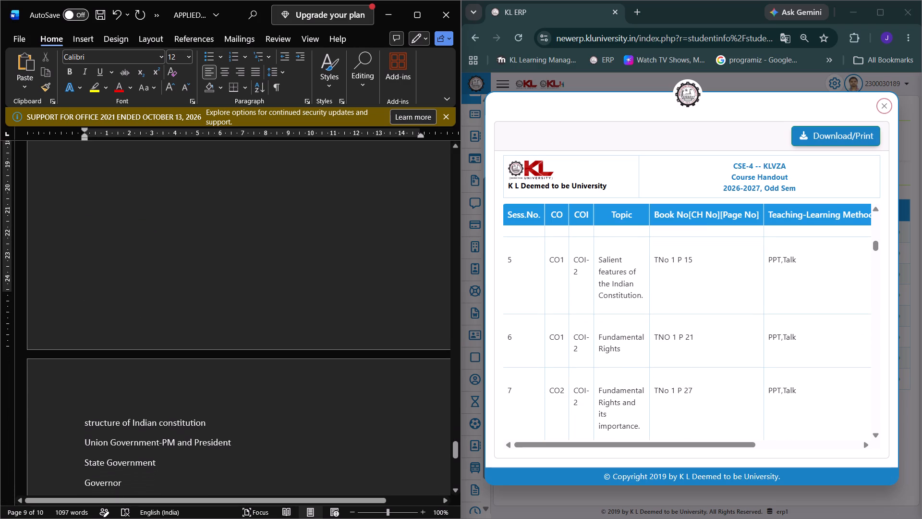
left_click(131, 401)
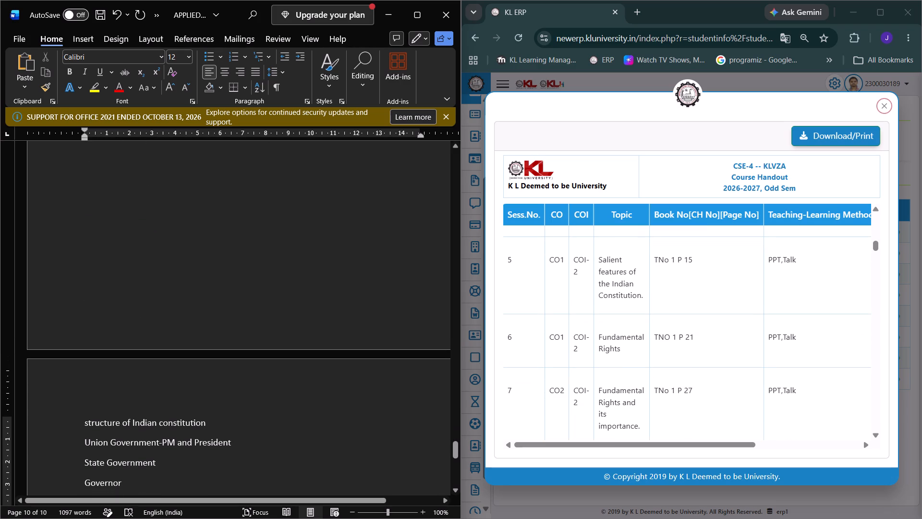
left_click(85, 424)
key("BackSpace")
key("BackSpace")
key("BackSpace")
Add the heading "CO2:" directly above "Fundamental Rights and its importance.", leaving a blank line after the CO1 topics.
scroll(85, 424, "up", 2)
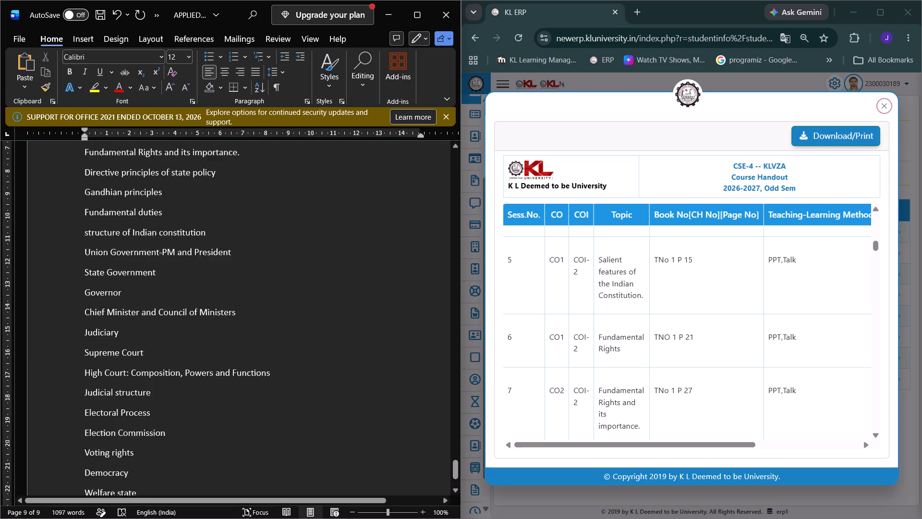
scroll(85, 424, "up", 3)
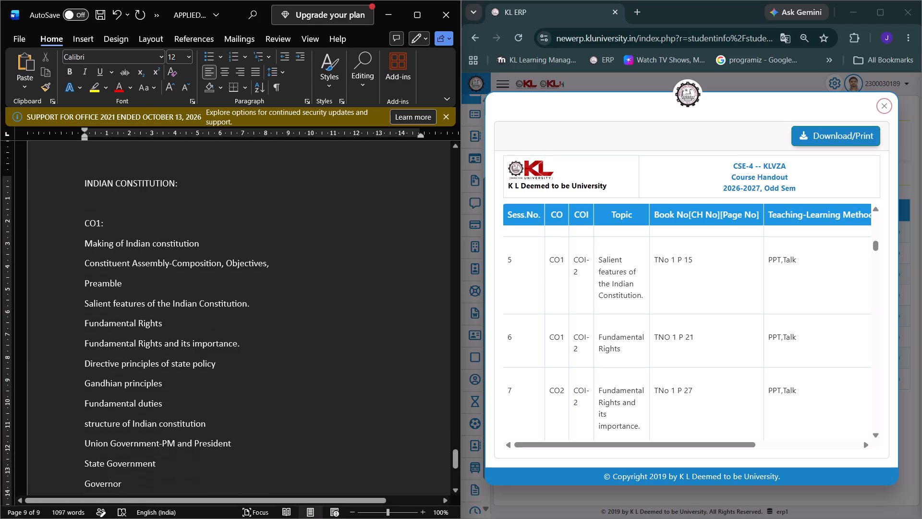
scroll(546, 336, "up", 1)
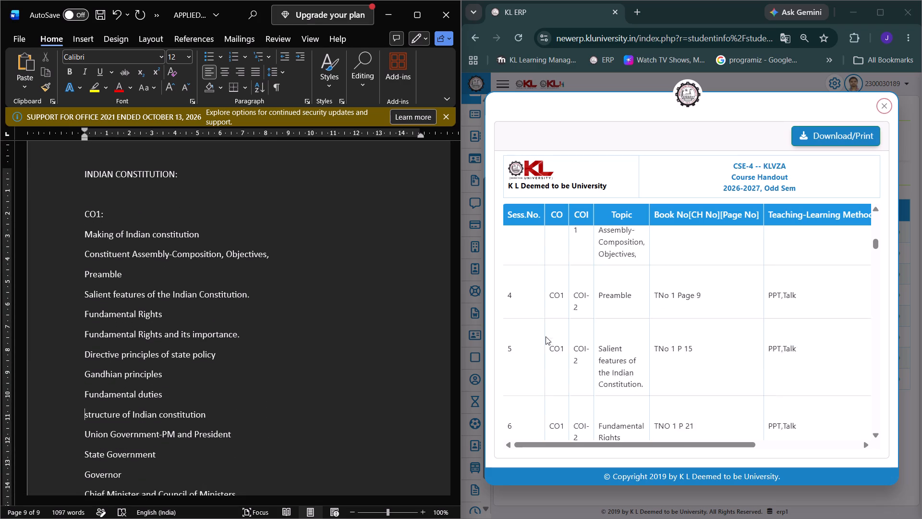
scroll(546, 336, "up", 2)
scroll(546, 336, "down", 1)
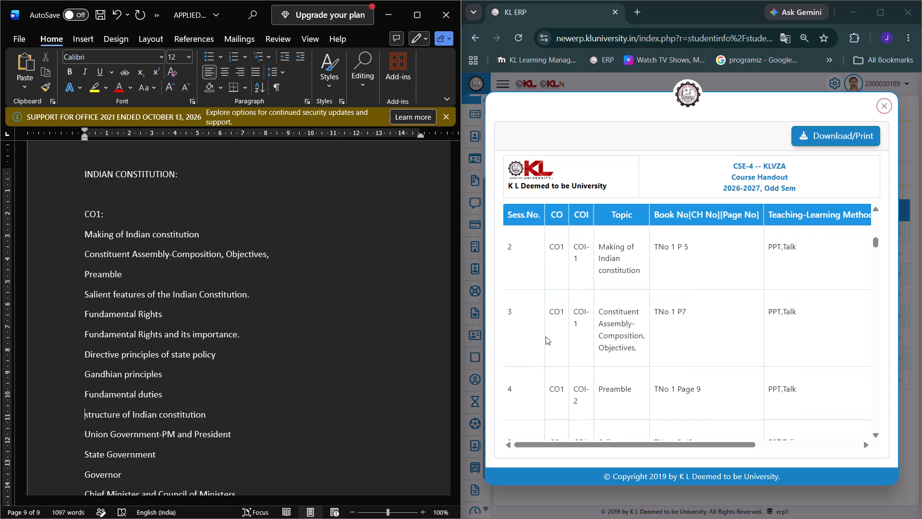
scroll(546, 336, "down", 3)
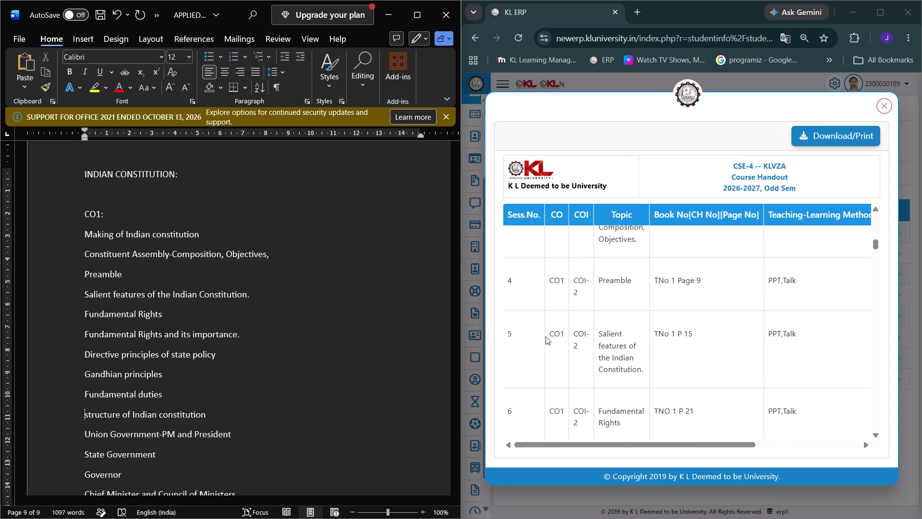
scroll(546, 336, "down", 2)
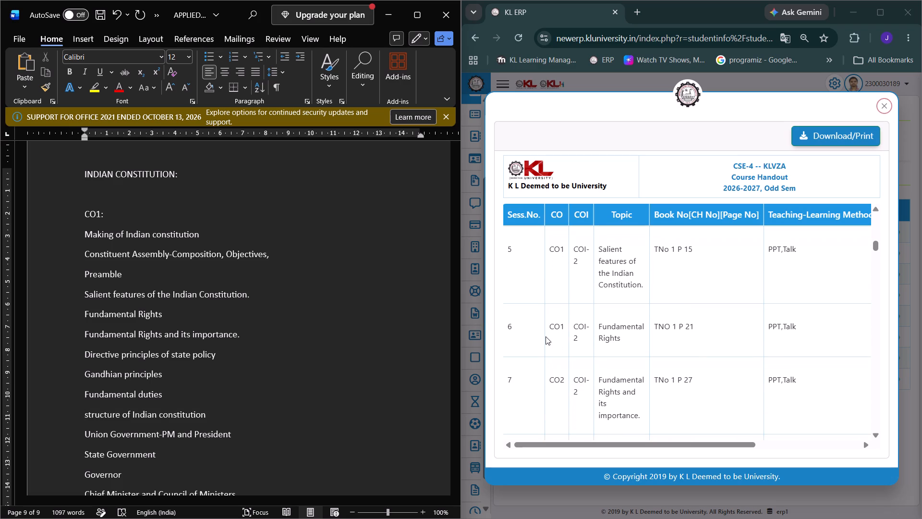
scroll(546, 336, "down", 2)
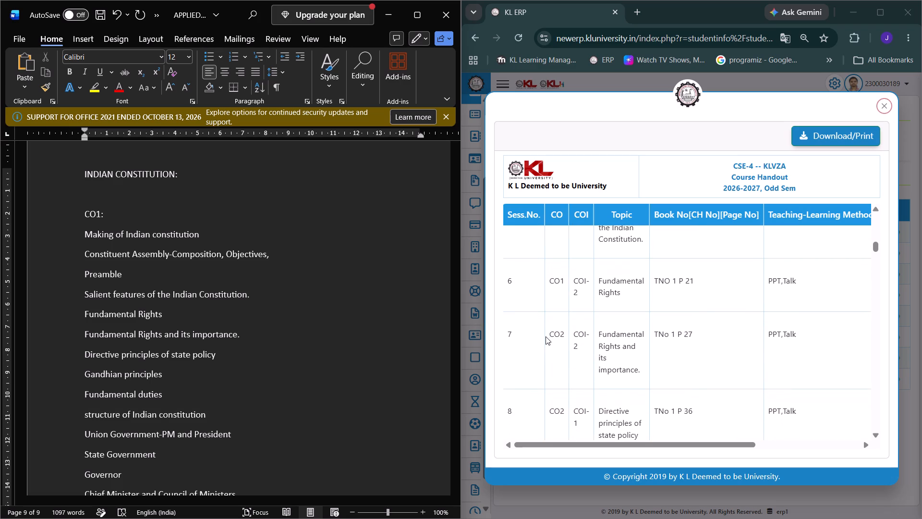
scroll(546, 336, "down", 2)
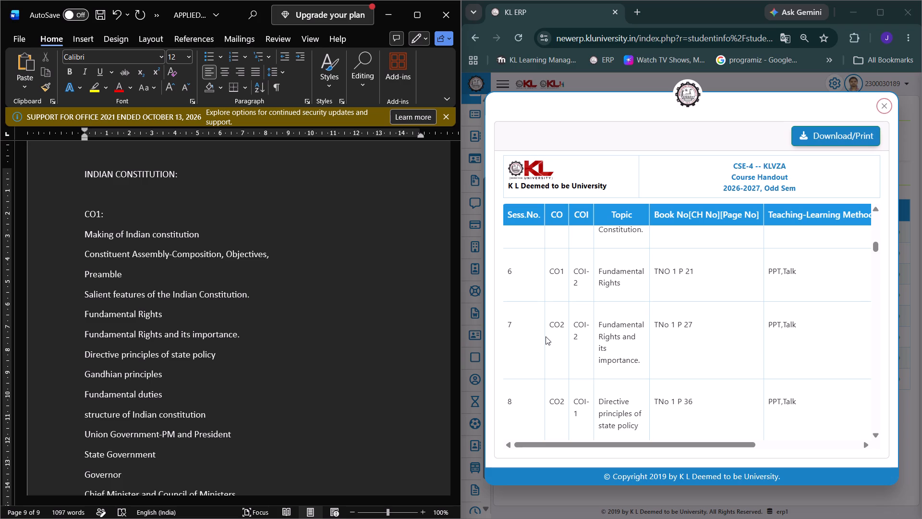
scroll(546, 336, "down", 1)
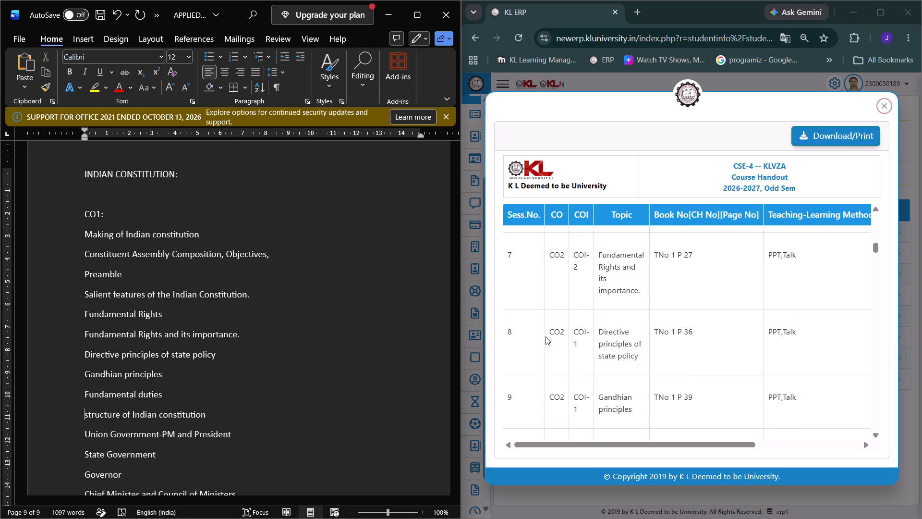
scroll(546, 336, "down", 1)
scroll(546, 336, "up", 5)
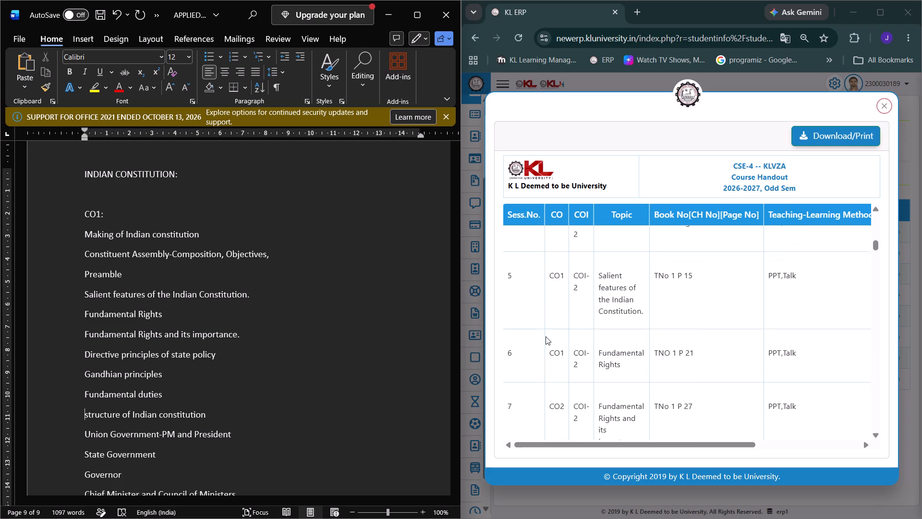
left_click(173, 314)
key("Return")
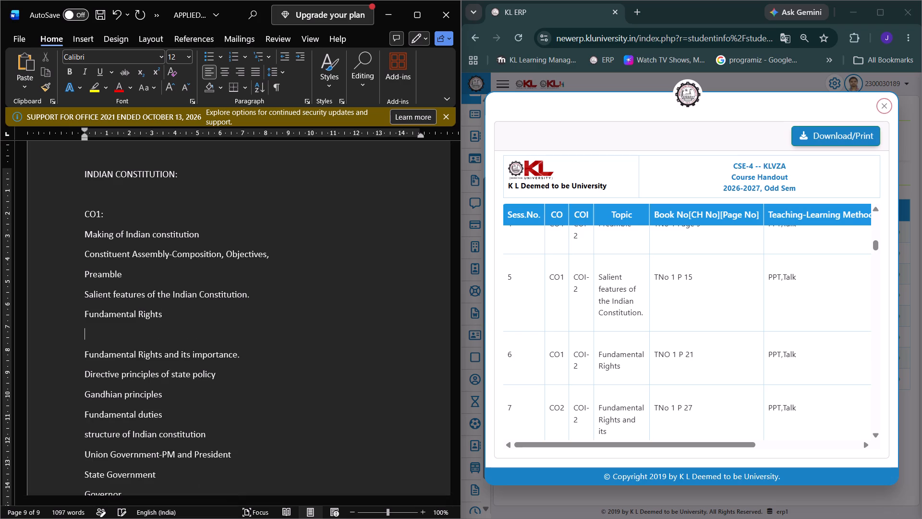
key("Return")
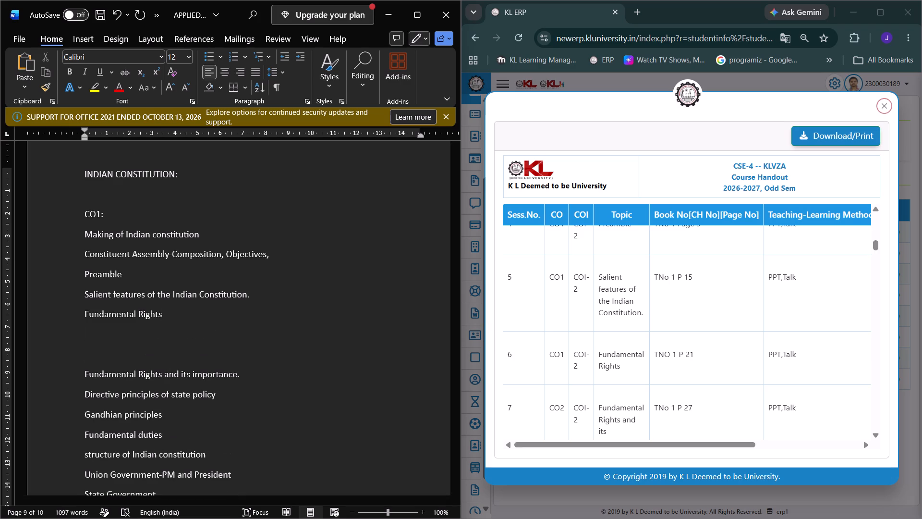
type("CO2")
key("shift+colon")
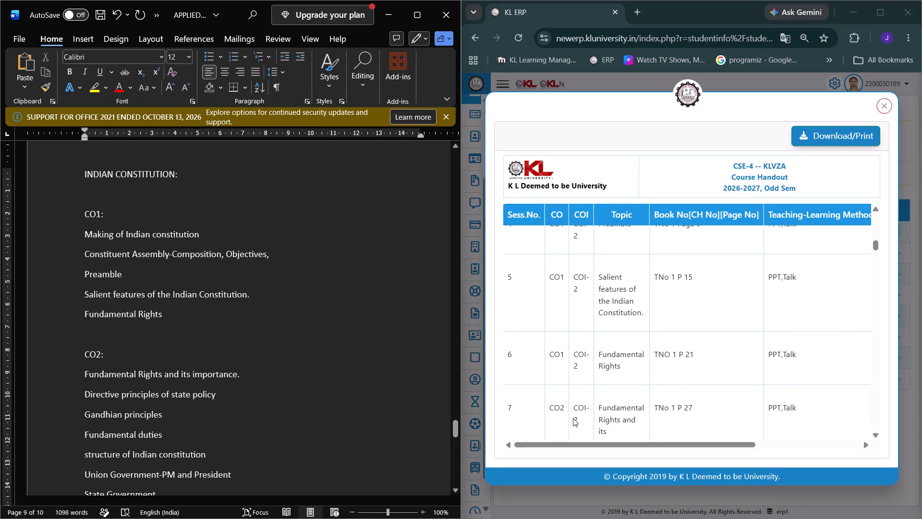
Copy the missing session 11 topic "Significance of fundamental duties" from the handout and open a new line for it below "Fundamental duties".
scroll(567, 382, "down", 2)
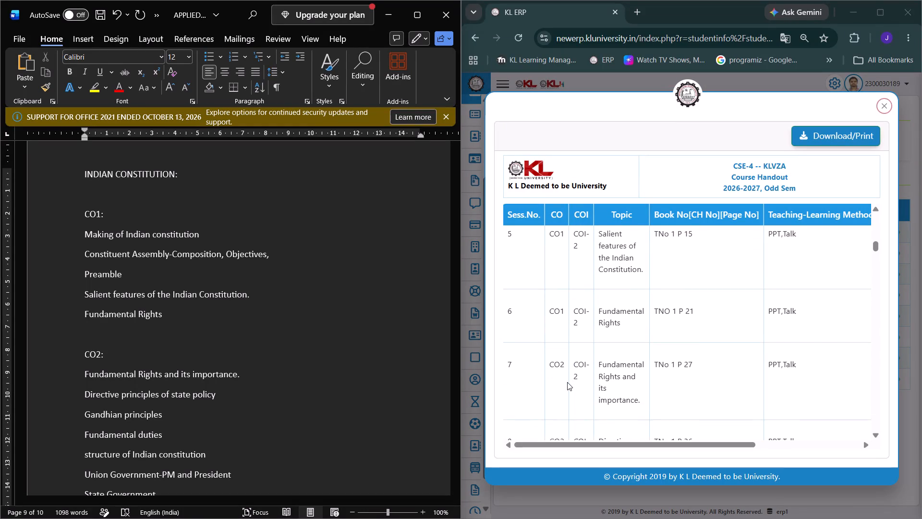
scroll(567, 382, "down", 2)
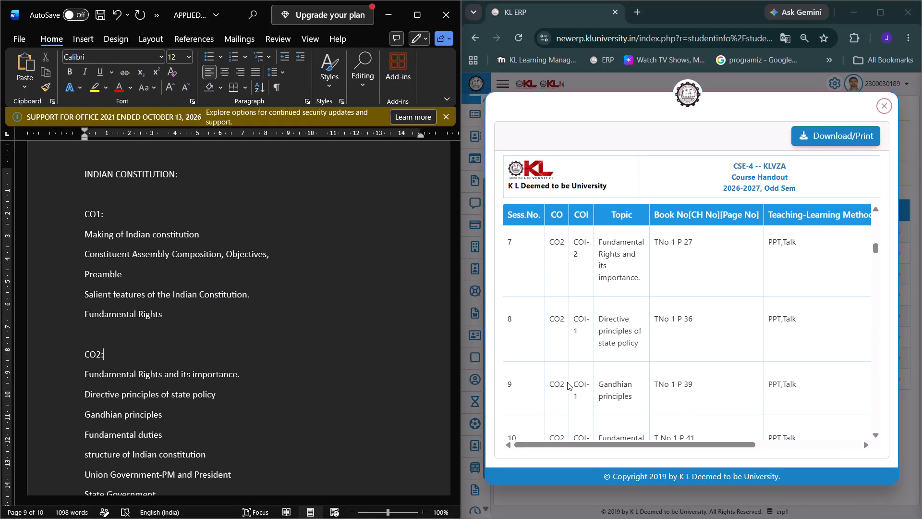
scroll(567, 382, "down", 1)
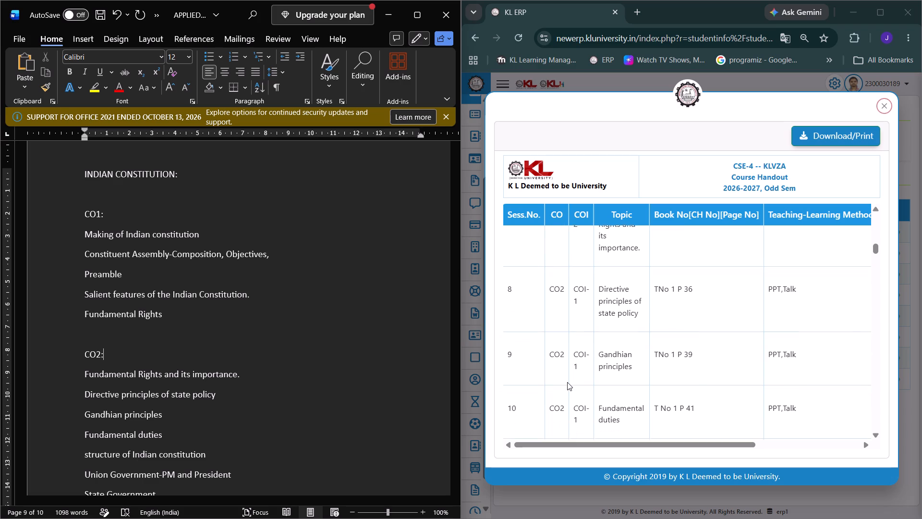
scroll(567, 382, "down", 1)
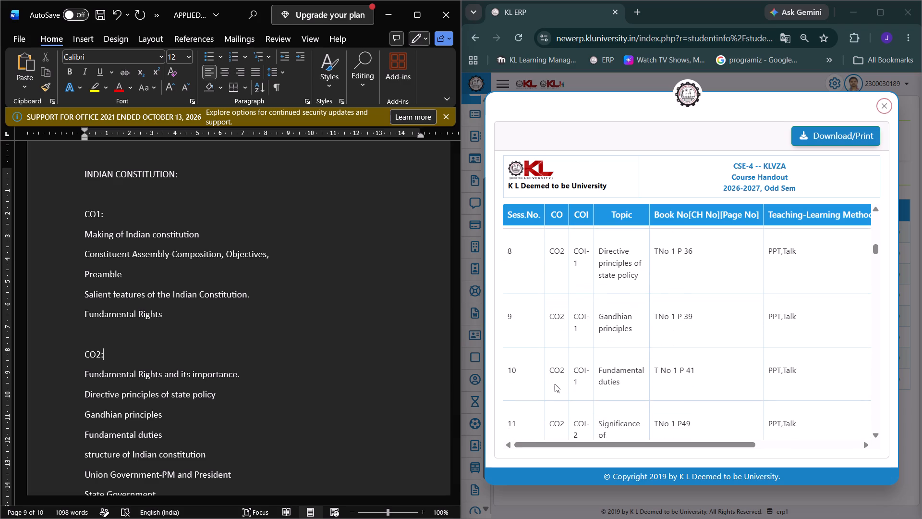
scroll(328, 402, "down", 3)
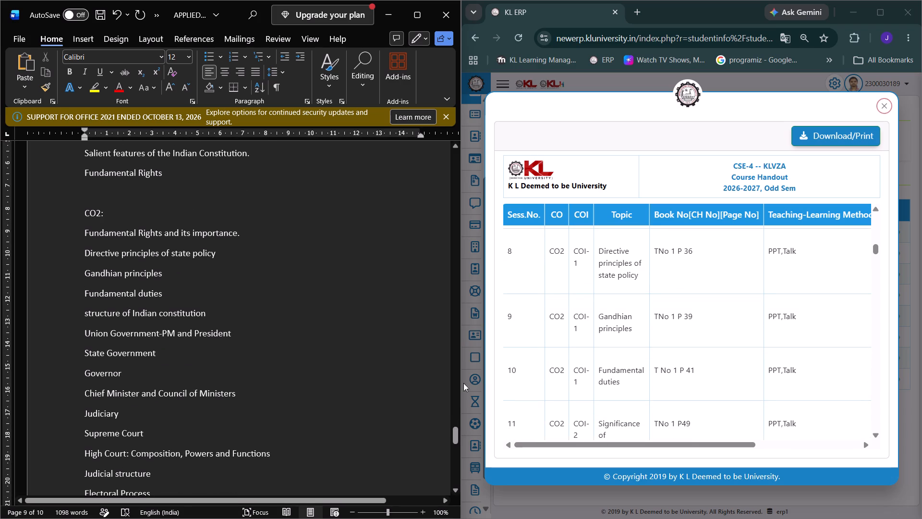
scroll(515, 360, "down", 1)
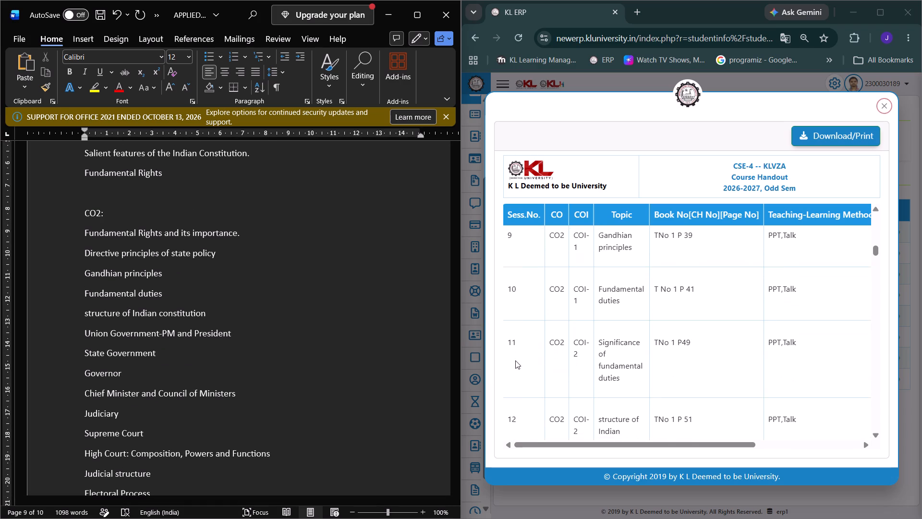
scroll(515, 360, "down", 1)
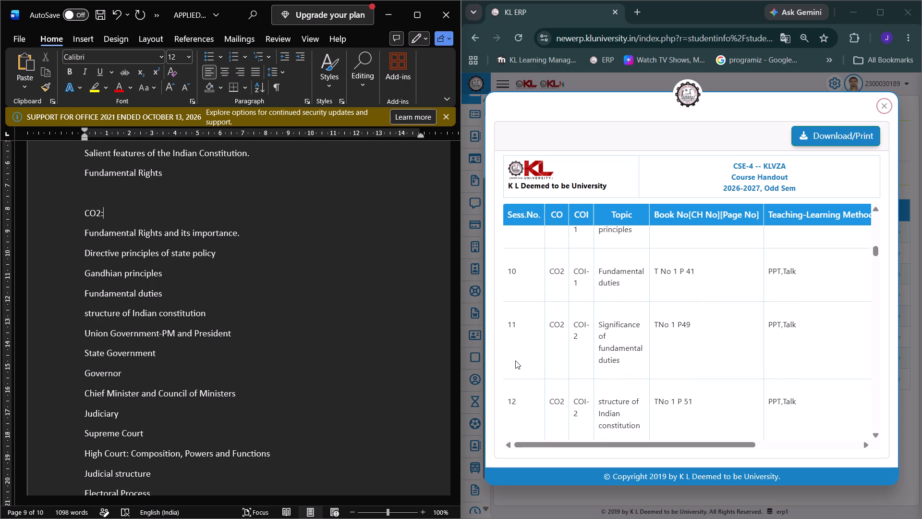
scroll(515, 360, "down", 1)
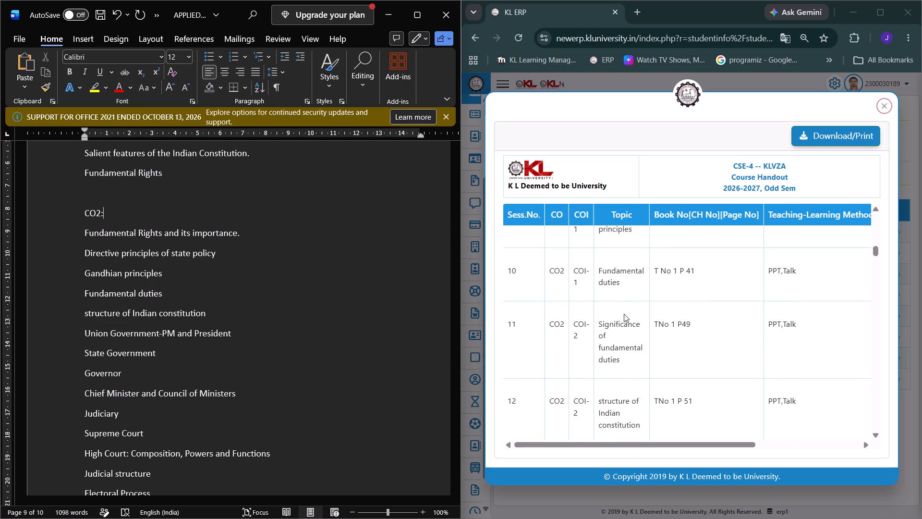
left_click_drag(599, 322, 653, 365)
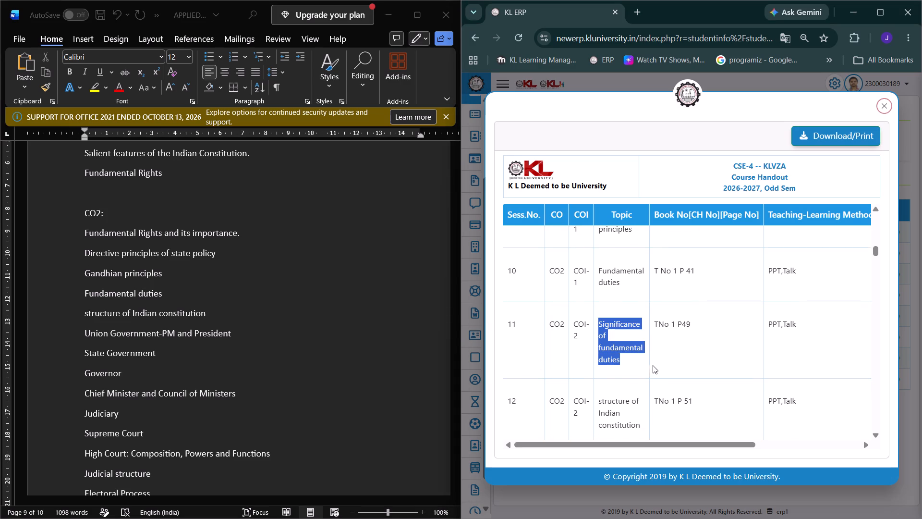
left_click_drag(653, 365, 654, 367)
key("ctrl+c")
left_click(173, 287)
left_click(170, 302)
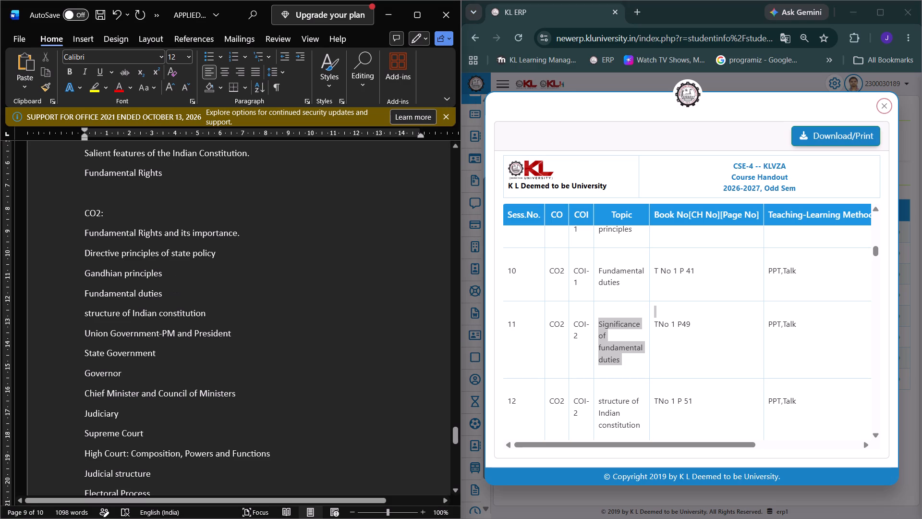
key("Return")
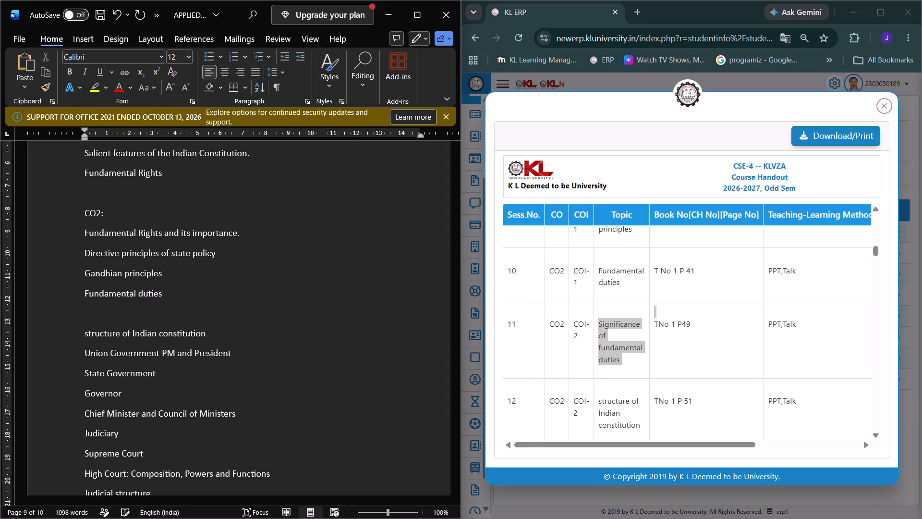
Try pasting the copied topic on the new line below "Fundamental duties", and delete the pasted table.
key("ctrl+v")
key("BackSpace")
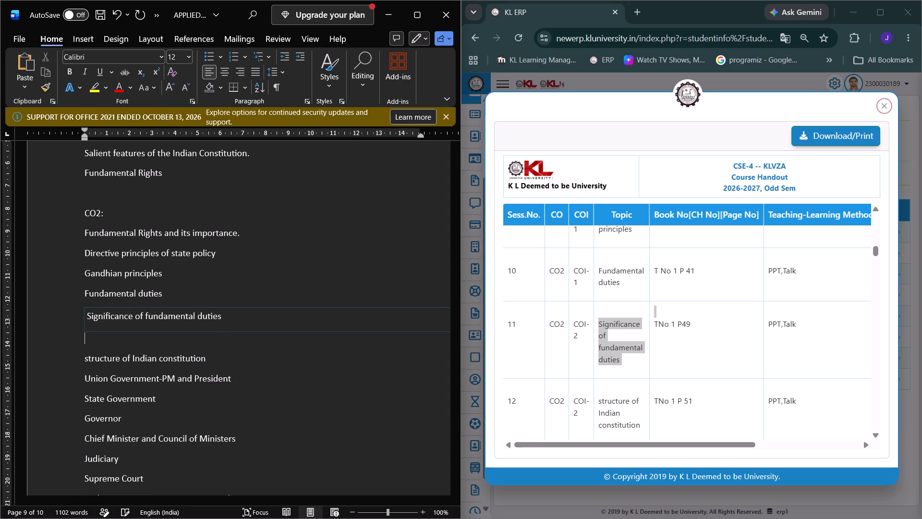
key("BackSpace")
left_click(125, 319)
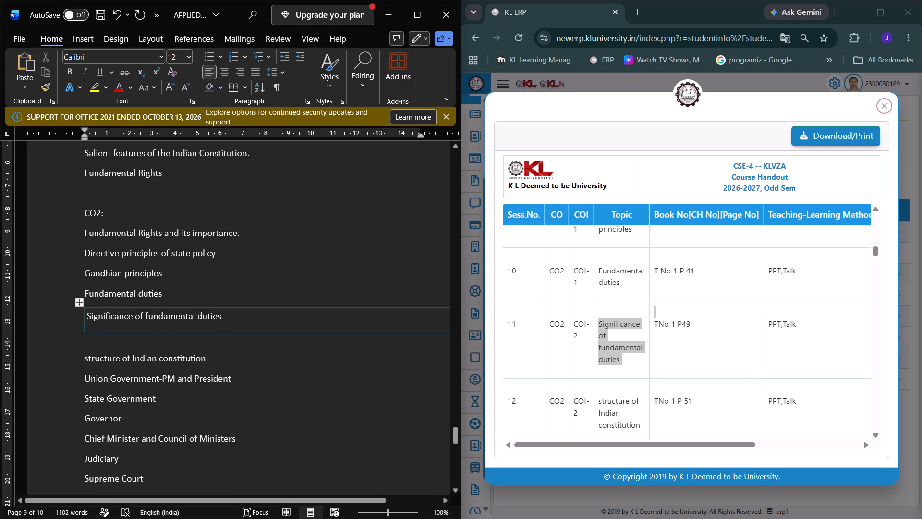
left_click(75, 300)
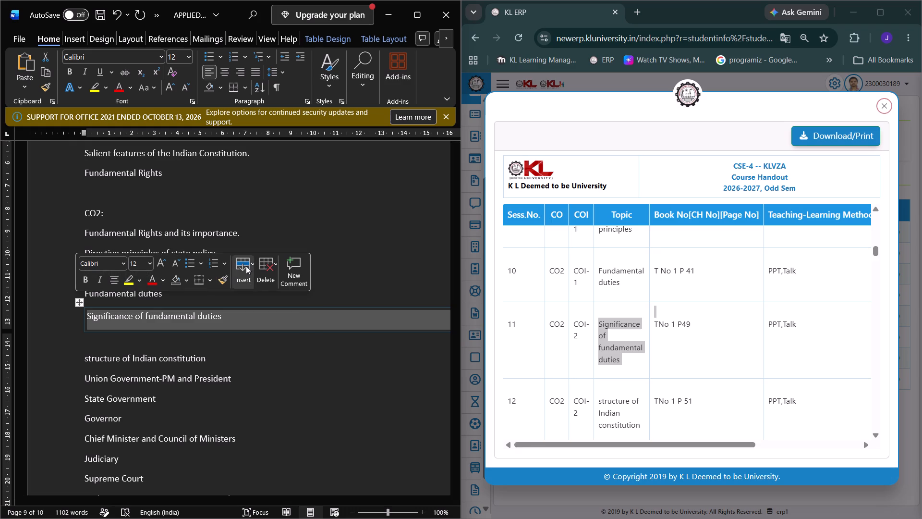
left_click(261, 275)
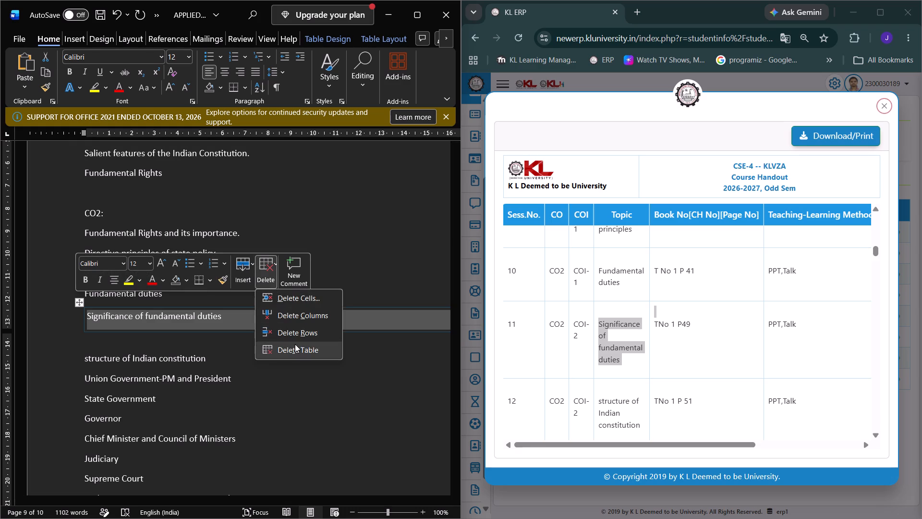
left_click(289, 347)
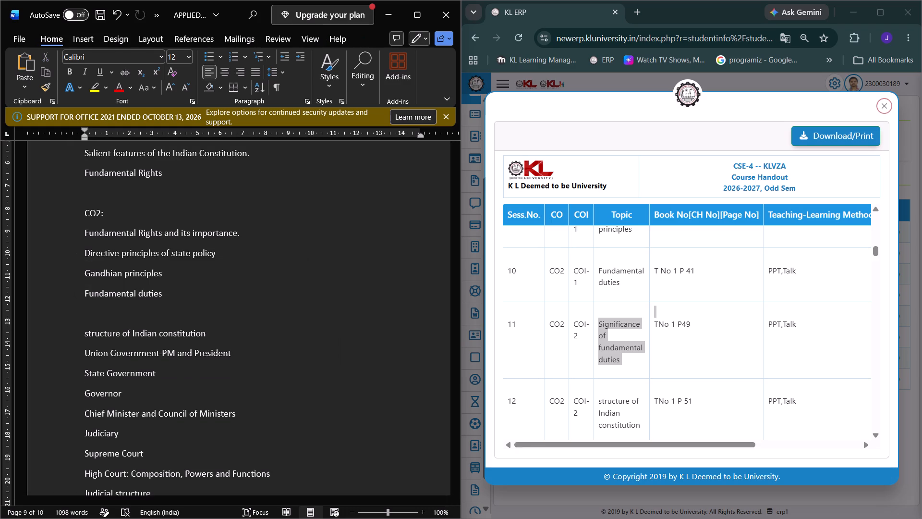
Copy just the text "Significance of fundamental duties" from session 11 onto the empty line below "Fundamental duties".
left_click(603, 327)
left_click_drag(599, 323, 614, 335)
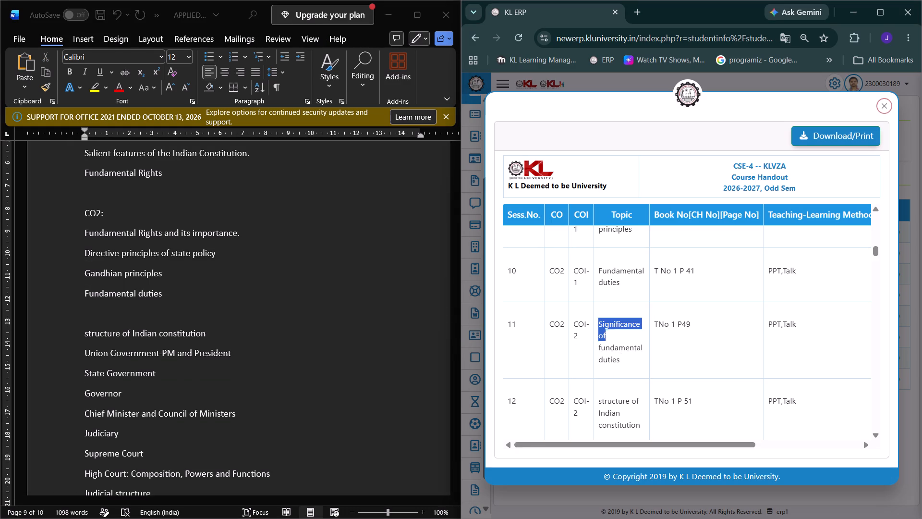
left_click_drag(614, 335, 630, 358)
key("ctrl+c")
left_click(136, 317)
key("ctrl+v")
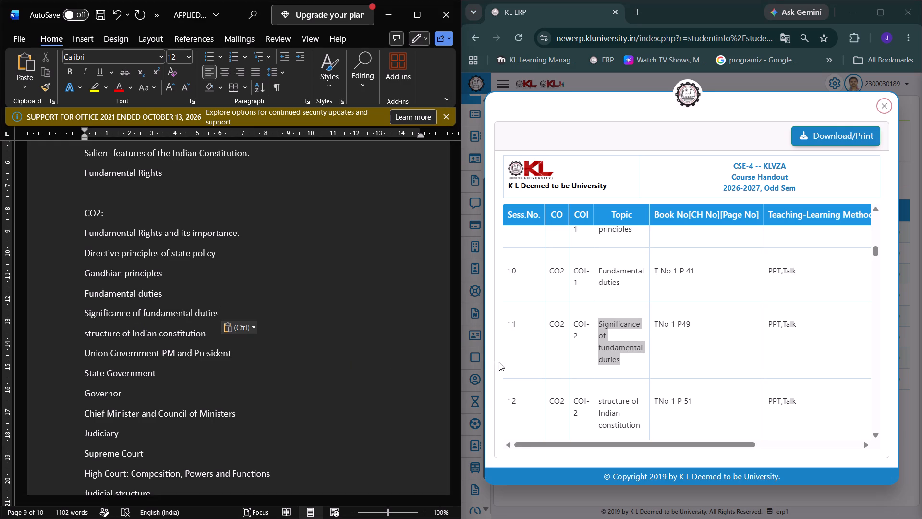
Add the heading "CO3:" directly above "State Government", leaving a blank line after "Union Government-PM and President".
scroll(520, 291, "down", 1)
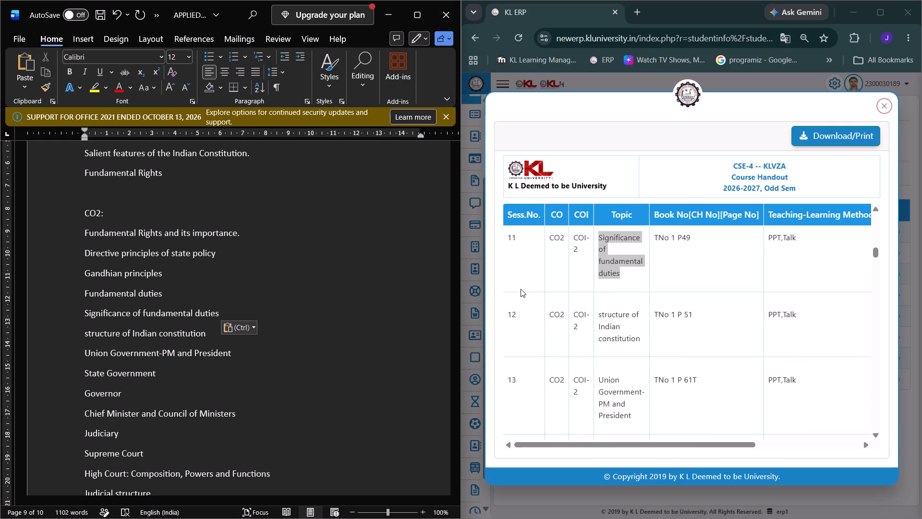
scroll(521, 289, "down", 2)
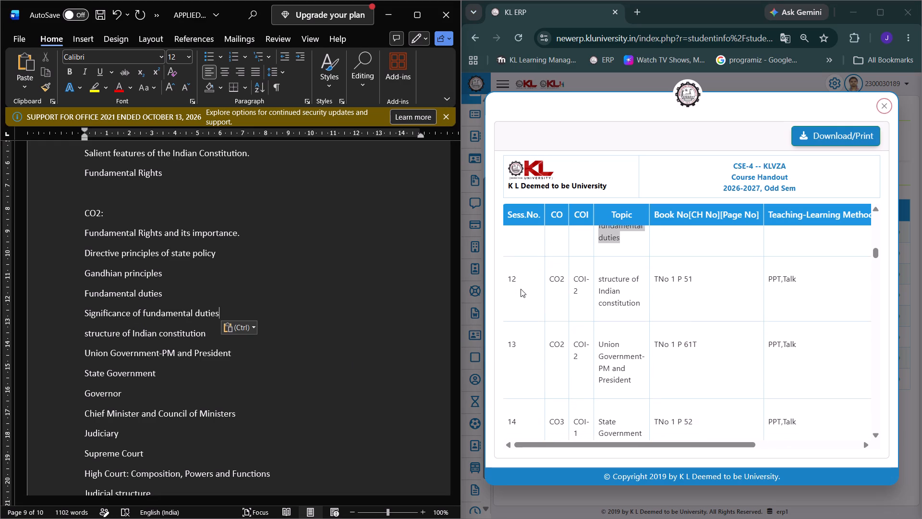
scroll(521, 289, "down", 1)
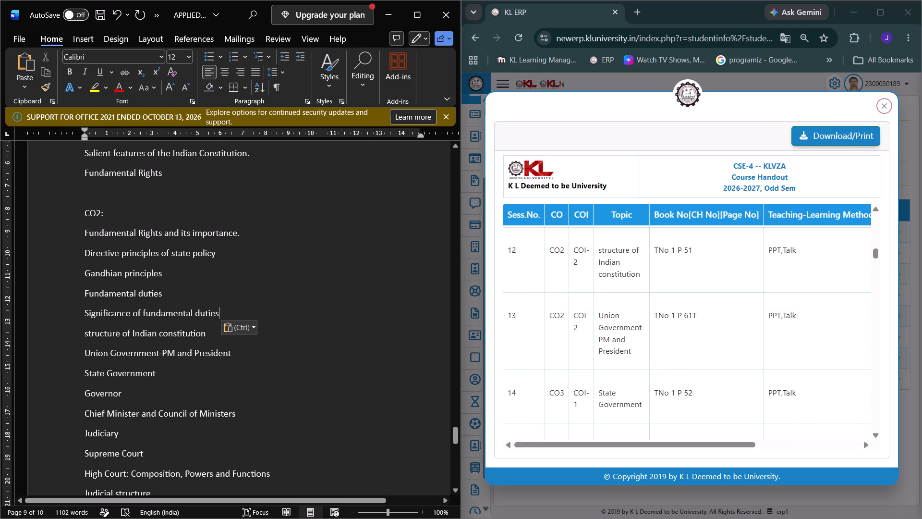
left_click(233, 353)
key("Return")
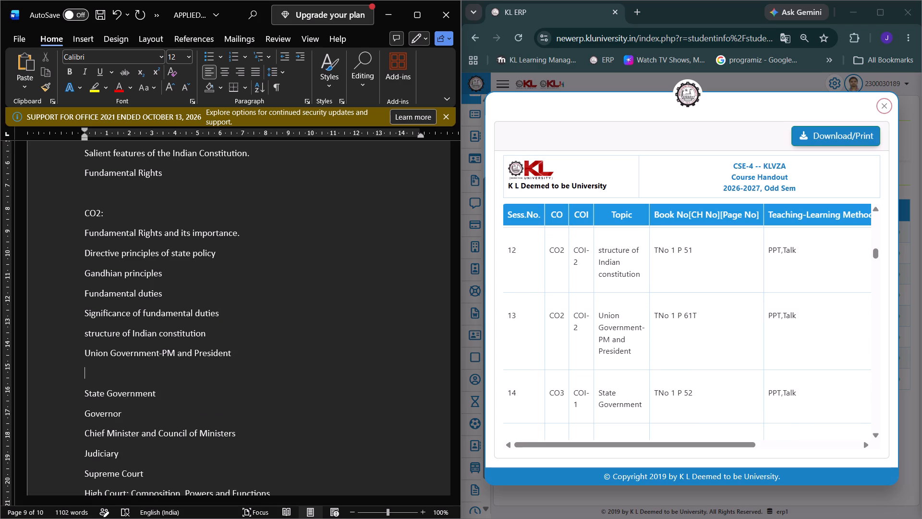
key("Return")
type("CO3")
key("shift+colon")
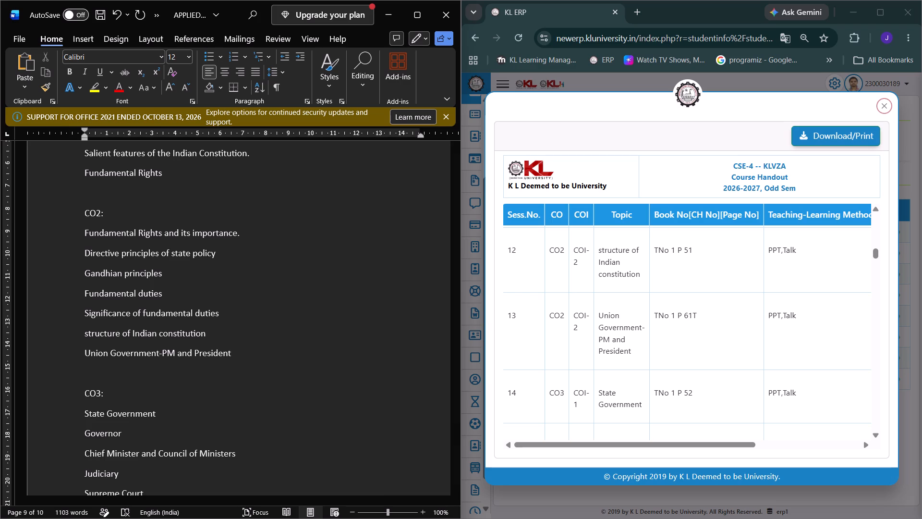
Following the handout's CO column, add the heading "CO4:" directly above "Judicial structure", leaving a blank line after "High Court: Composition, Powers and Functions".
scroll(606, 395, "down", 2)
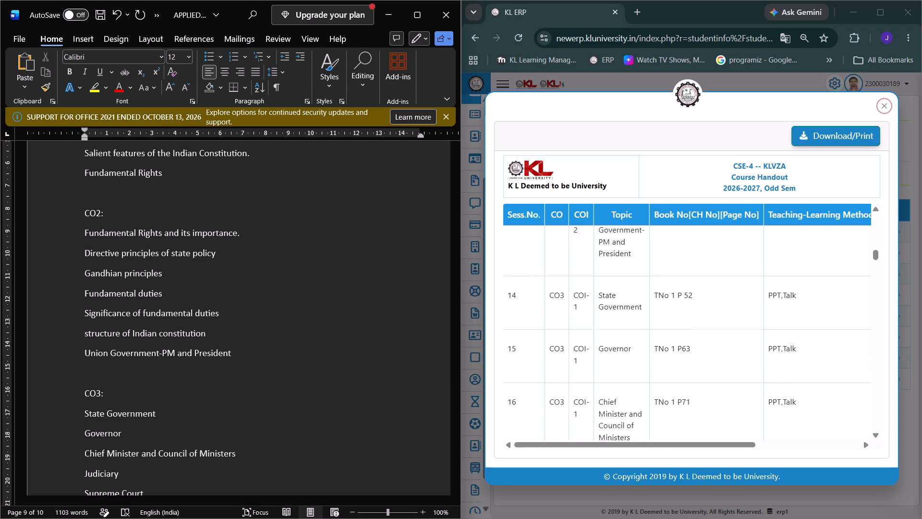
scroll(606, 395, "down", 3)
scroll(271, 409, "down", 1)
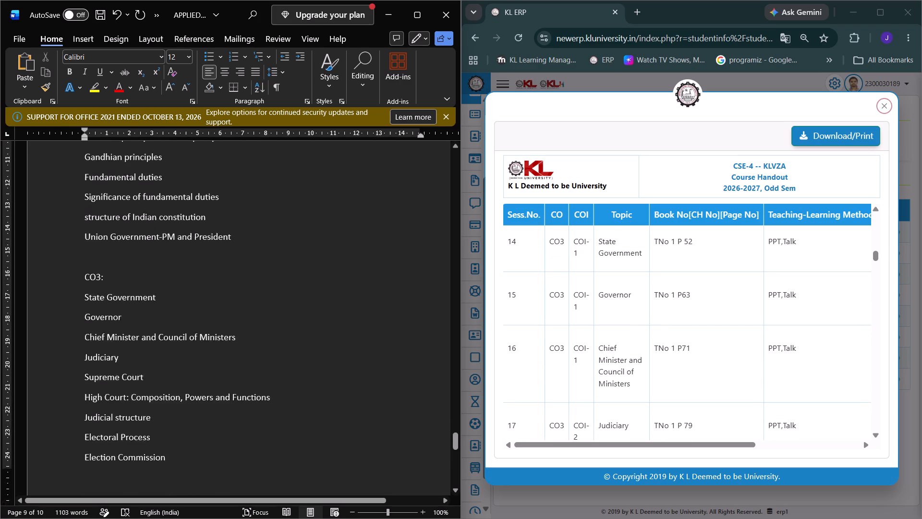
scroll(271, 409, "down", 1)
scroll(570, 370, "down", 1)
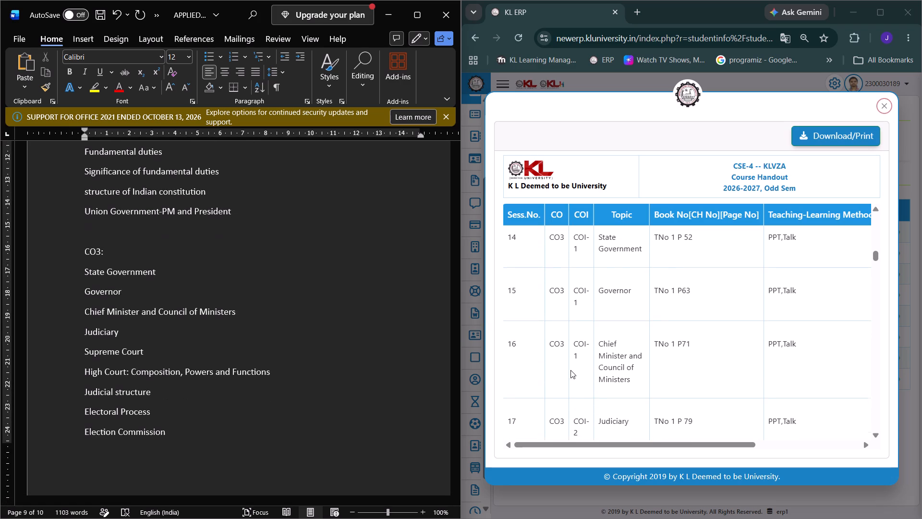
scroll(570, 370, "down", 2)
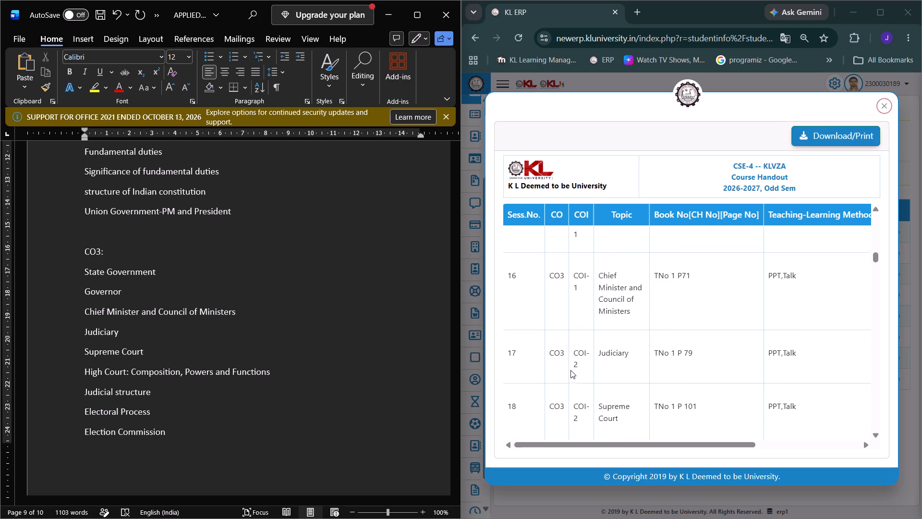
scroll(570, 370, "down", 2)
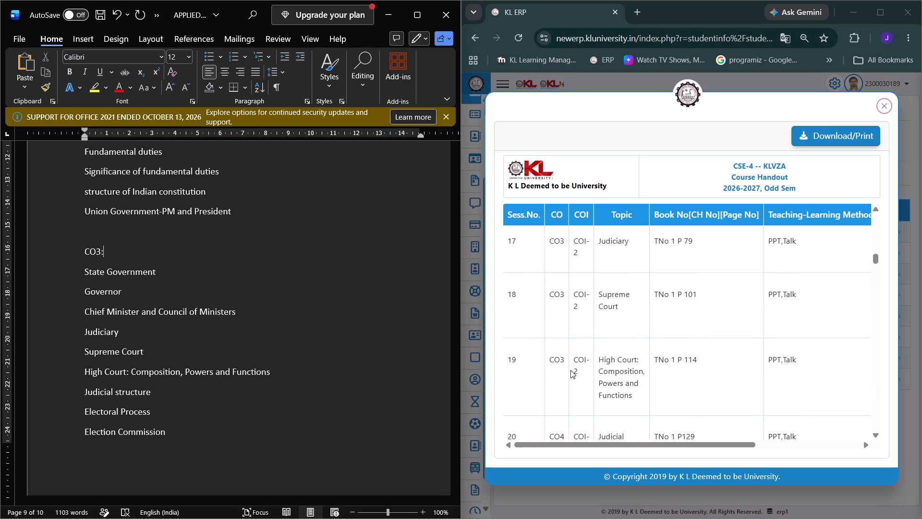
scroll(570, 370, "down", 2)
scroll(570, 370, "right", 1)
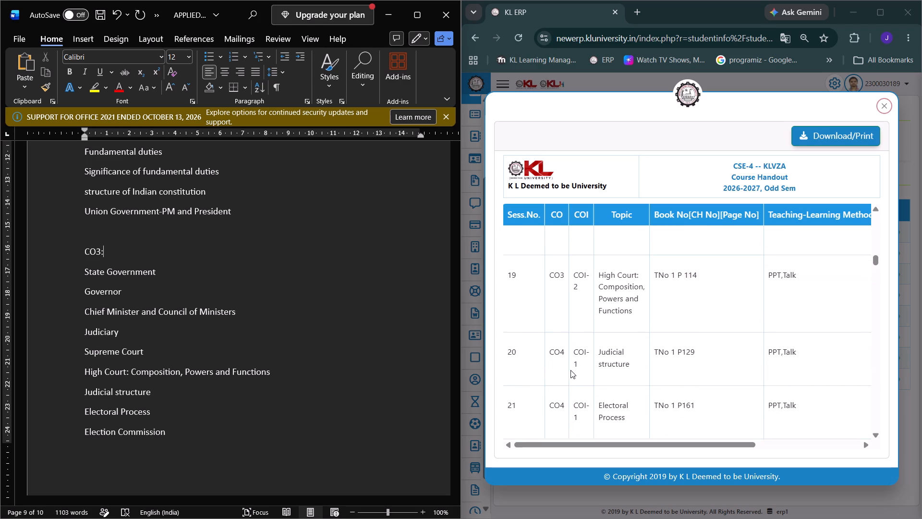
scroll(570, 370, "right", 1)
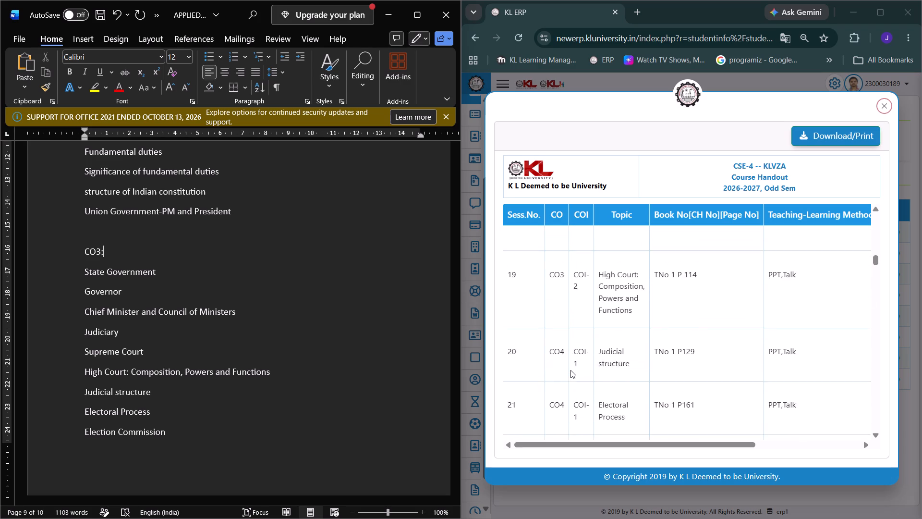
scroll(570, 370, "right", 1)
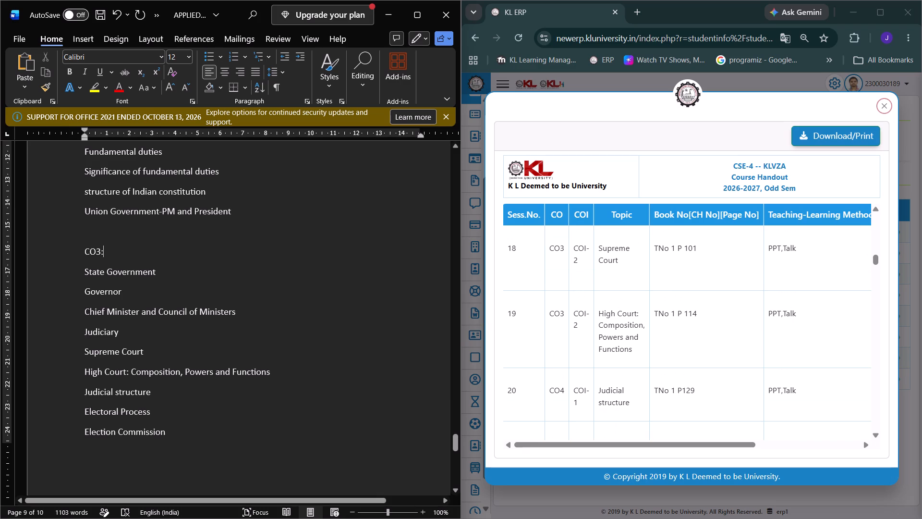
left_click(281, 368)
key("Return")
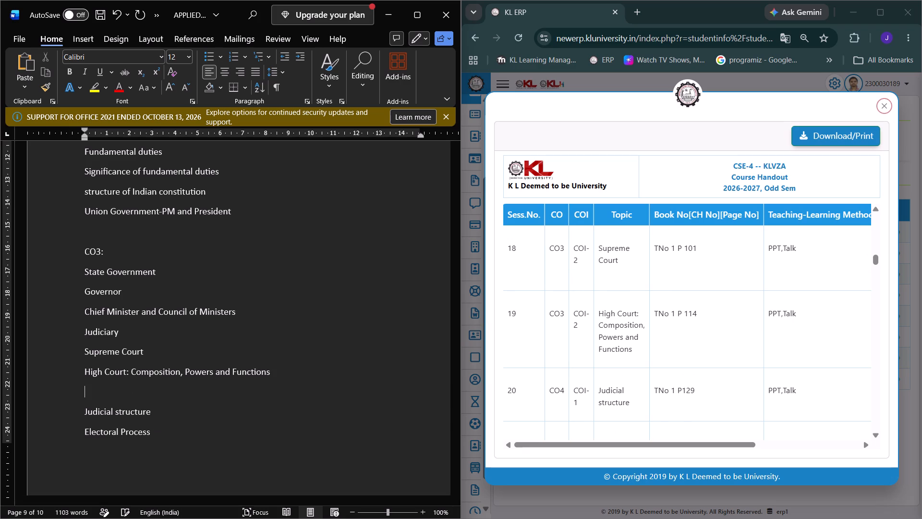
key("Return")
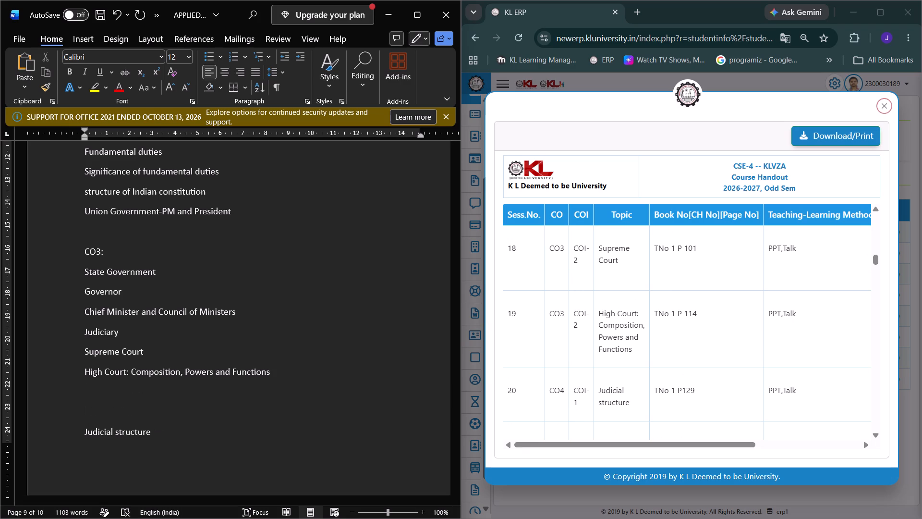
type("CO4")
key("shift+colon")
Check the handout's remaining CO4 sessions, 20 to 26, against the topics listed under "CO4:" in the document.
scroll(281, 368, "down", 2)
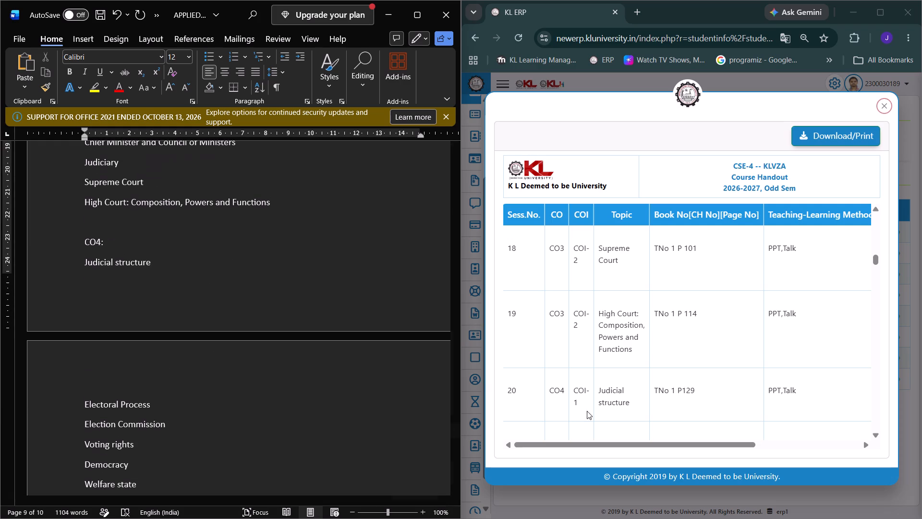
scroll(594, 415, "down", 3)
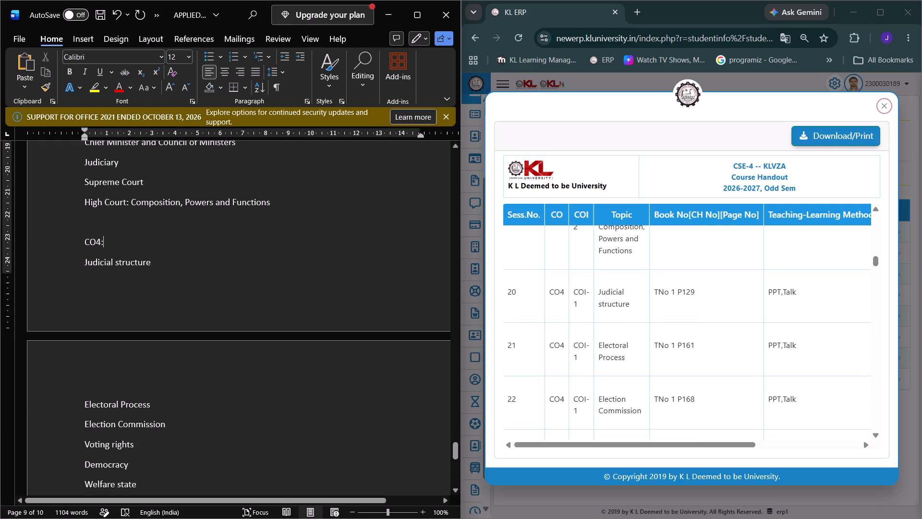
scroll(364, 405, "down", 1)
scroll(603, 335, "down", 1)
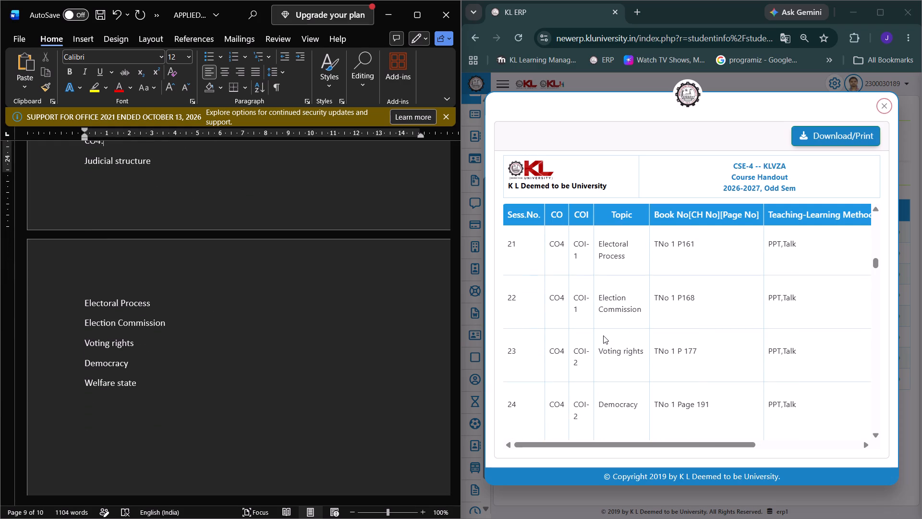
scroll(603, 335, "down", 3)
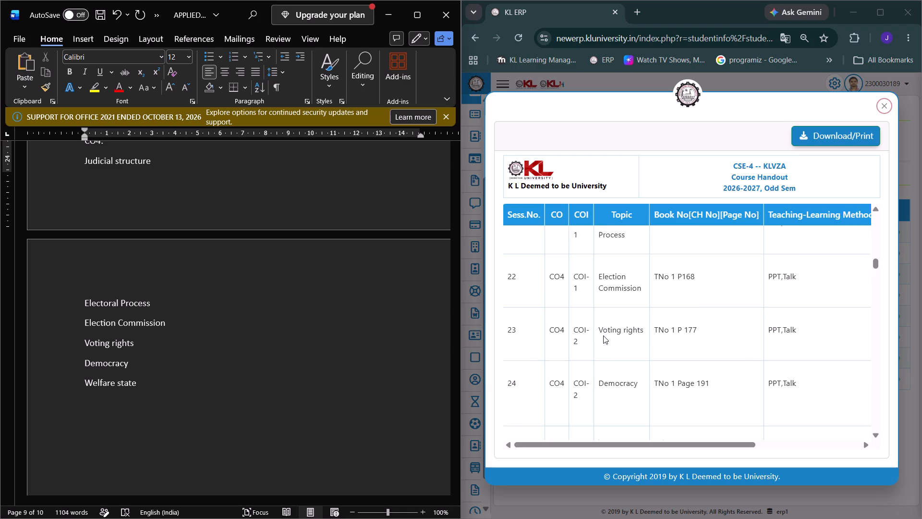
scroll(603, 335, "down", 3)
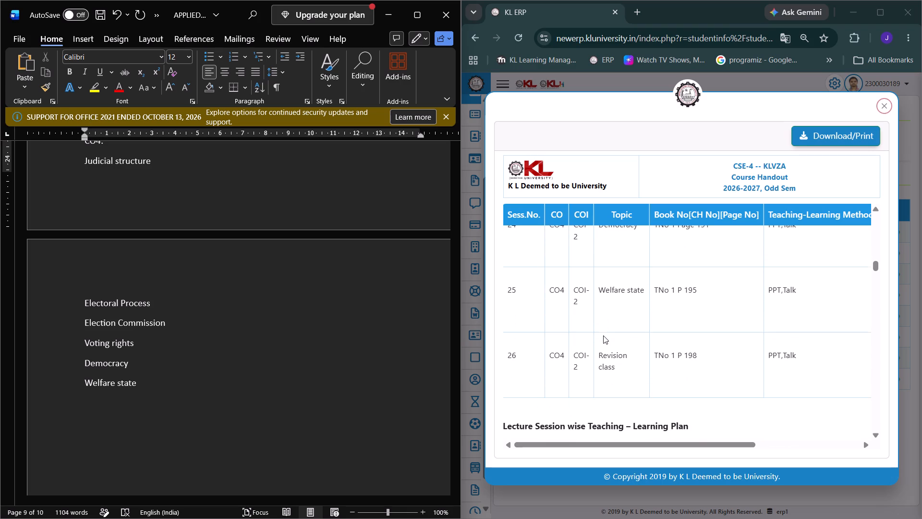
Insert two more blank lines above "CO4:" so the heading moves onto the next page with its topics.
scroll(242, 323, "up", 6)
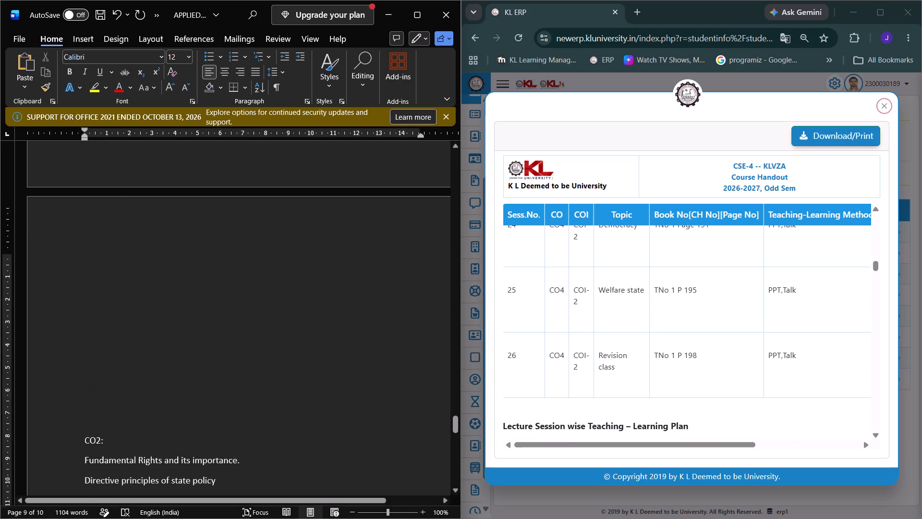
scroll(242, 323, "down", 3)
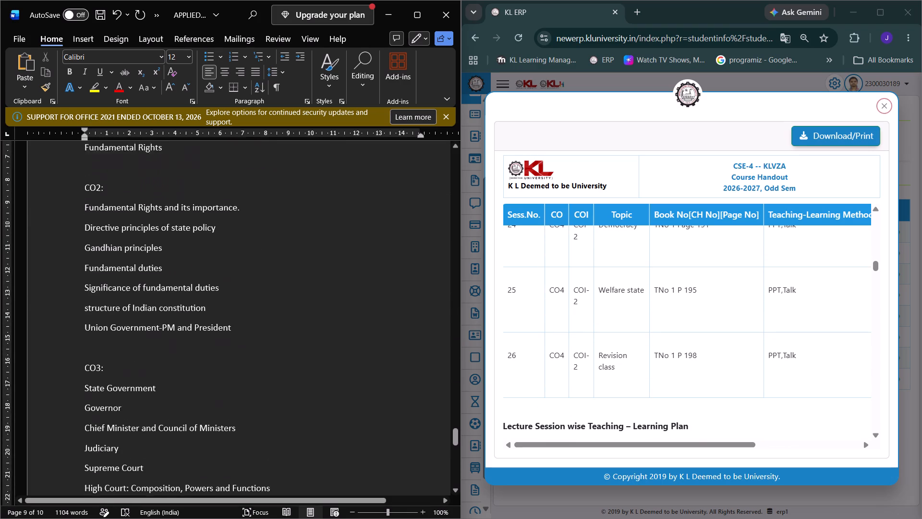
scroll(242, 323, "down", 3)
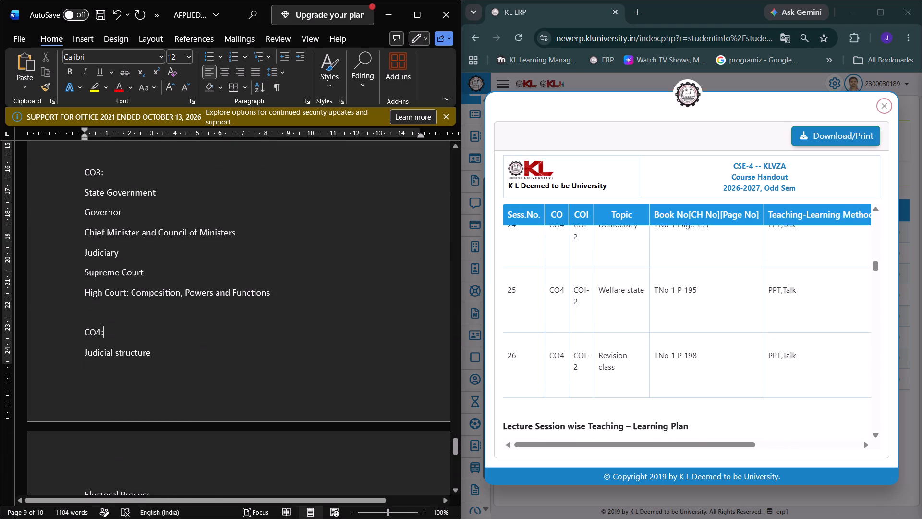
left_click(145, 302)
left_click(99, 318)
key("Return")
key("Return")
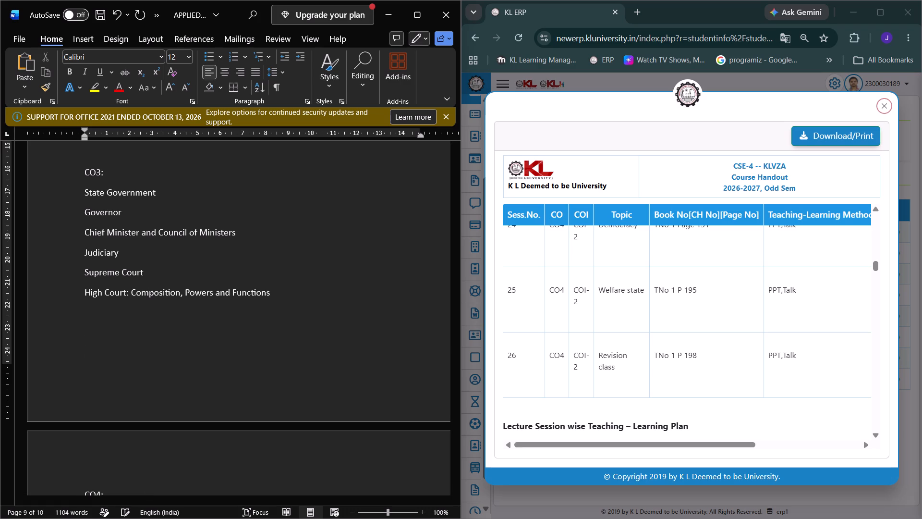
Insert an empty line above the "APPLIED PHYSICS:" heading at the very start of the document.
scroll(99, 318, "down", 2)
scroll(99, 318, "up", 12)
scroll(99, 318, "up", 16)
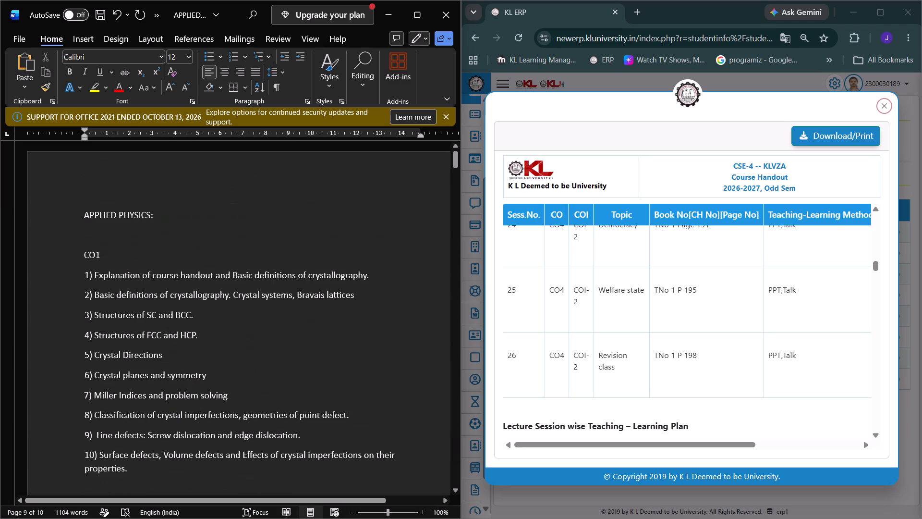
scroll(99, 318, "up", 1)
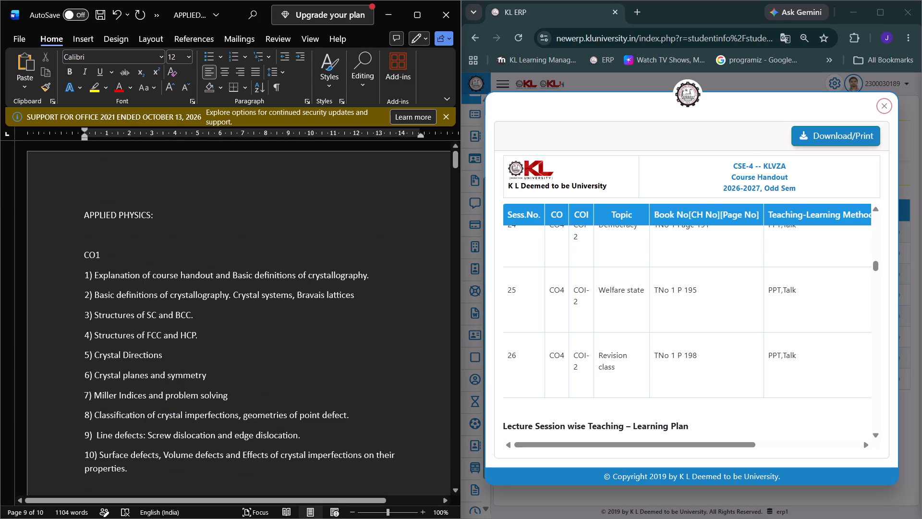
left_click(123, 183)
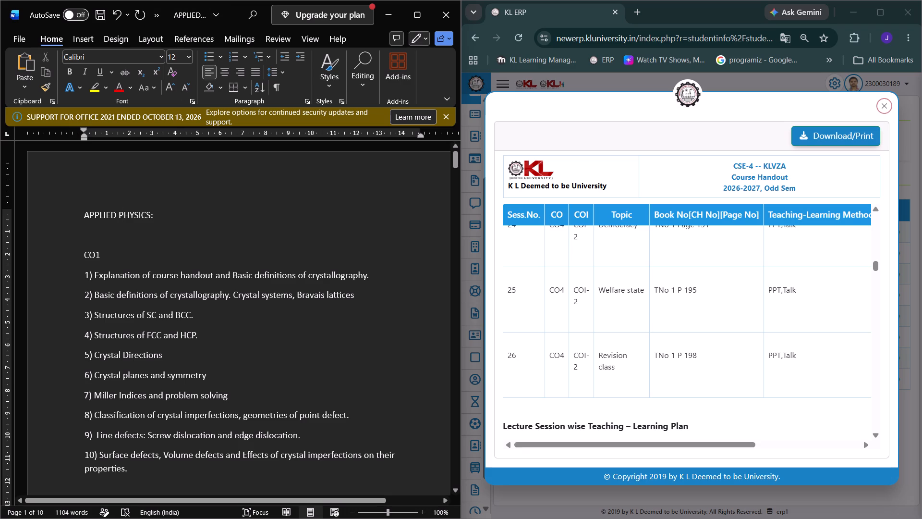
key("Up")
key("Up")
key("Left")
key("Left")
key("Left")
key("Left")
key("Left")
key("Left")
key("Left")
key("Left")
key("Left")
key("Return")
key("Up")
key("Up")
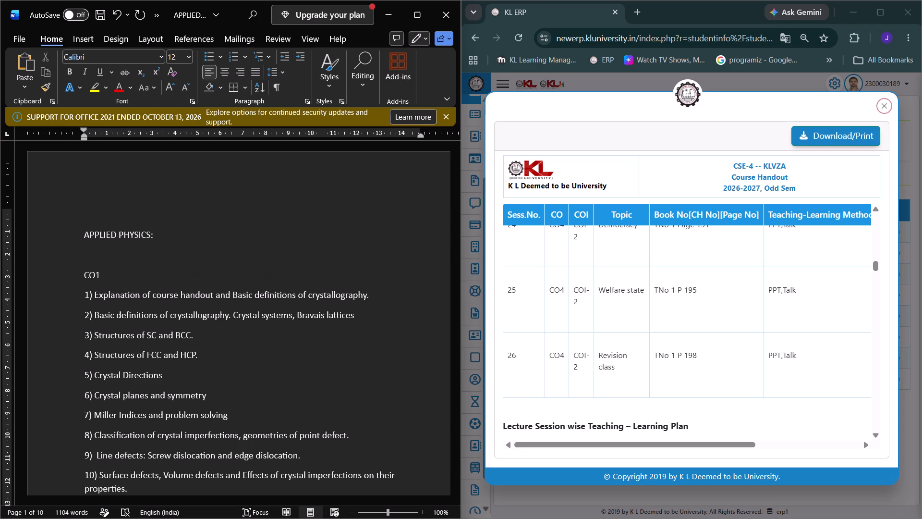
Add the centred title "TOPICS" on the empty first line of the document.
scroll(100, 202, "down", 7)
scroll(100, 202, "up", 9)
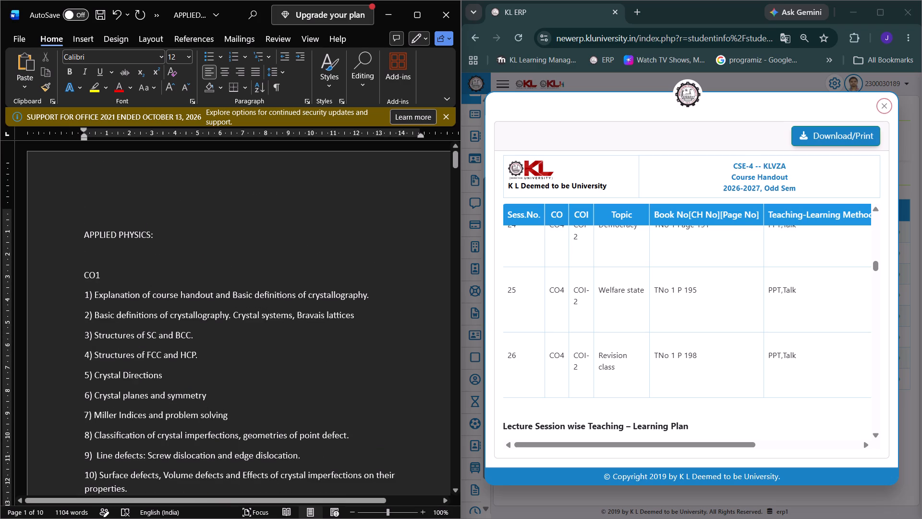
key("space")
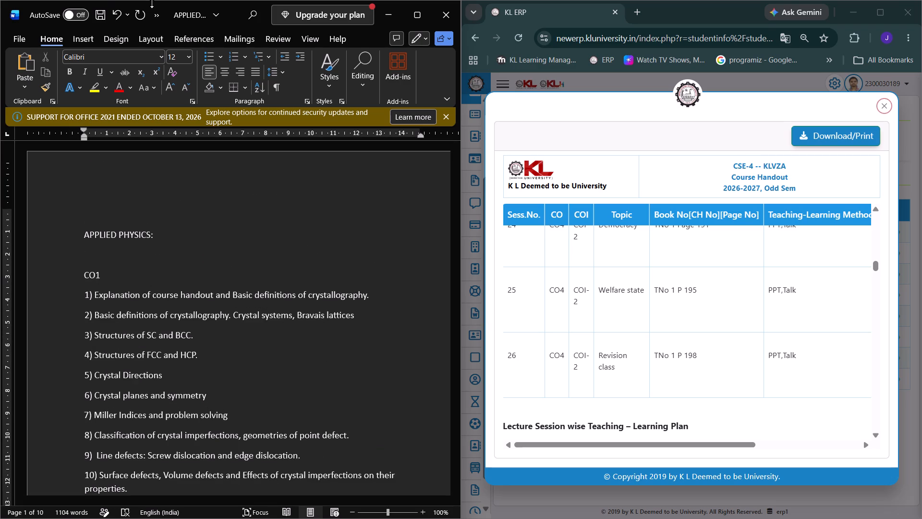
left_click(223, 75)
type("TOPICS")
Save the document as a PDF named TOPICS in the Downloads folder.
left_click(105, 12)
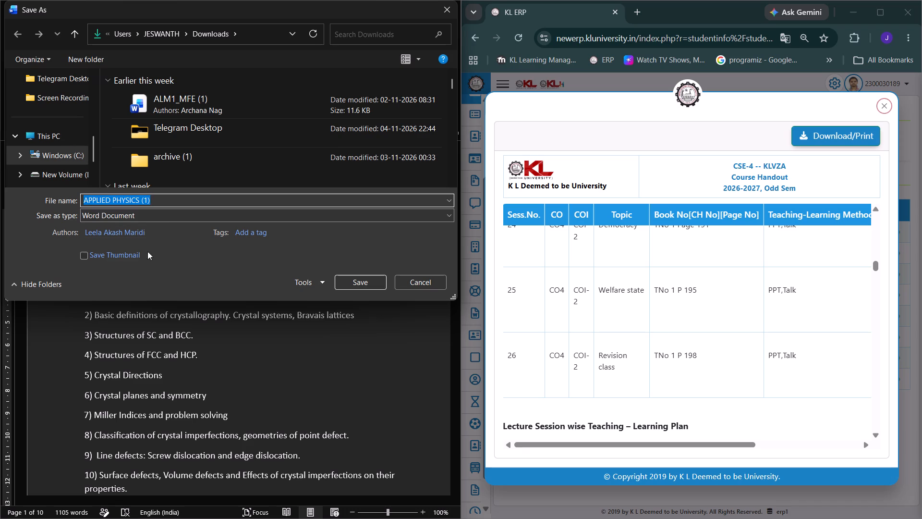
left_click(115, 216)
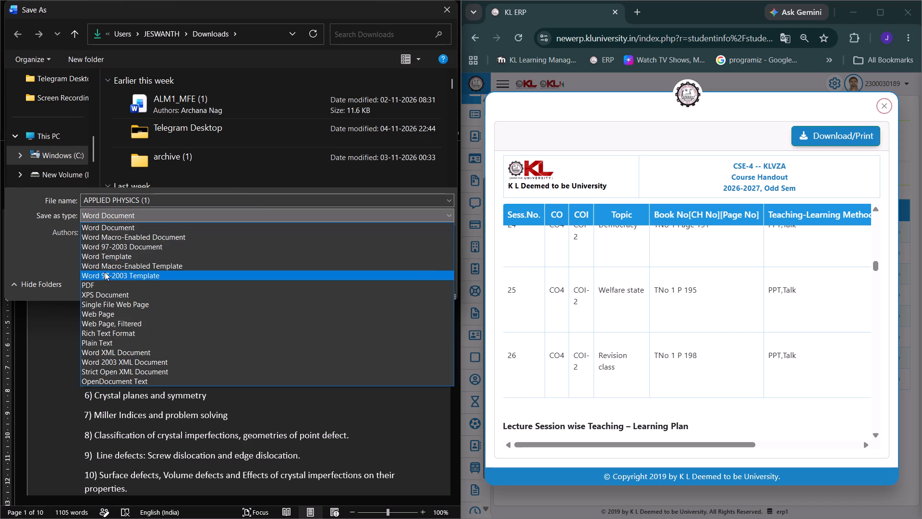
left_click(100, 281)
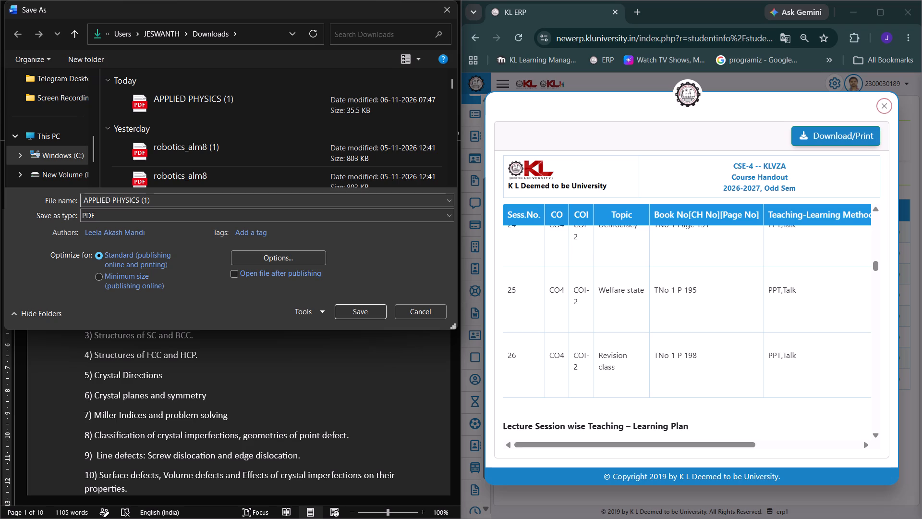
left_click(168, 197)
key("BackSpace")
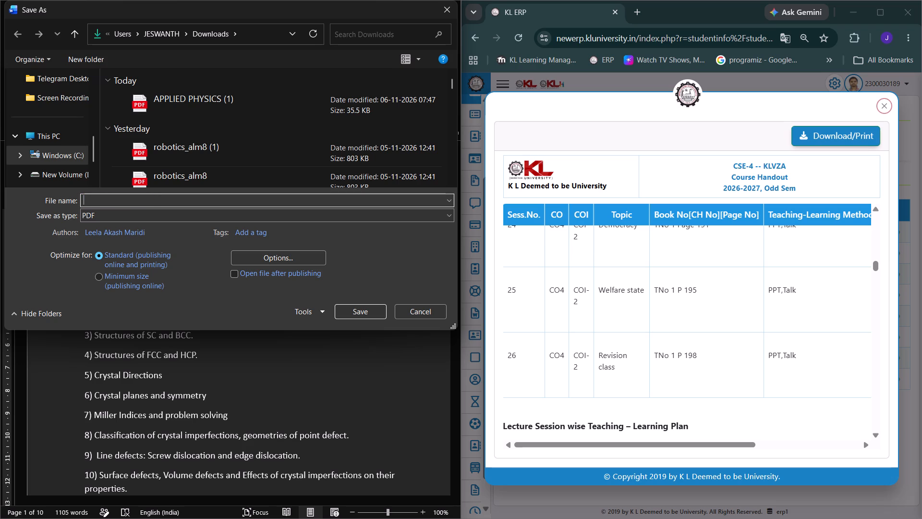
type("TOPICS")
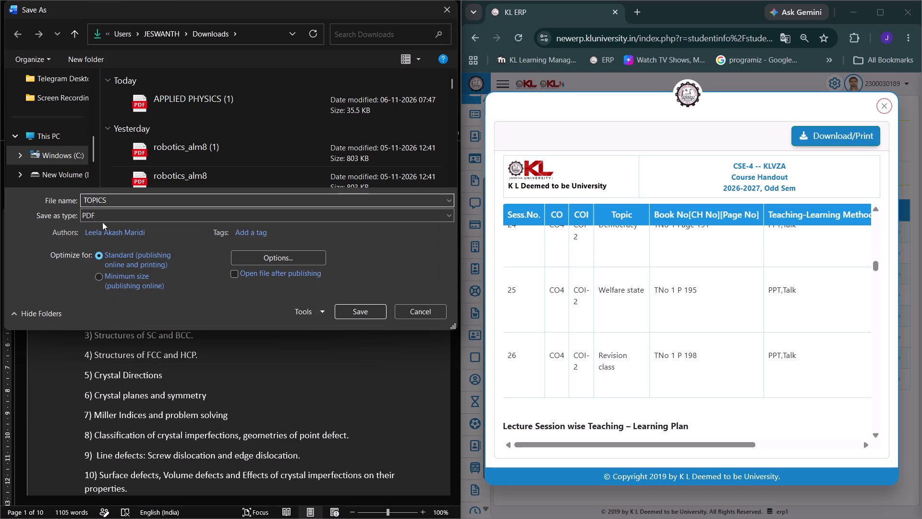
scroll(65, 145, "up", 4)
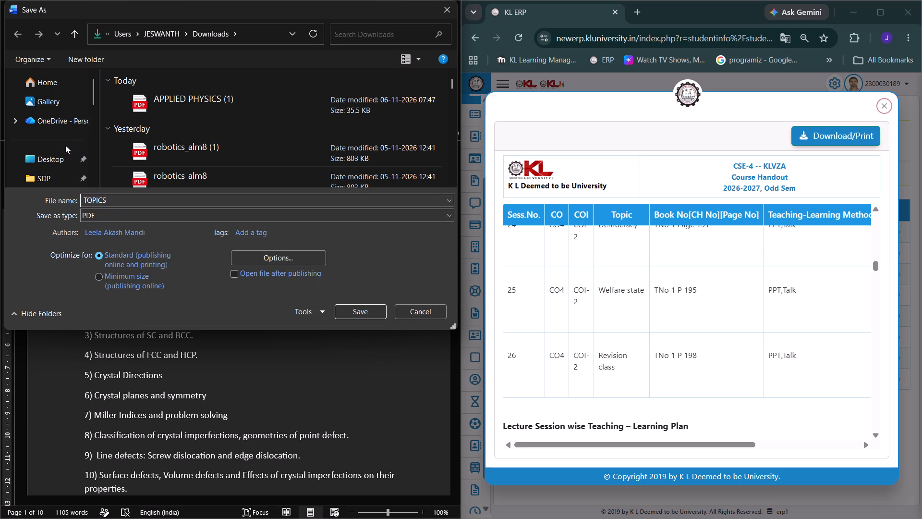
scroll(65, 145, "down", 2)
scroll(65, 145, "up", 8)
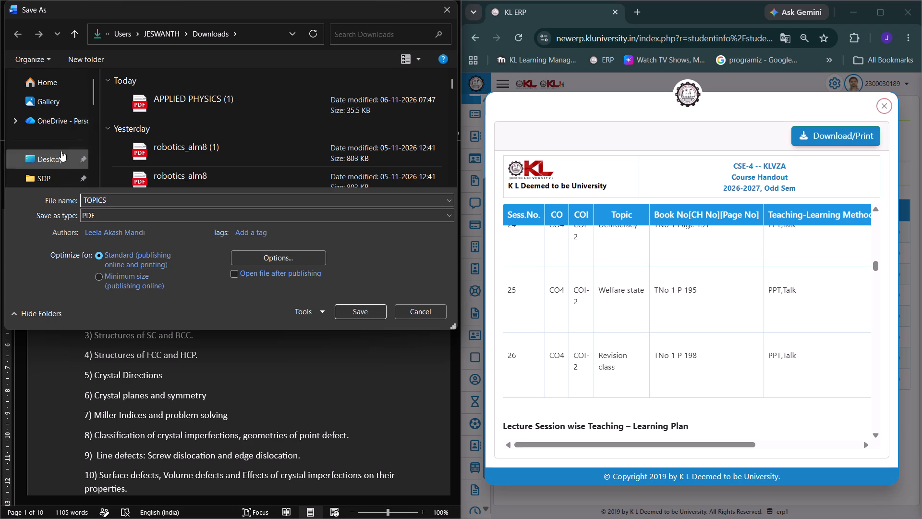
scroll(30, 128, "down", 1)
left_click(30, 128)
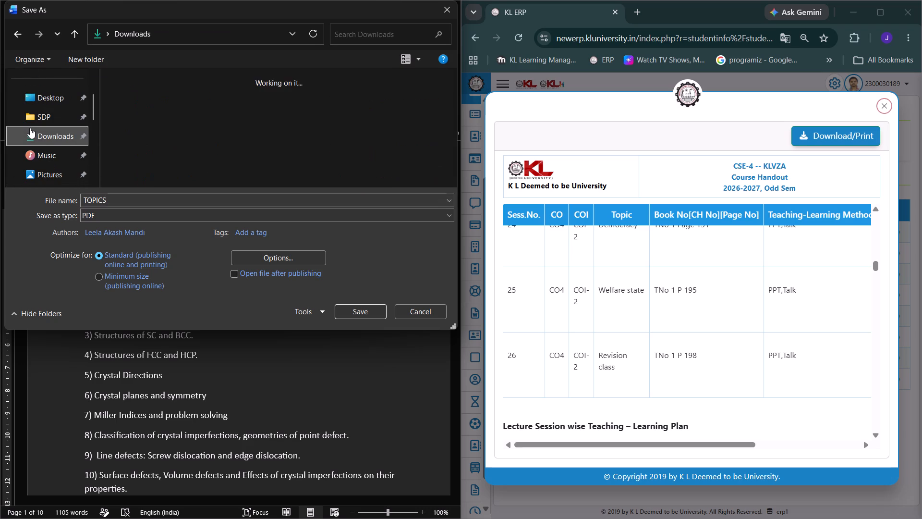
scroll(46, 124, "up", 6)
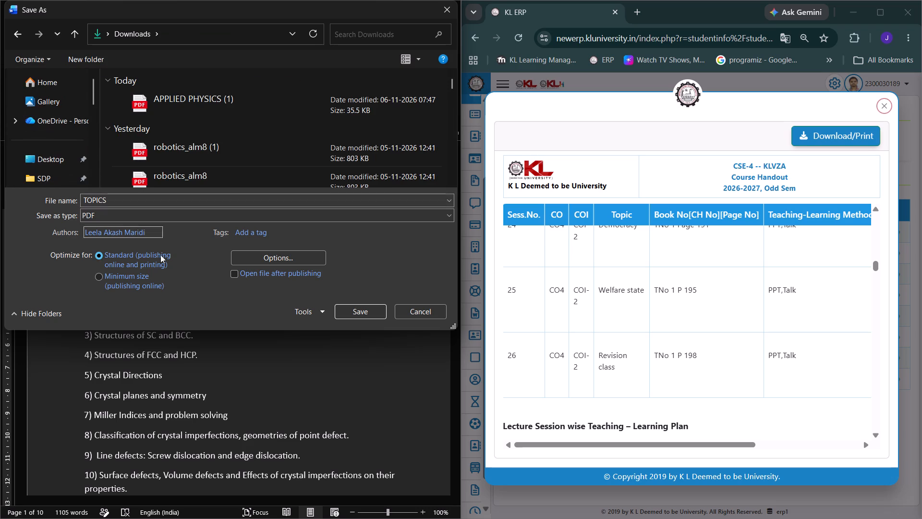
left_click(370, 310)
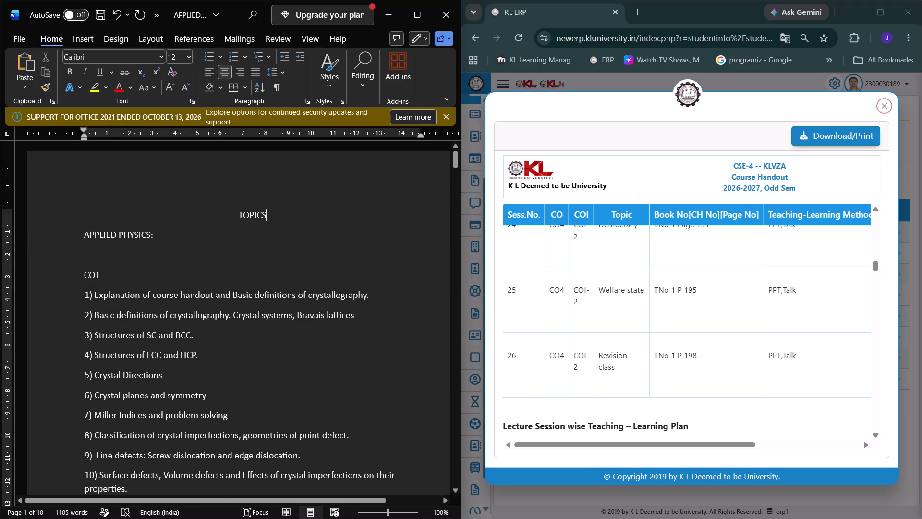
Close the Word document without saving its changes, and close the KL ERP browser window.
left_click(453, 9)
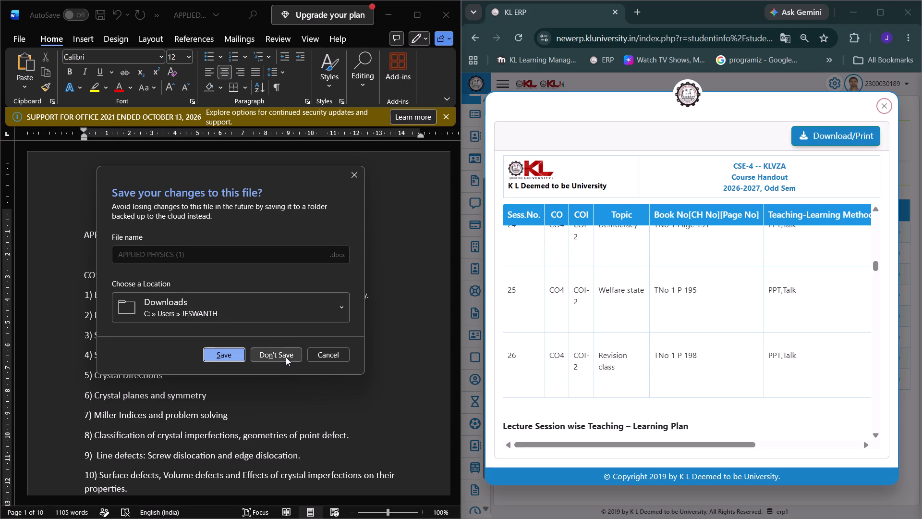
left_click(317, 356)
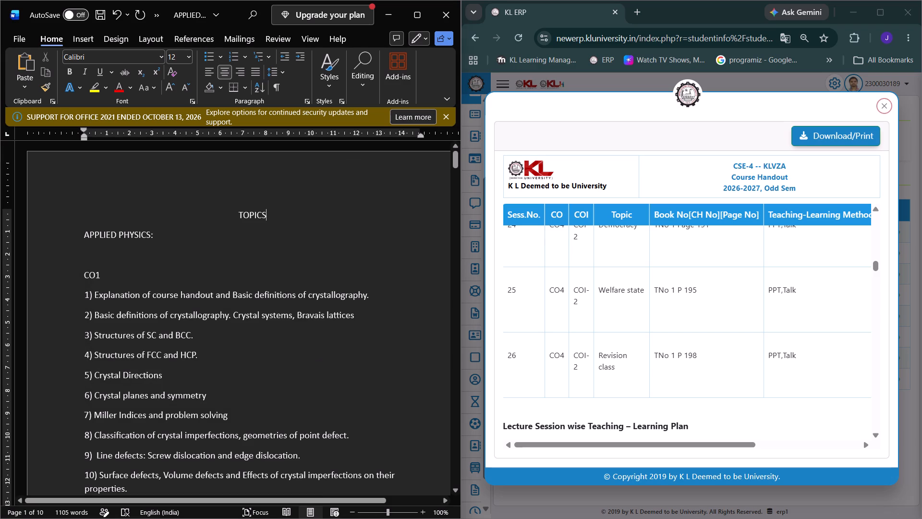
left_click(441, 9)
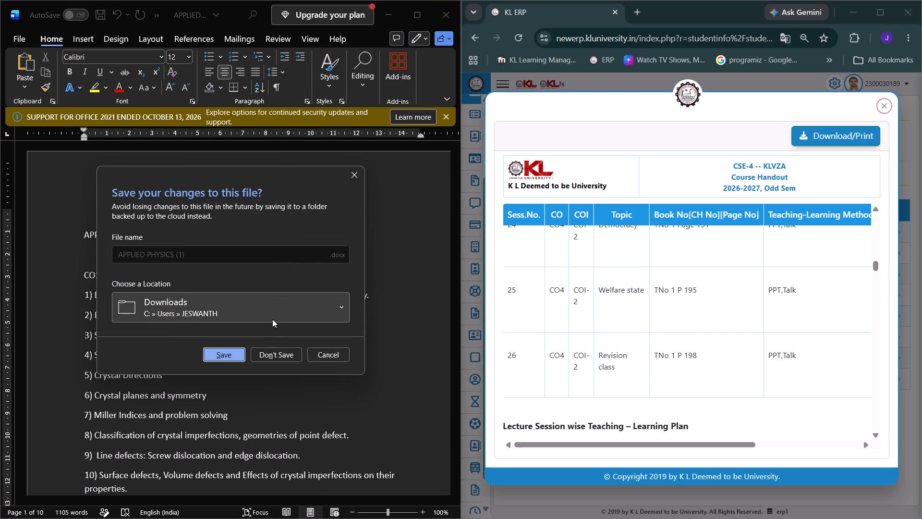
left_click(281, 353)
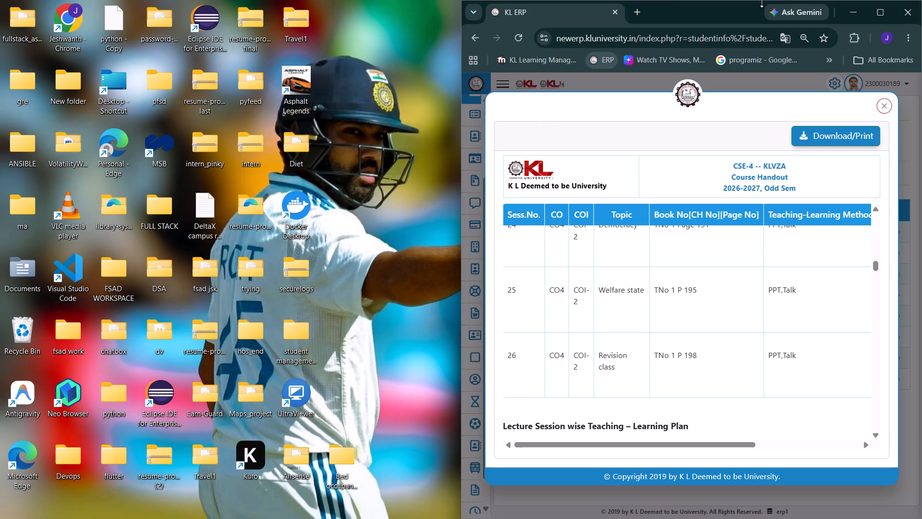
left_click(921, 7)
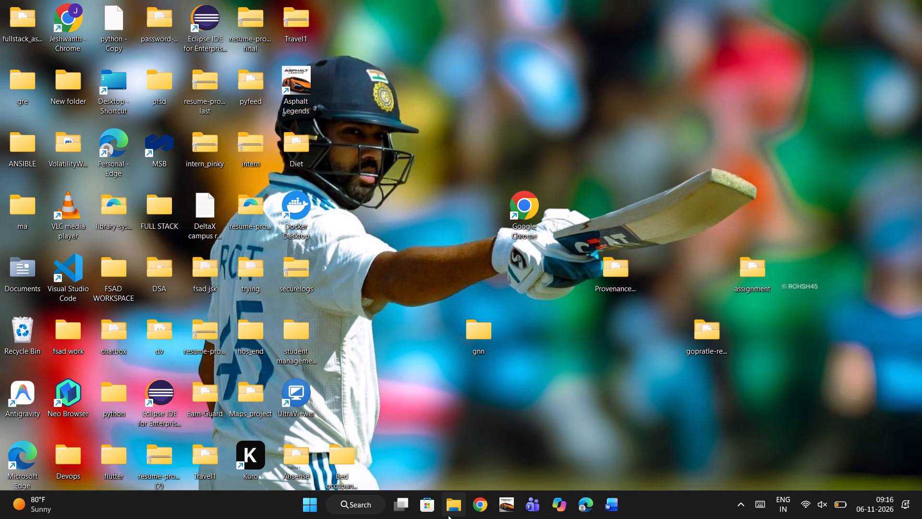
Switch to File Explorer and open the TOPICS PDF from the recent files.
double_click(447, 514)
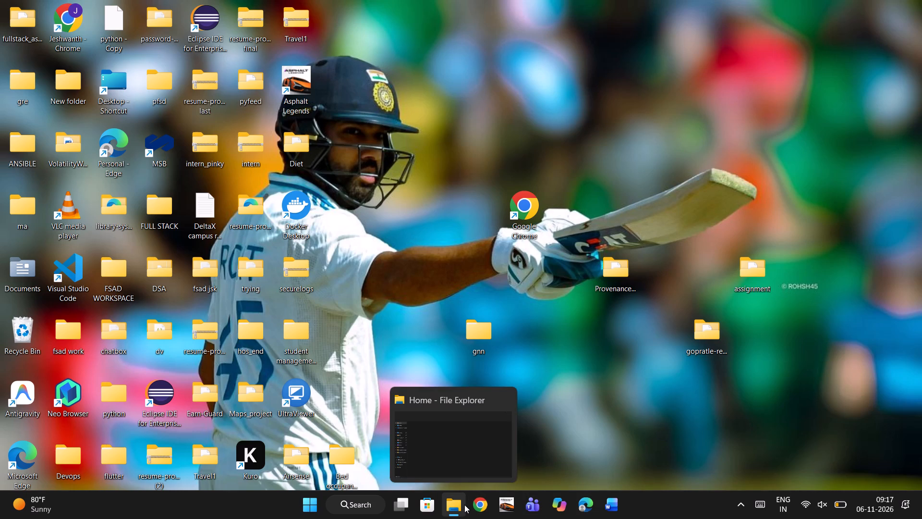
left_click(447, 470)
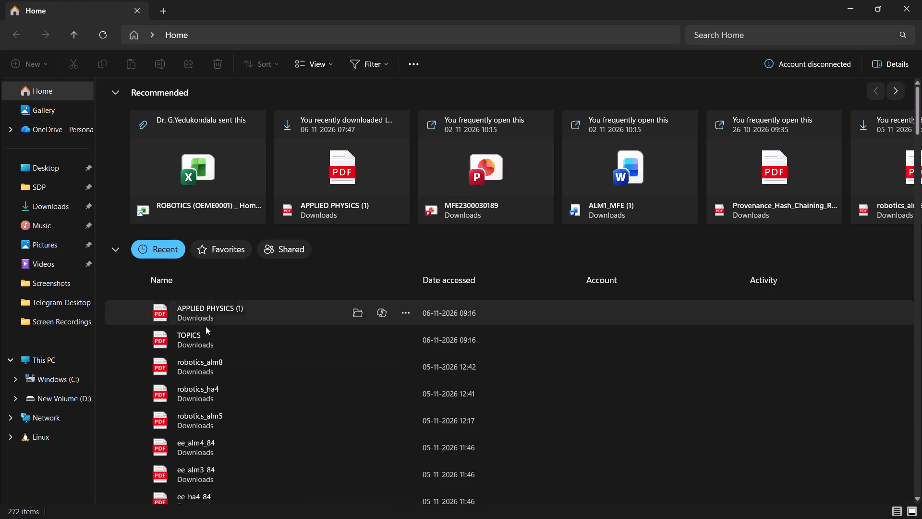
double_click(178, 336)
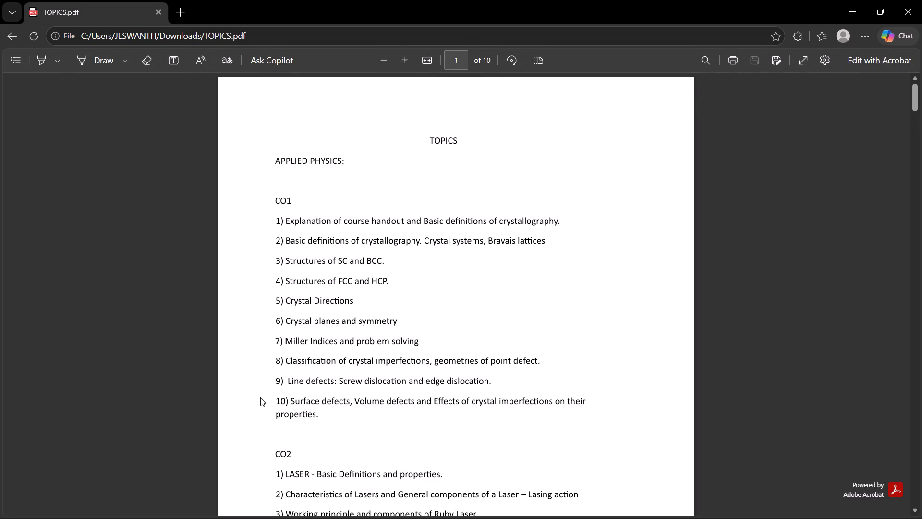
Review the TOPICS PDF from APPLIED PHYSICS to the end of INDIAN CONSTITUTION, and close it and File Explorer.
scroll(260, 397, "down", 2)
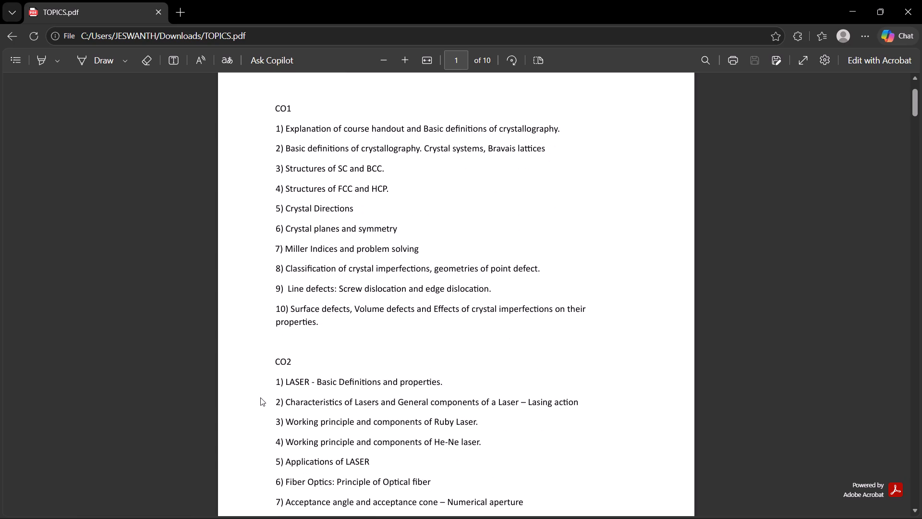
scroll(260, 397, "down", 14)
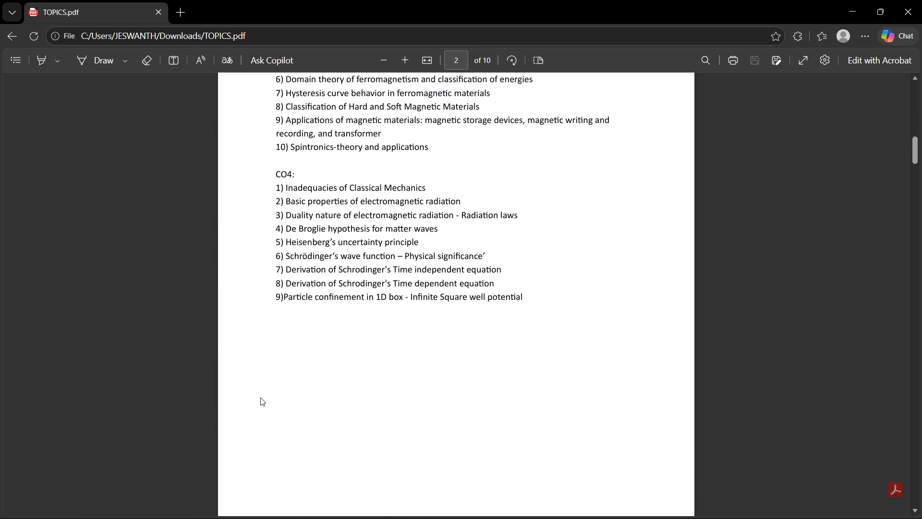
scroll(260, 397, "down", 11)
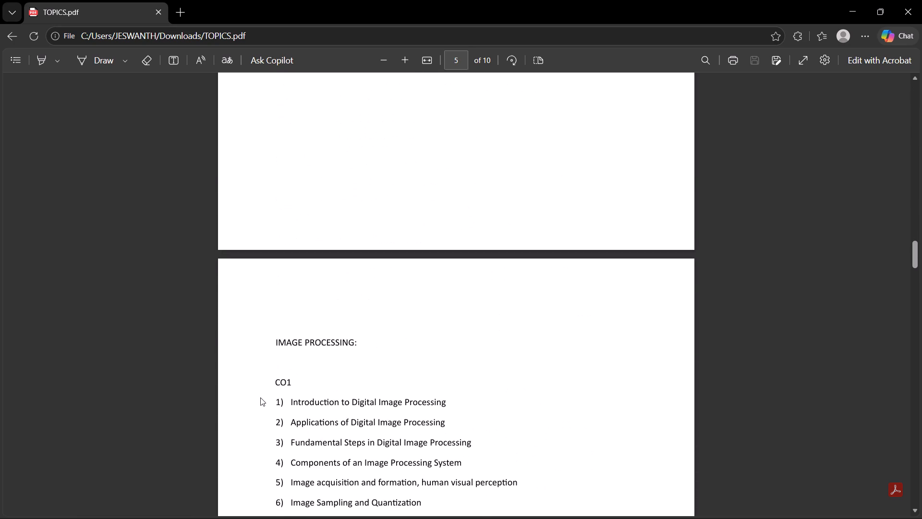
scroll(260, 397, "up", 1)
scroll(260, 397, "right", 1)
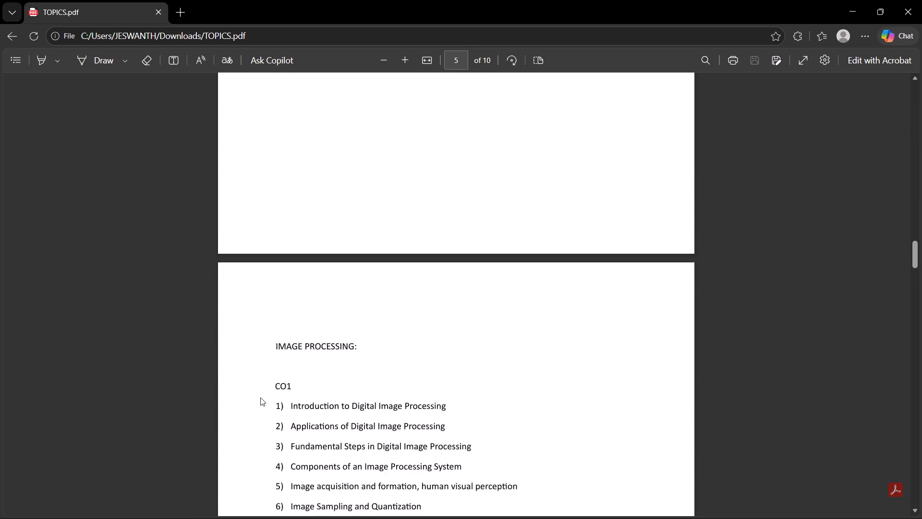
scroll(260, 397, "right", 1)
scroll(260, 397, "down", 7)
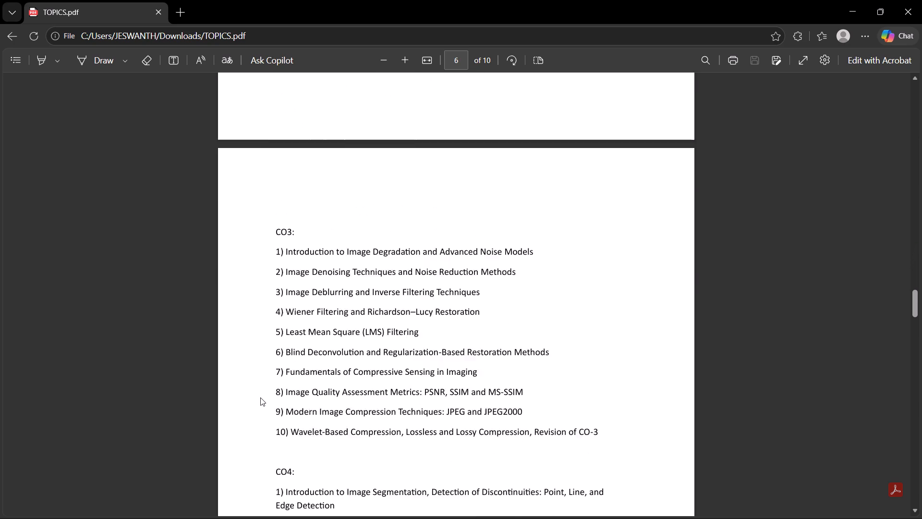
scroll(260, 397, "down", 6)
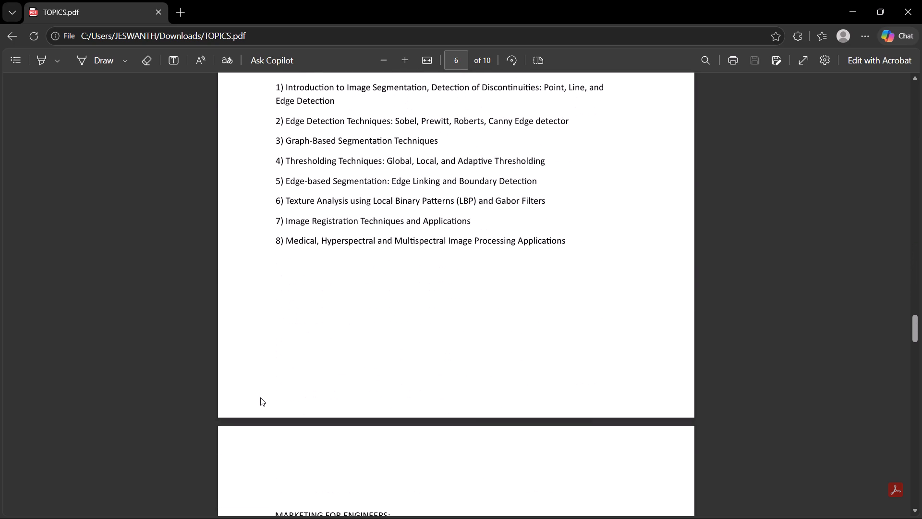
scroll(260, 397, "down", 10)
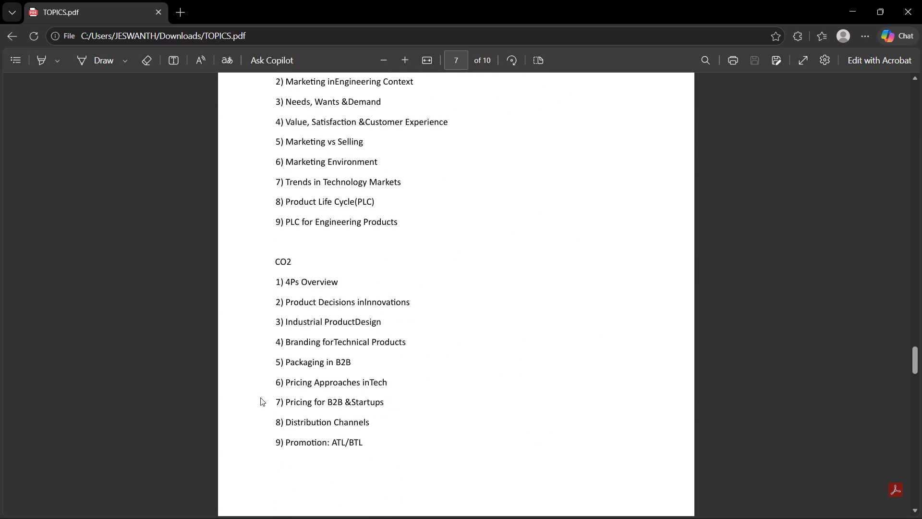
scroll(260, 397, "down", 12)
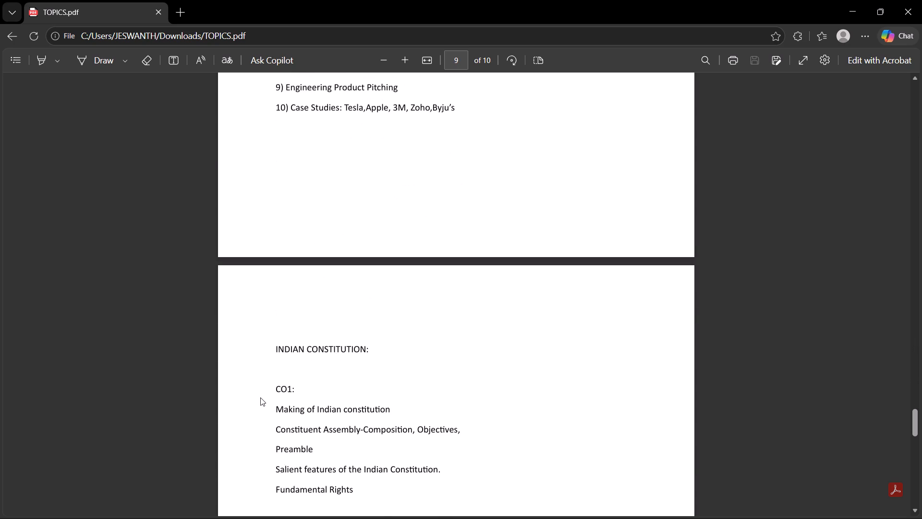
scroll(260, 397, "down", 16)
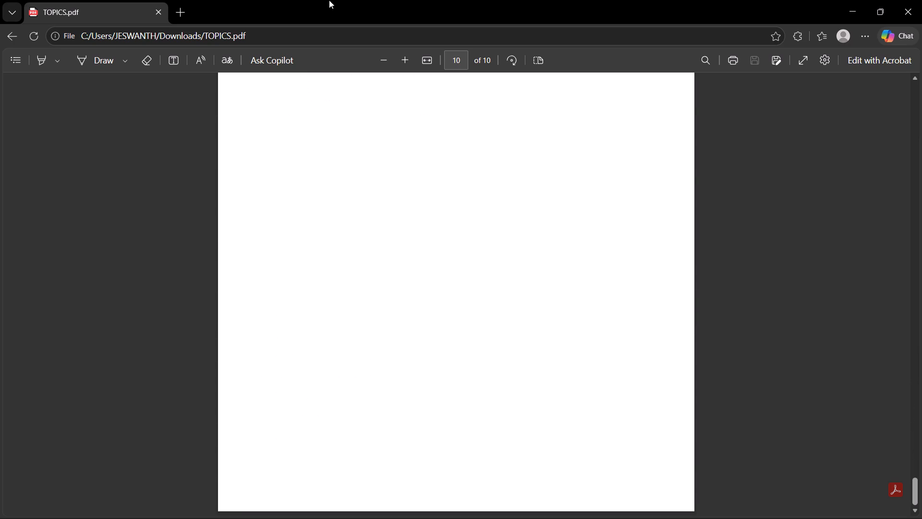
left_click(921, 0)
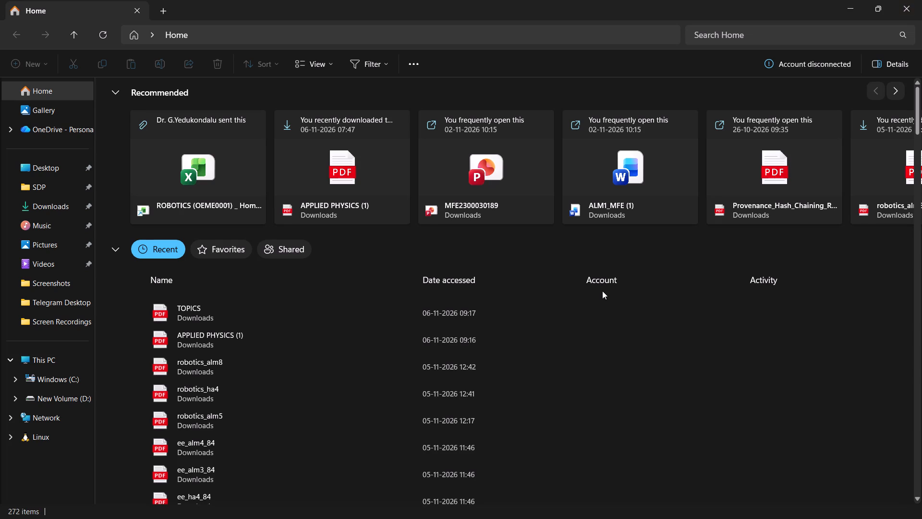
left_click(921, 0)
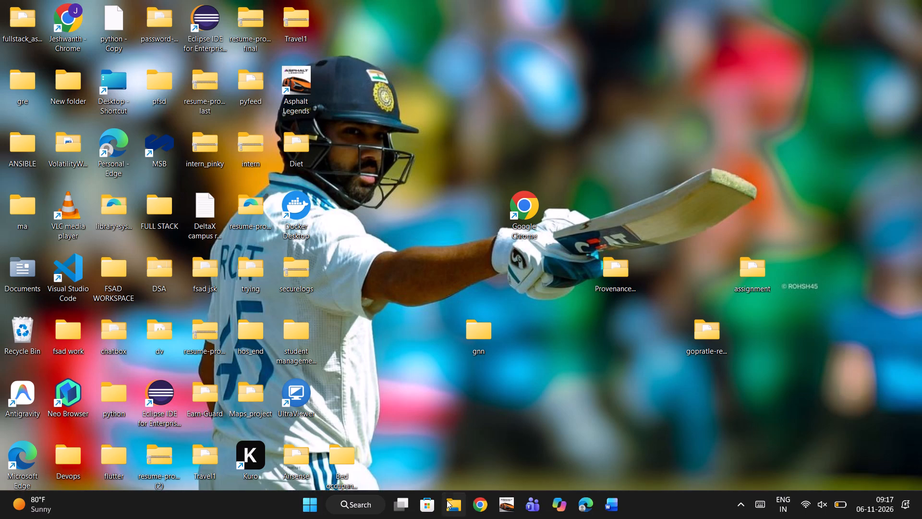
Switch to Google Chrome with the personal profile and open web.whatsapp.com.
left_click(482, 512)
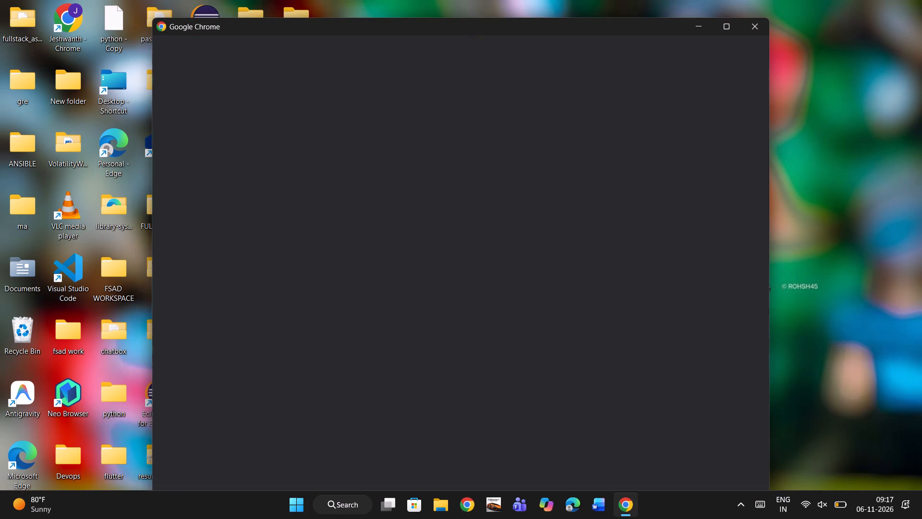
left_click(423, 306)
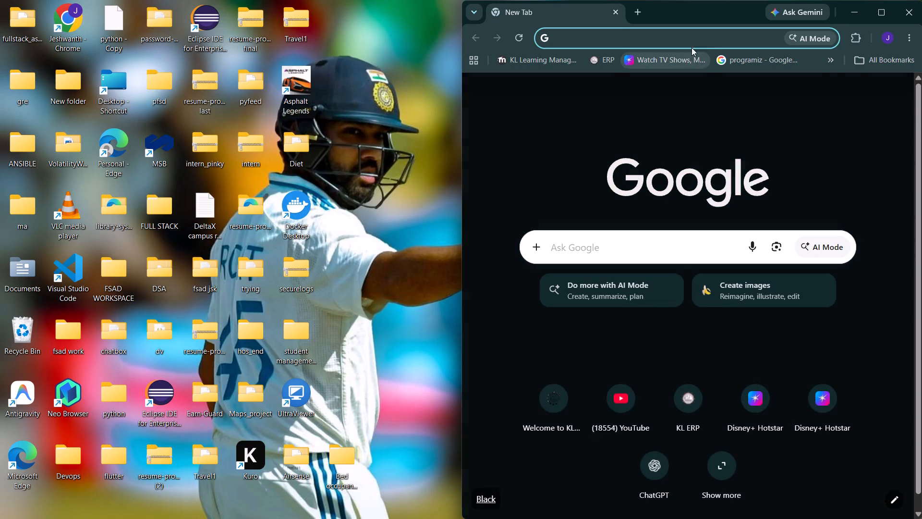
left_click(592, 37)
type("WHA")
key("Return")
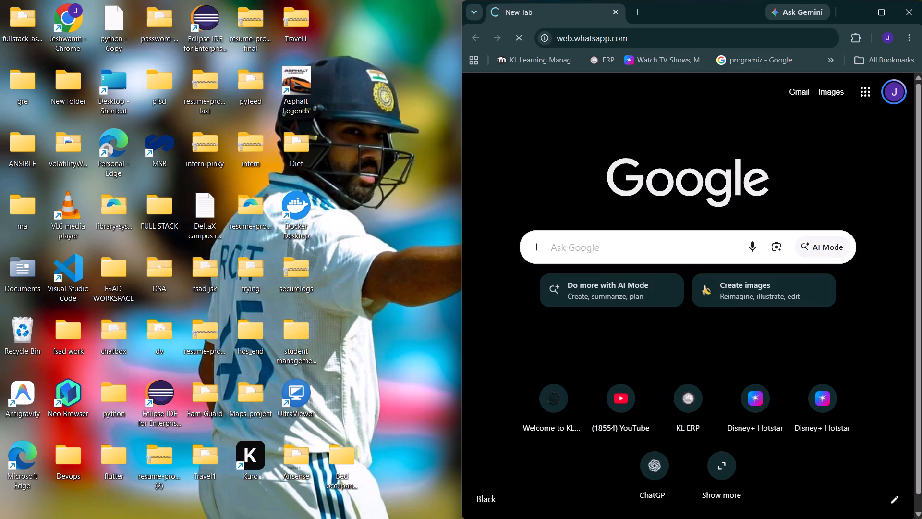